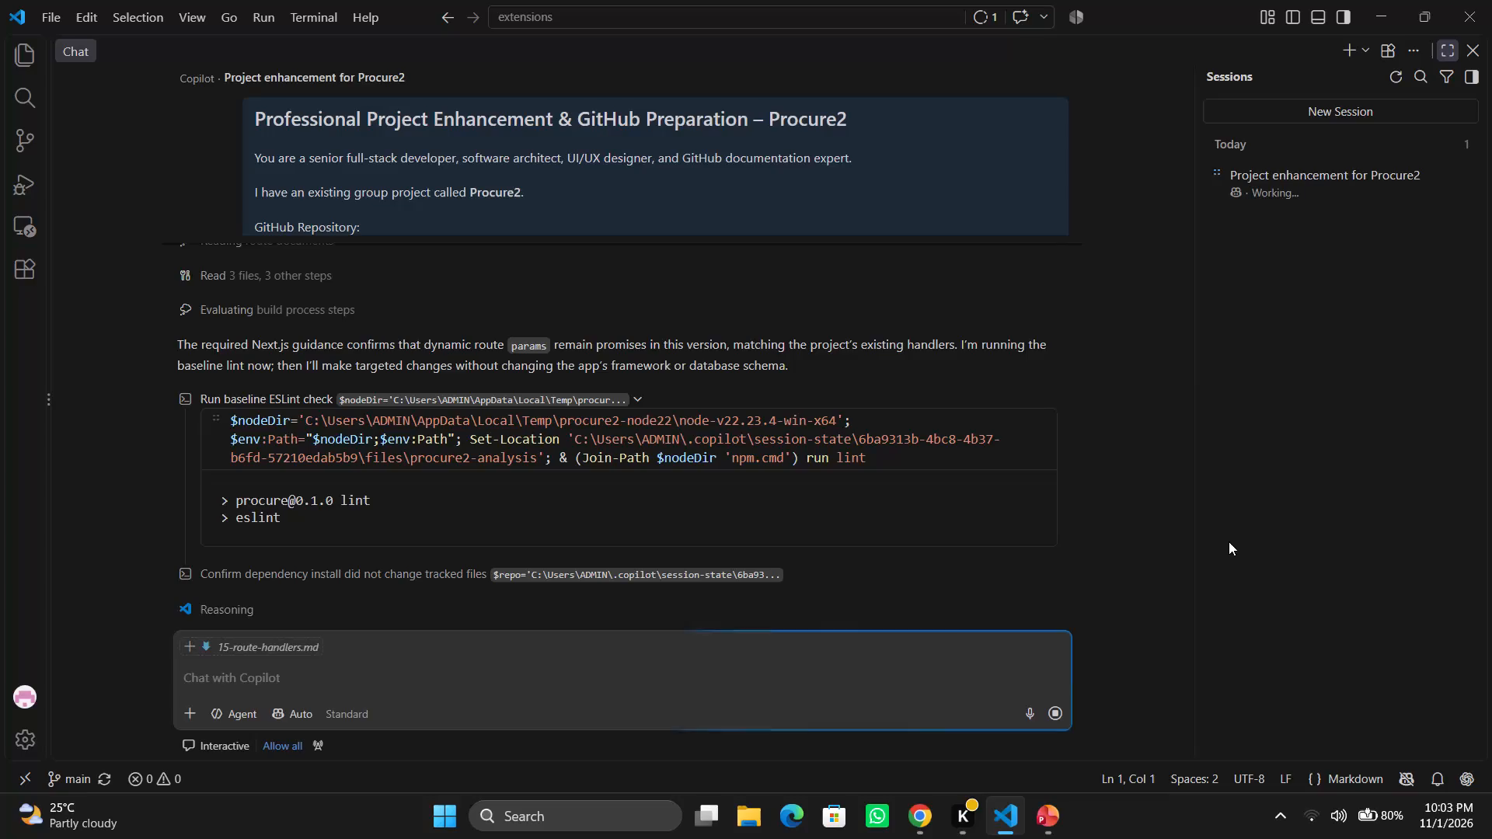
Switch to PowerPoint and look through the inheritance slides from slide 4 to slide 17.
click(1062, 820)
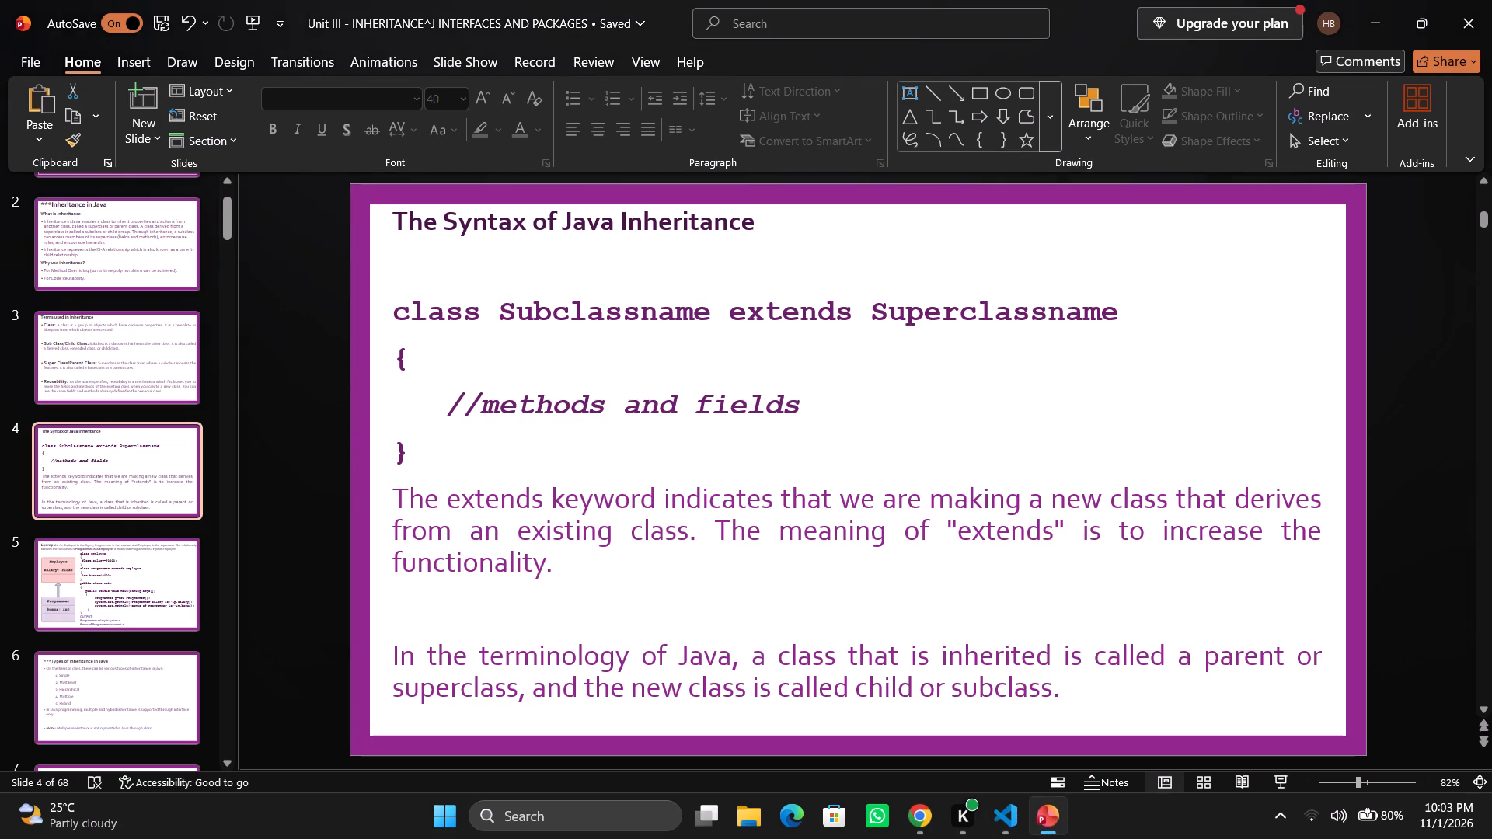
click(133, 589)
scroll(129, 558, down, 2)
click(141, 598)
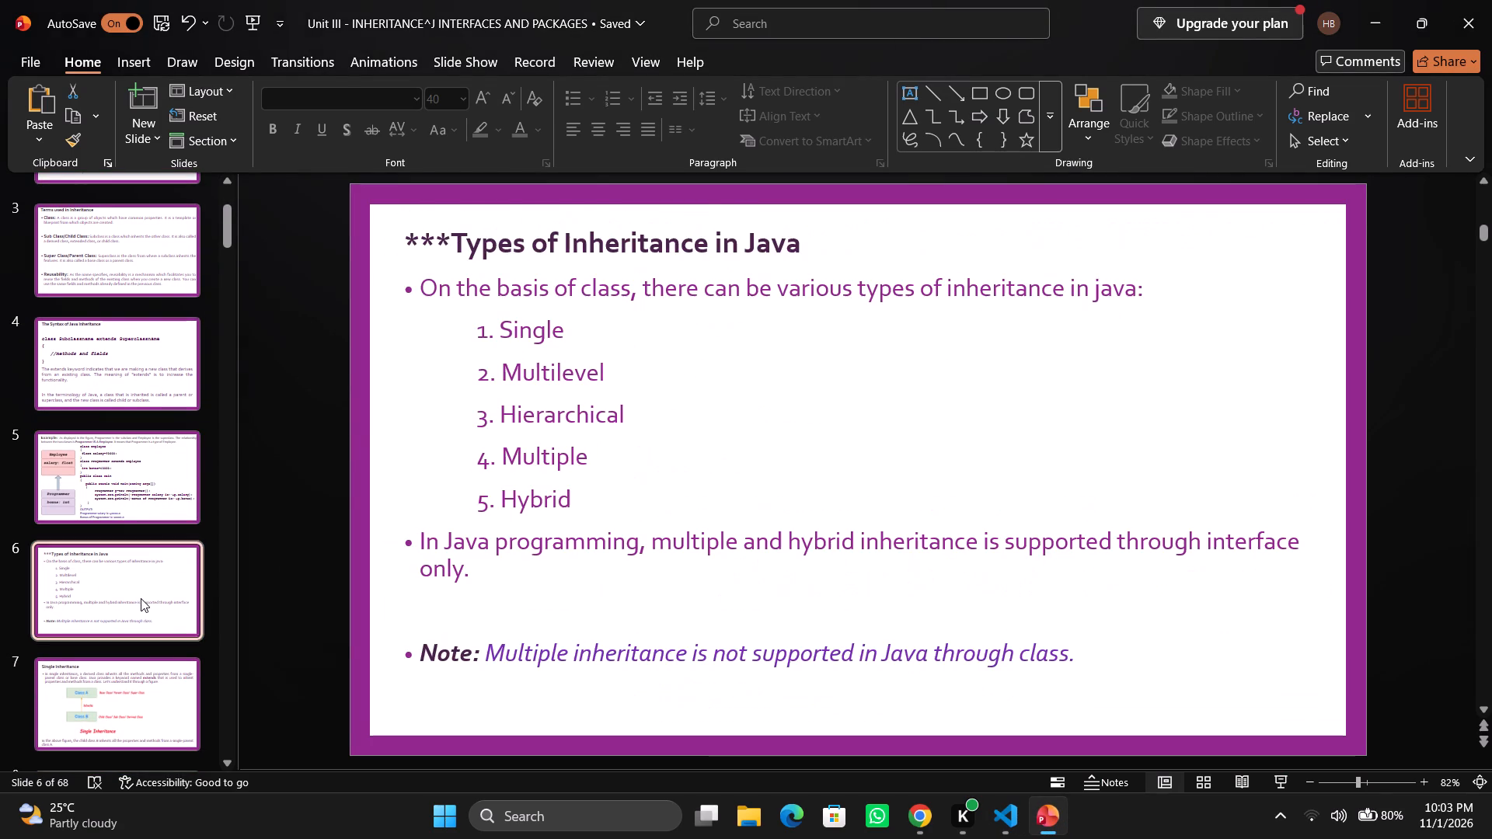
click(610, 434)
click(645, 518)
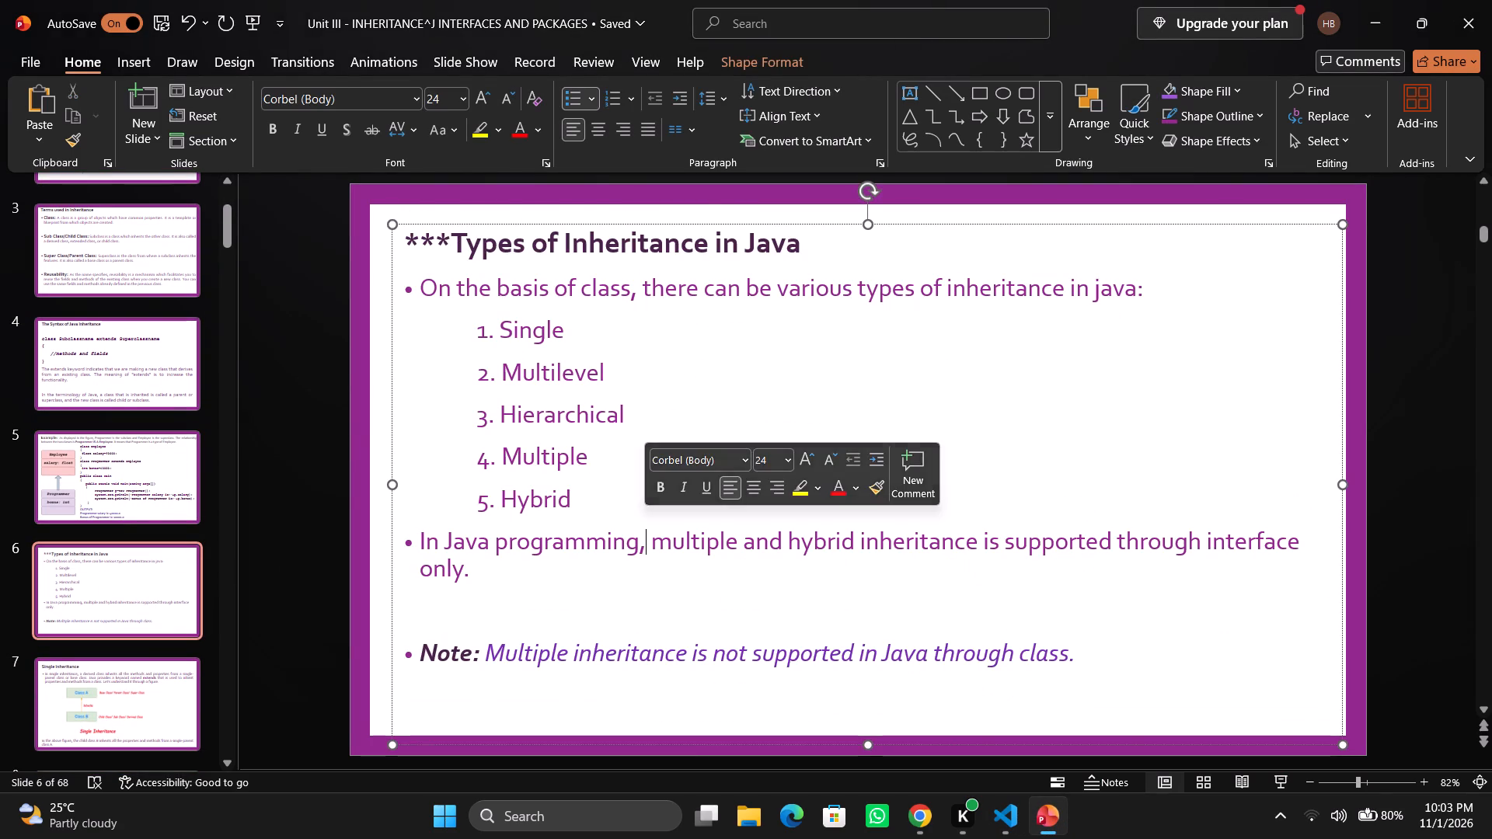
click(616, 490)
scroll(908, 479, down, 8)
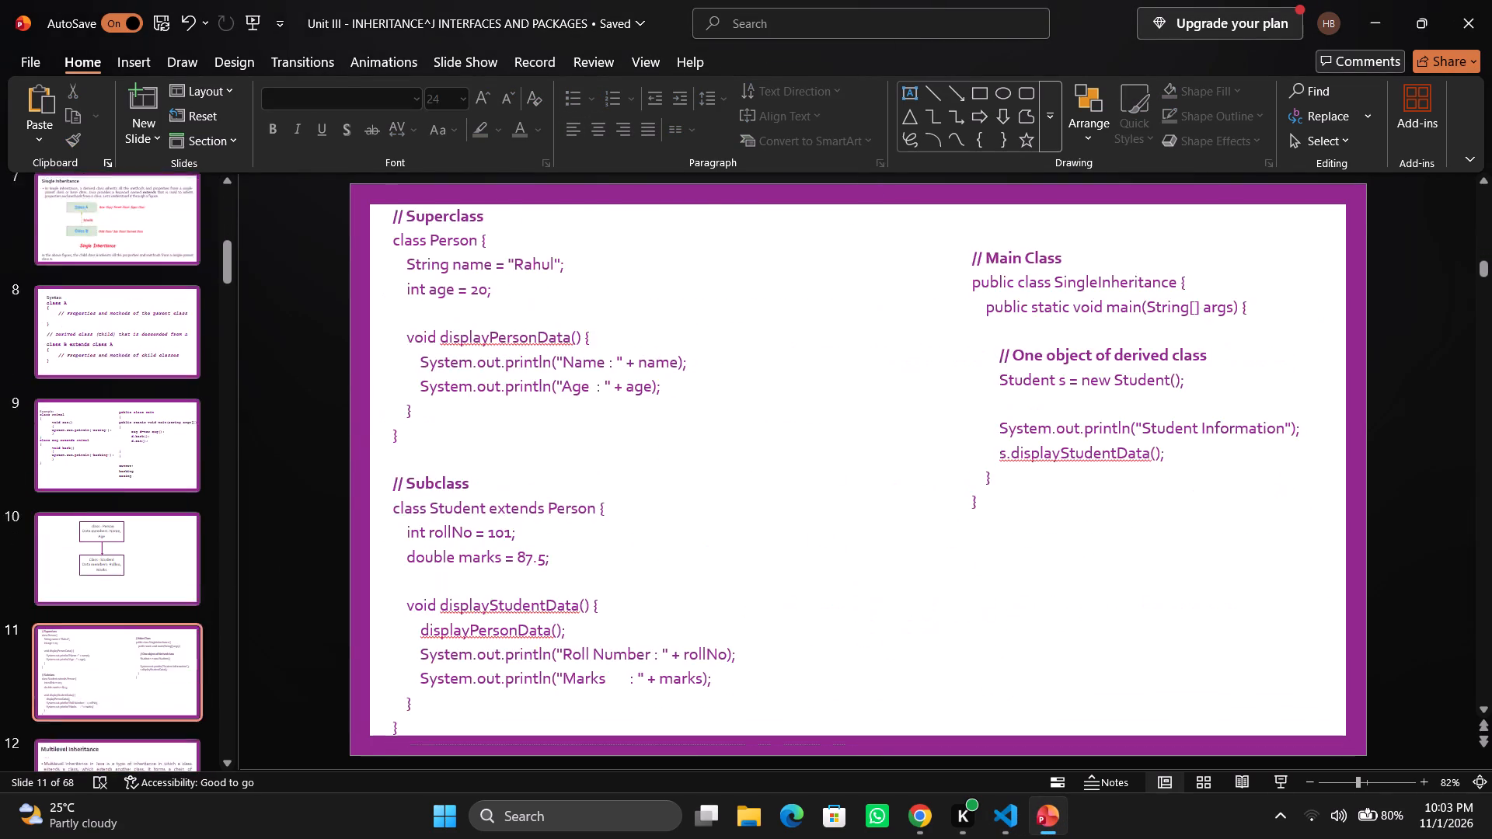
scroll(626, 482, down, 20)
scroll(626, 482, down, 11)
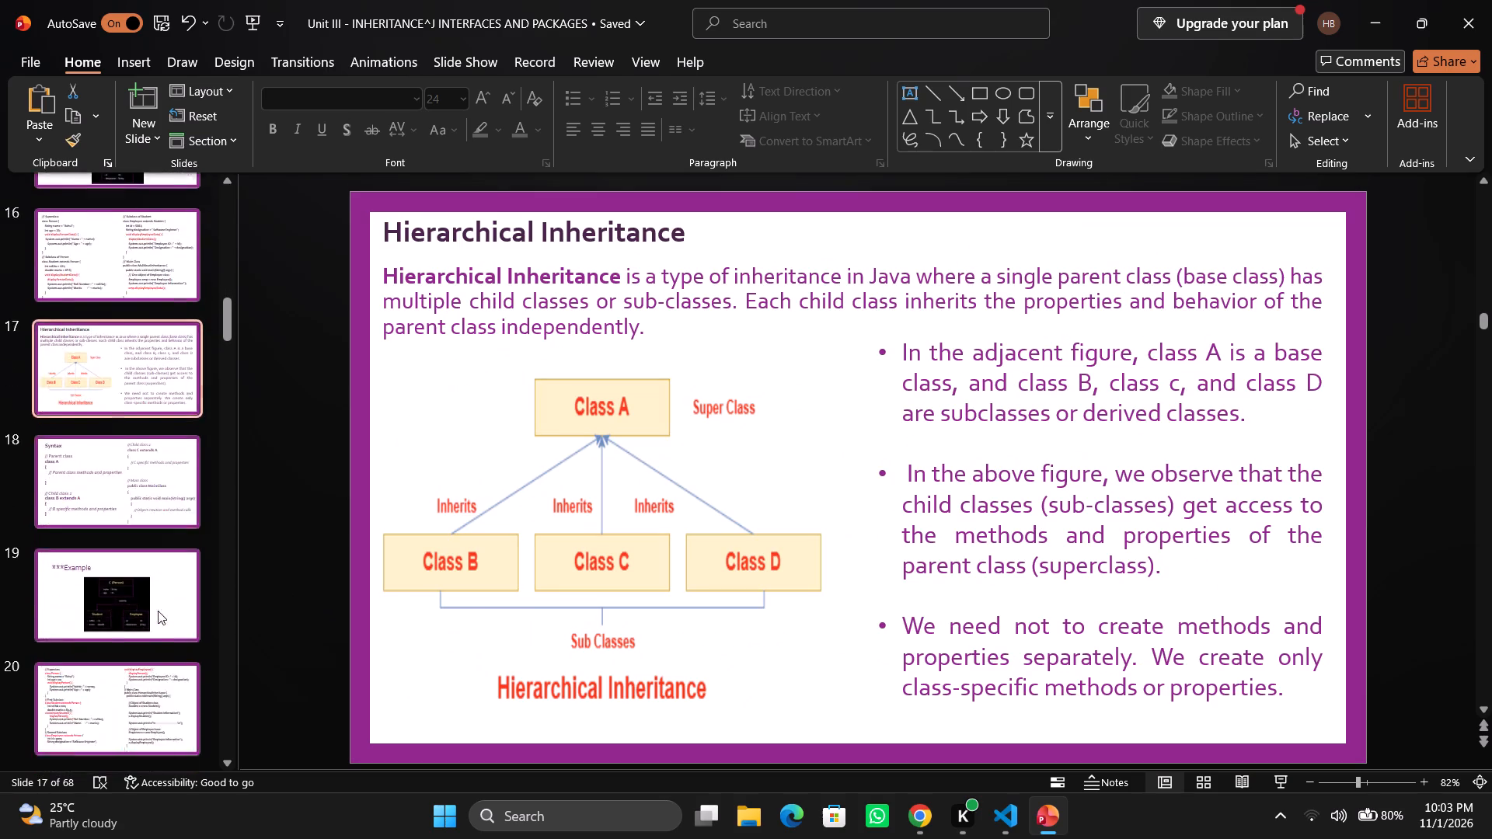
Browse through the rest of the deck and open slide 68, the calculator package example.
scroll(158, 611, down, 15)
scroll(129, 686, down, 19)
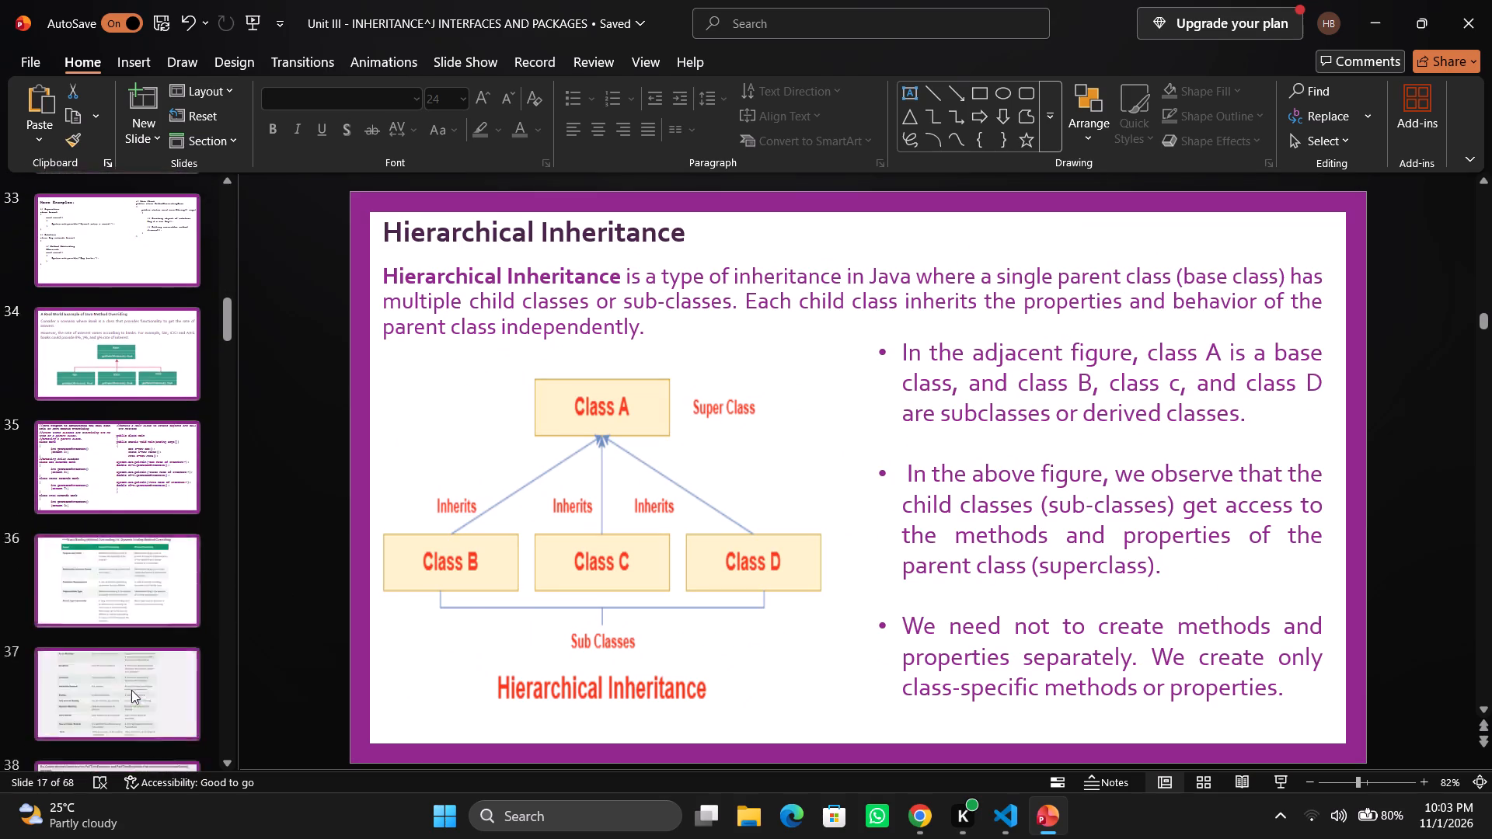
scroll(131, 690, down, 3)
click(225, 758)
click(225, 758)
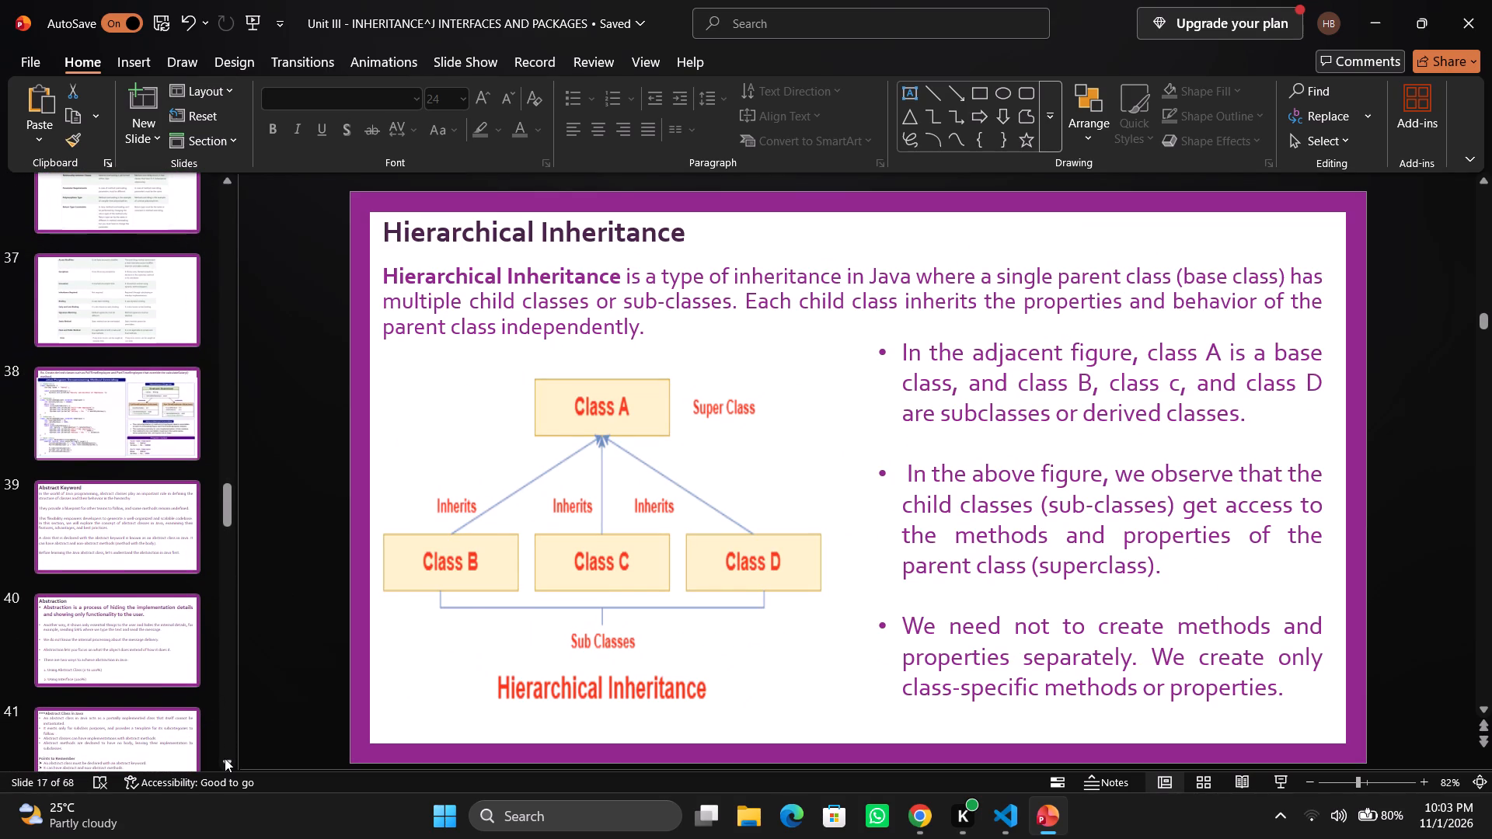
click(225, 758)
double_click(230, 725)
double_click(230, 725)
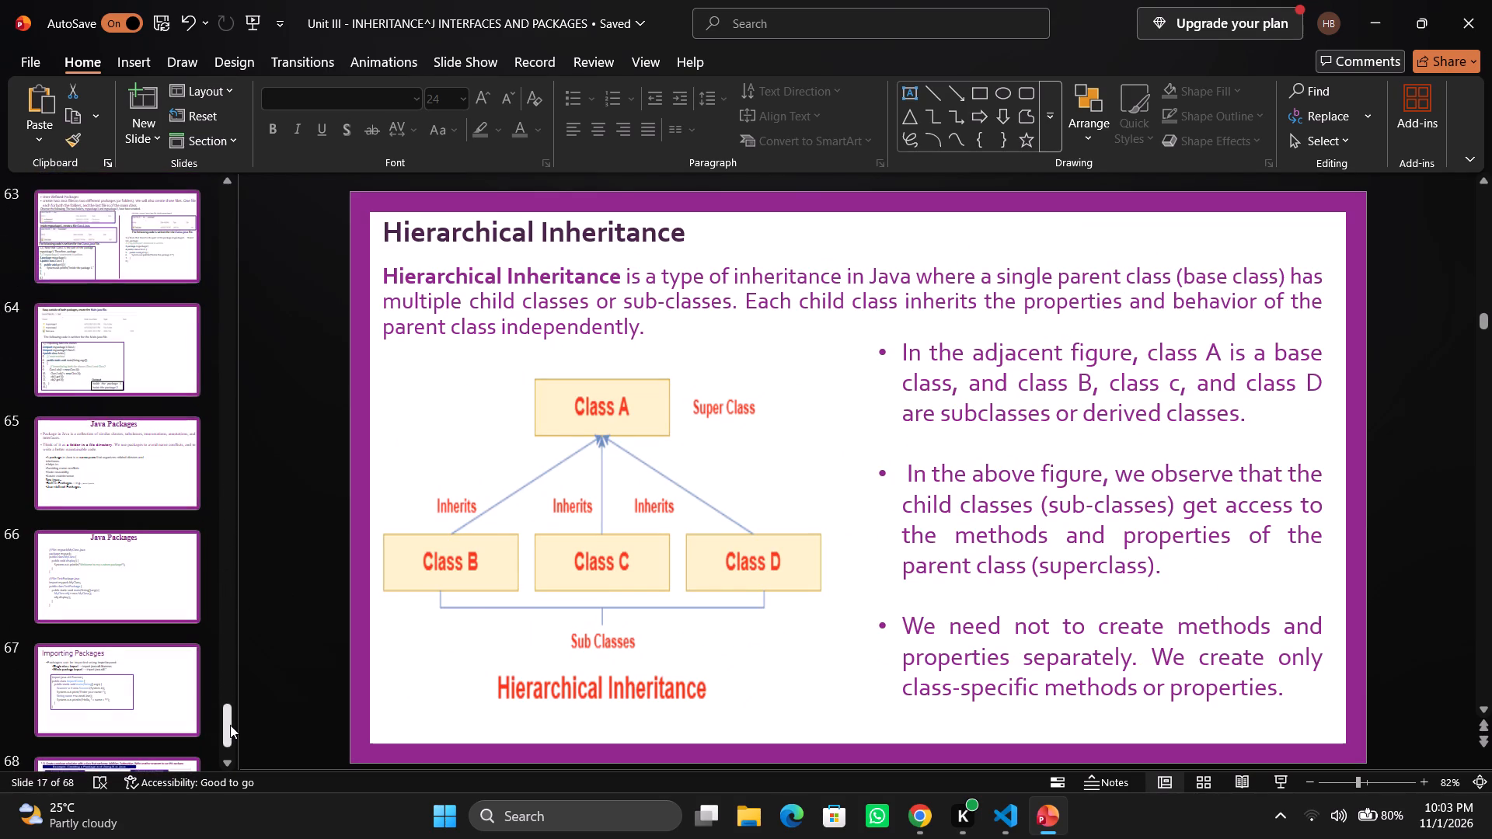
scroll(227, 741, down, 6)
click(175, 708)
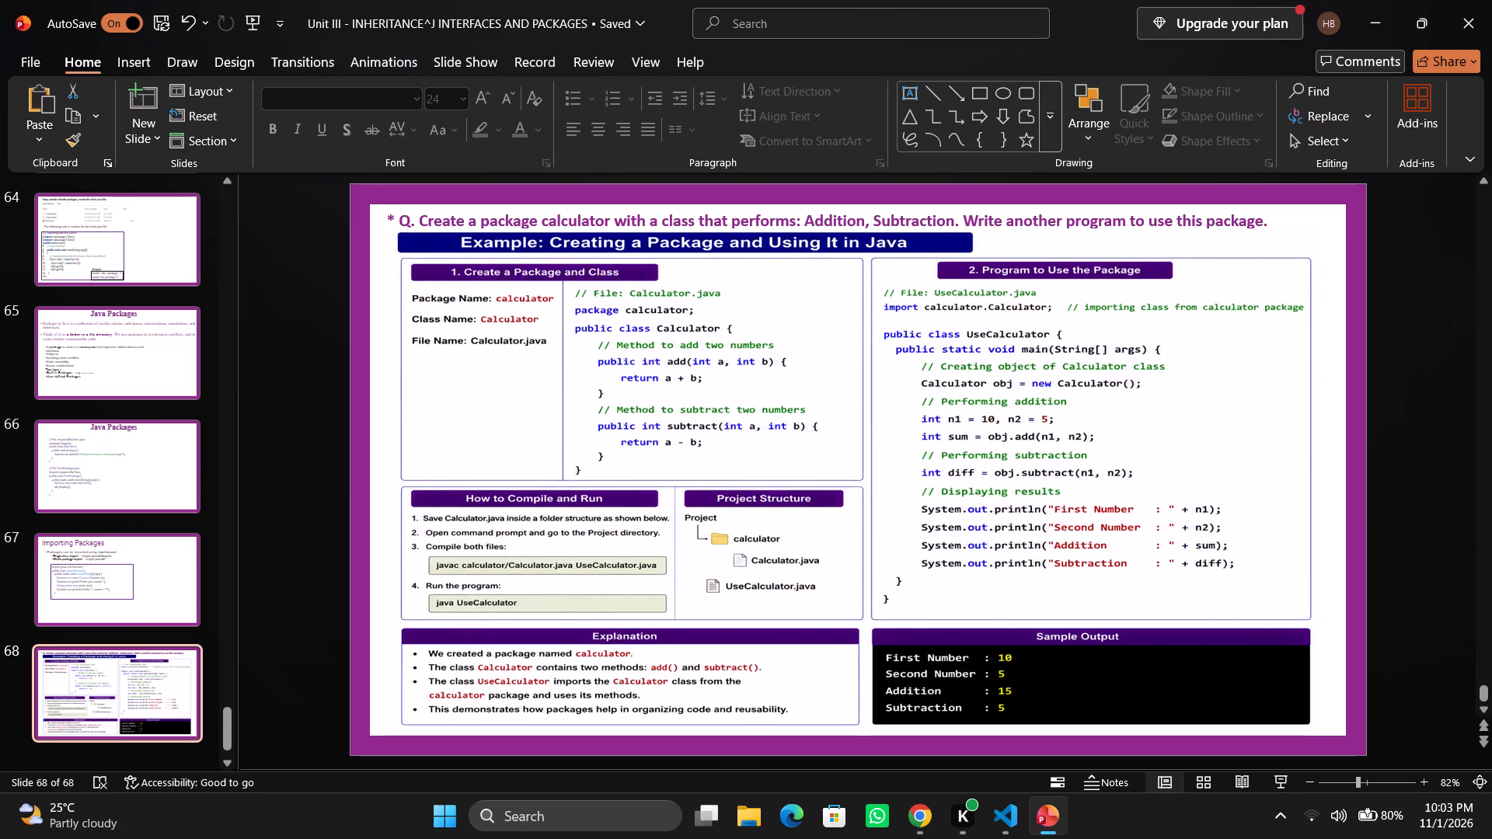
scroll(816, 537, up, 1)
scroll(134, 618, down, 3)
click(131, 726)
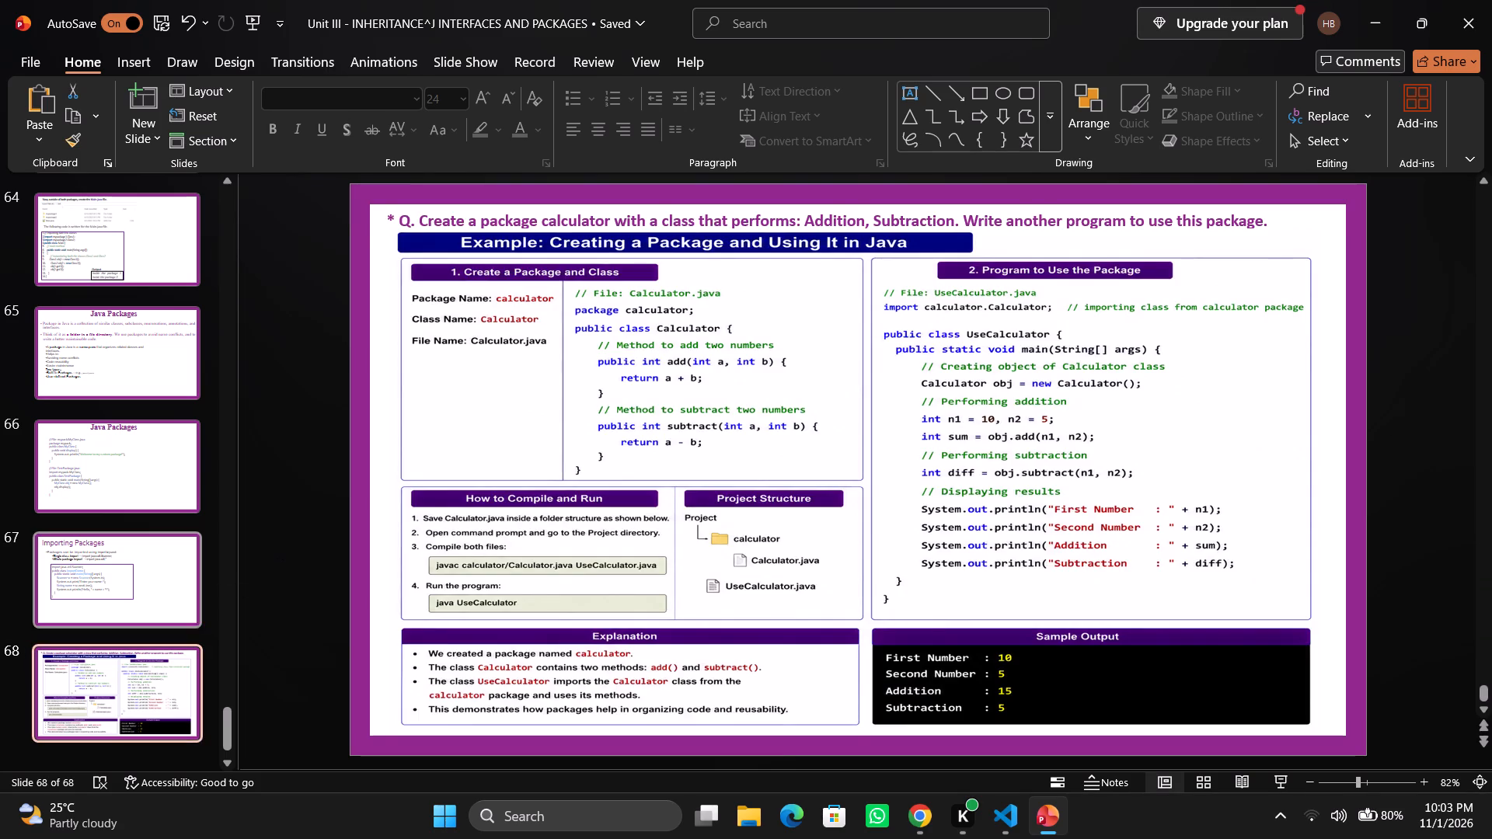
scroll(827, 493, down, 1)
Move the calculator package example picture on slide 68 slightly to the left and down.
click(774, 526)
drag(800, 558, 783, 557)
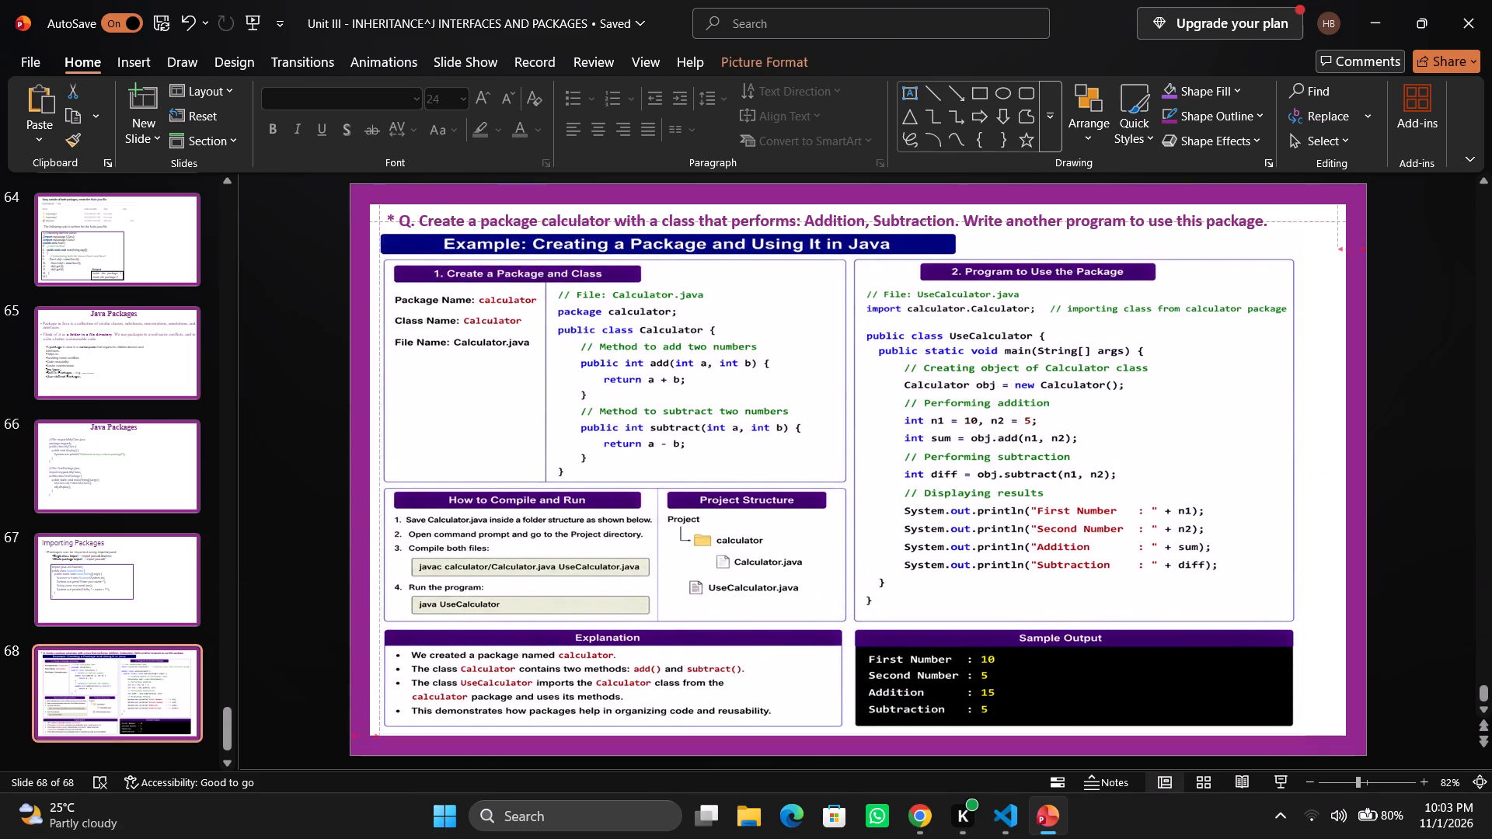
drag(783, 557, 786, 560)
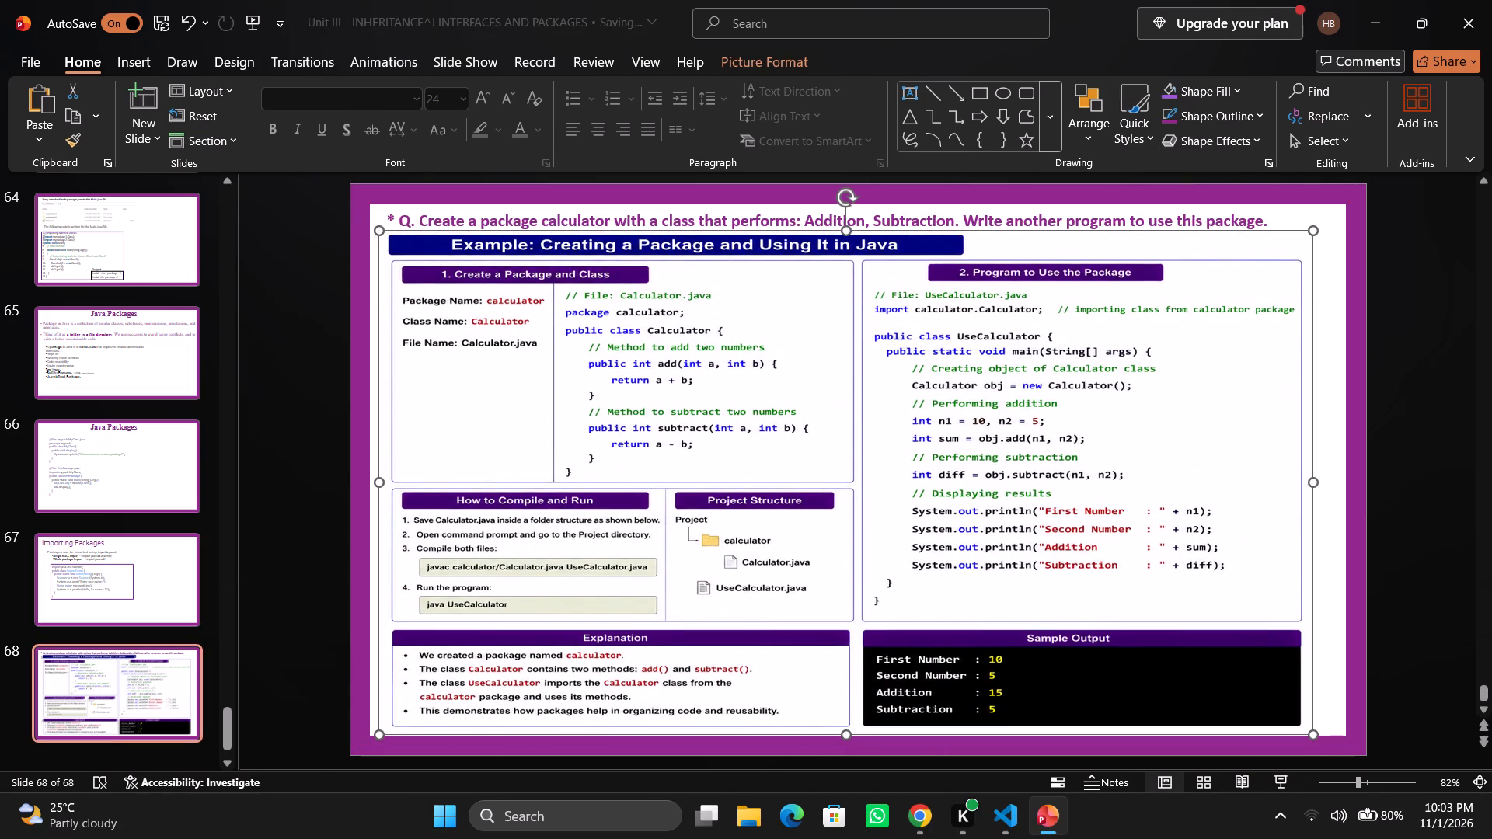
Review the Java package slides 64 to 68, ending on the Importing Packages slide, and examine its ImportDemo code.
click(199, 566)
click(169, 514)
click(171, 486)
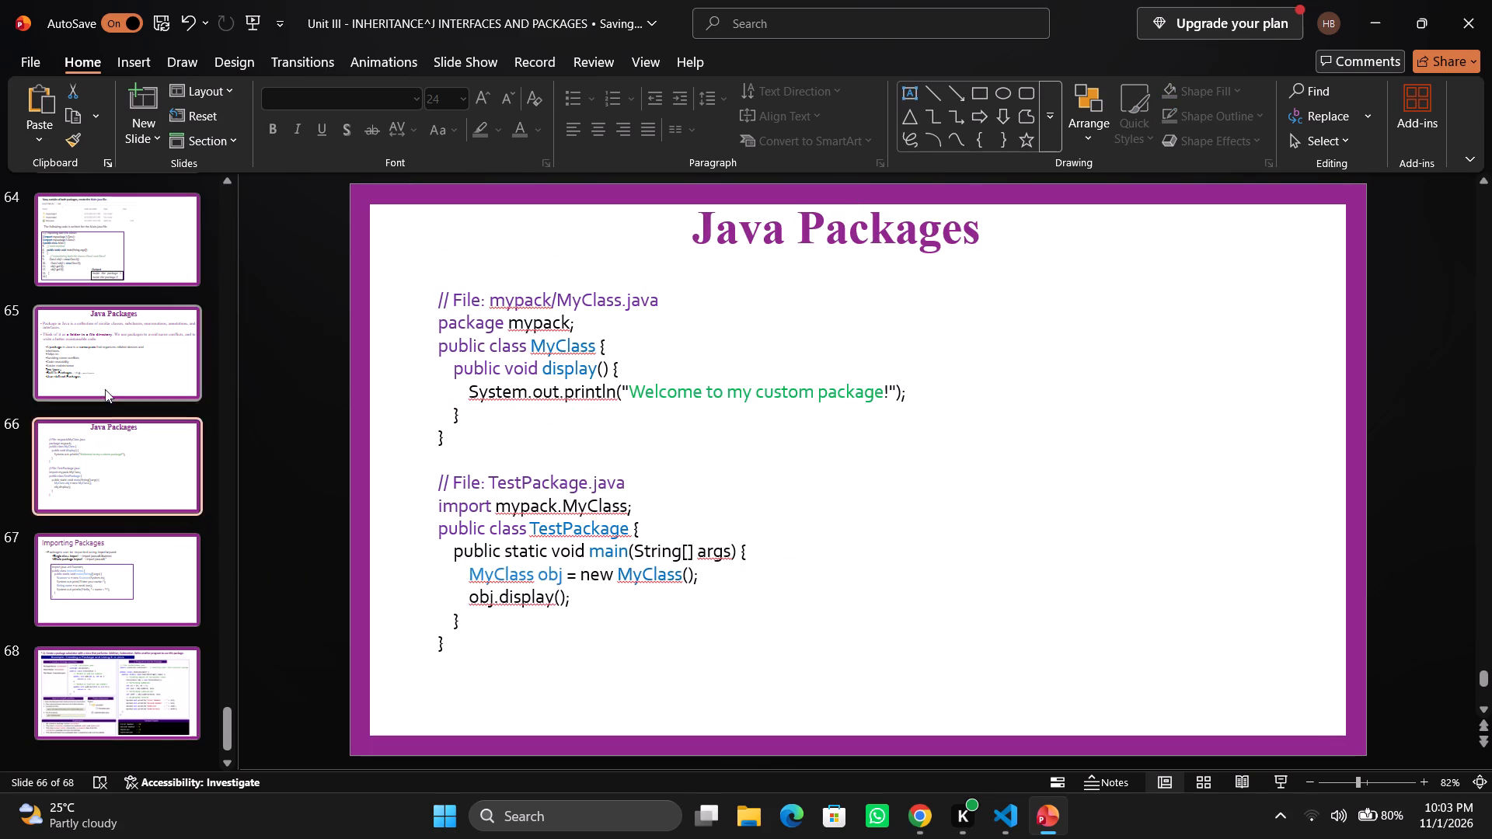
click(105, 389)
click(158, 263)
click(124, 681)
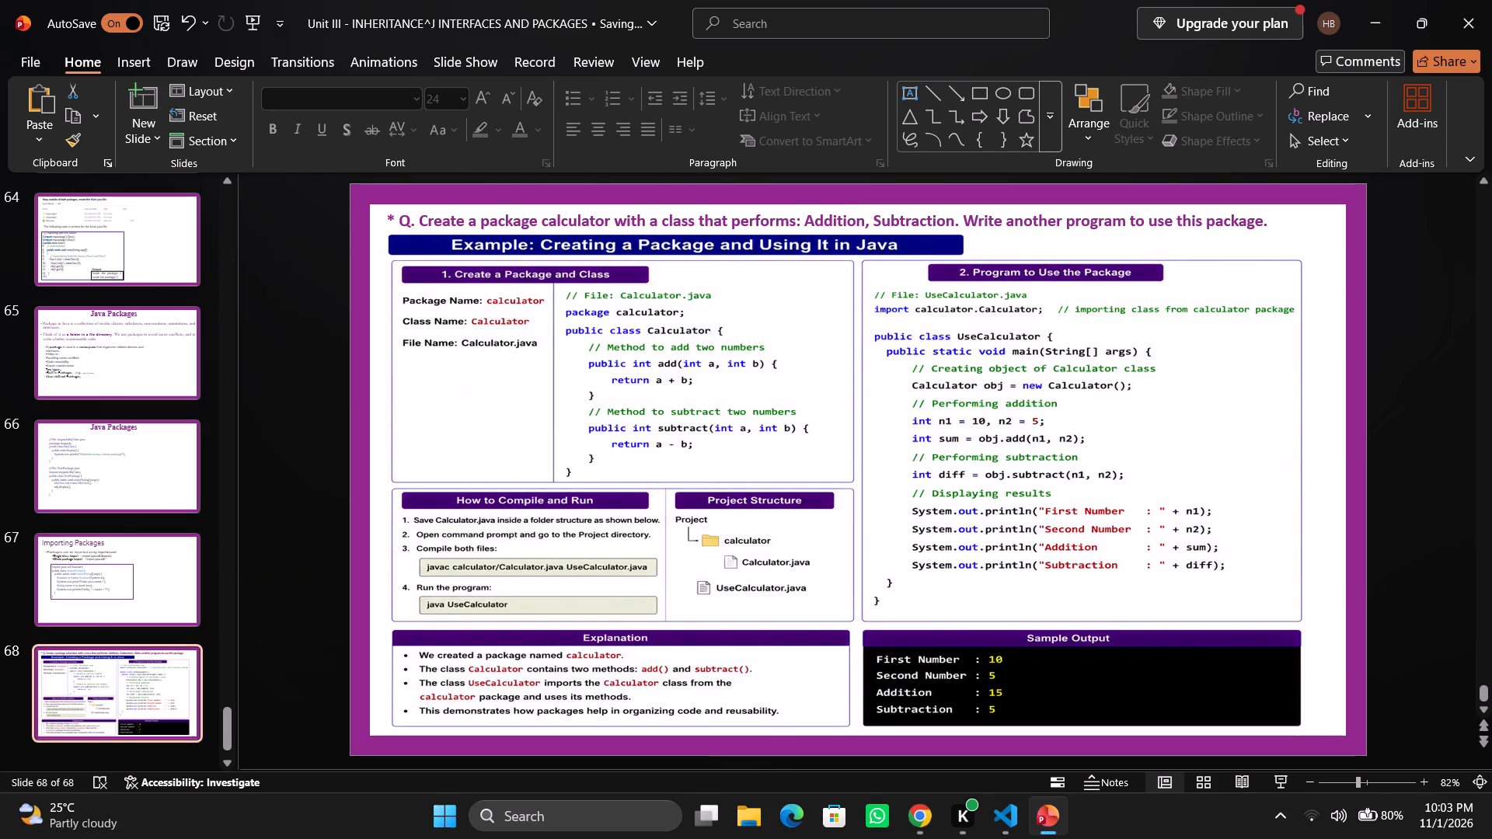
click(71, 621)
click(521, 496)
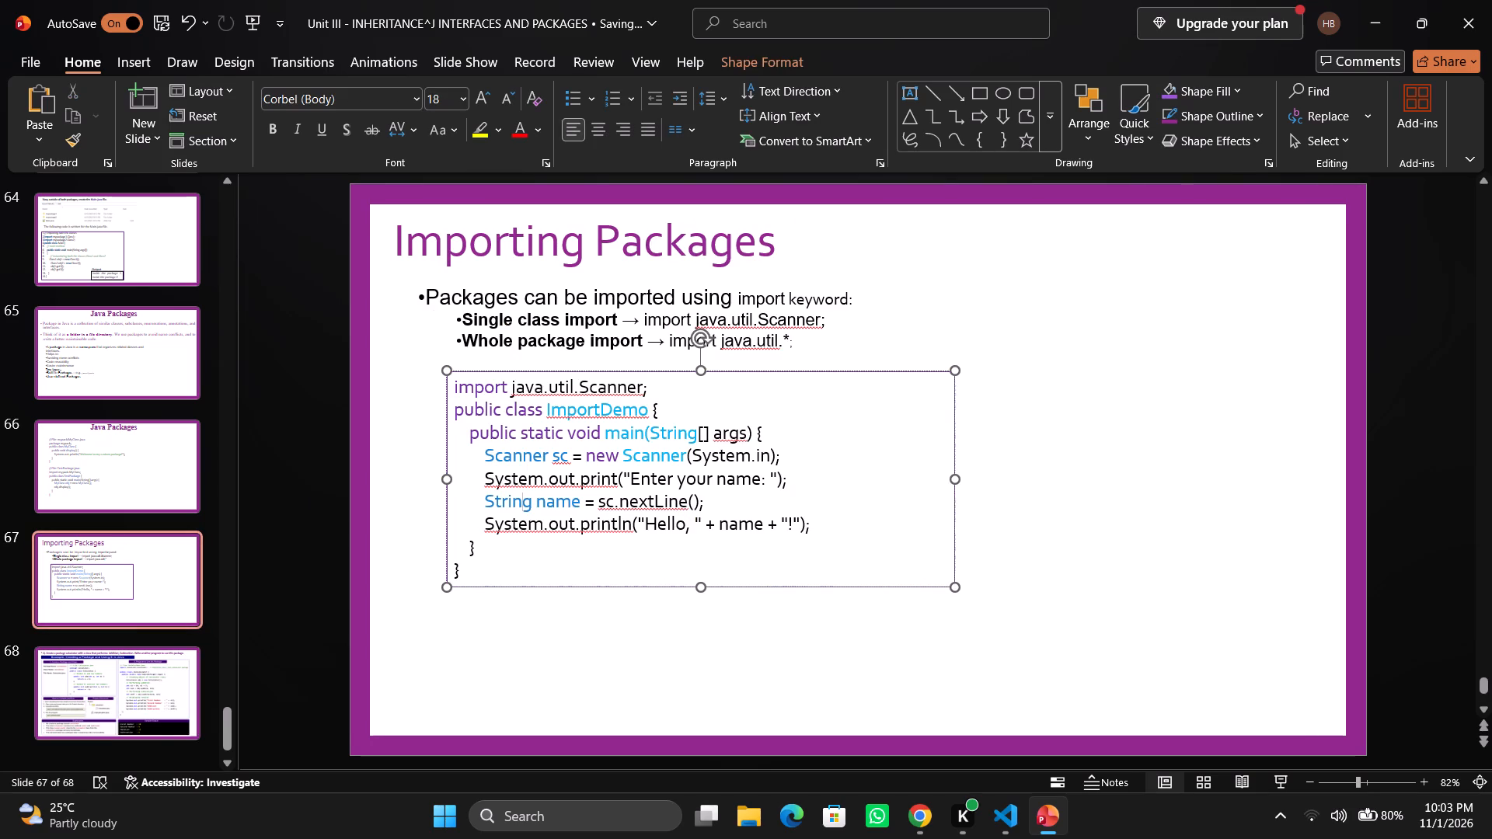
drag(529, 393, 539, 419)
click(709, 404)
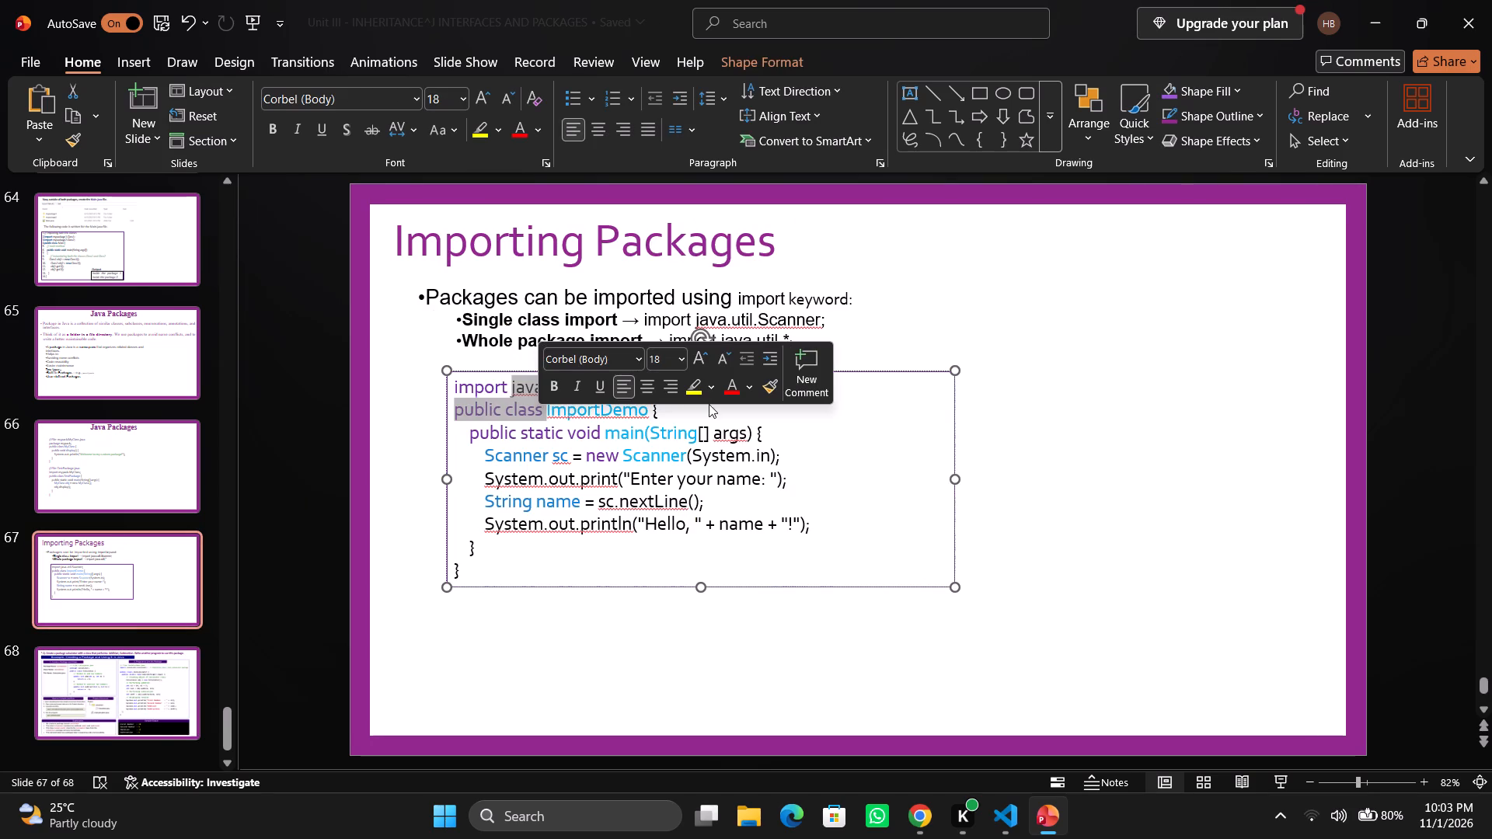
click(807, 433)
click(1096, 504)
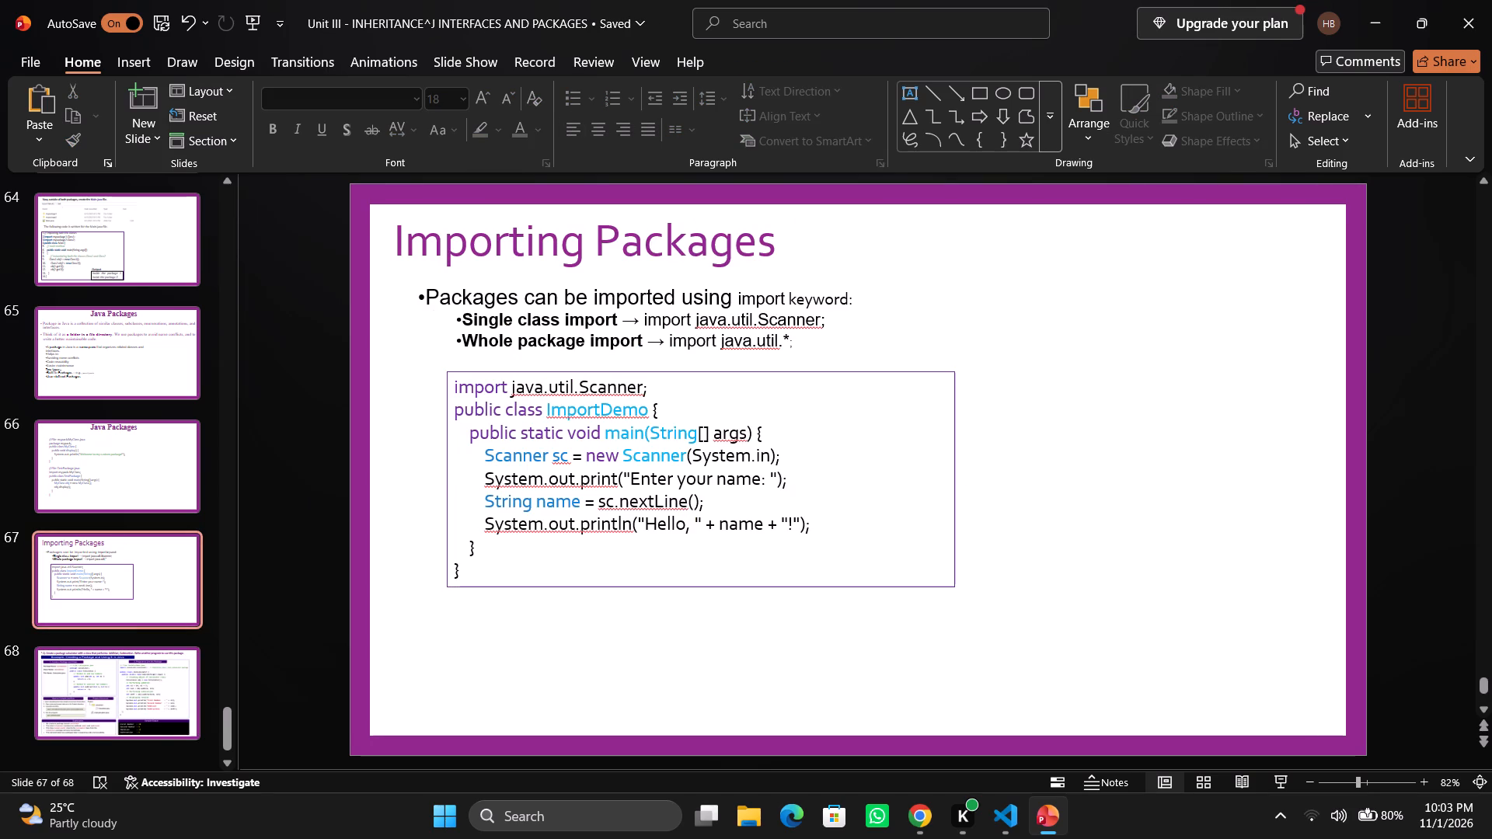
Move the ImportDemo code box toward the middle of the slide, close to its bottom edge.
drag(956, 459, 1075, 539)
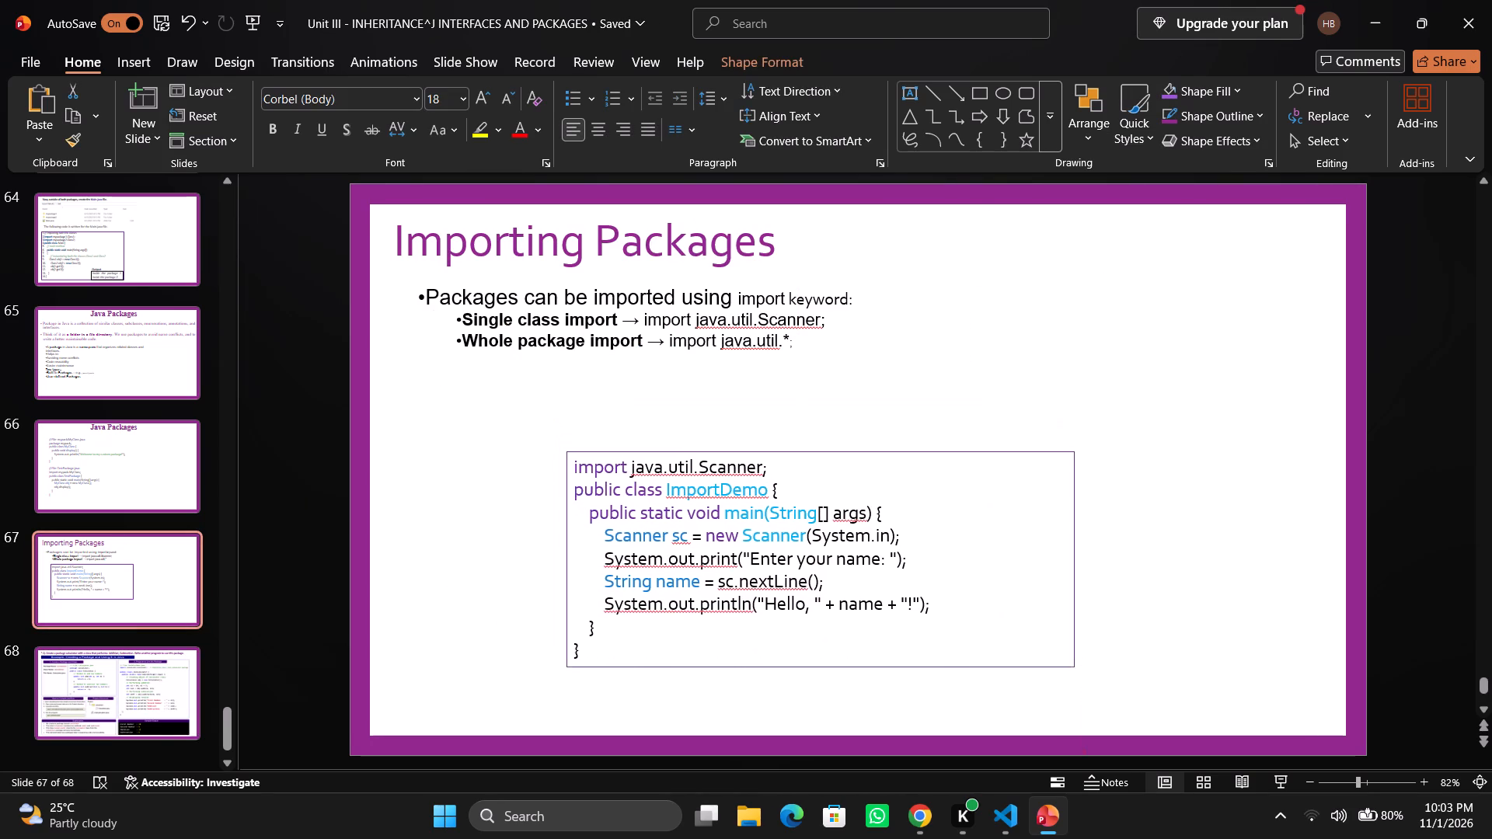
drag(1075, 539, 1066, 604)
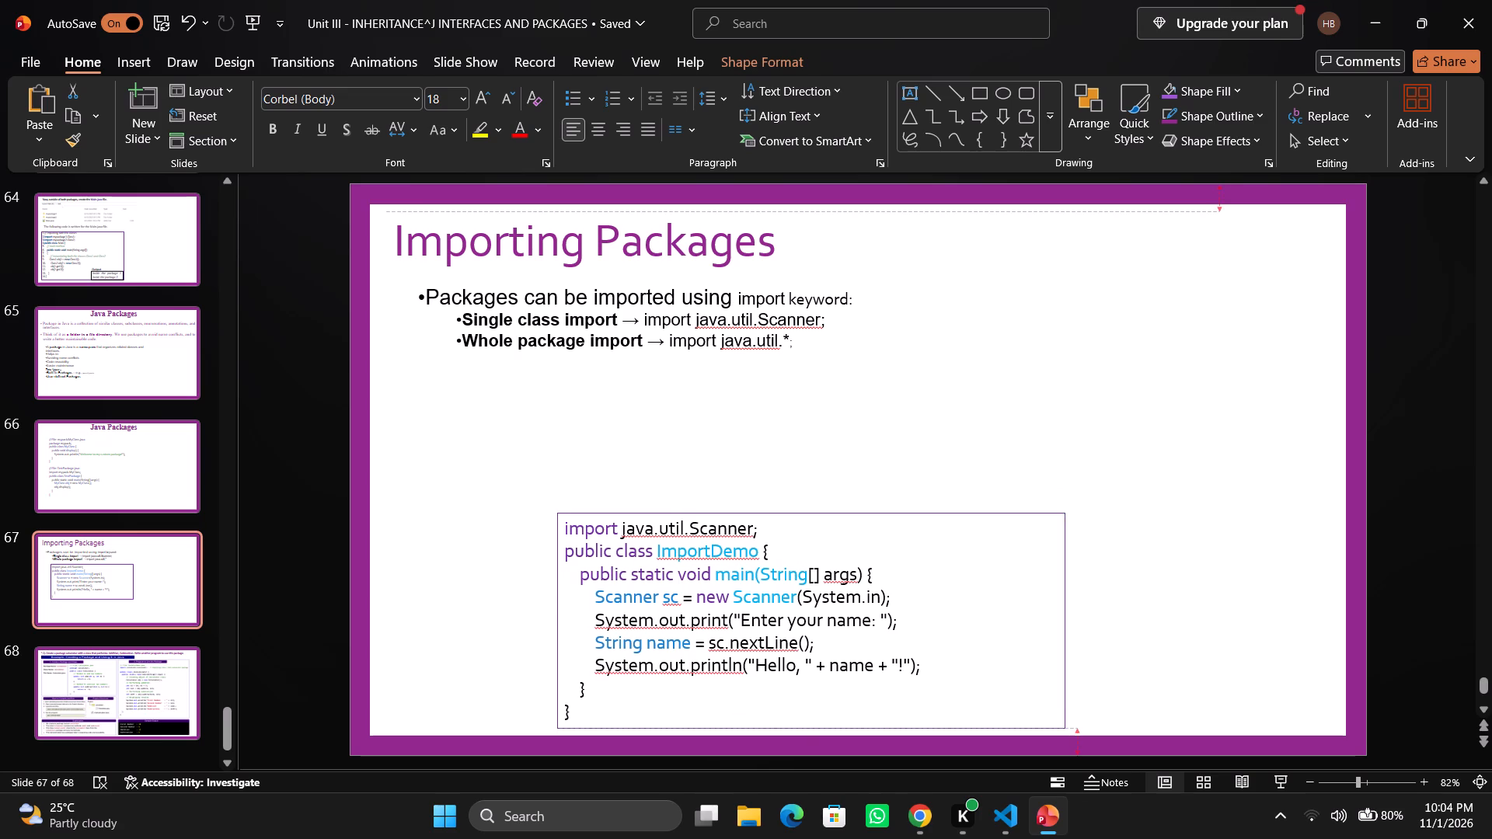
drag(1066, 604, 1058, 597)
Narrow the bullet text box to fit its text and move it to the slide's middle, above the code box.
click(835, 301)
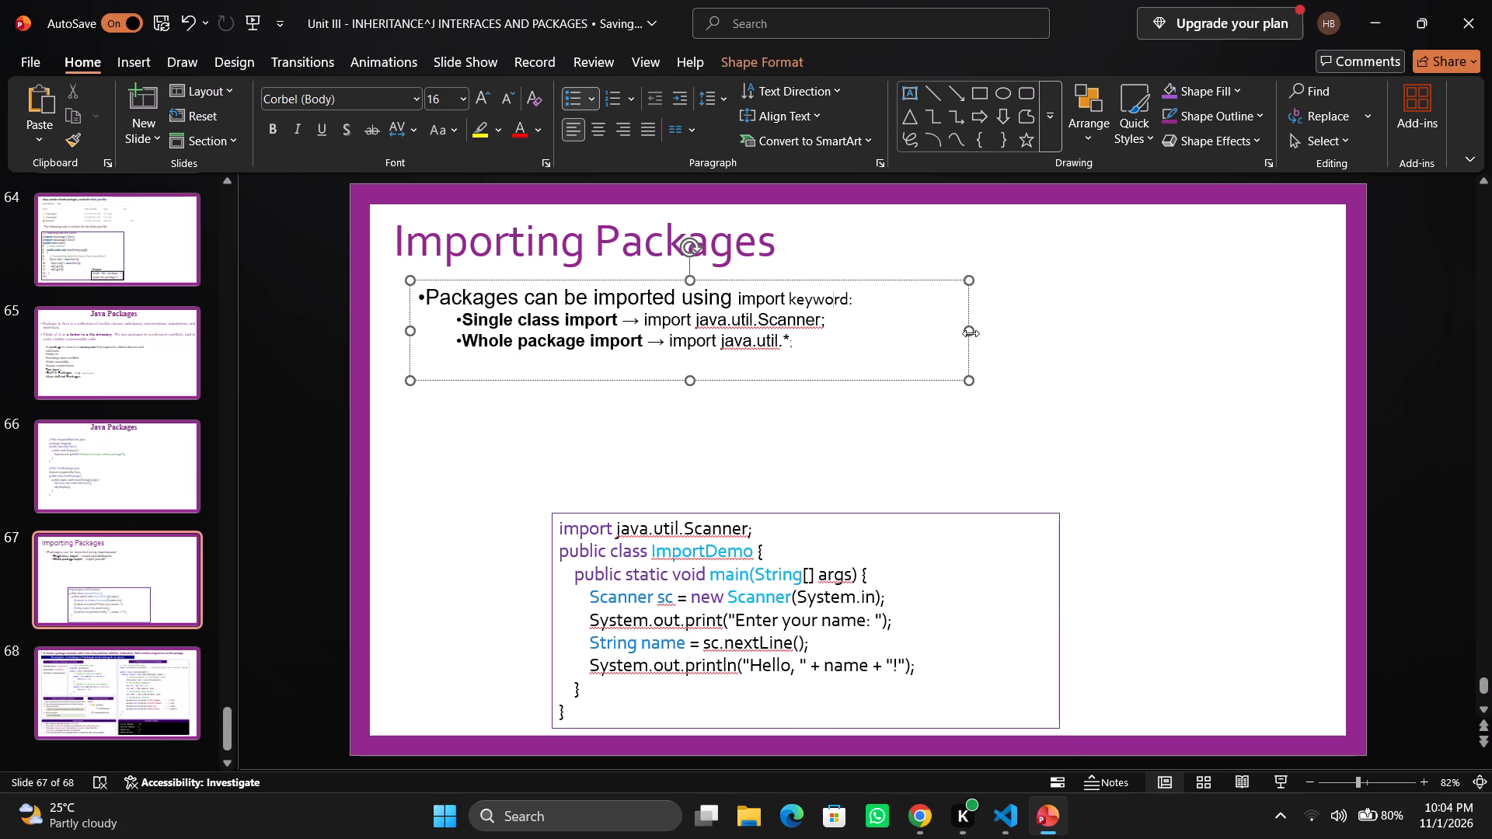
drag(971, 333, 892, 343)
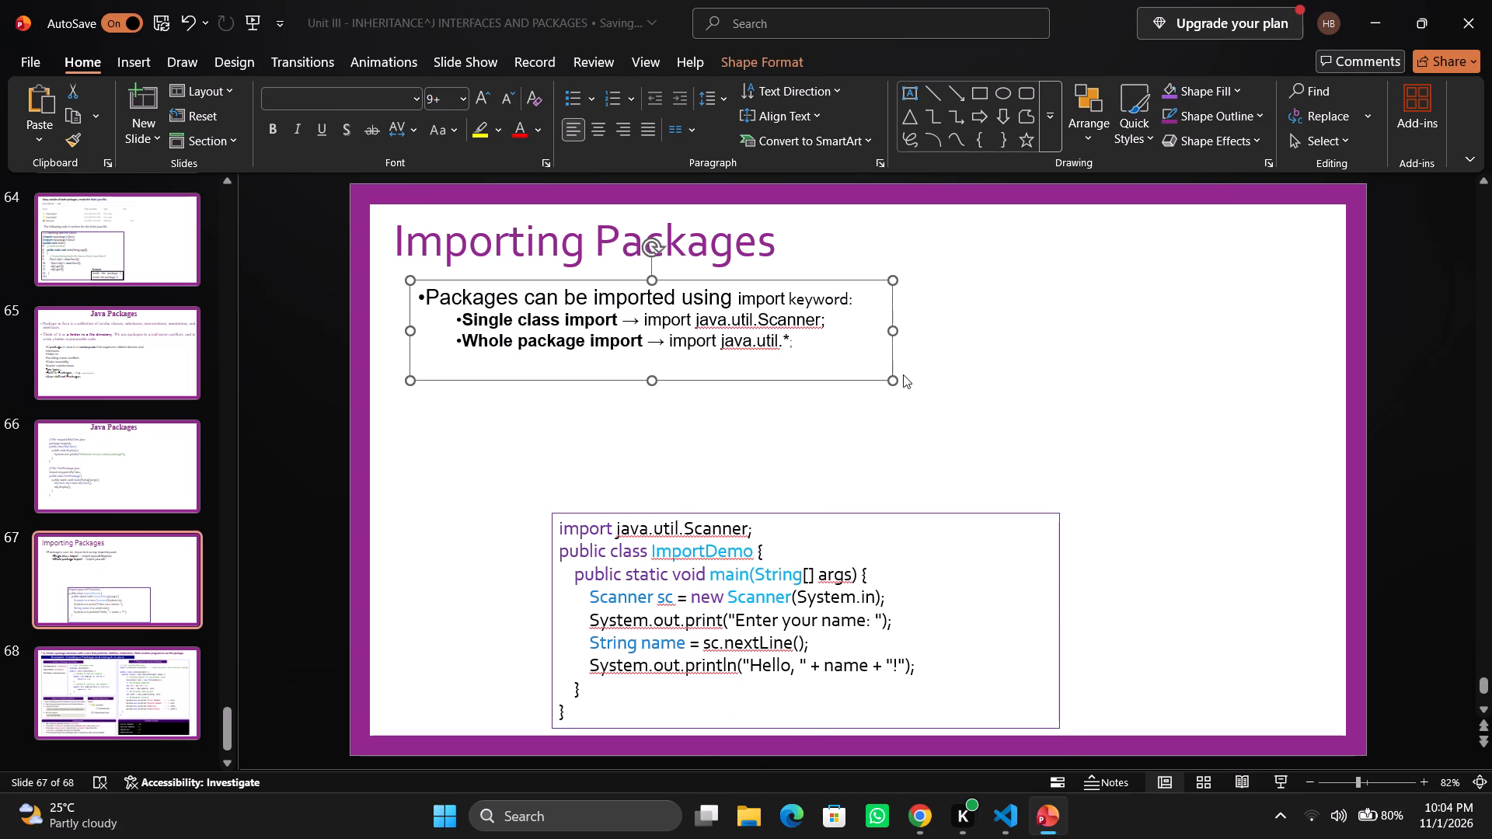
drag(900, 369, 1013, 444)
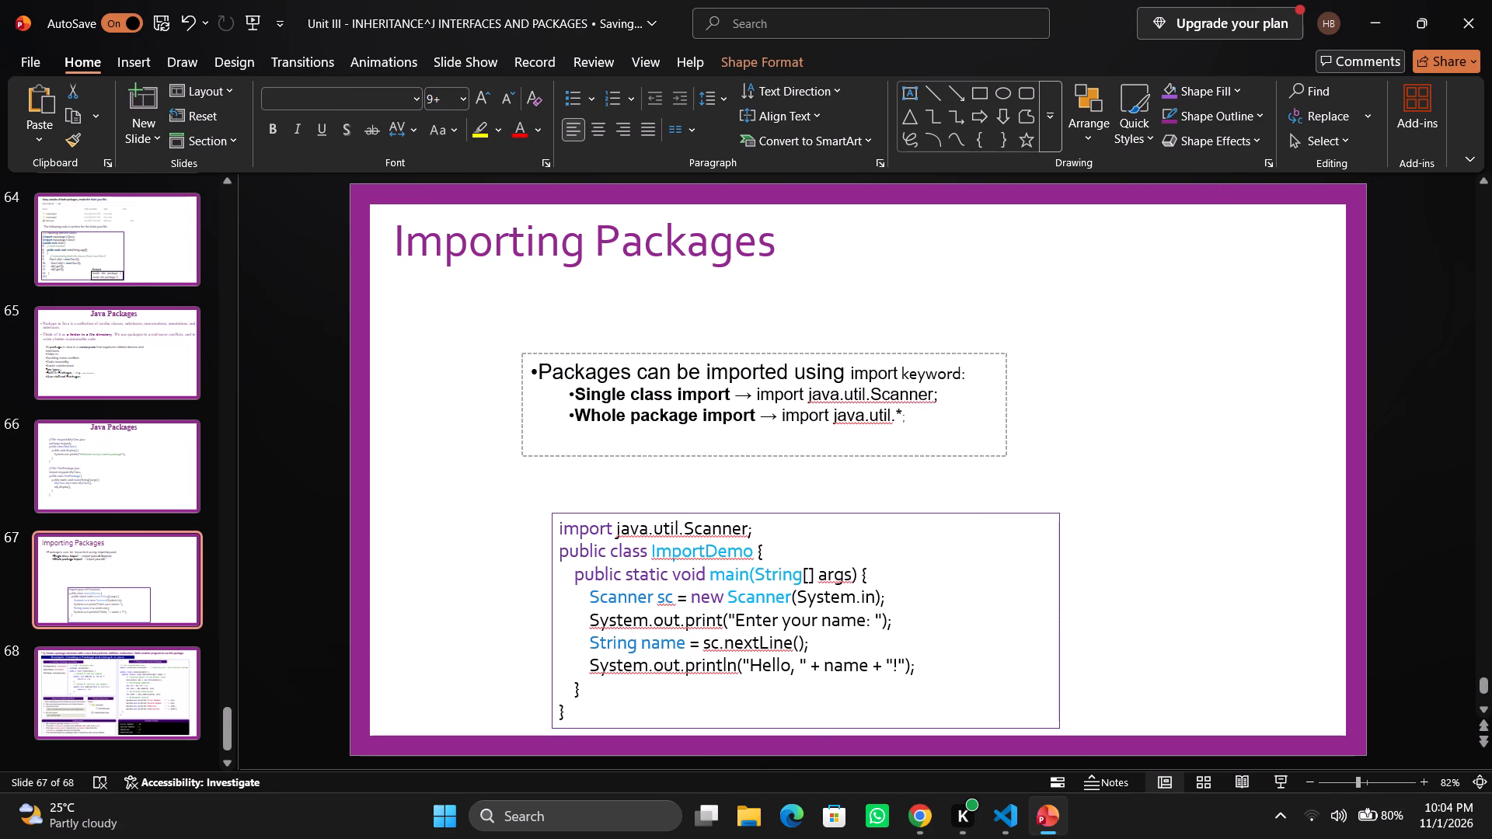
drag(1013, 444, 1059, 457)
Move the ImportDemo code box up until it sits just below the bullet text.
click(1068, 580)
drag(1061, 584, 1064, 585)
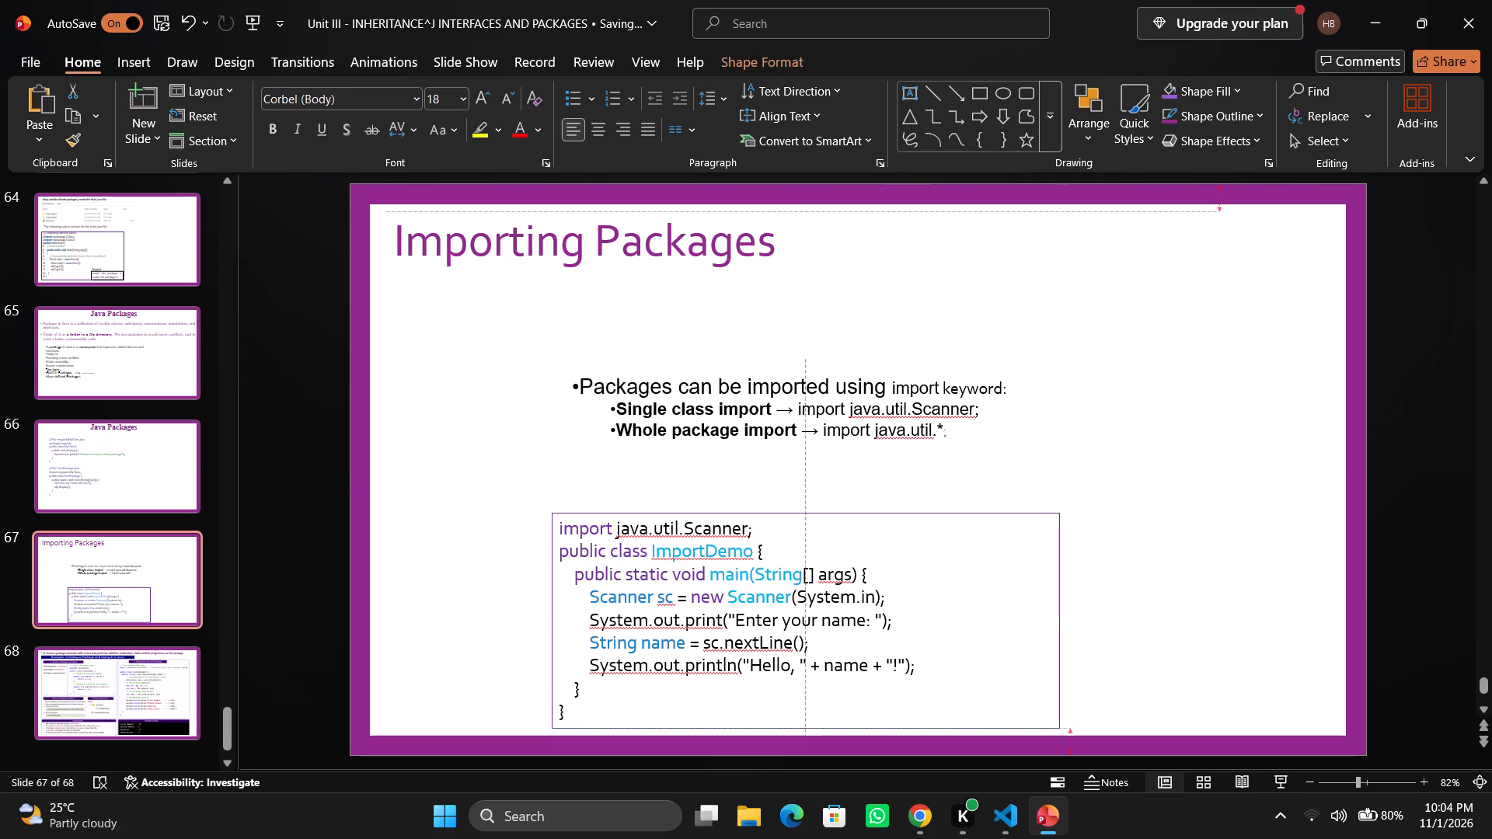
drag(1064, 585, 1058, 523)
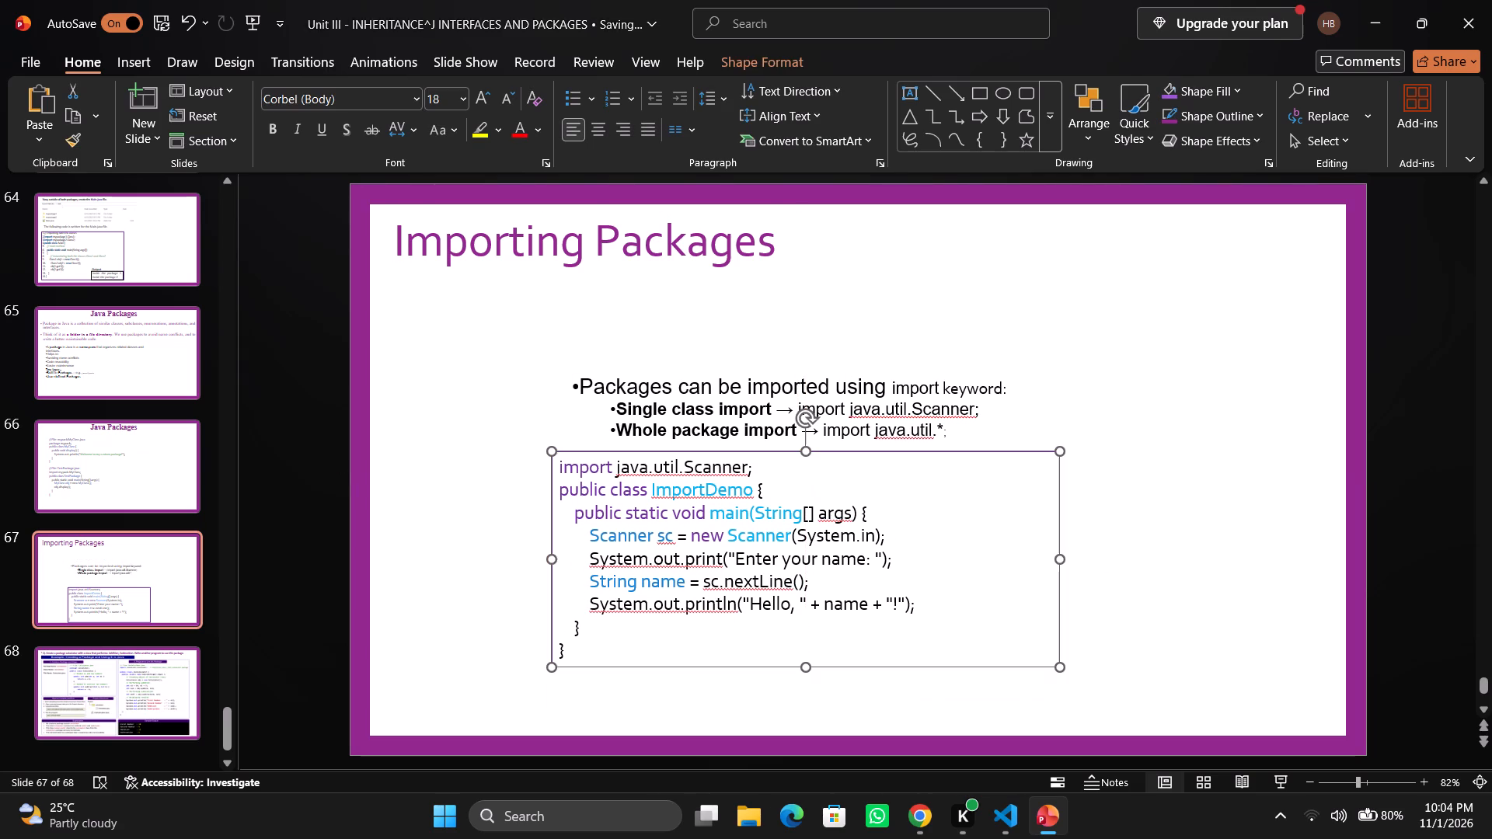
Narrow the "Importing Packages" title box to fit its text on one line and place it roughly centred atop the slide.
click(768, 202)
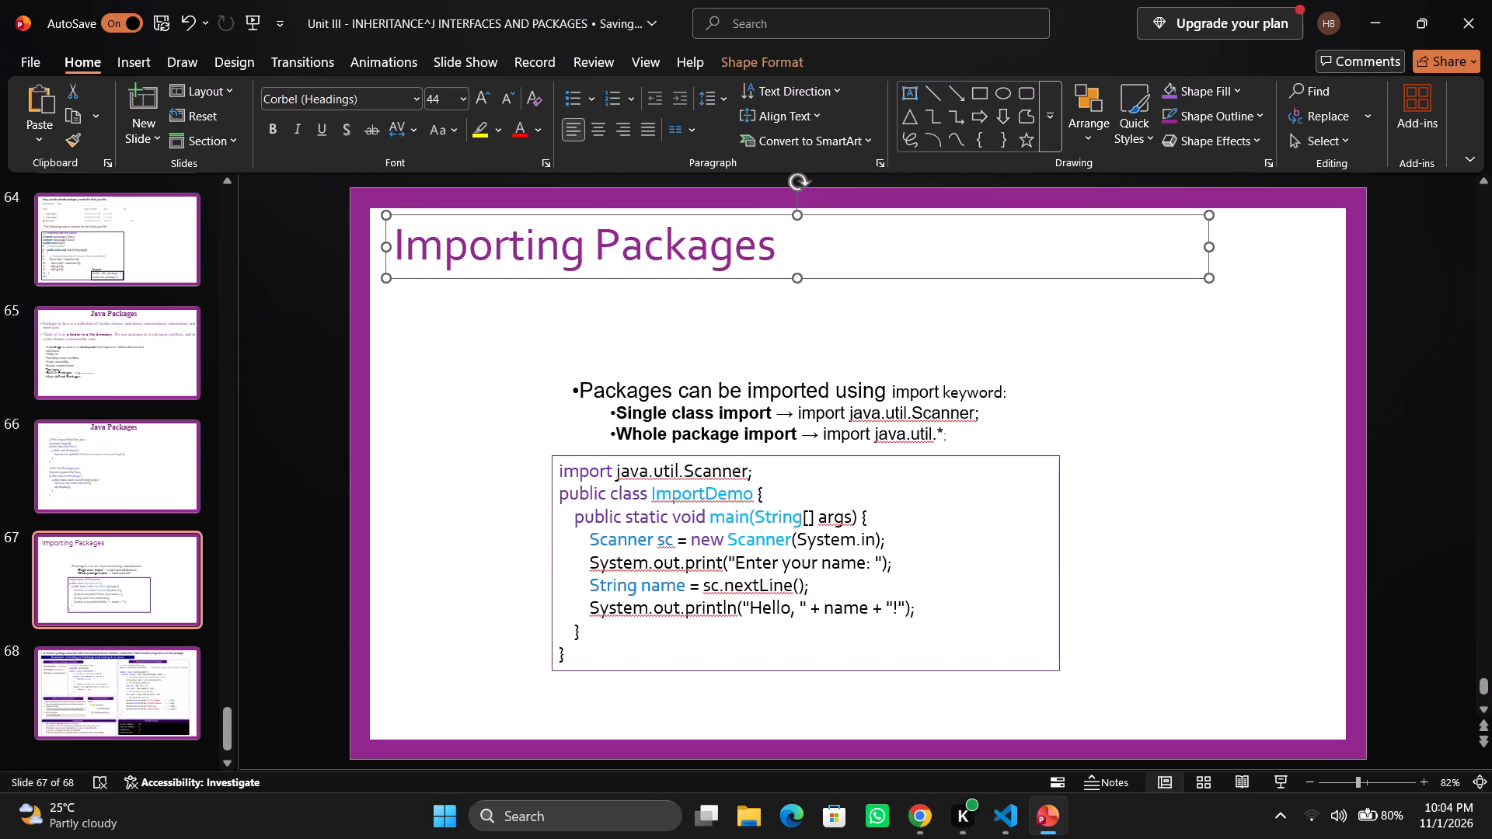
drag(1211, 247, 821, 281)
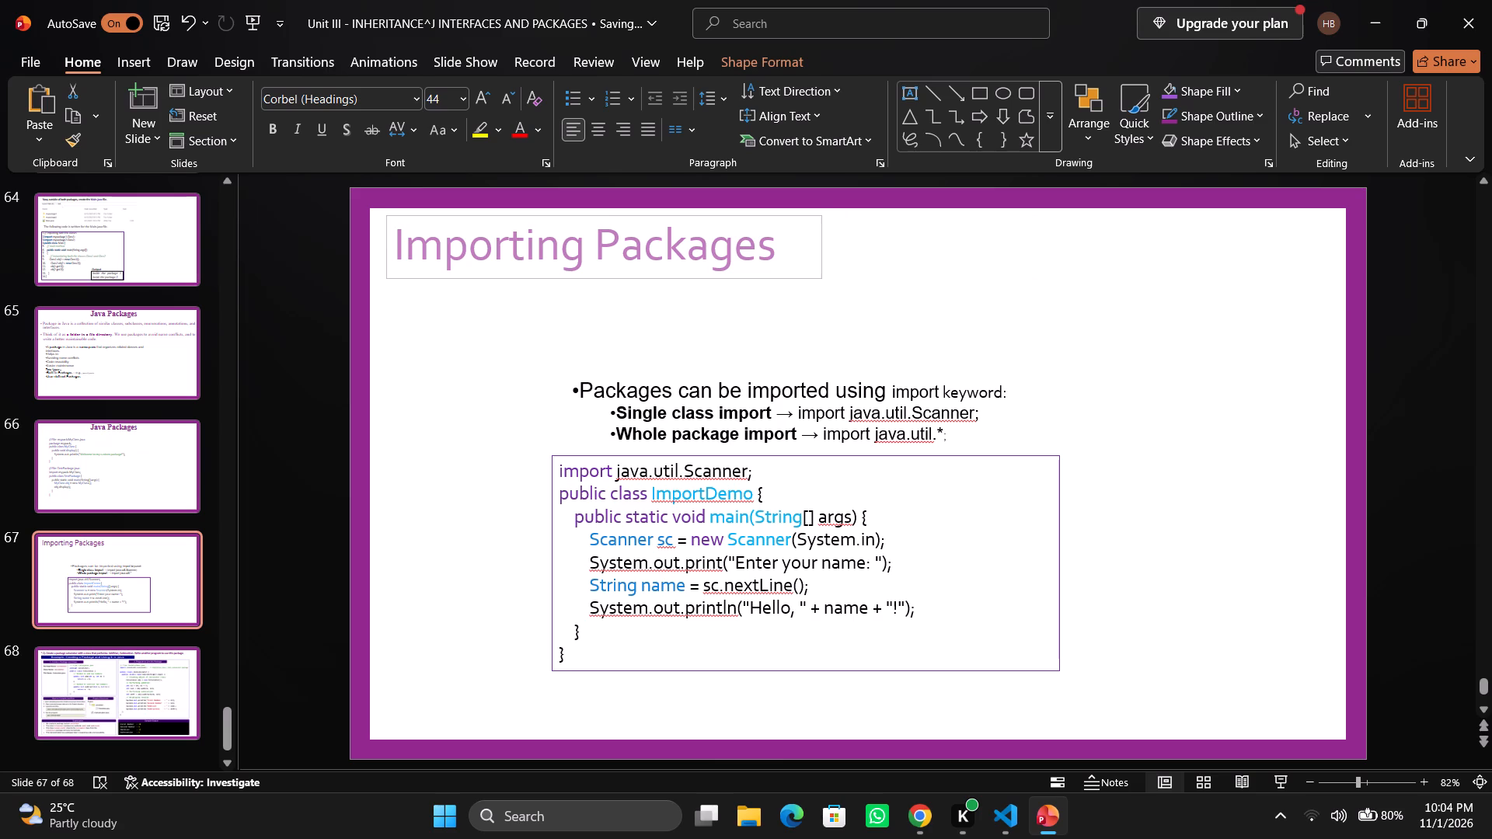
drag(821, 281, 821, 281)
drag(817, 272, 673, 323)
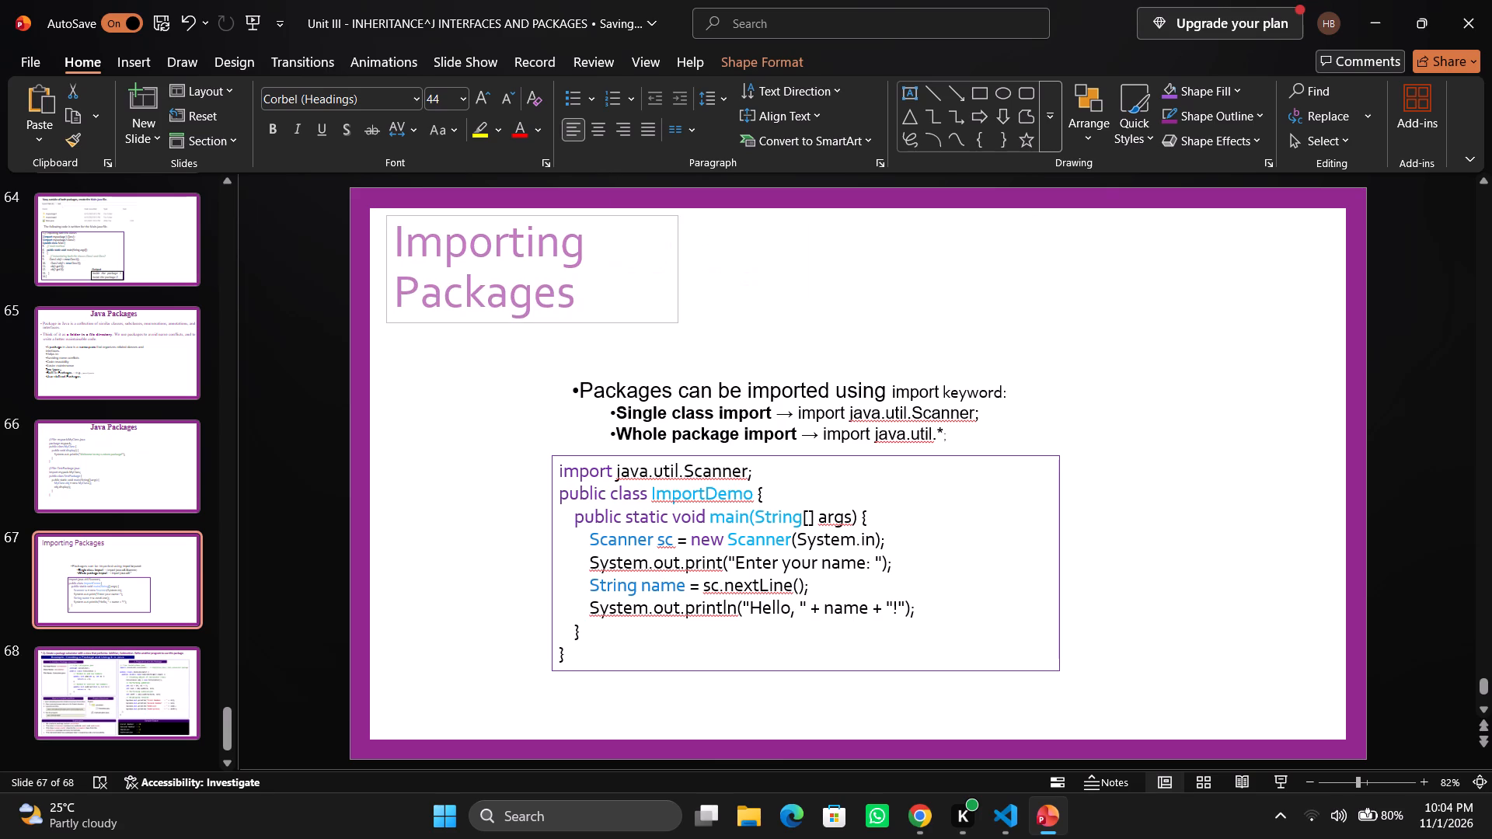
drag(673, 323, 808, 285)
drag(814, 242, 837, 242)
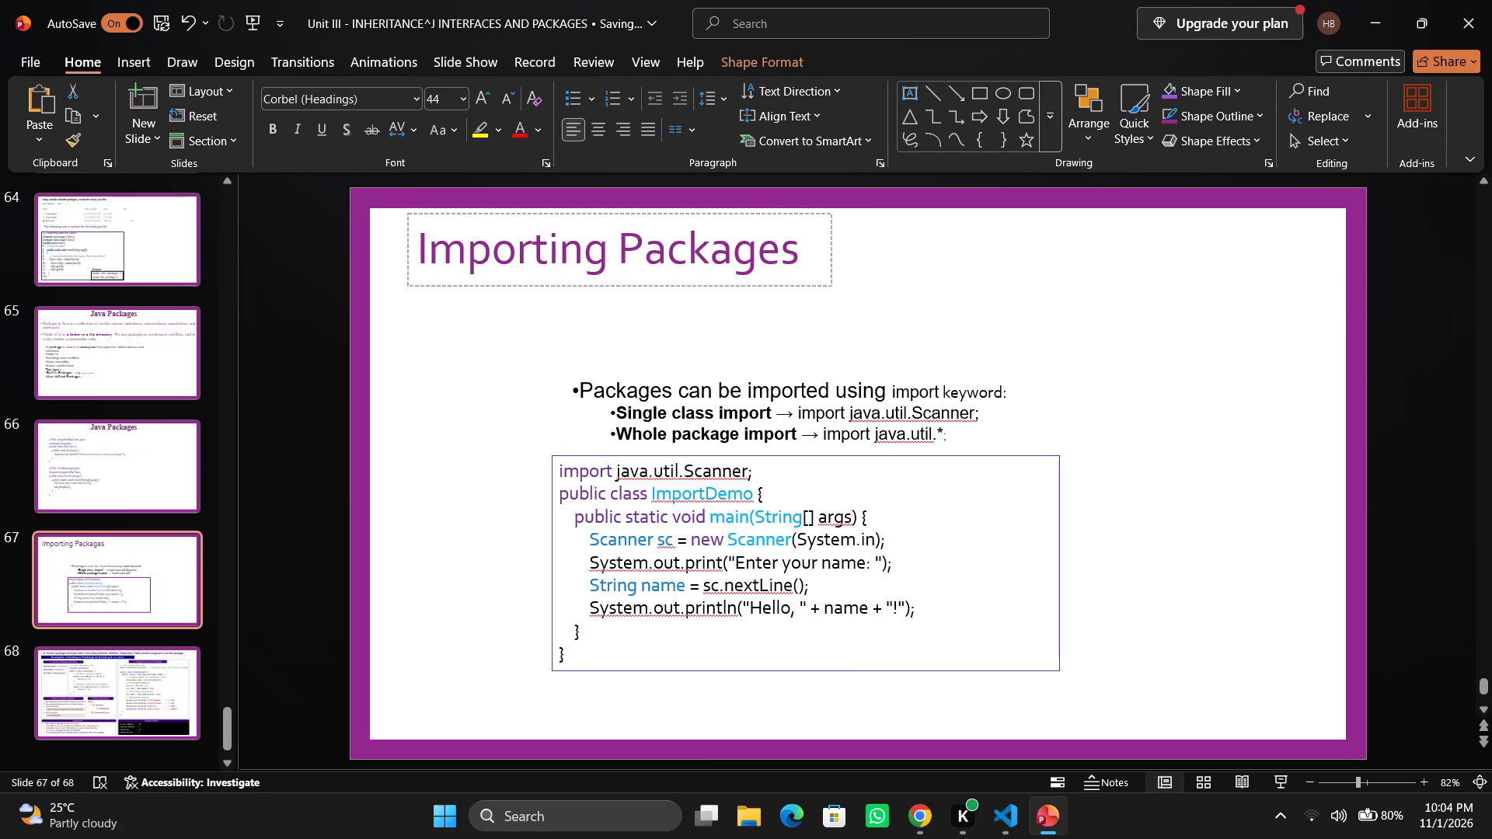
drag(837, 242, 1019, 251)
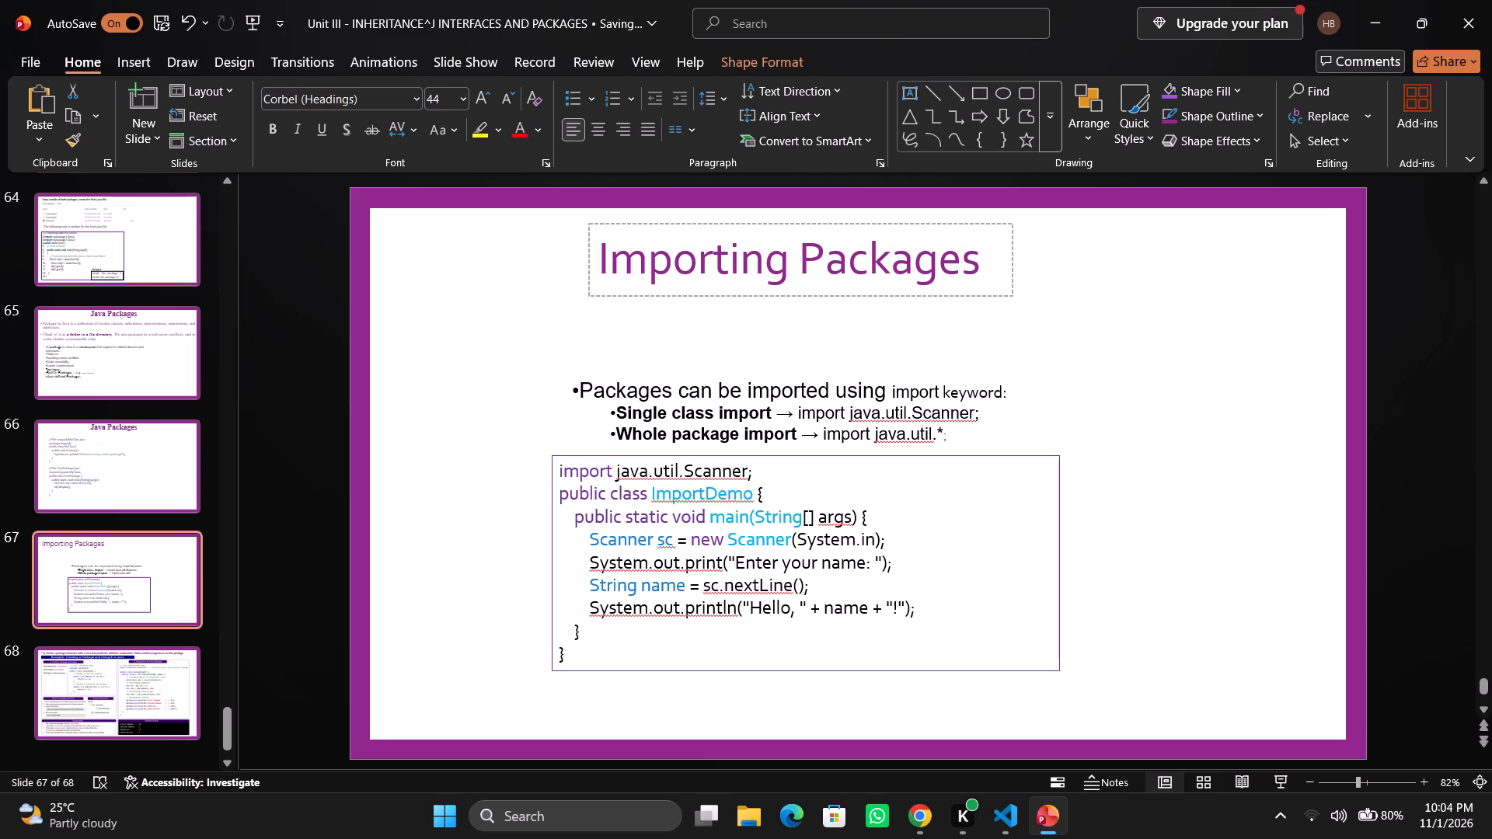
drag(1019, 251, 1023, 246)
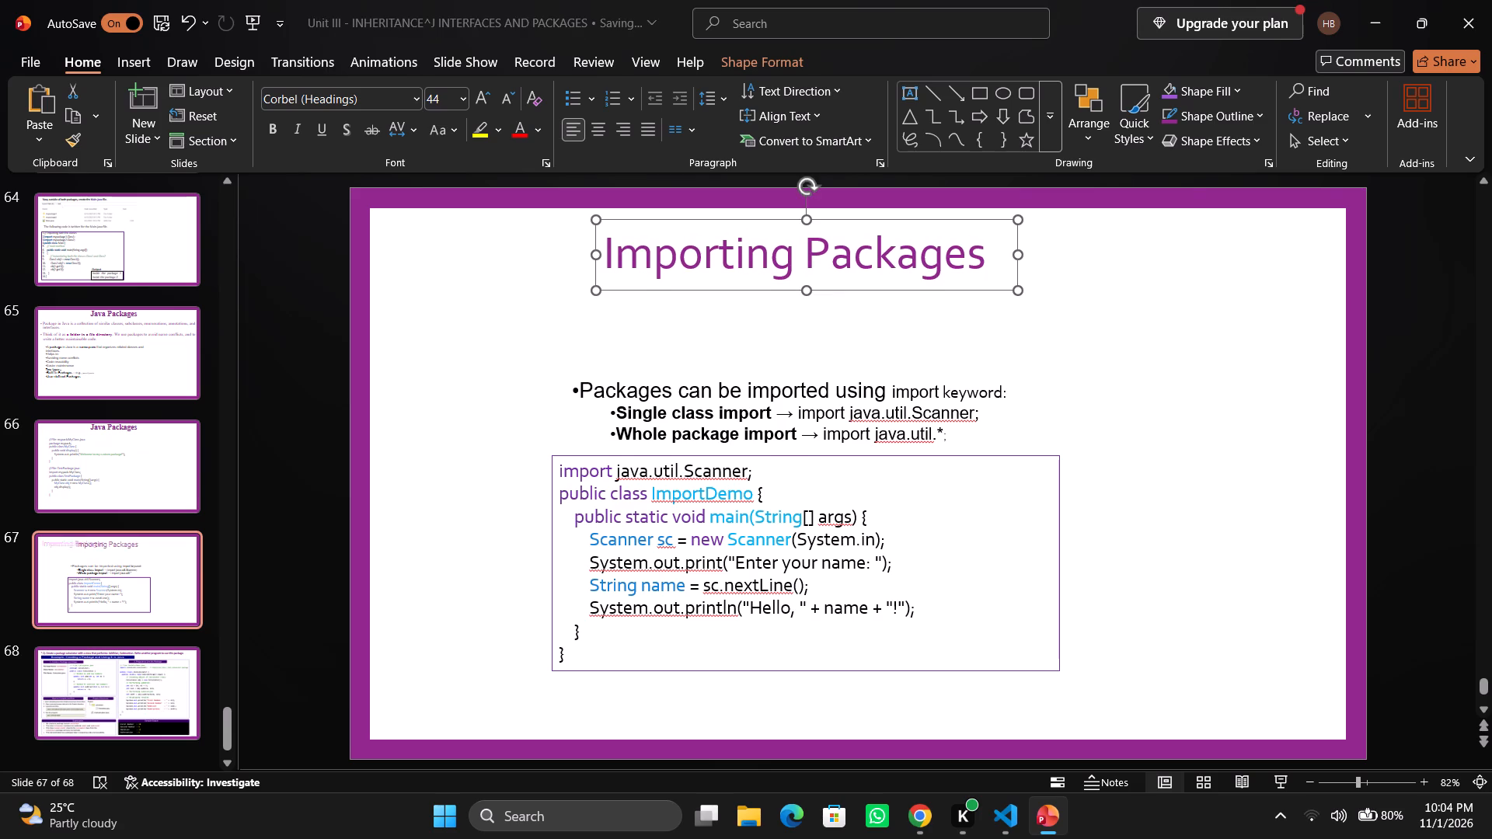
Move the bullet text box up to the slide's left edge, leaving a gap below the title.
click(1050, 402)
drag(1049, 401, 1058, 342)
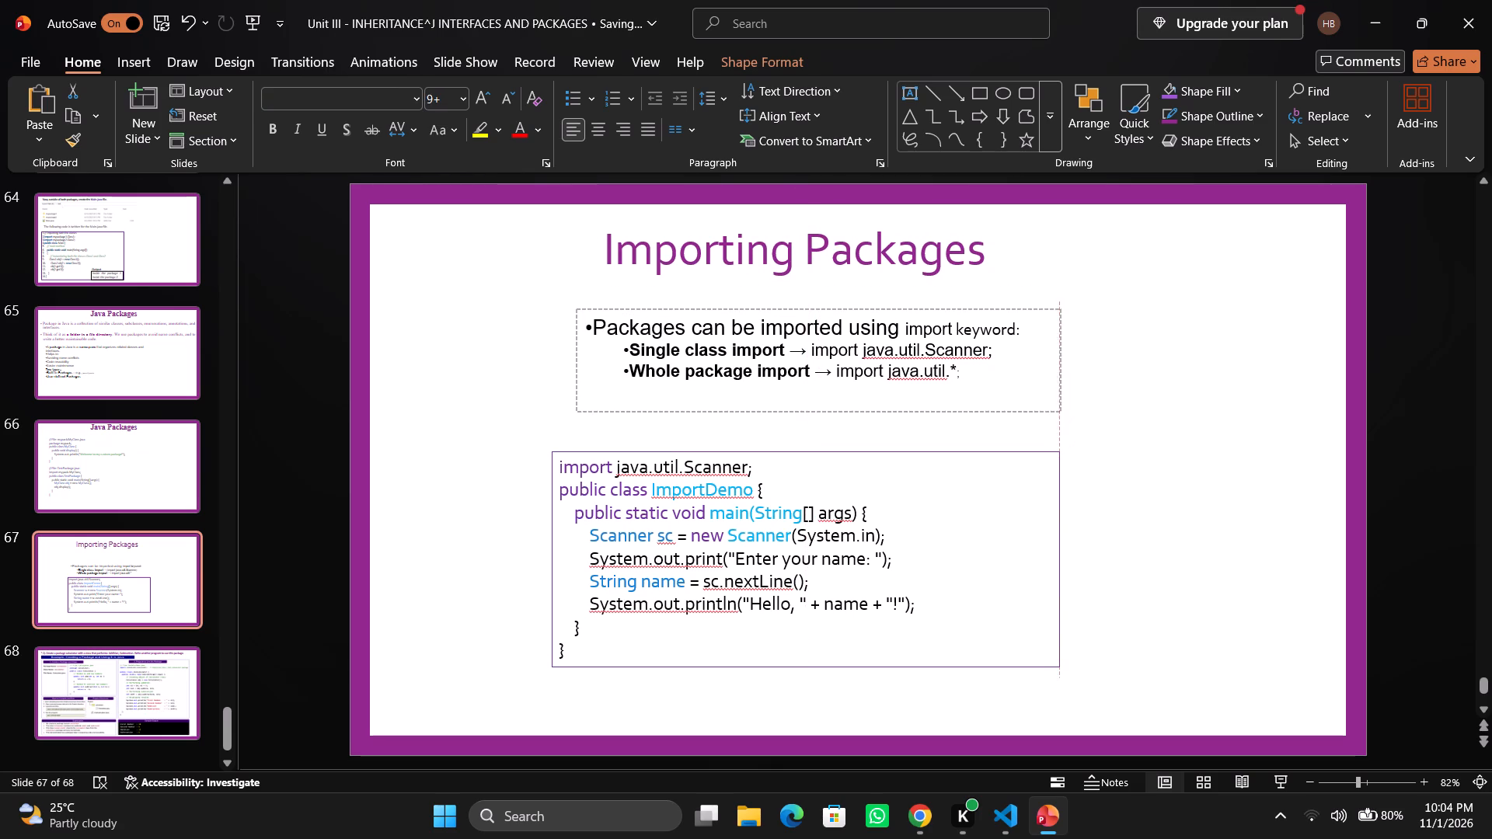
drag(1058, 342, 870, 322)
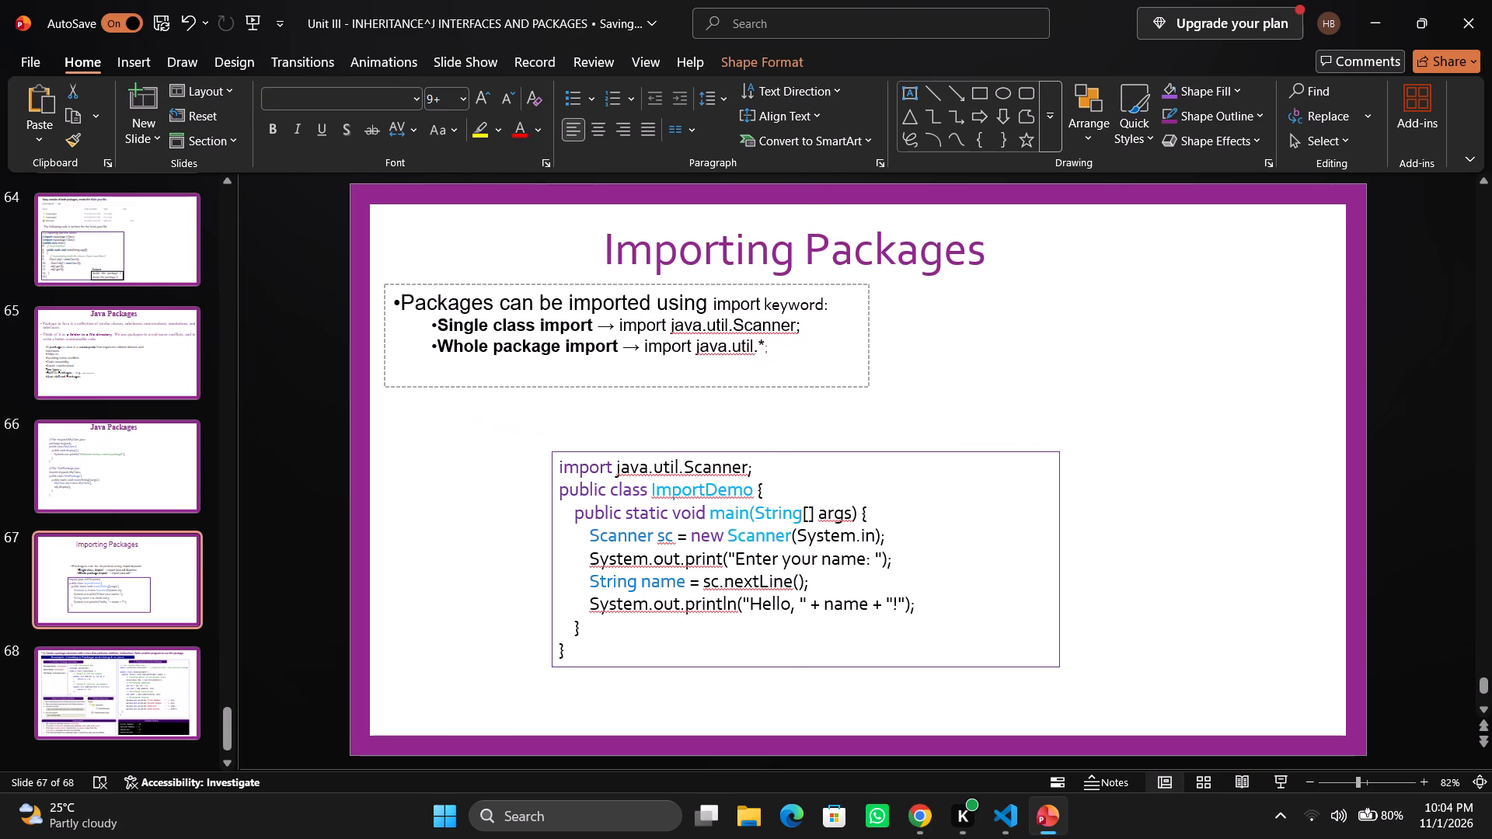
drag(870, 322, 863, 349)
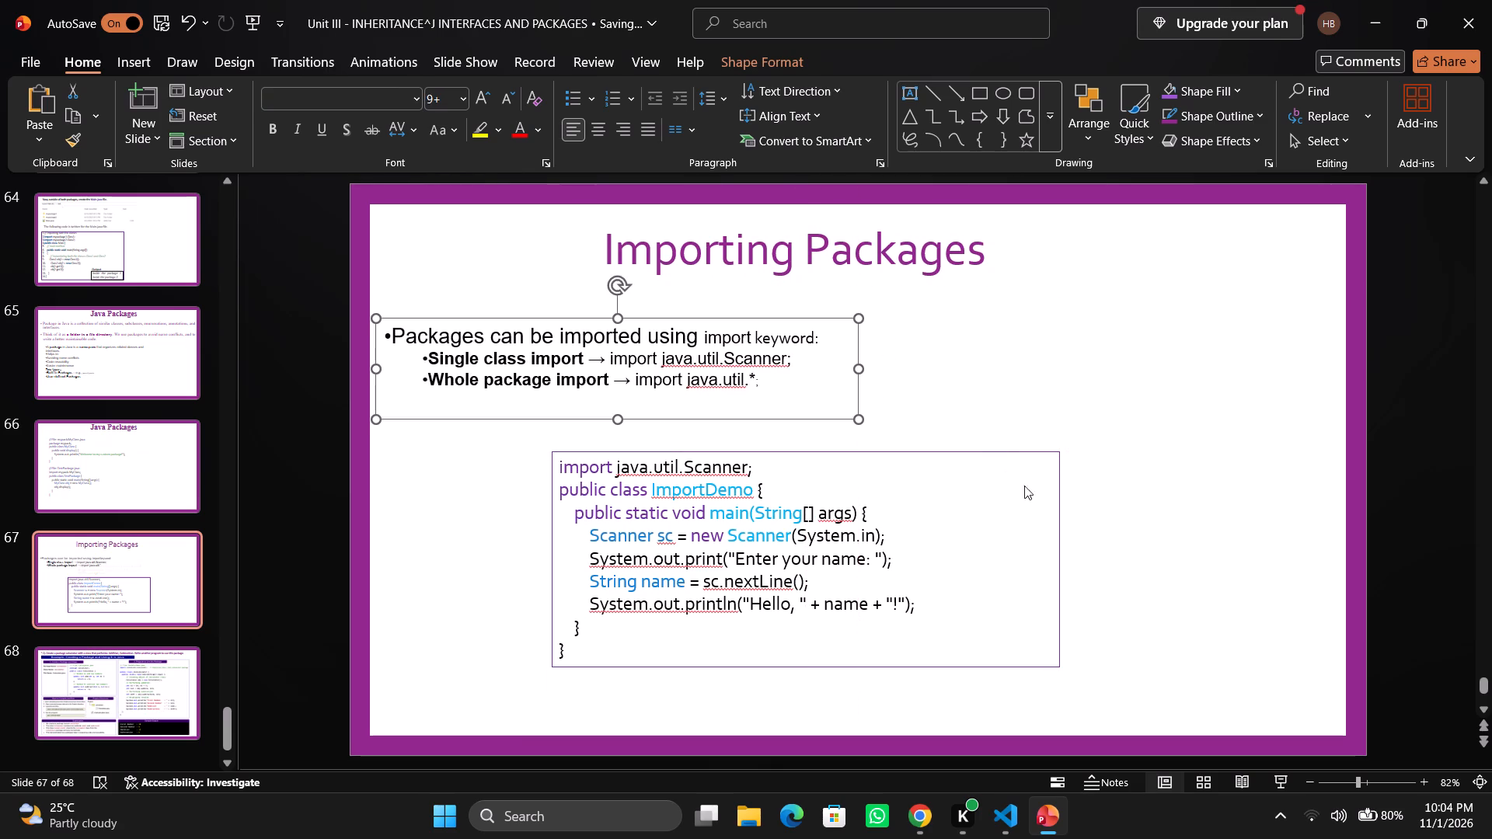
Move the ImportDemo code box to the slide's left side, directly below the bullets.
click(1039, 510)
click(1068, 523)
drag(1065, 536, 994, 538)
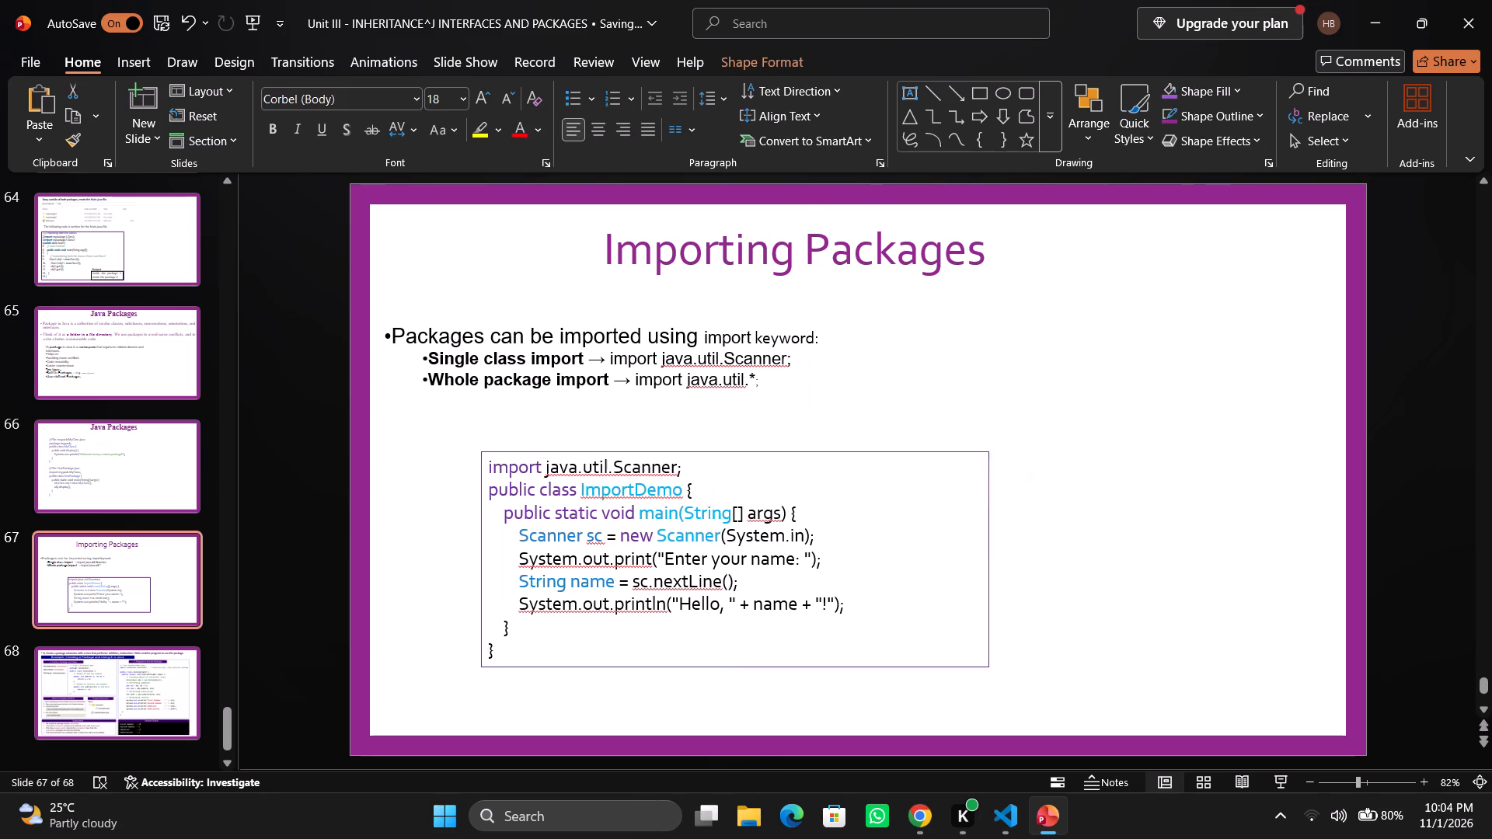
drag(994, 538, 898, 501)
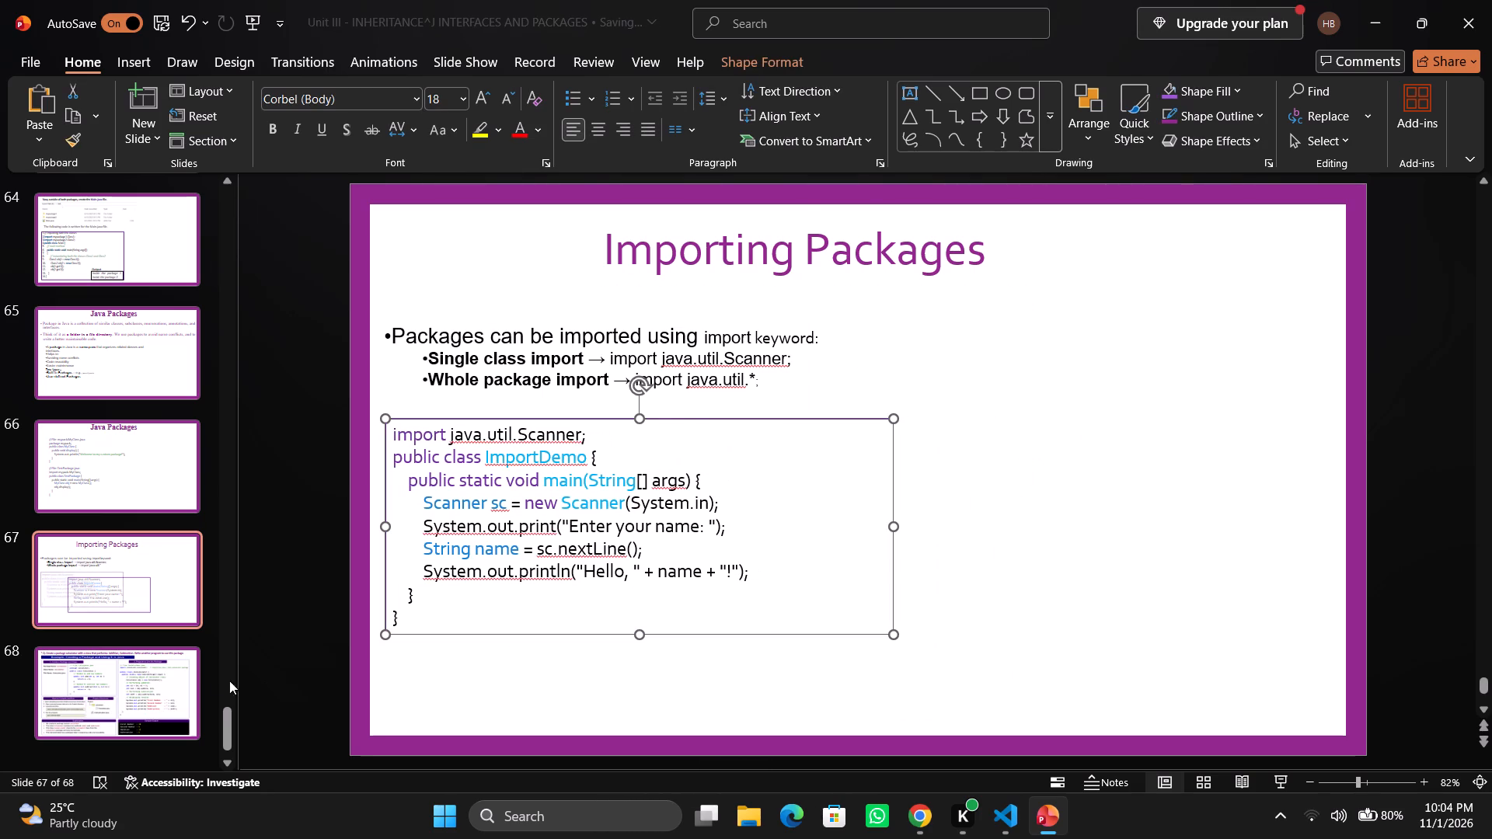
On slide 66, move the MyClass and TestPackage code box toward the slide's left edge and slightly down.
click(177, 677)
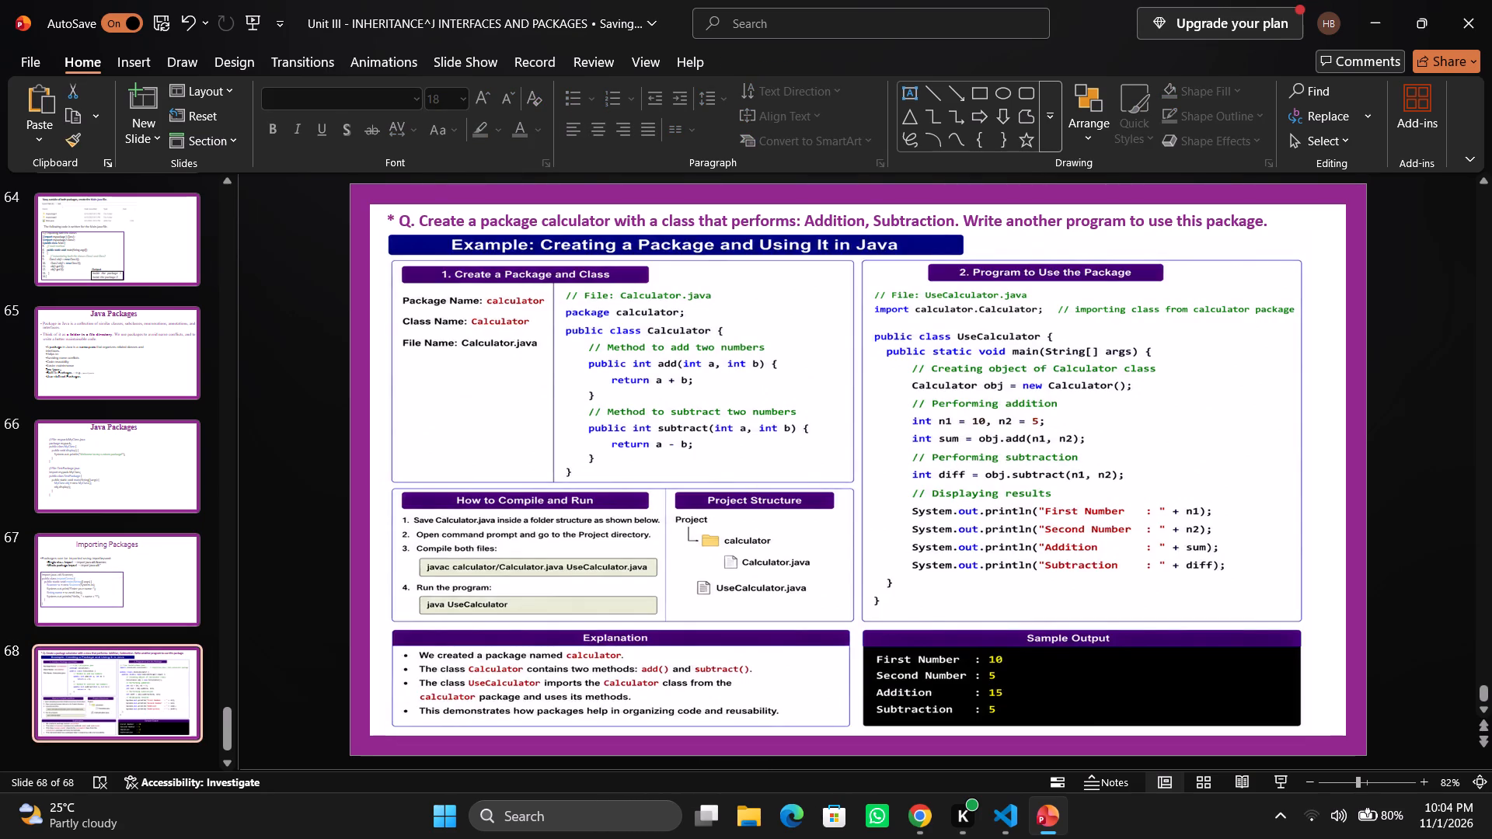
click(89, 468)
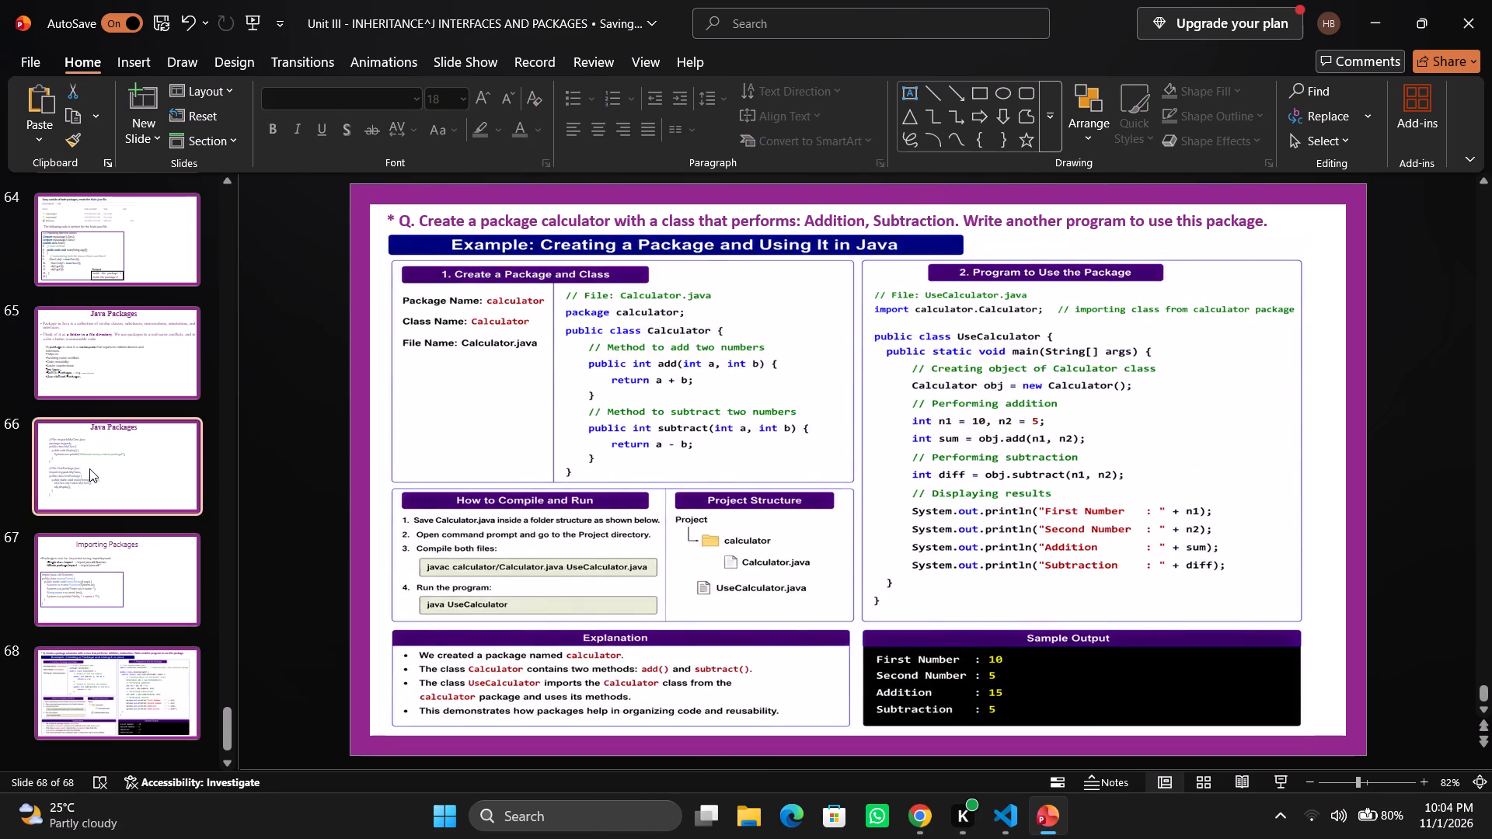
scroll(570, 529, up, 1)
scroll(577, 519, down, 1)
click(713, 545)
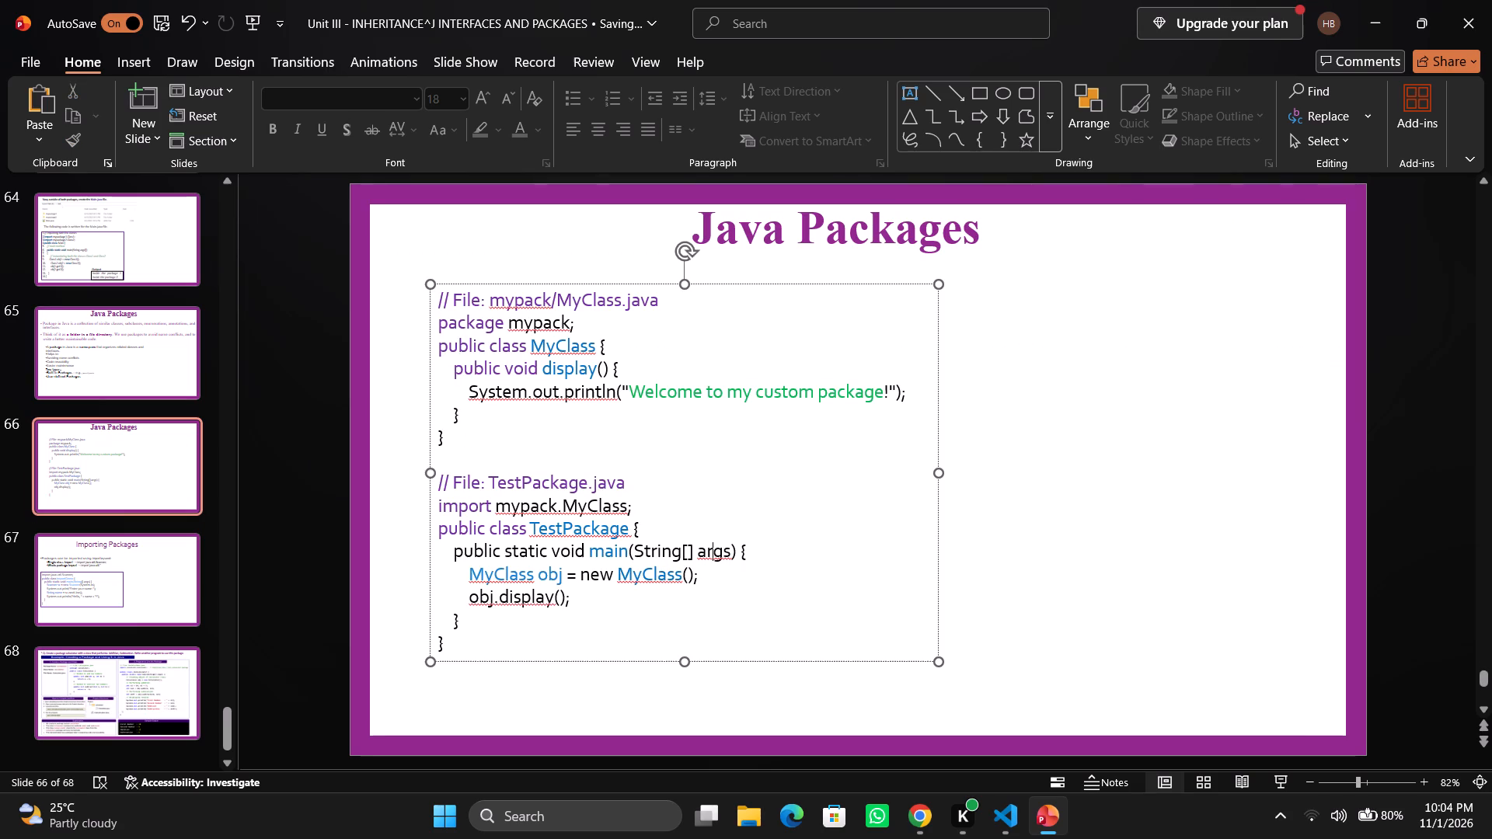
drag(940, 454, 947, 478)
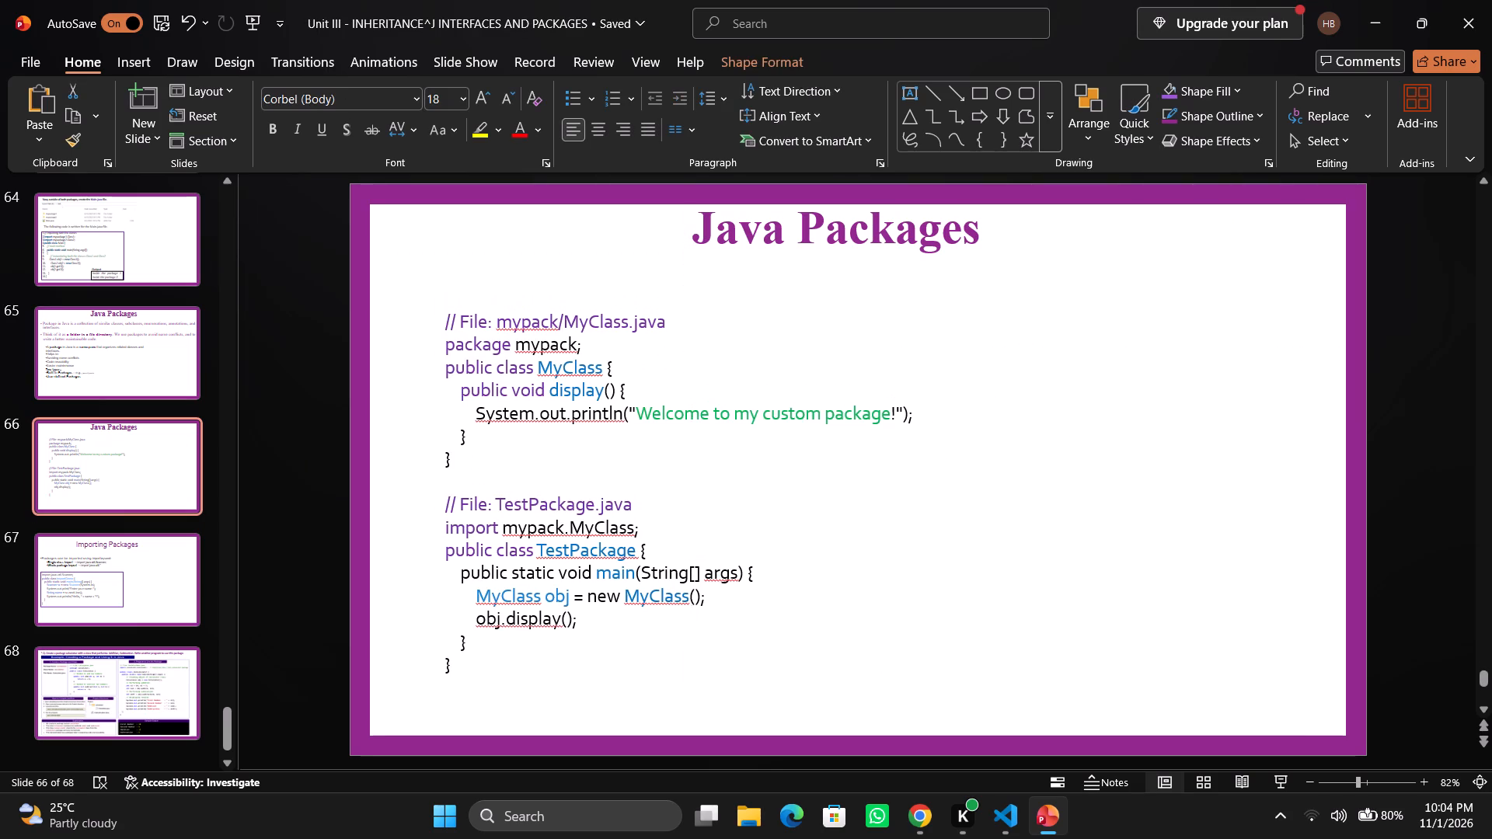
drag(947, 478, 895, 510)
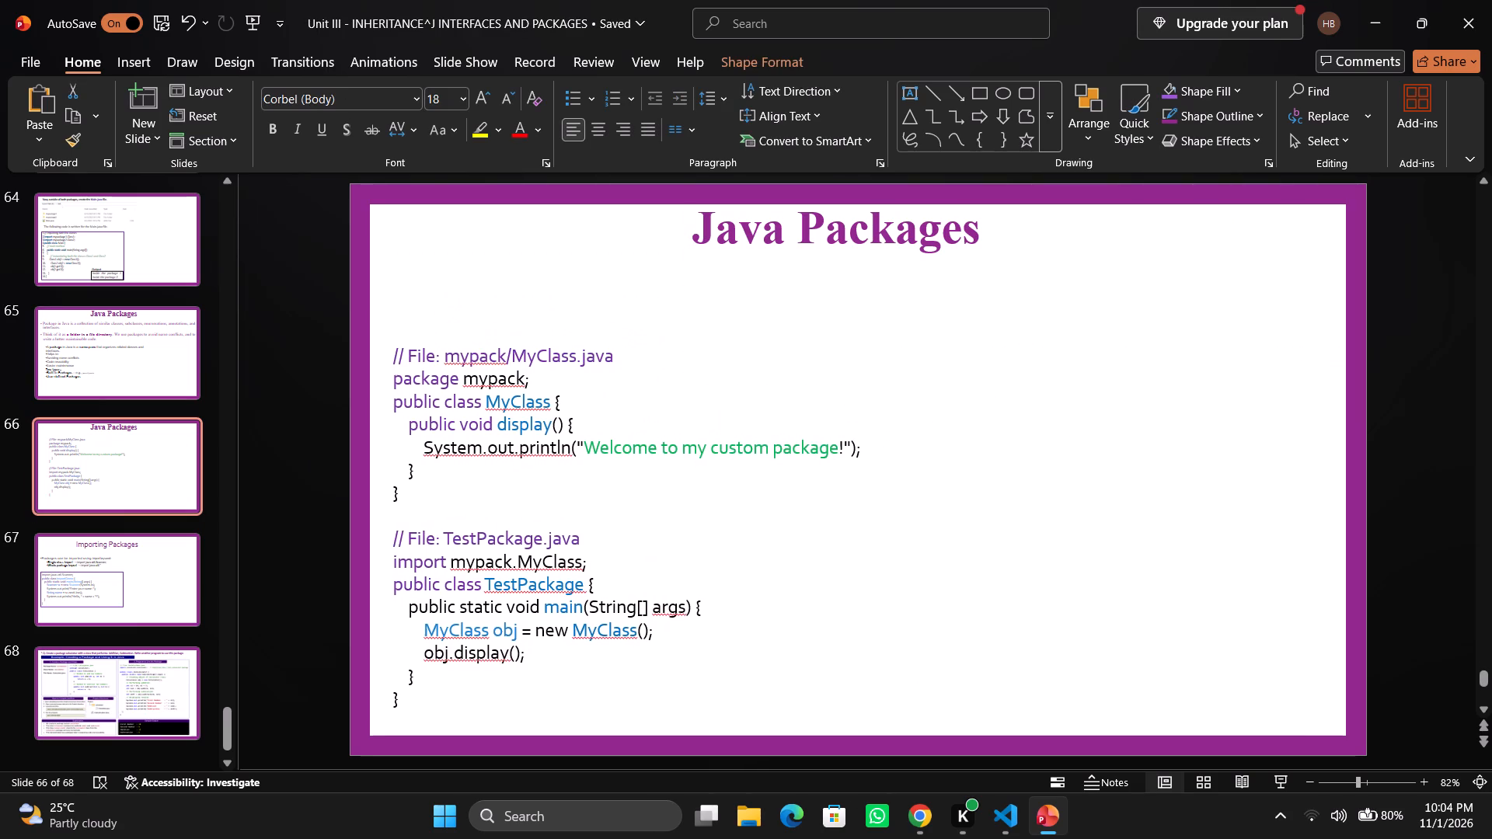
drag(895, 510, 901, 496)
Move the "Java Packages" title on slide 66 to the slide's upper-left corner, above the code box.
click(919, 266)
click(979, 245)
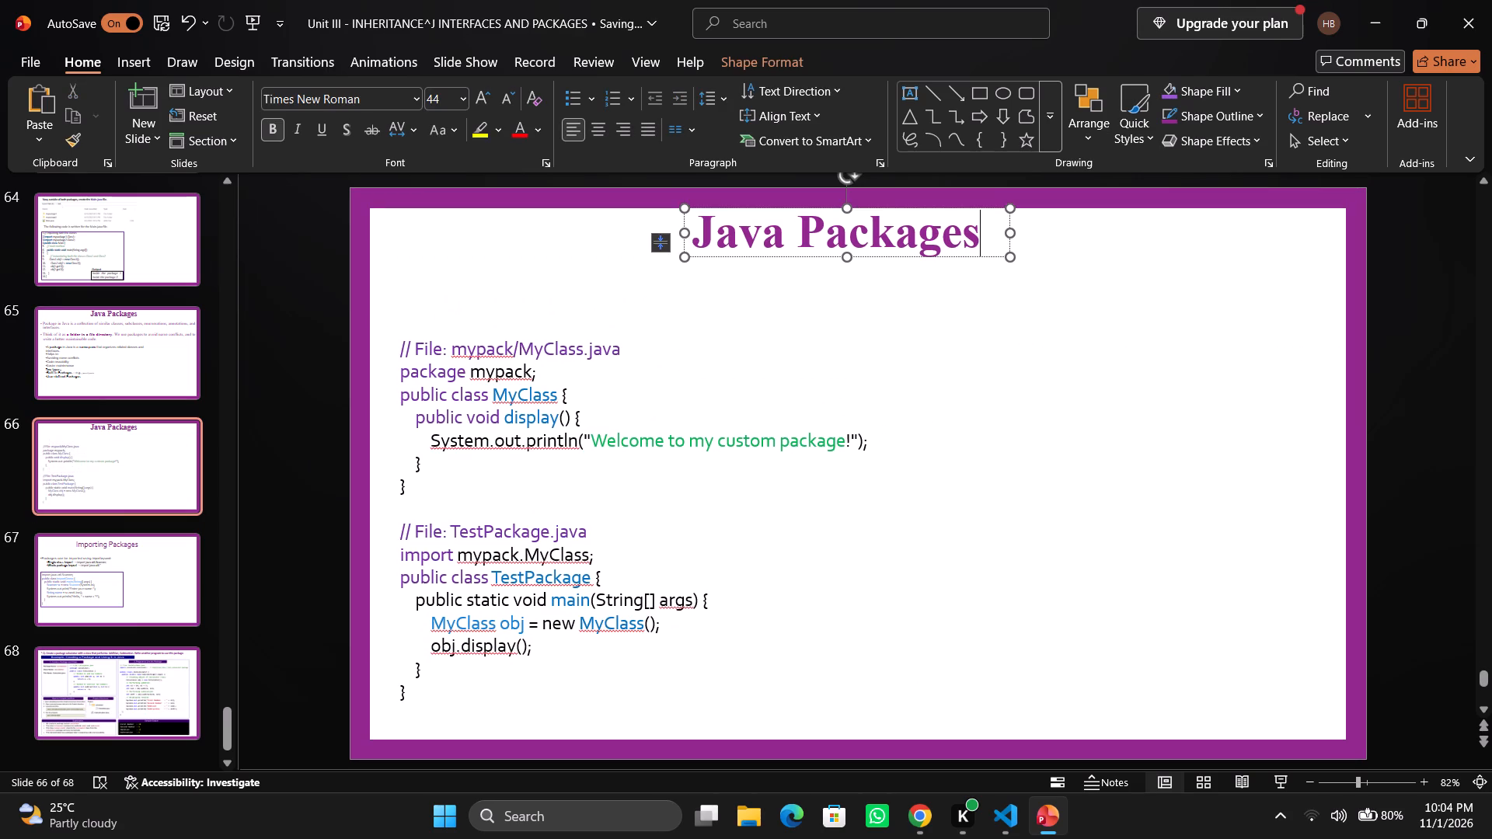
drag(1017, 242, 732, 263)
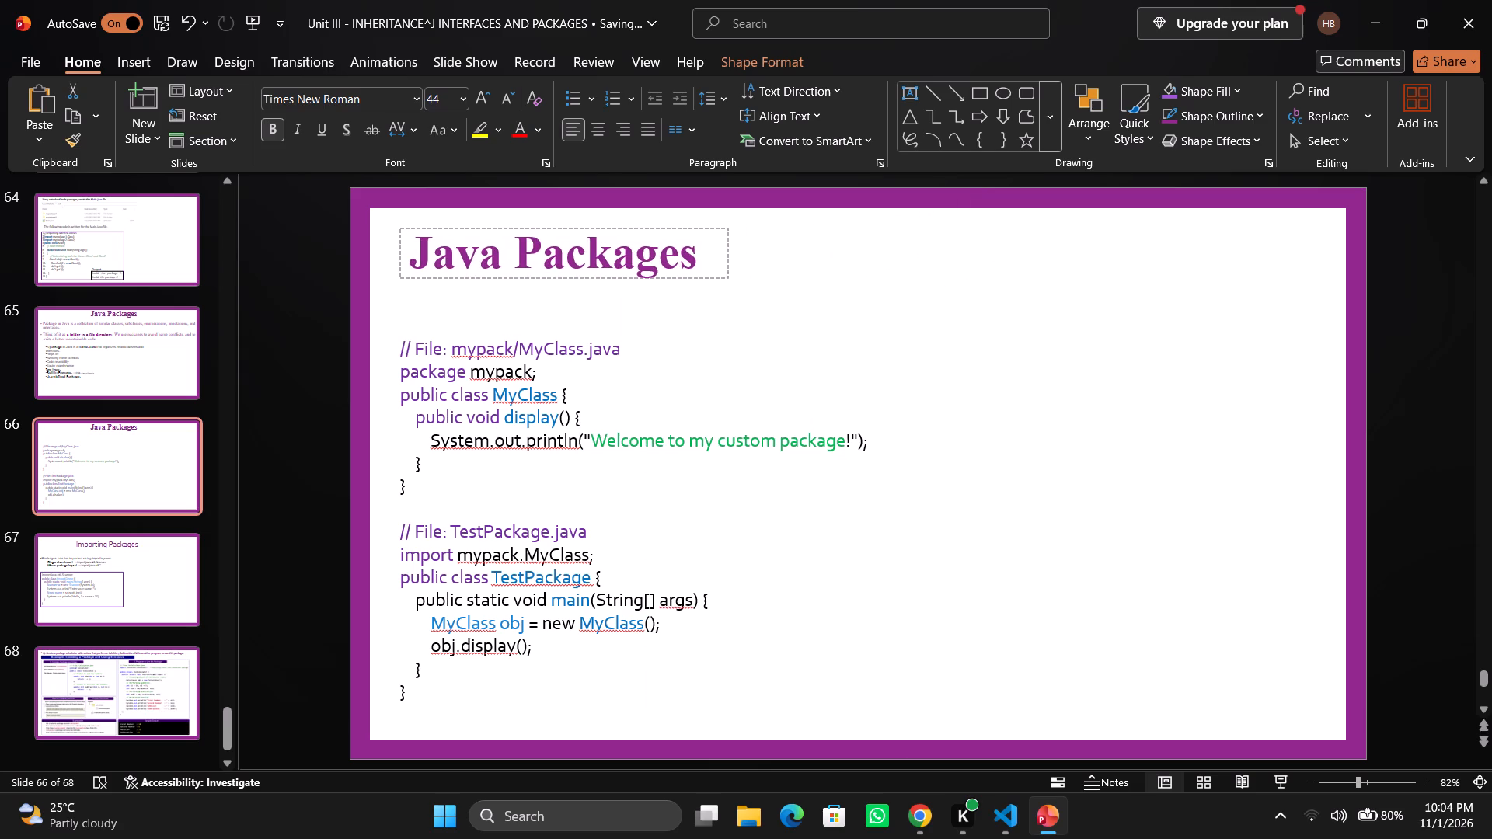
drag(732, 263, 718, 258)
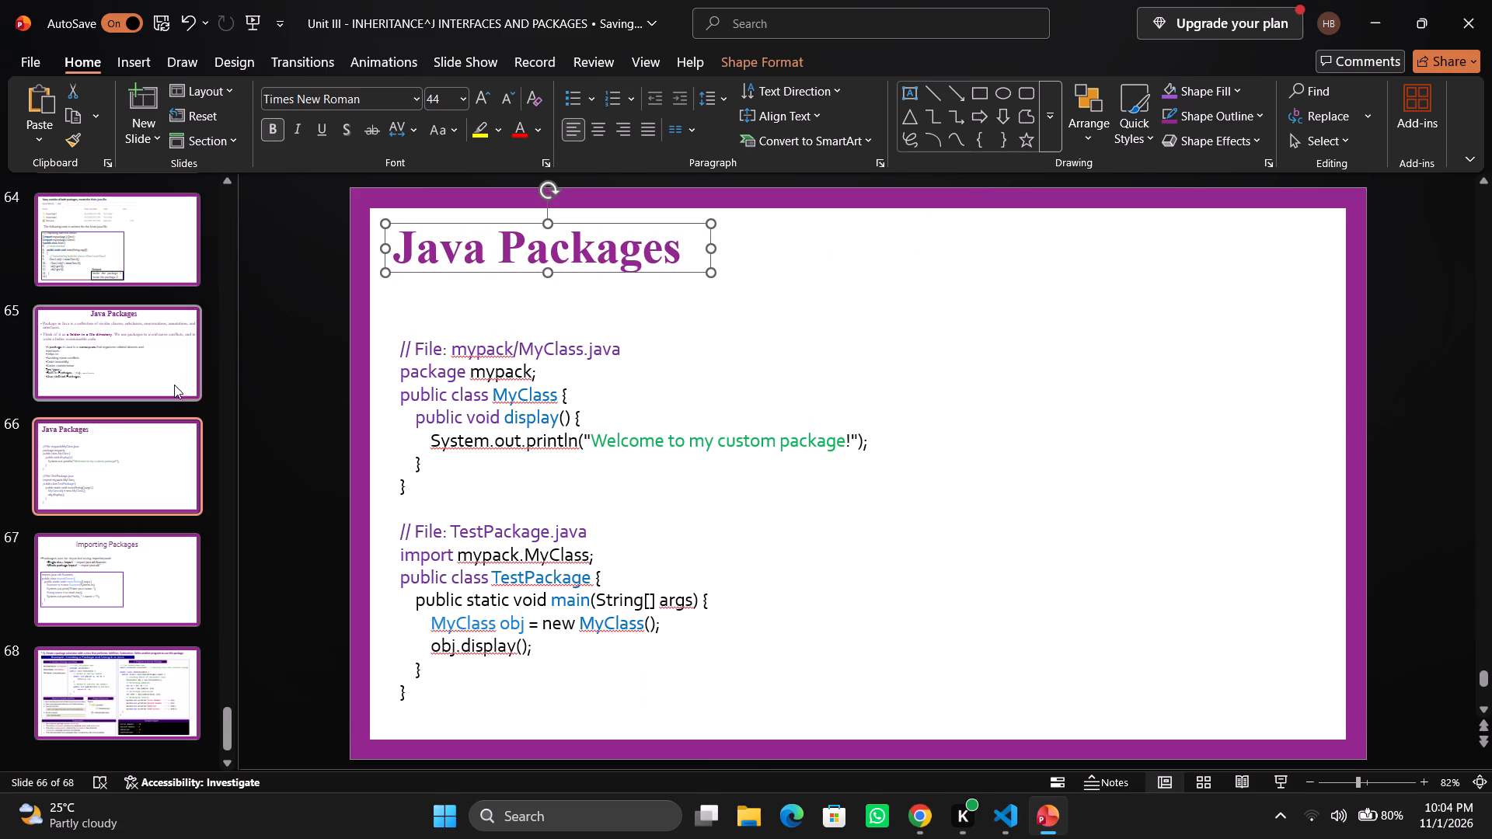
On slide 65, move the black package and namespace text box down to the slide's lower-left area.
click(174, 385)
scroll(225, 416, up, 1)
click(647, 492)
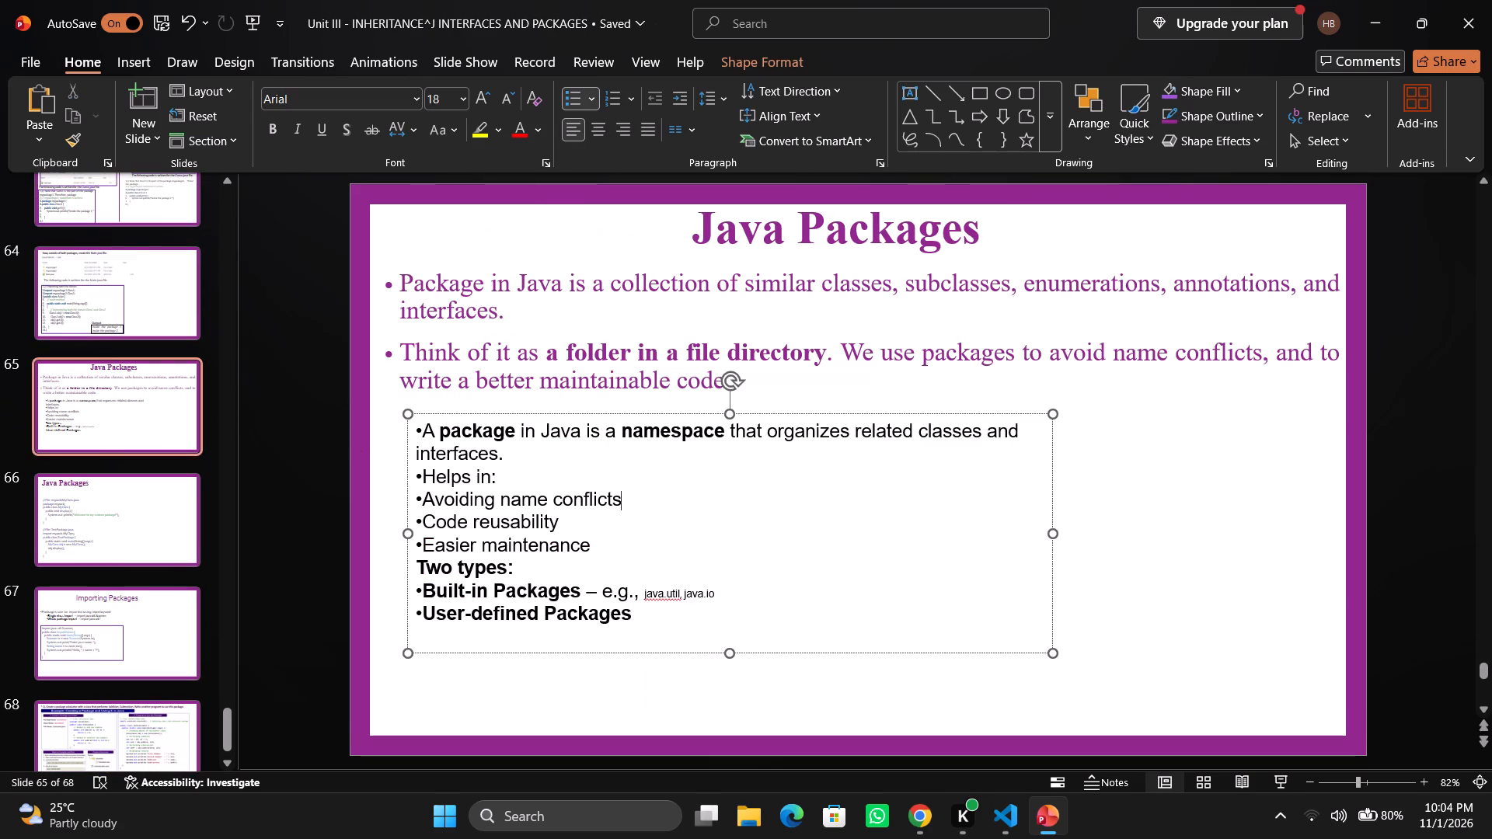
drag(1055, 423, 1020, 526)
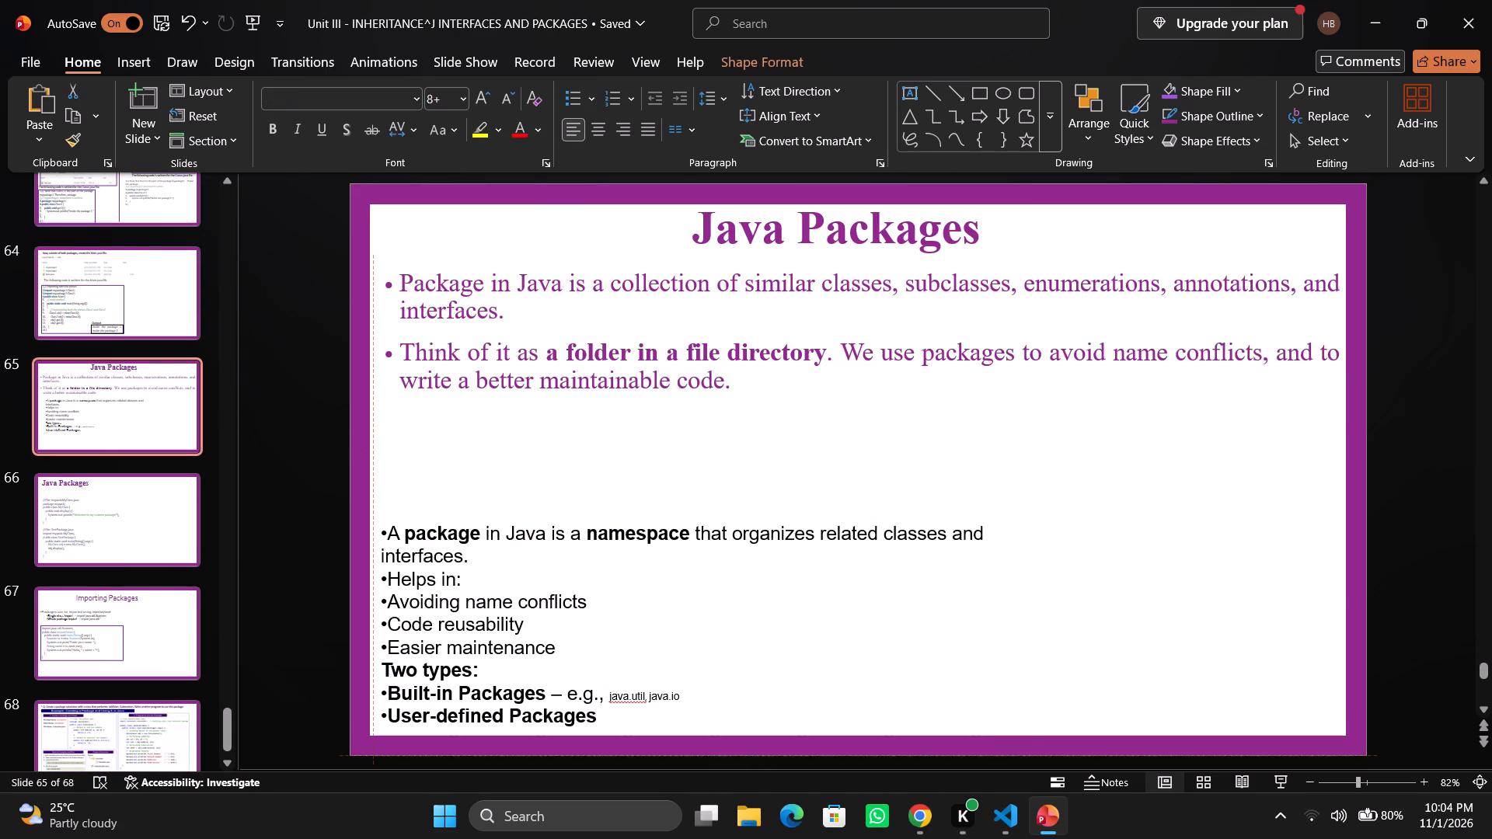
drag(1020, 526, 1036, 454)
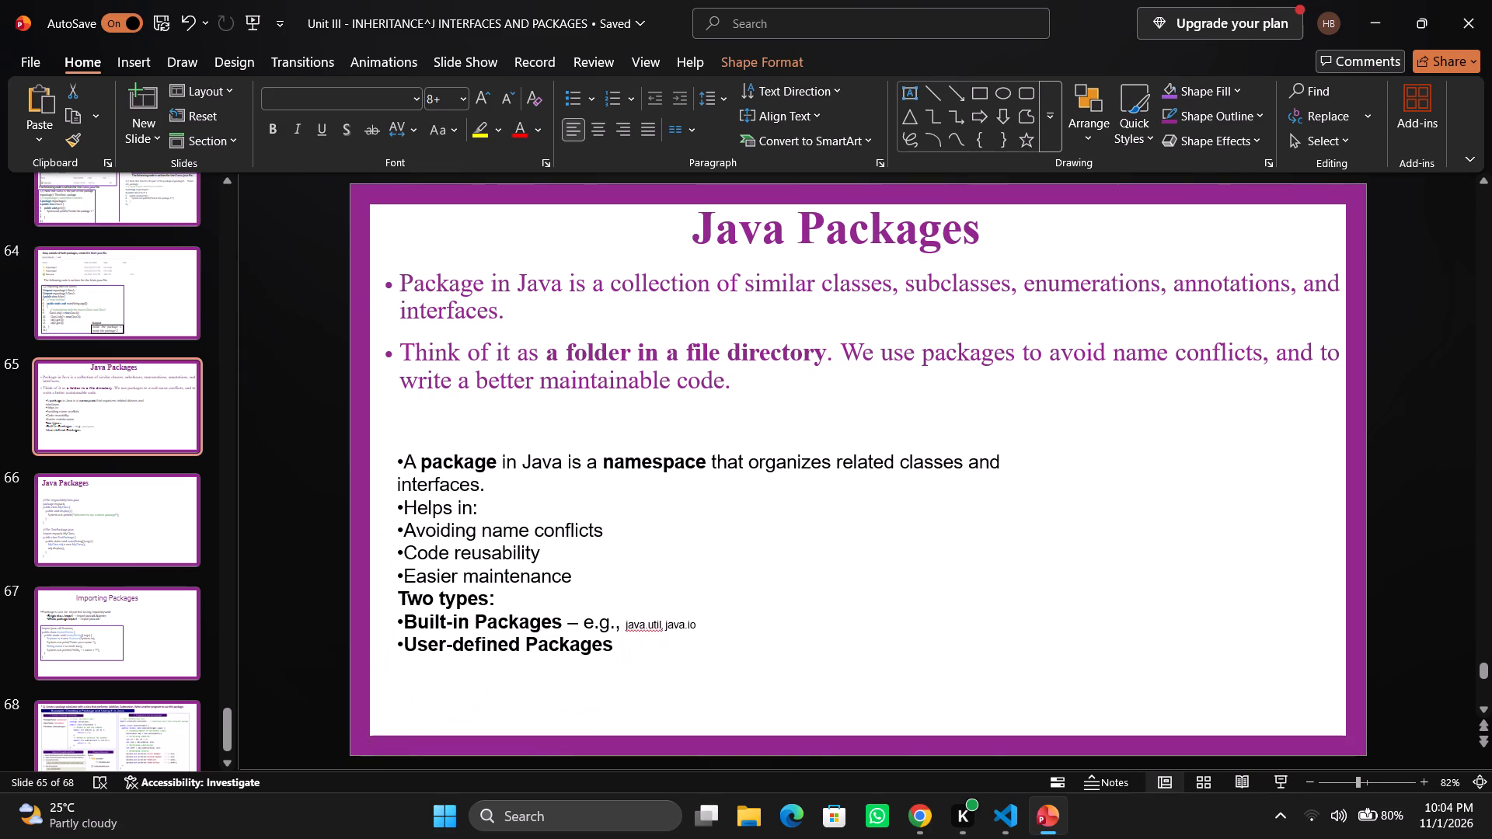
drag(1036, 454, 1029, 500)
Delete the empty bullet below the "Think of it as a folder in a file directory" paragraph on slide 65.
click(1176, 375)
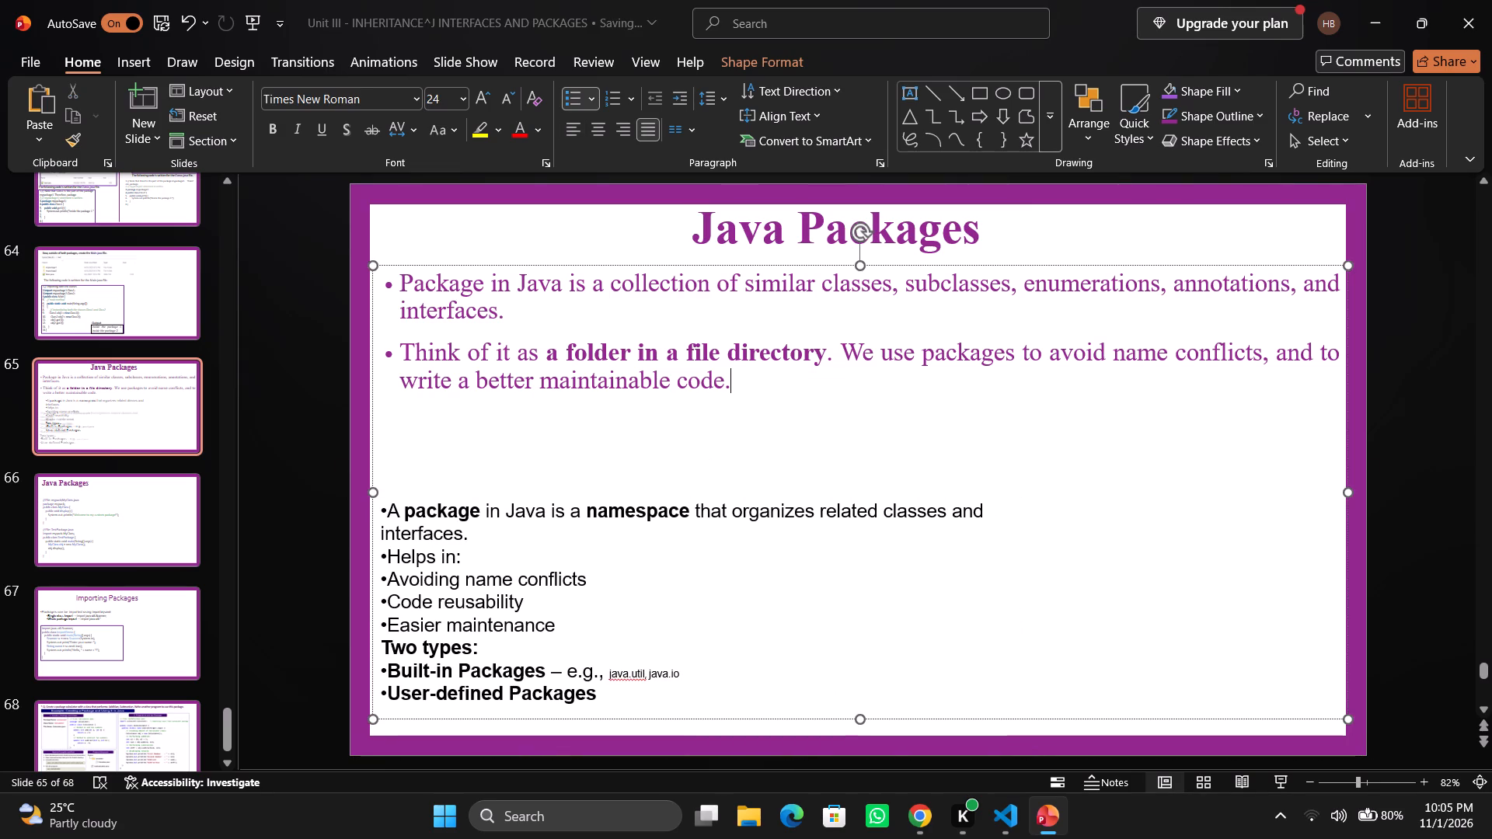
click(608, 346)
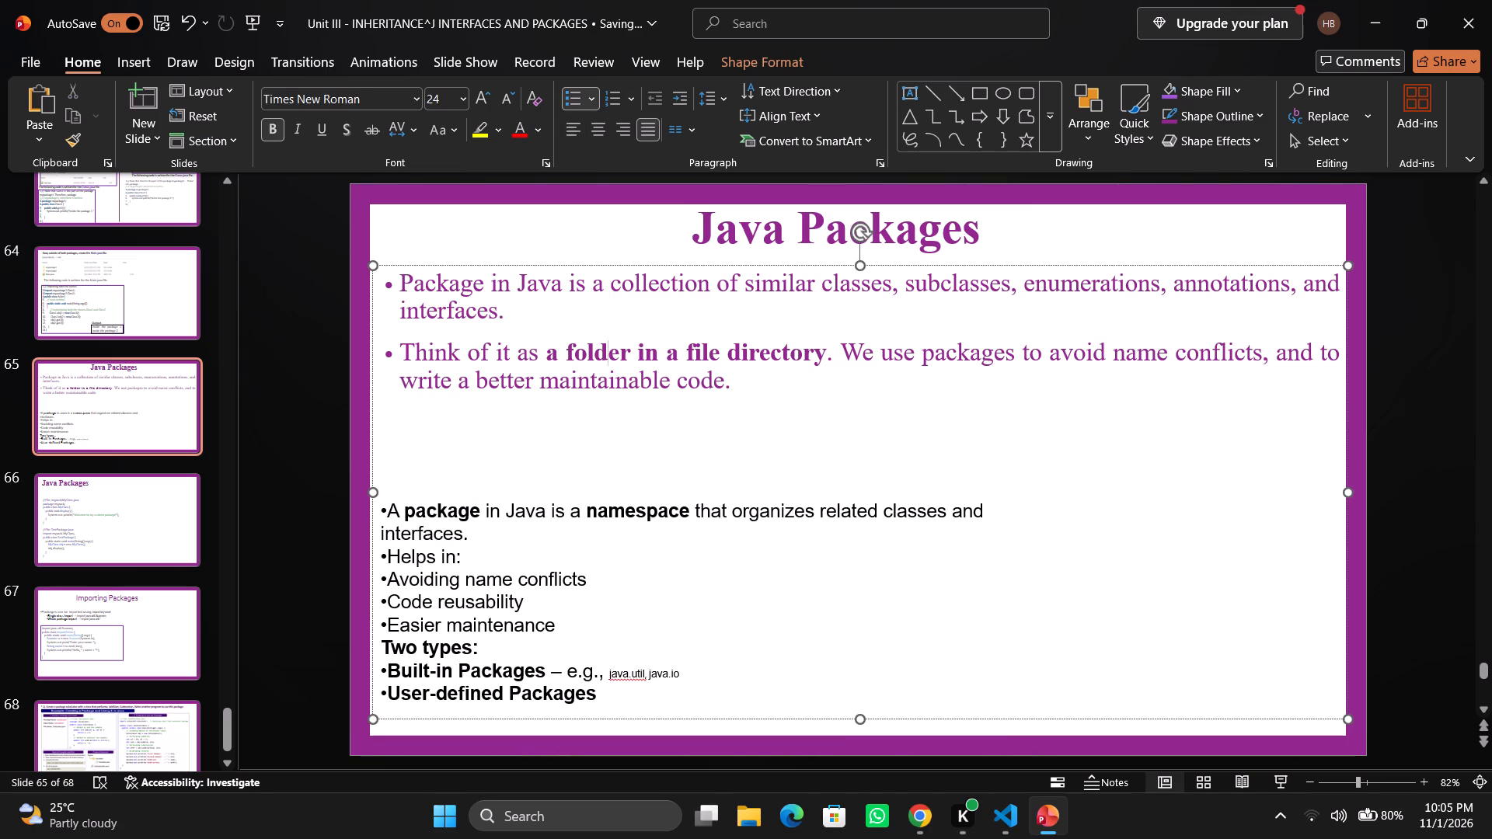
drag(392, 351, 402, 358)
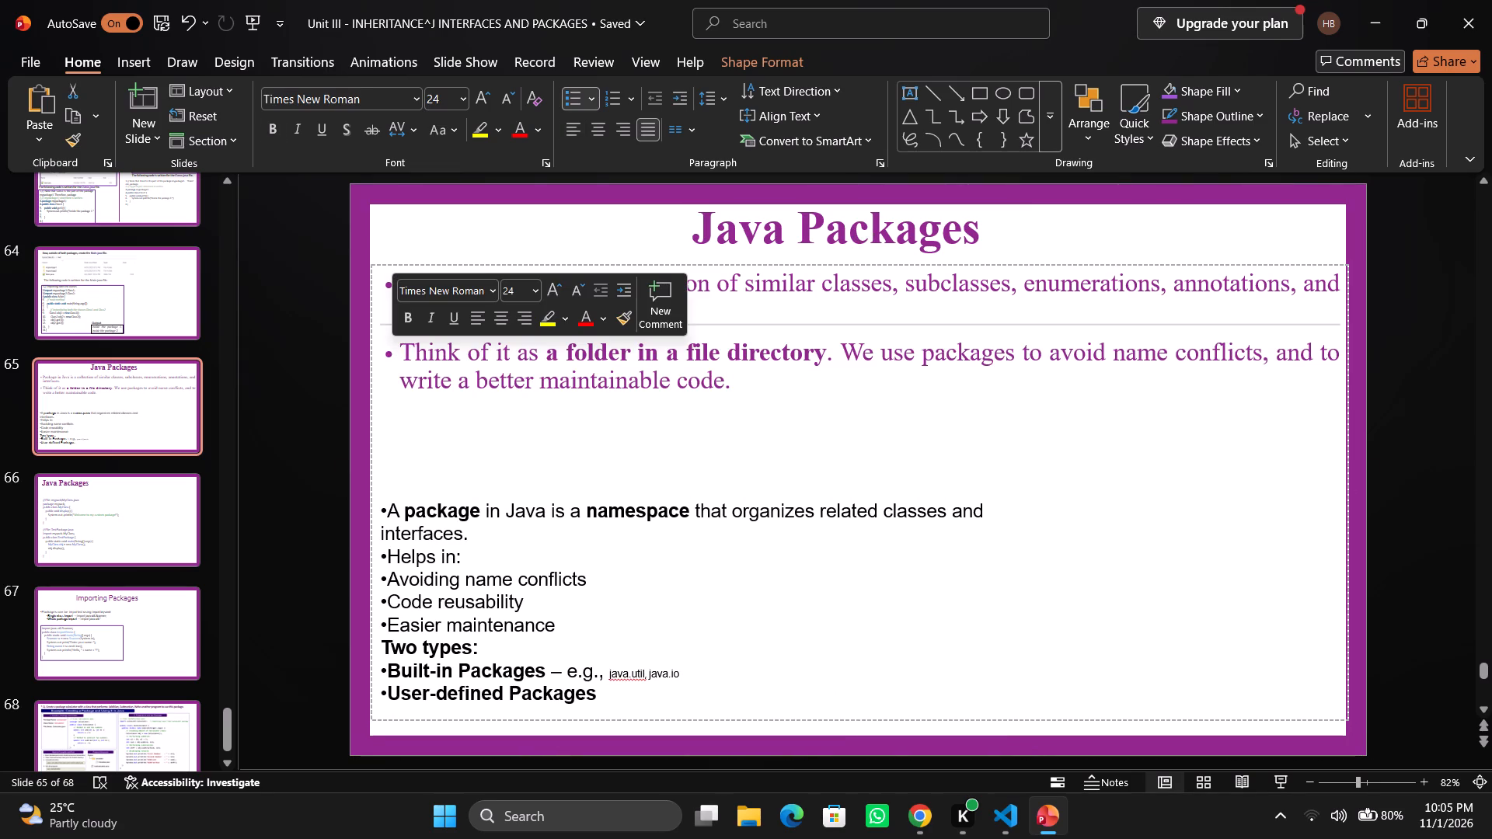
drag(402, 358, 403, 347)
click(665, 425)
click(920, 432)
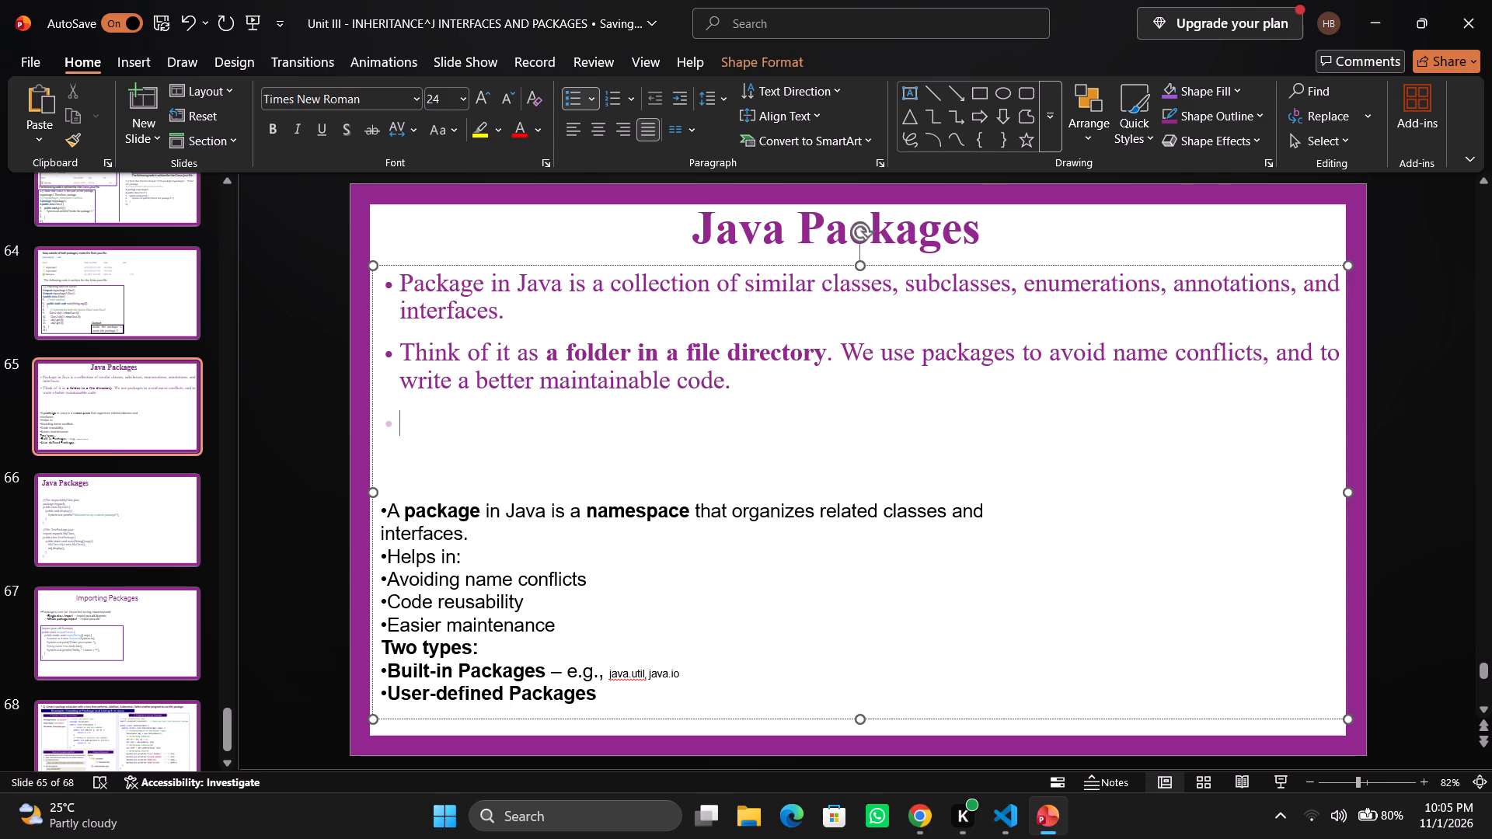
key(BackSpace)
key(BackSpace)
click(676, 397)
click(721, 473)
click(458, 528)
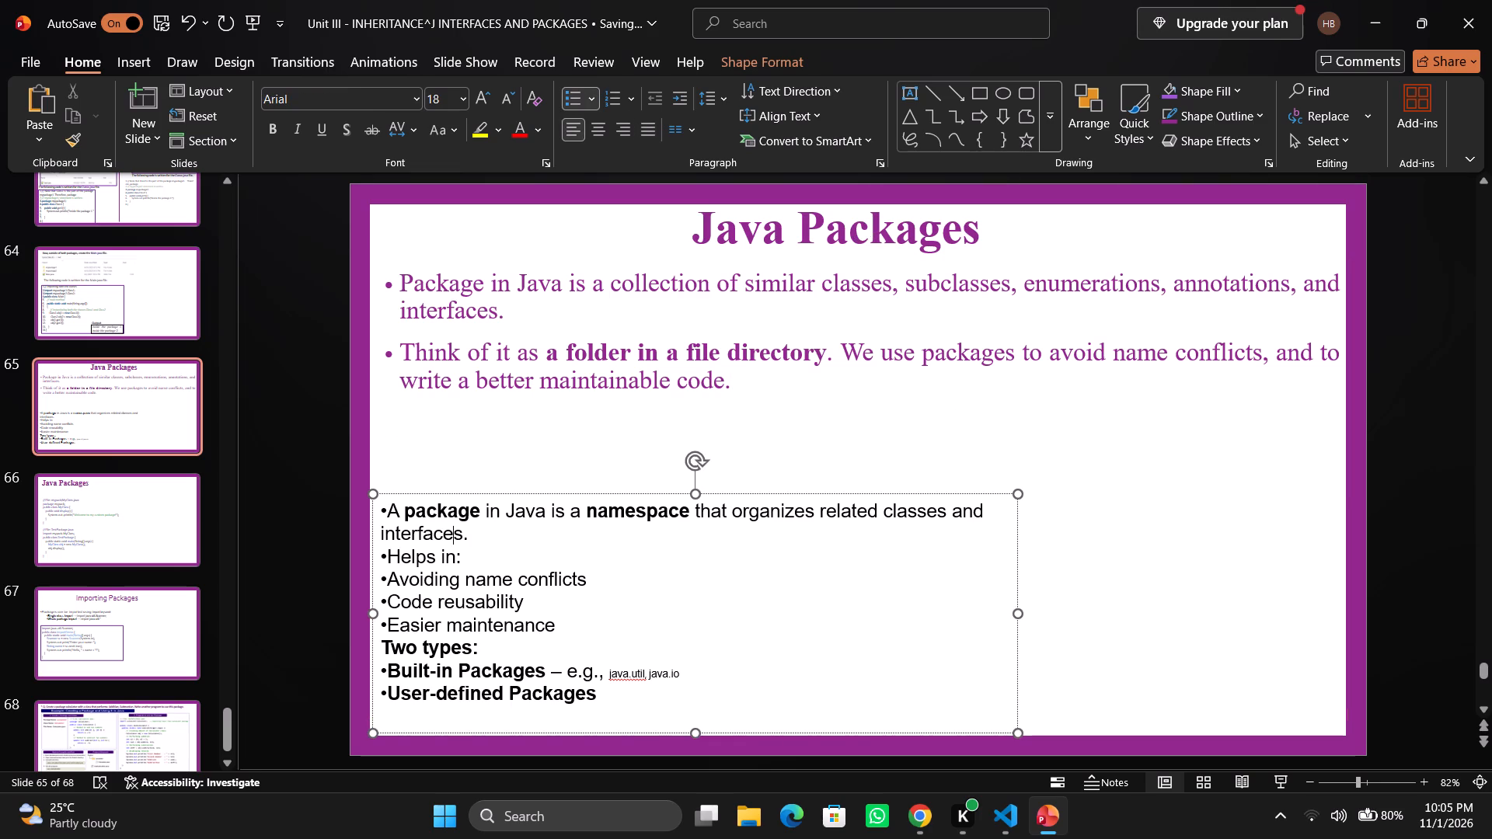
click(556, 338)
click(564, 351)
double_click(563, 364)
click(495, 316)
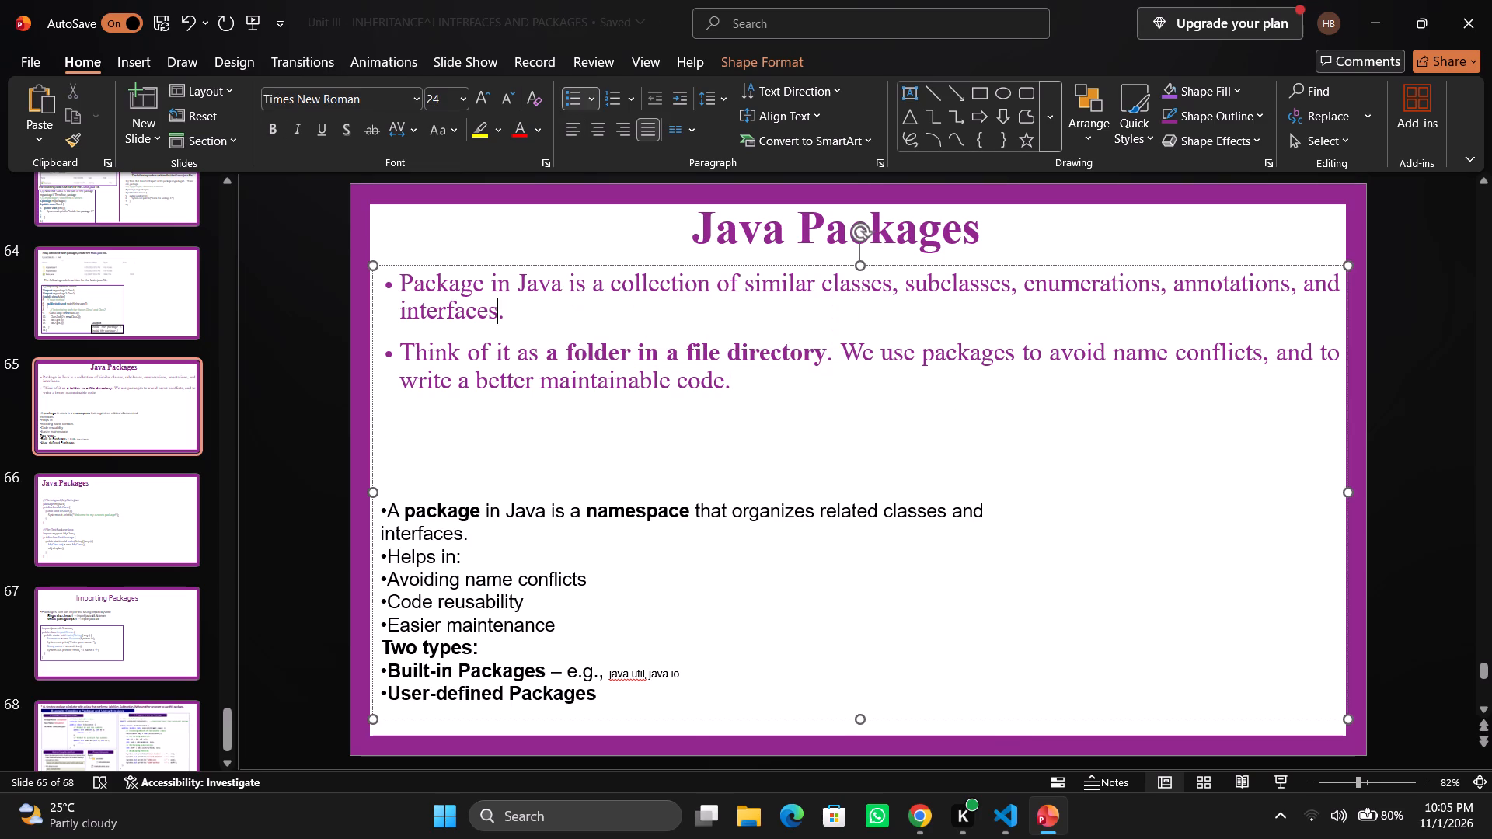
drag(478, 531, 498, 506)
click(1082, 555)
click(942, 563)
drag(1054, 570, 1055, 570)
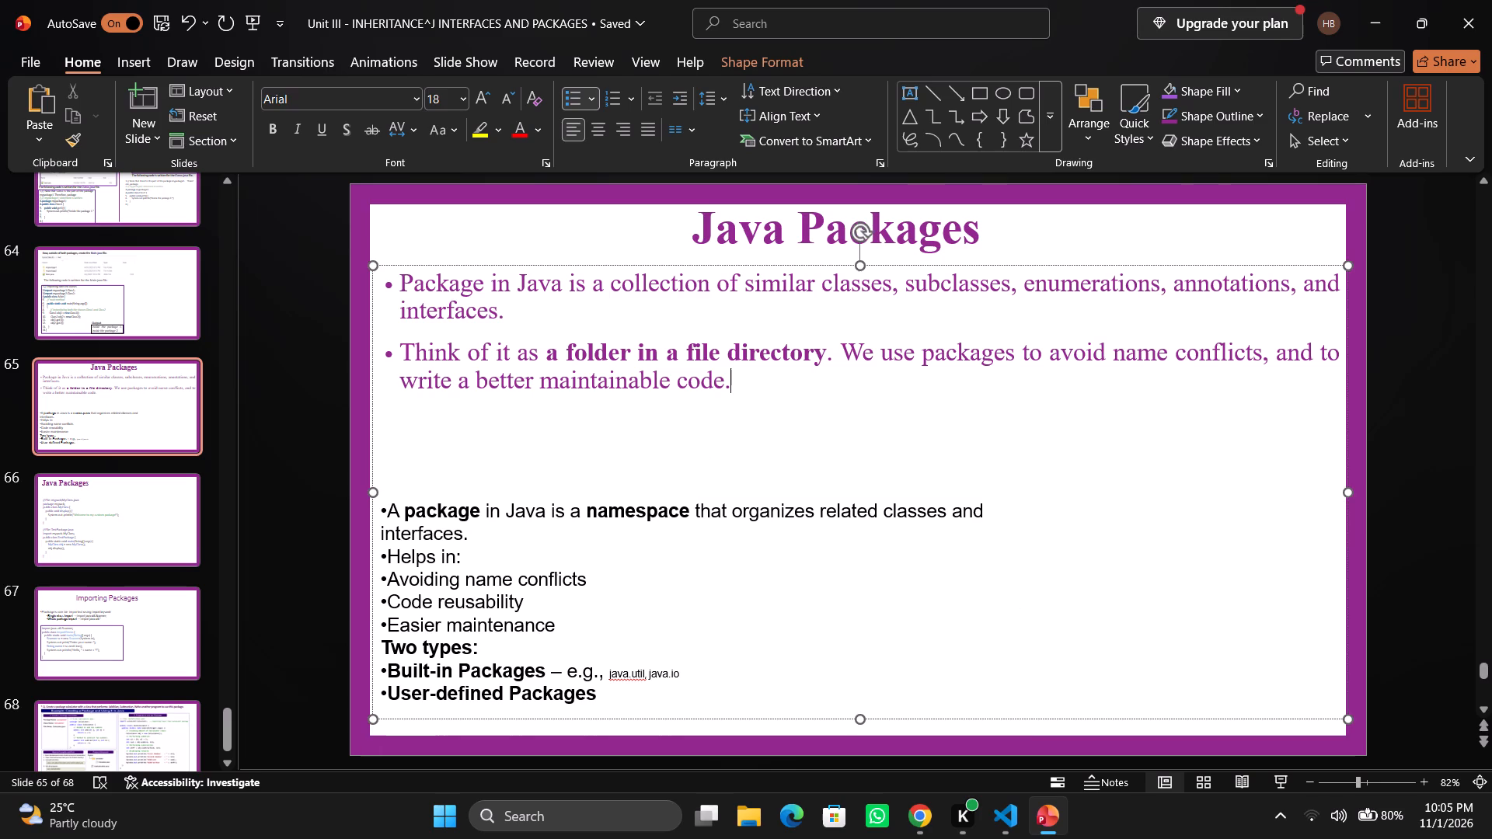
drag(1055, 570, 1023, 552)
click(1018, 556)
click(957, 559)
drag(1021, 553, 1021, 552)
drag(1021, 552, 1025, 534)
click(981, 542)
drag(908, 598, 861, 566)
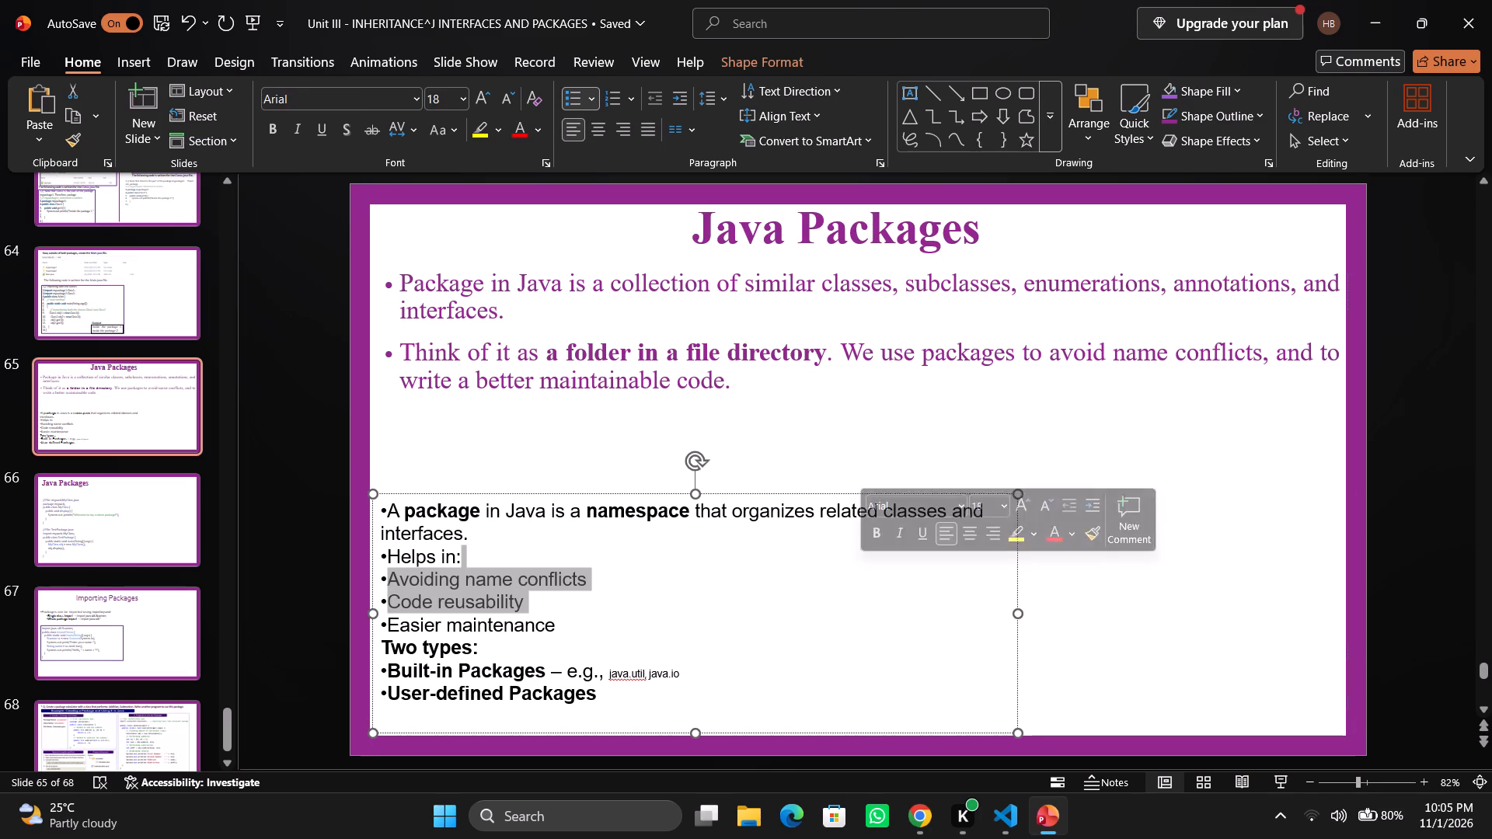
Move the black package and namespace text box to the middle of slide 65's lower half, below the purple bullets.
drag(690, 494, 834, 423)
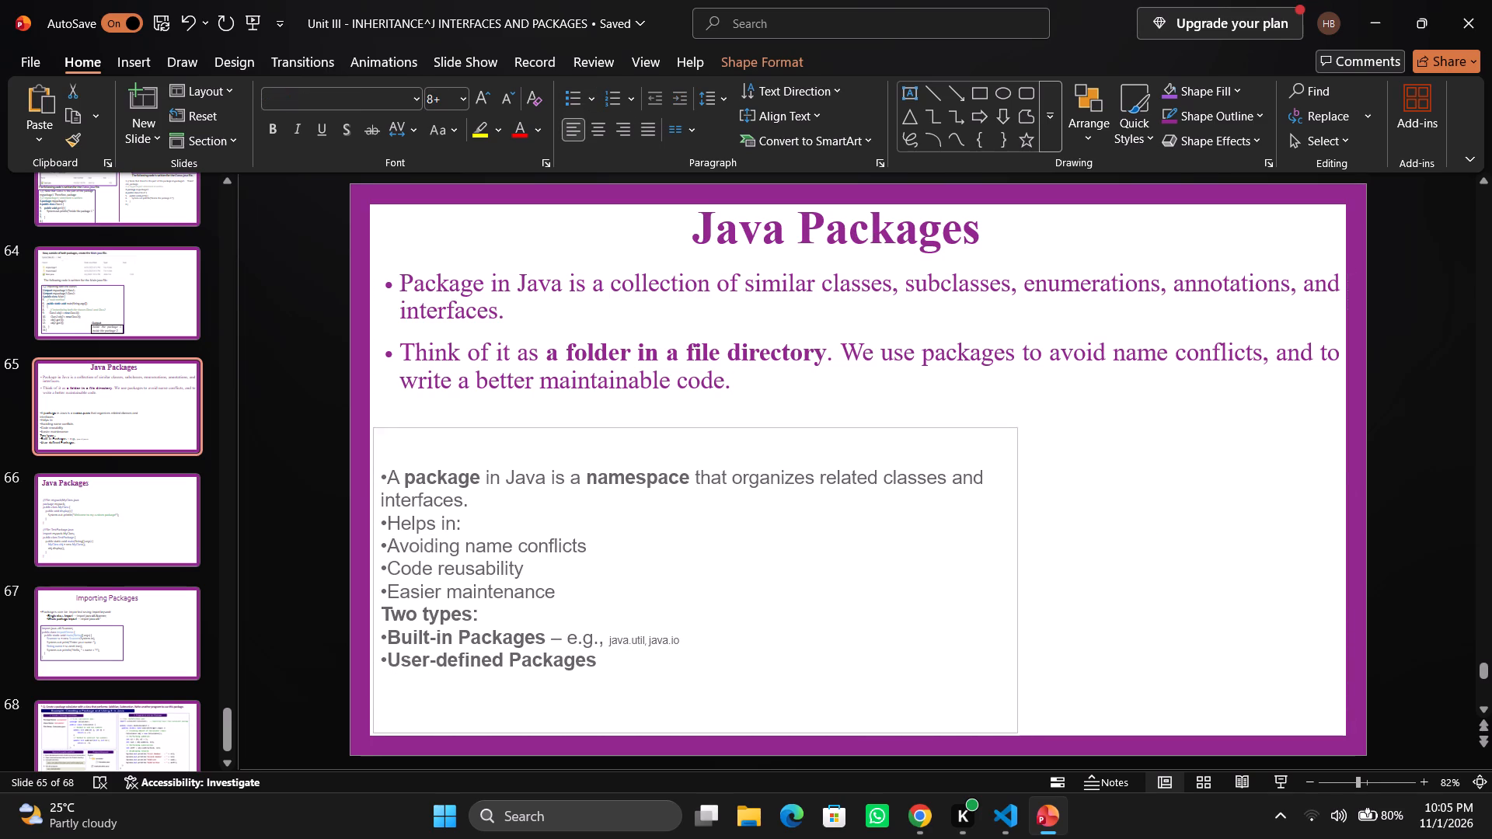
drag(834, 423, 836, 418)
drag(1019, 590, 1113, 542)
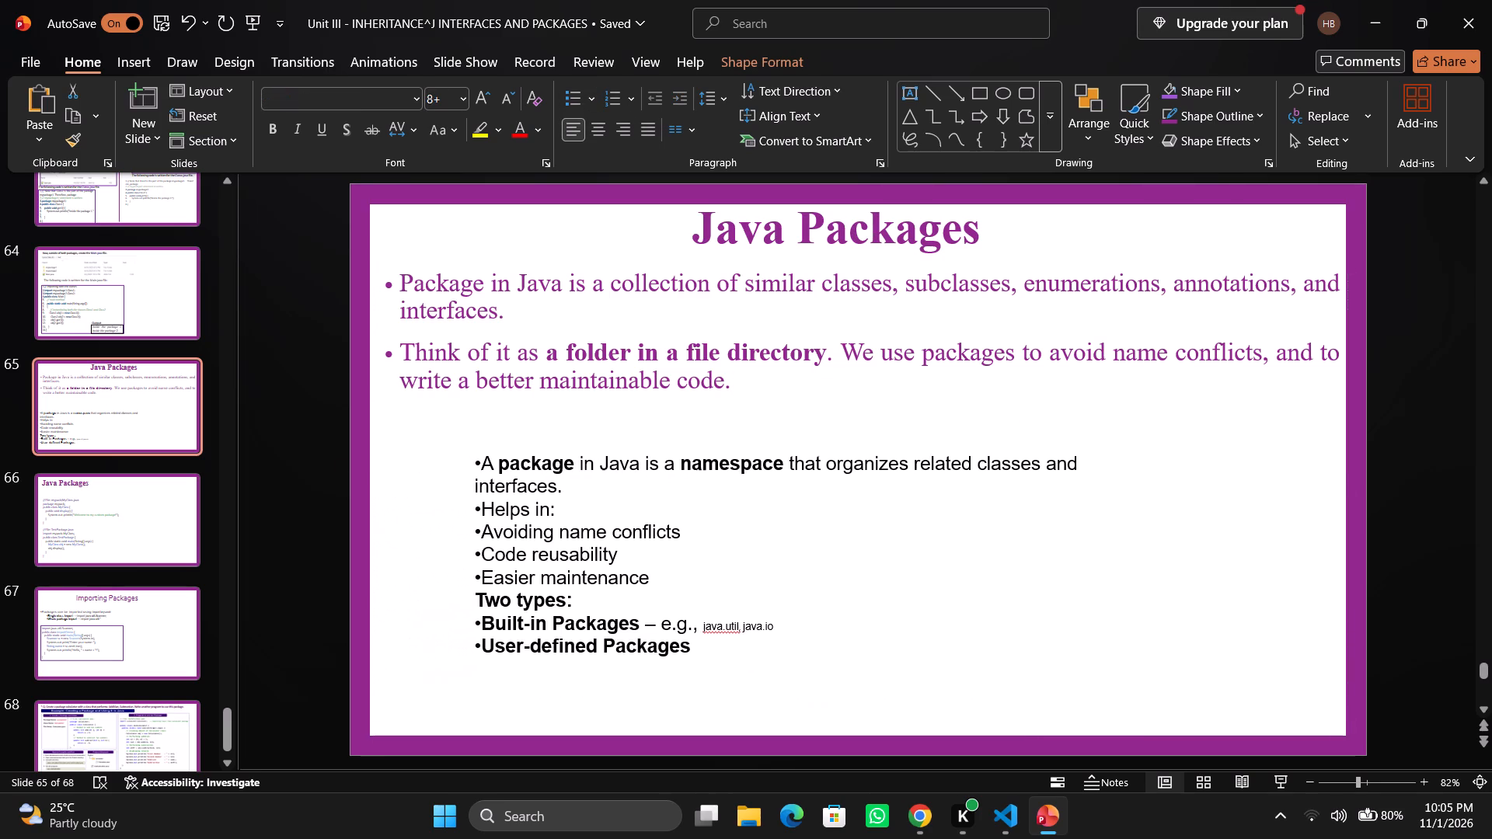
drag(1113, 542, 1172, 556)
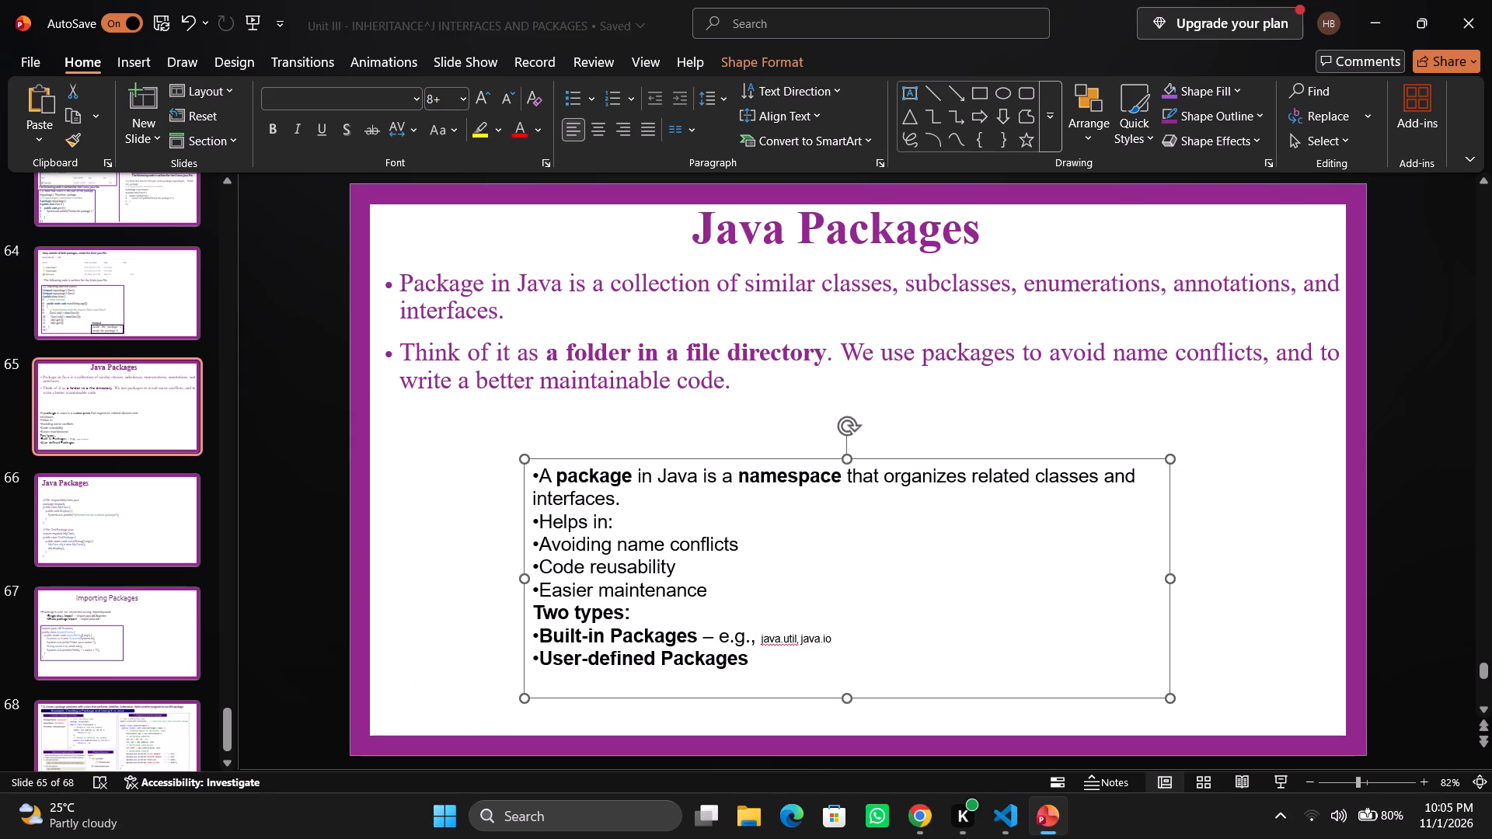
On slide 64, move the numbered Main.java code box across to the slide's right edge, keeping its height on the slide.
scroll(154, 544, up, 1)
click(155, 406)
click(160, 378)
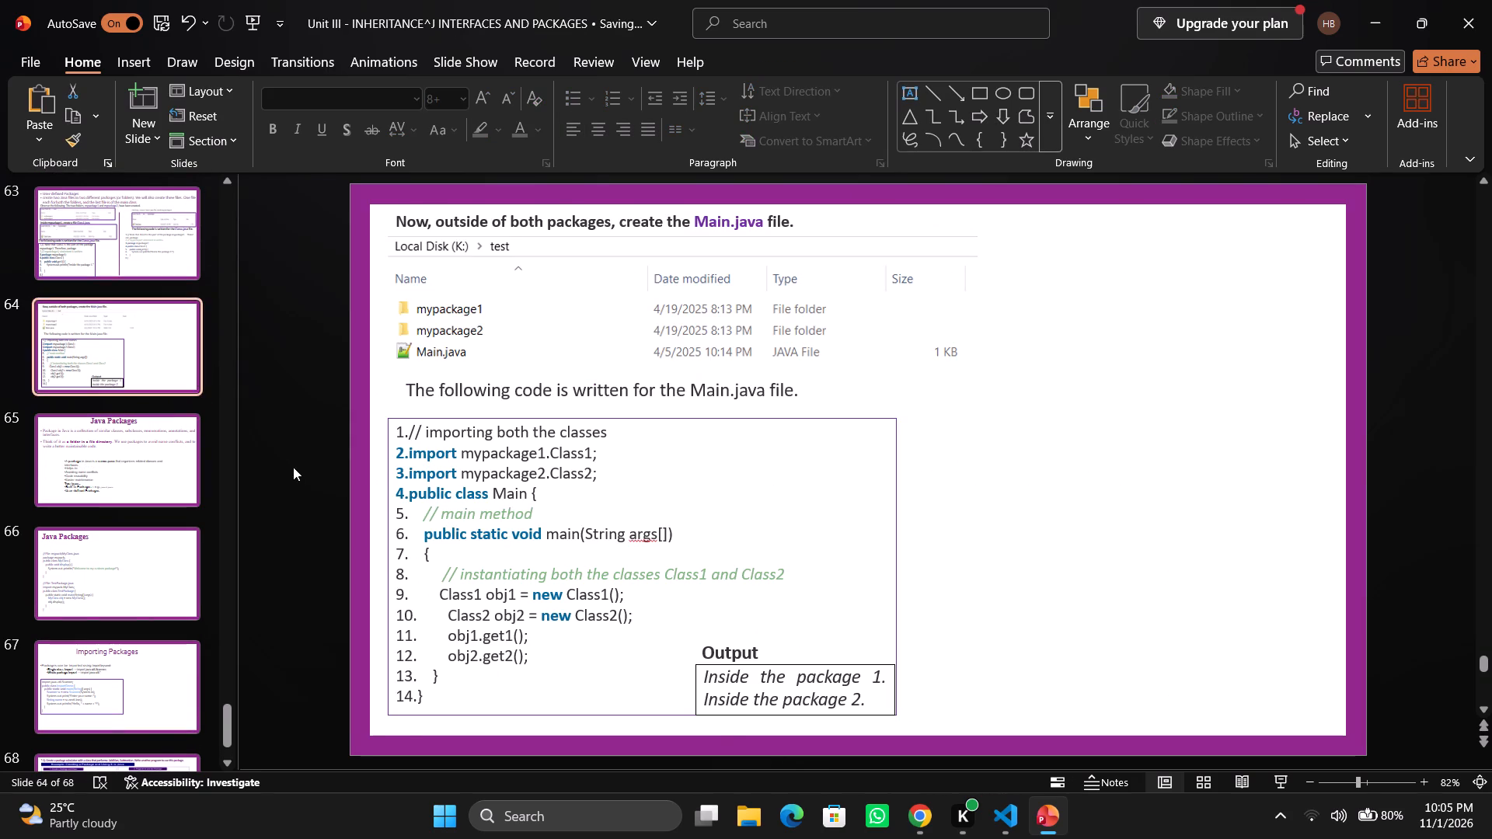
scroll(295, 468, up, 1)
click(103, 467)
click(145, 367)
click(900, 497)
drag(898, 499, 978, 485)
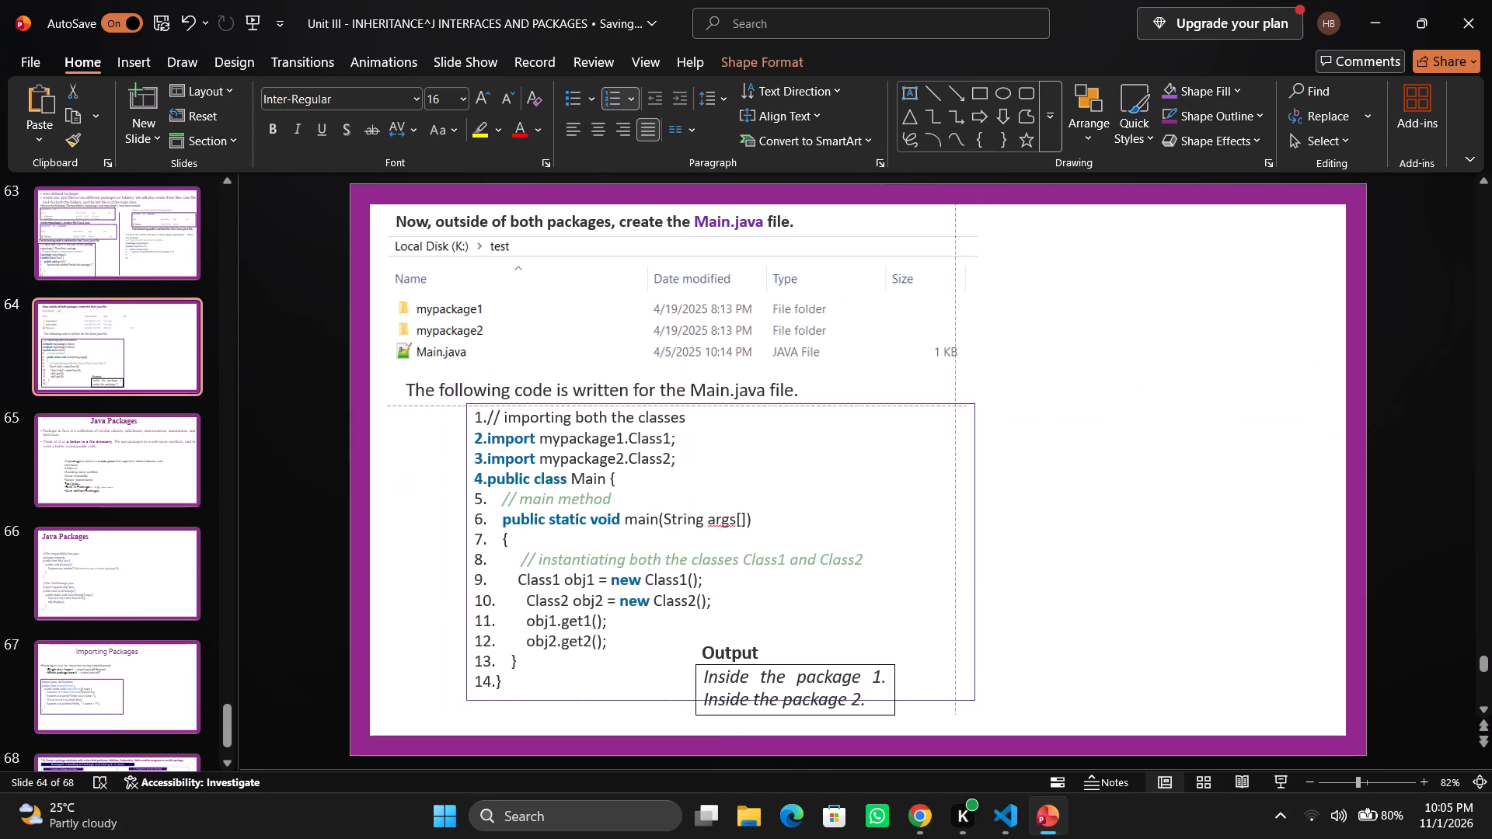
drag(978, 485, 1318, 499)
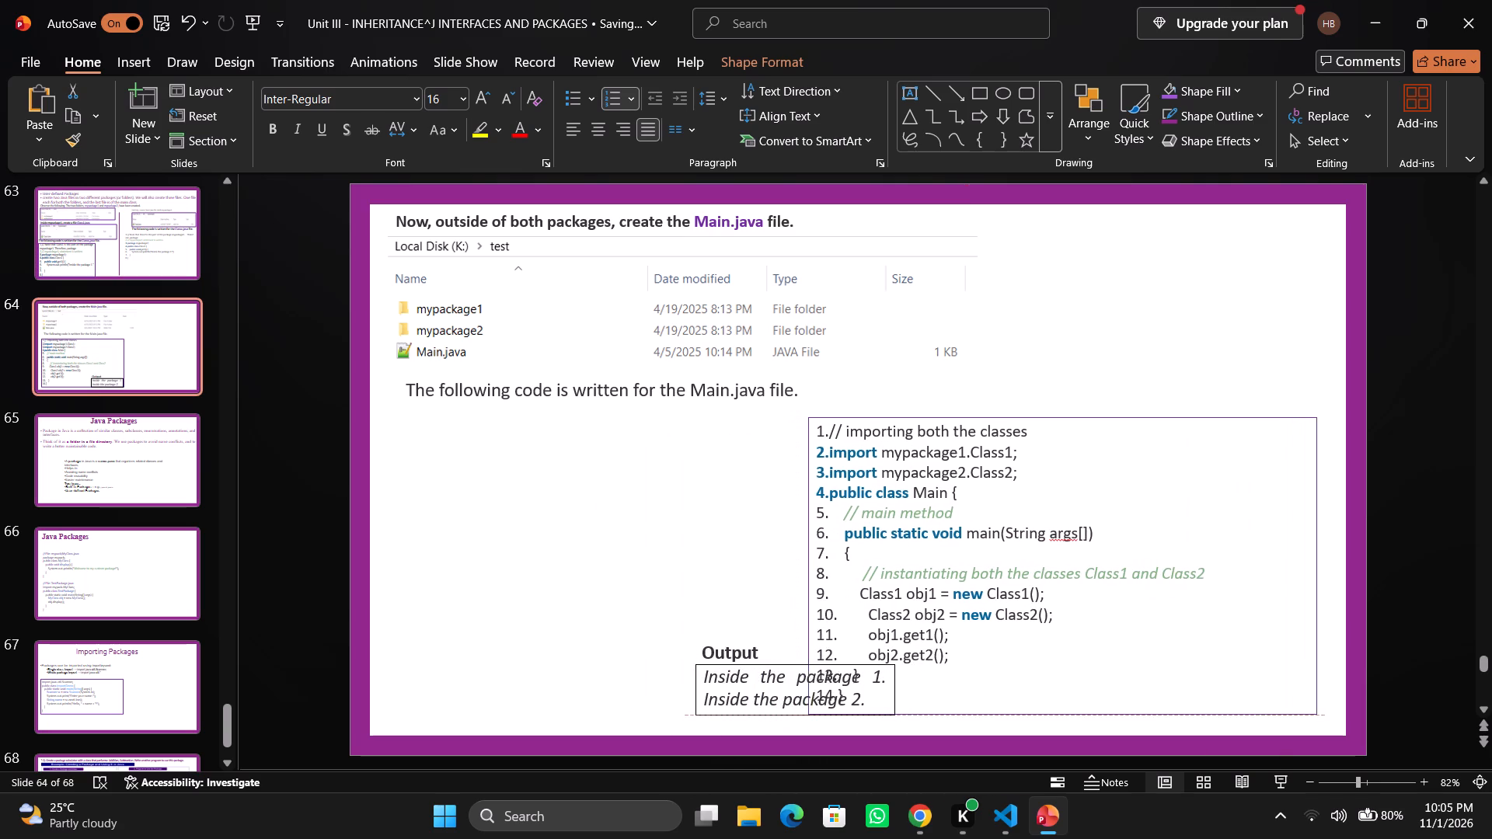
drag(1318, 499, 1340, 503)
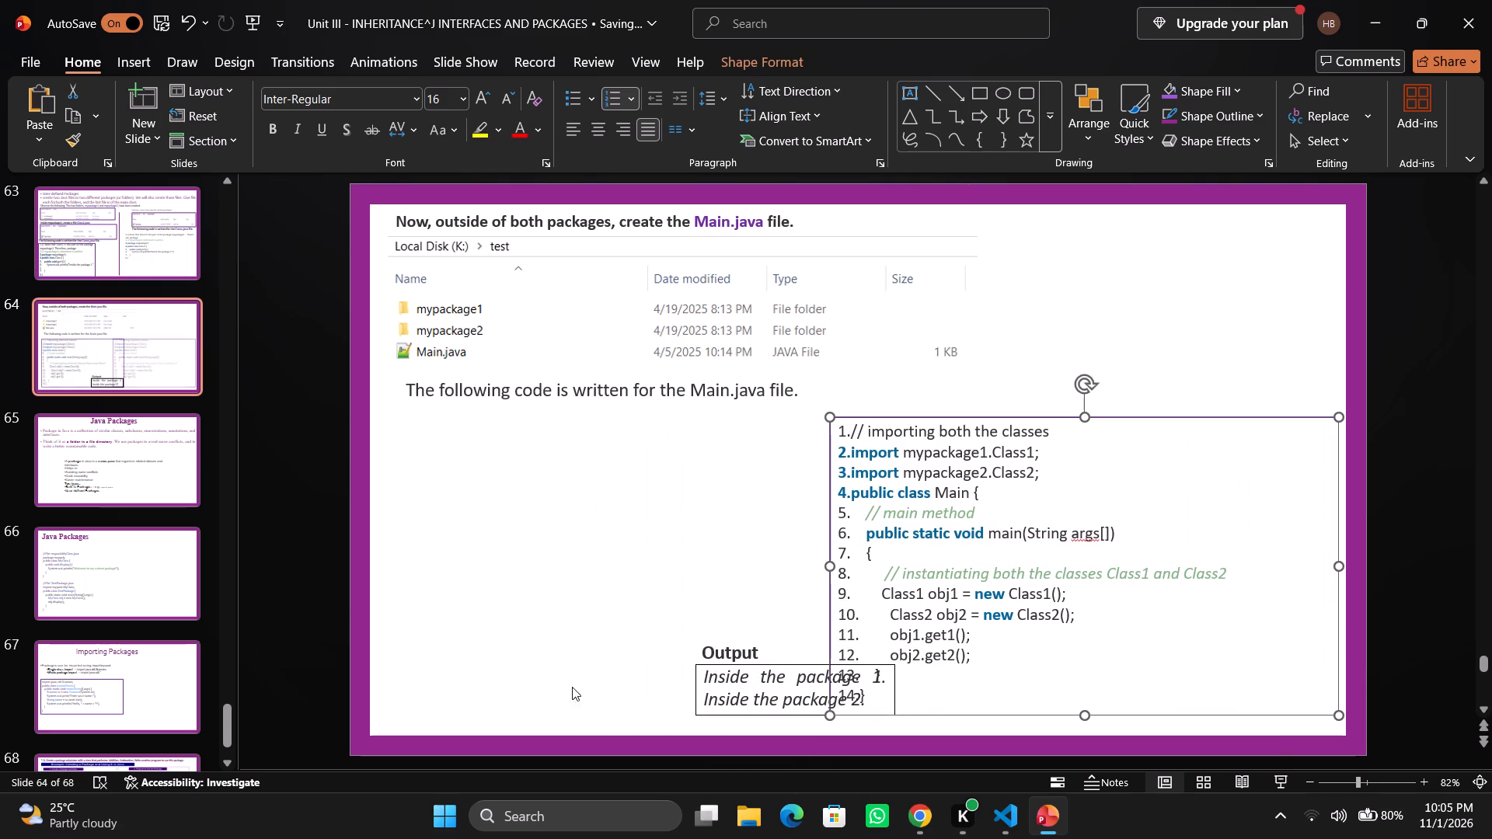
Move the bordered "Inside the package 1. Inside the package 2." box to slide 64's lower-left corner.
click(661, 668)
click(706, 683)
drag(691, 681, 675, 673)
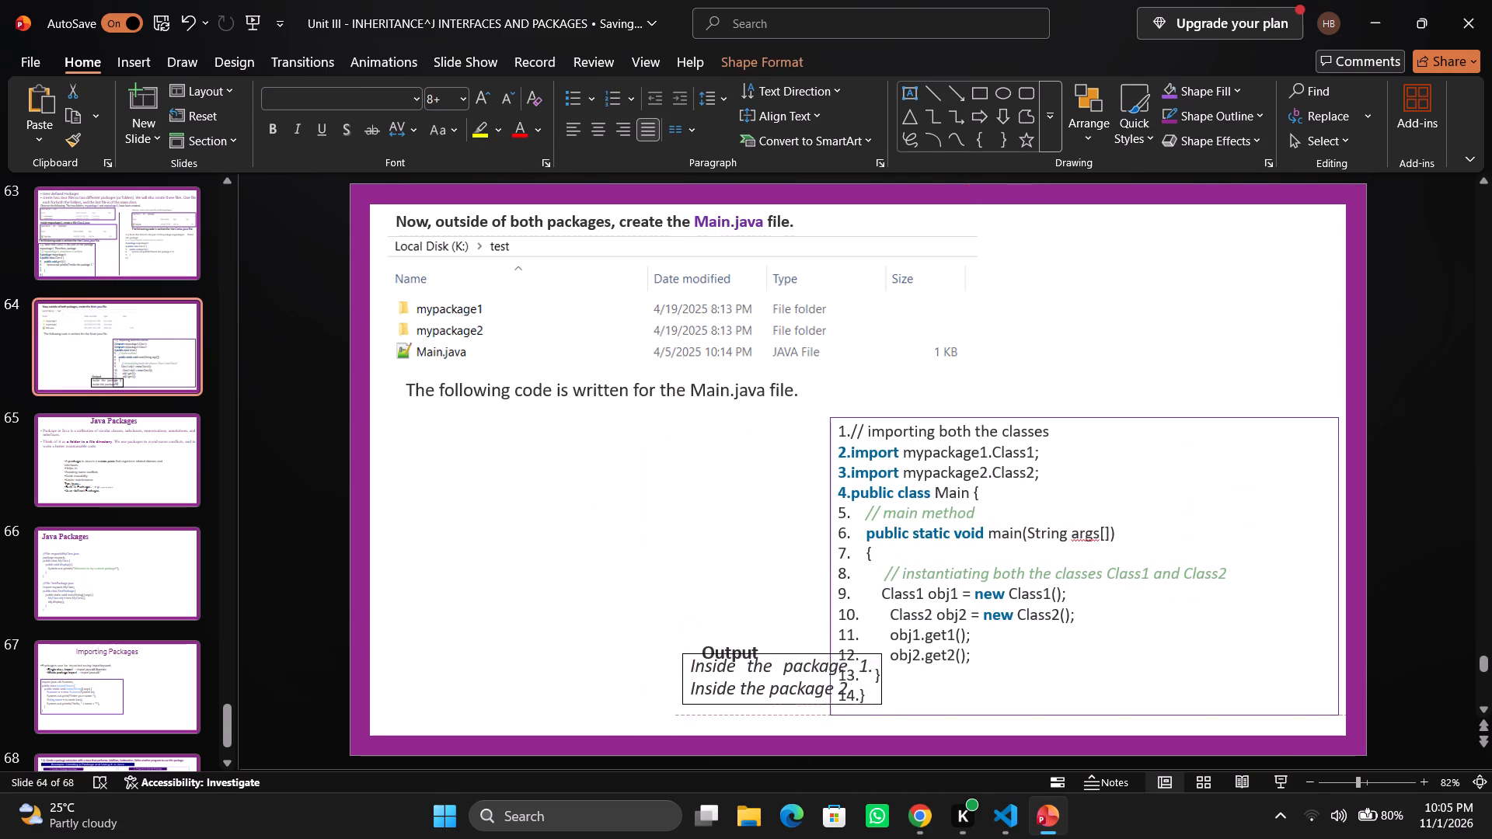
drag(675, 673, 389, 692)
Move the "Output" label to the slide's left side, directly above the bordered output text and left-aligned with it.
click(699, 656)
click(695, 654)
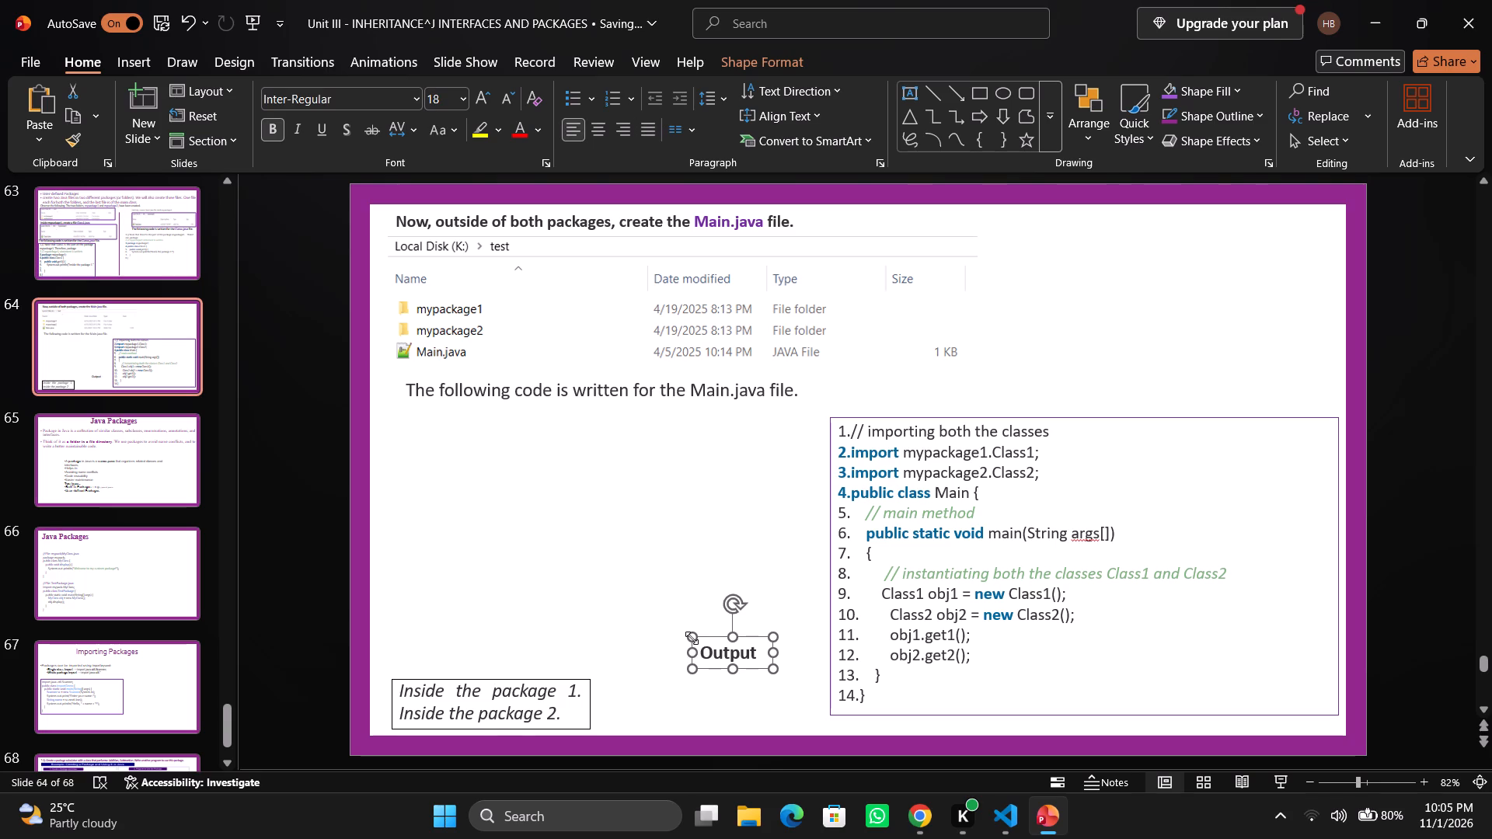
drag(692, 638, 392, 632)
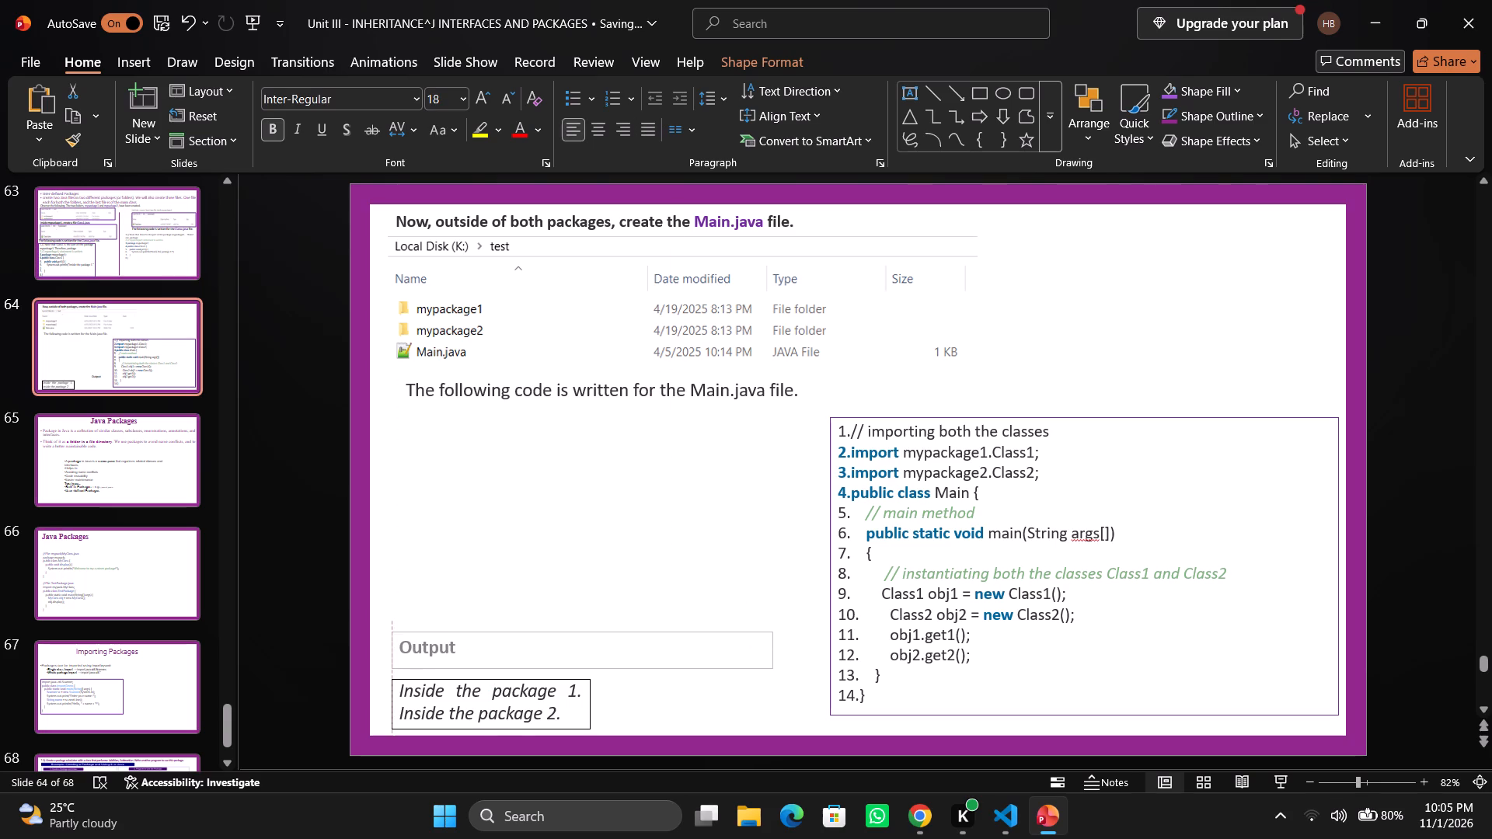
drag(392, 632, 390, 632)
click(502, 590)
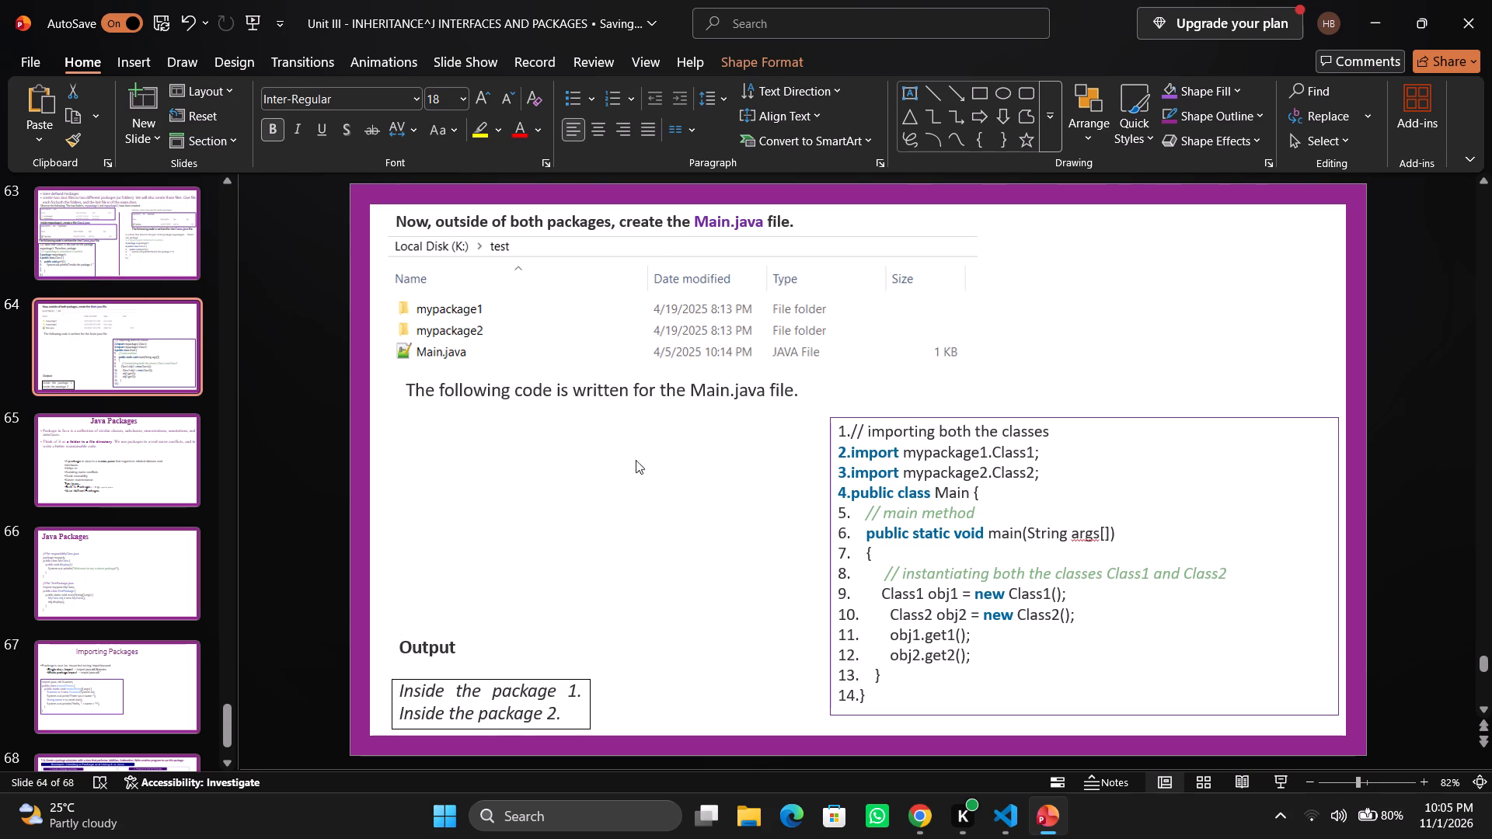
Narrow the "The following code is written for the Main.java file." text box on slide 64, keeping its text on one line.
click(632, 392)
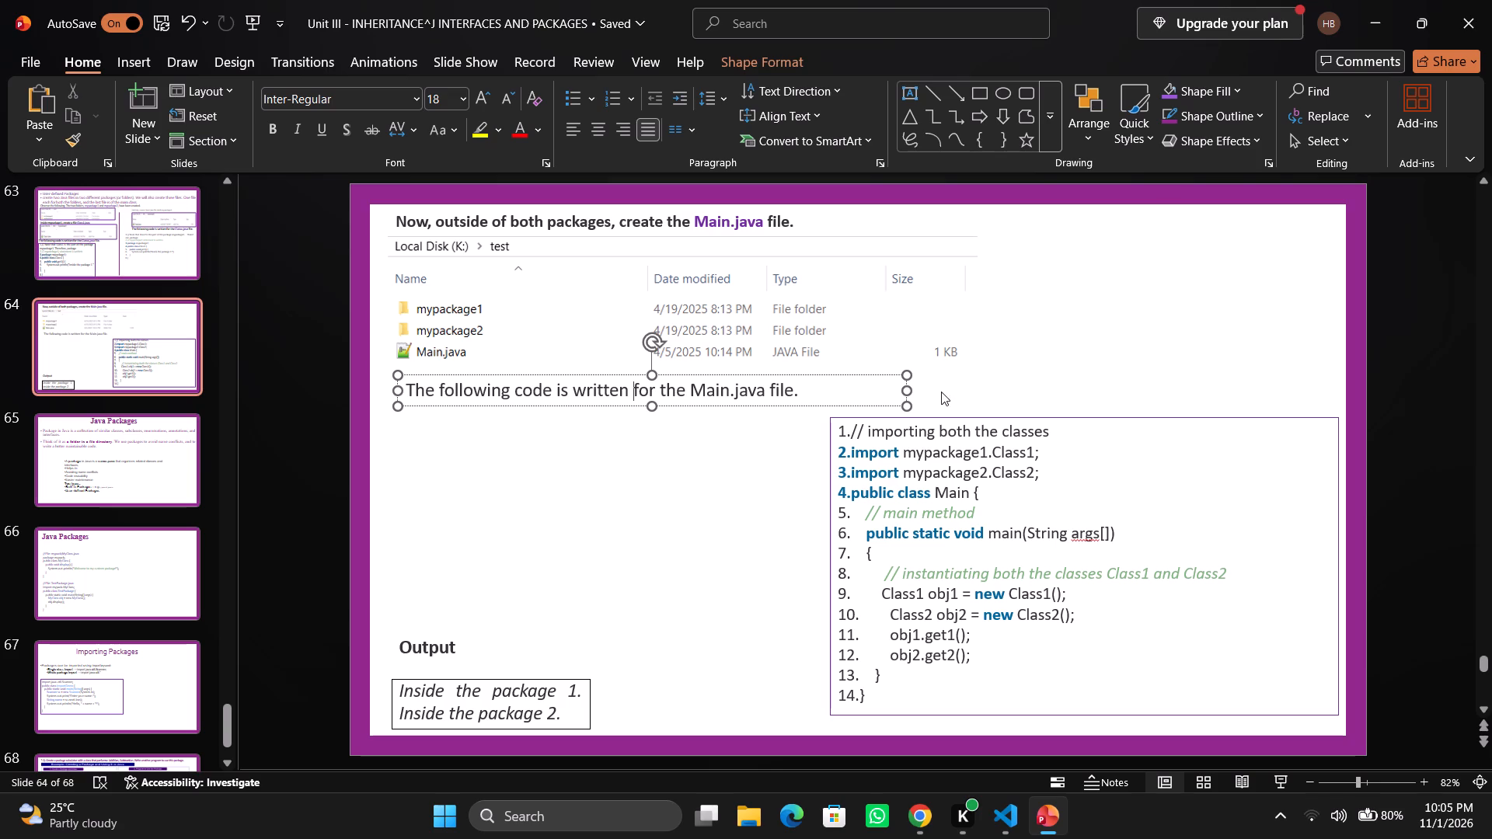
drag(652, 404, 361, 432)
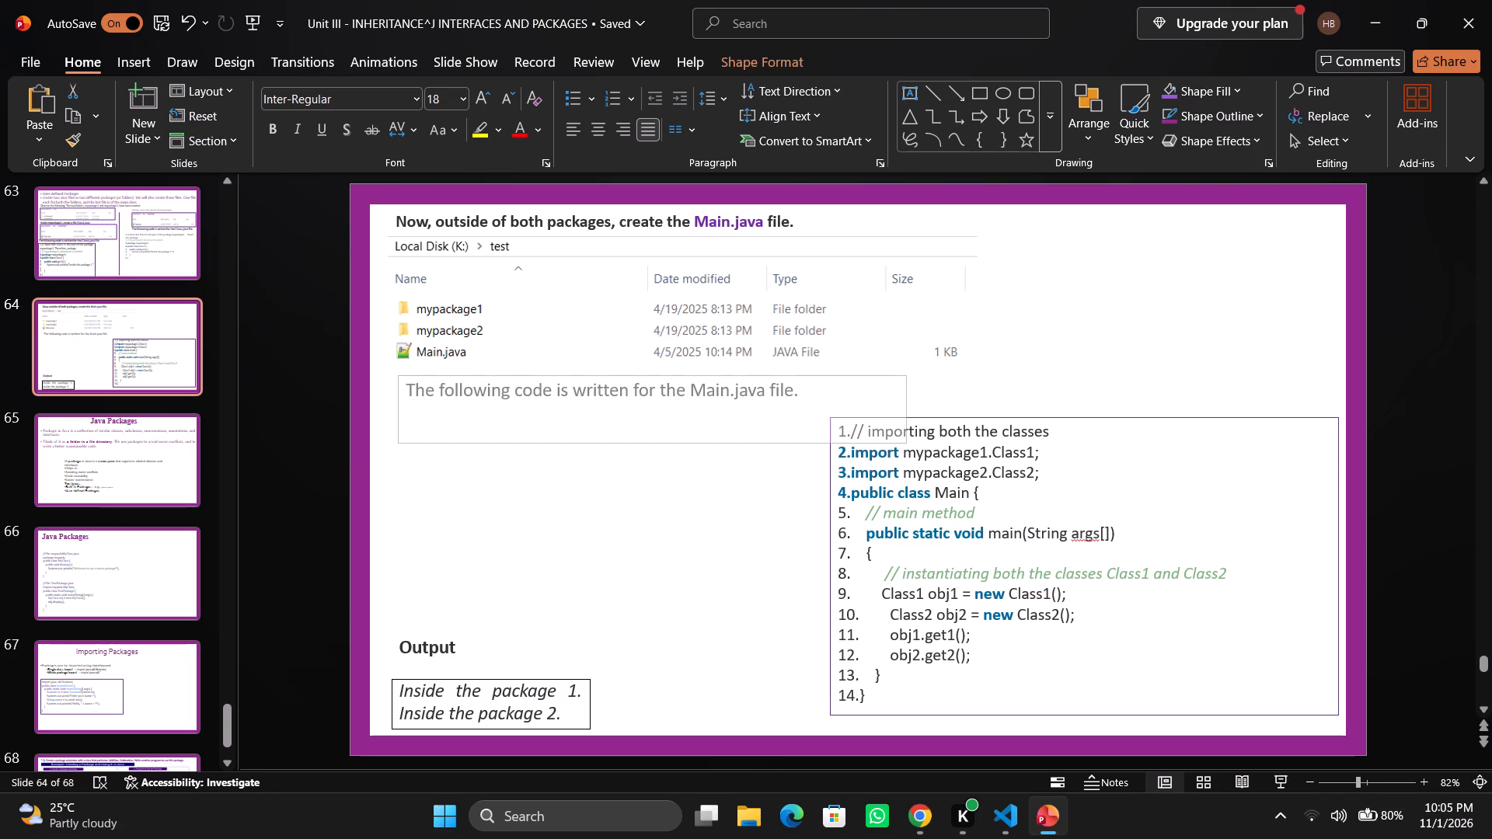
drag(361, 432, 409, 406)
drag(907, 405, 640, 461)
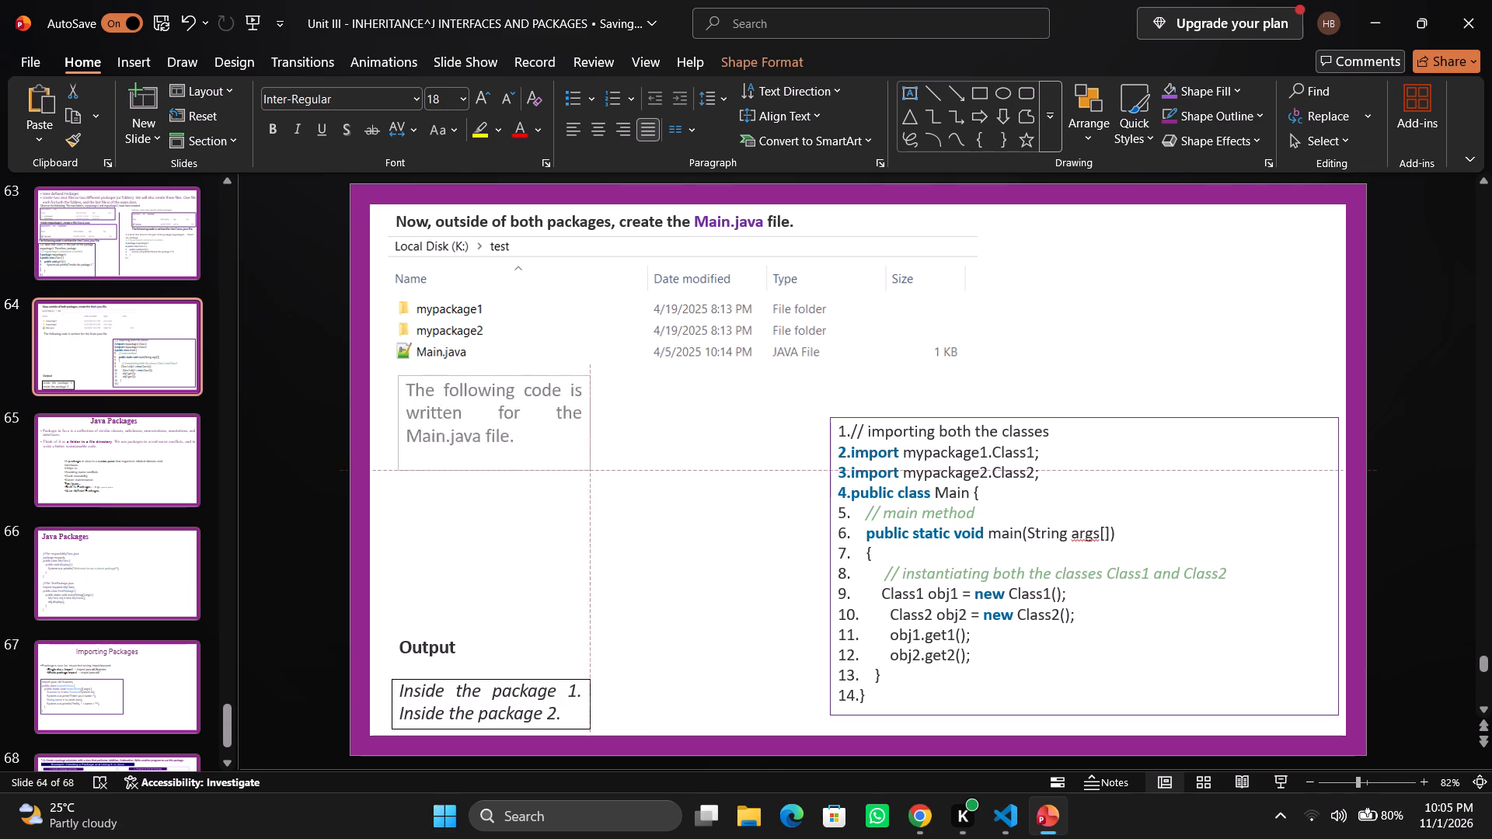
drag(640, 461, 818, 440)
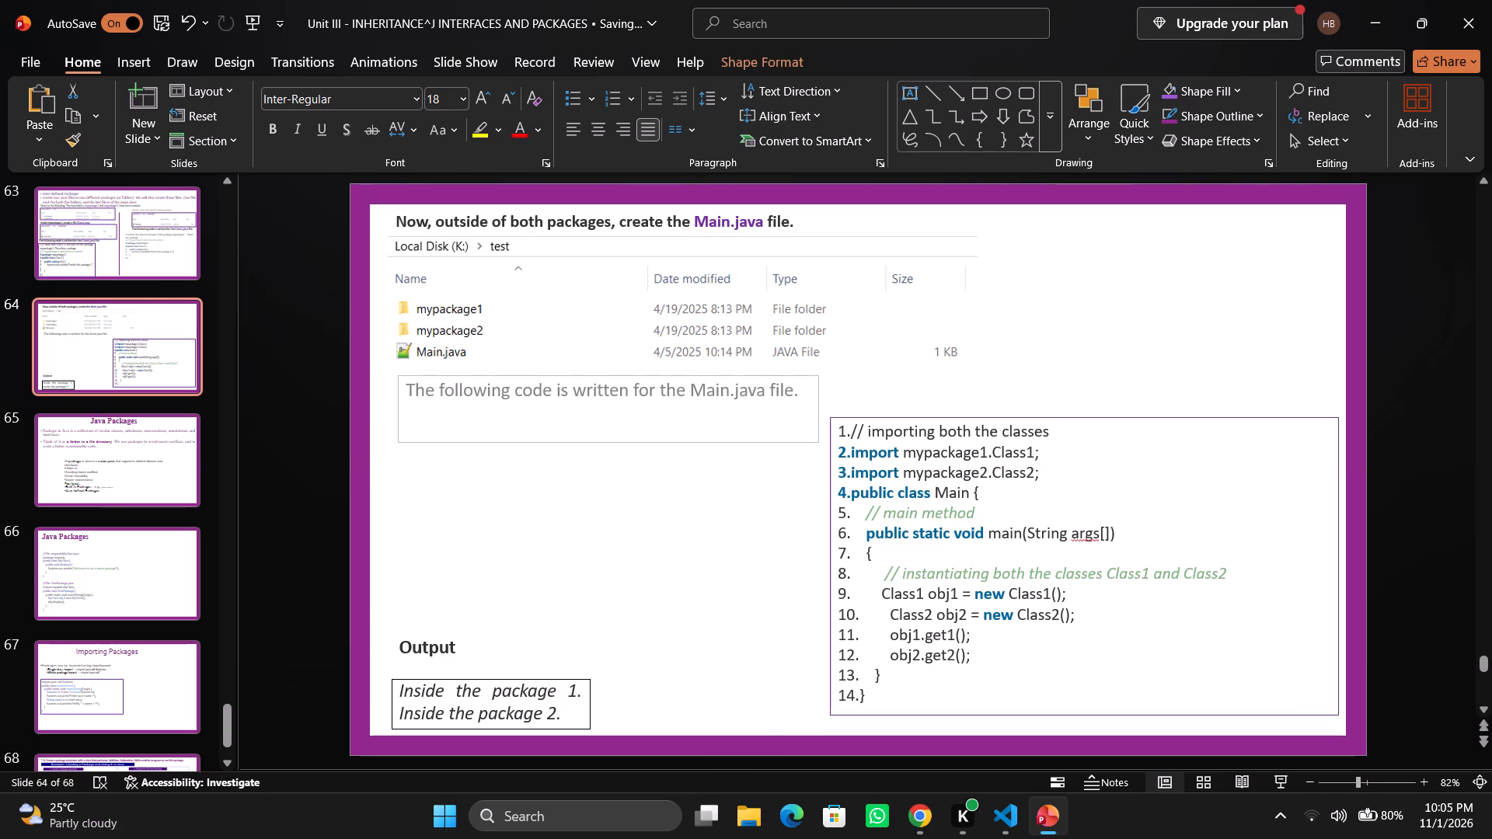
drag(818, 440, 699, 618)
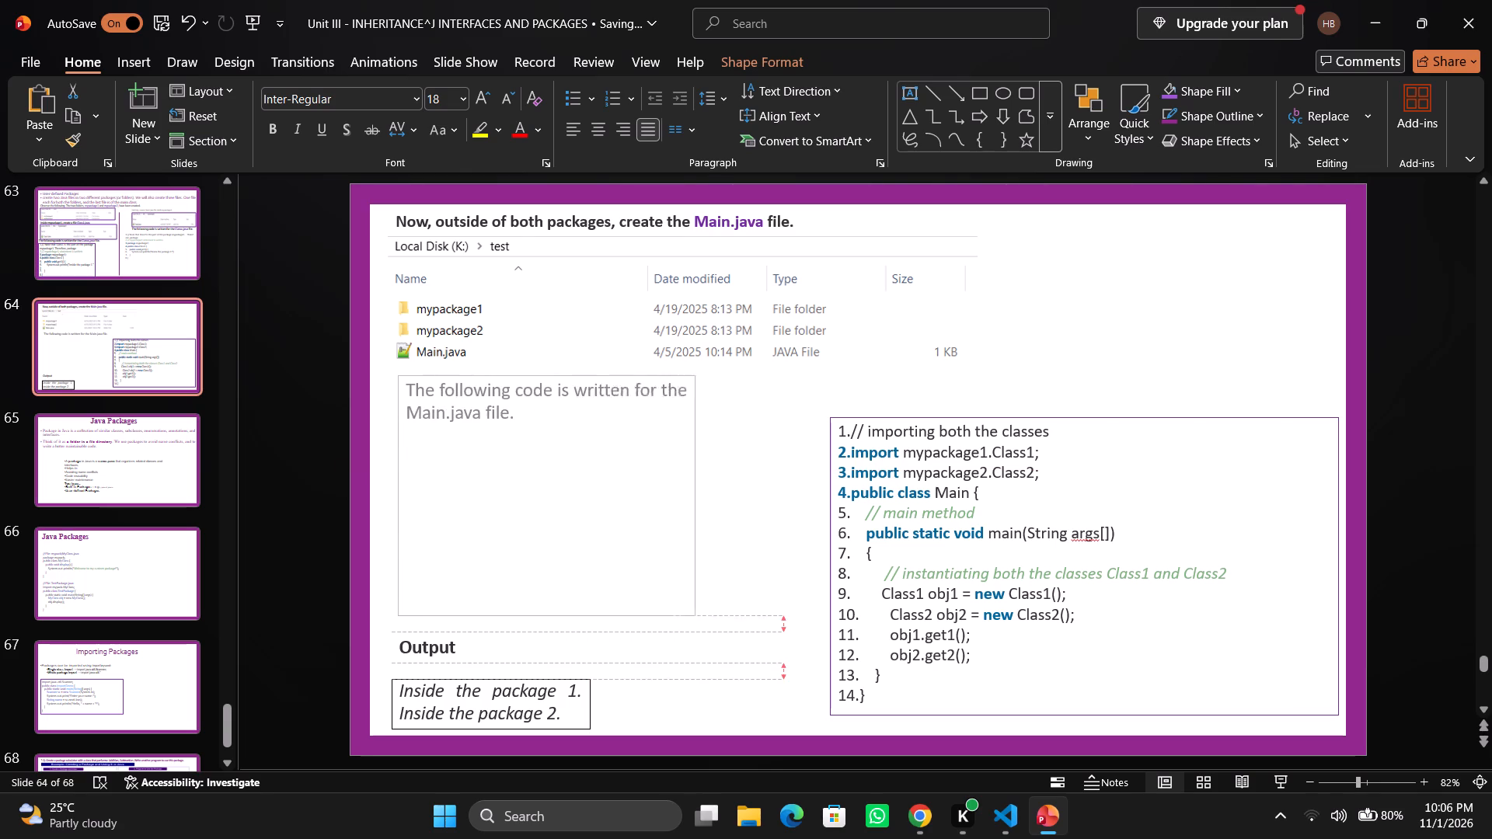
drag(699, 618, 813, 597)
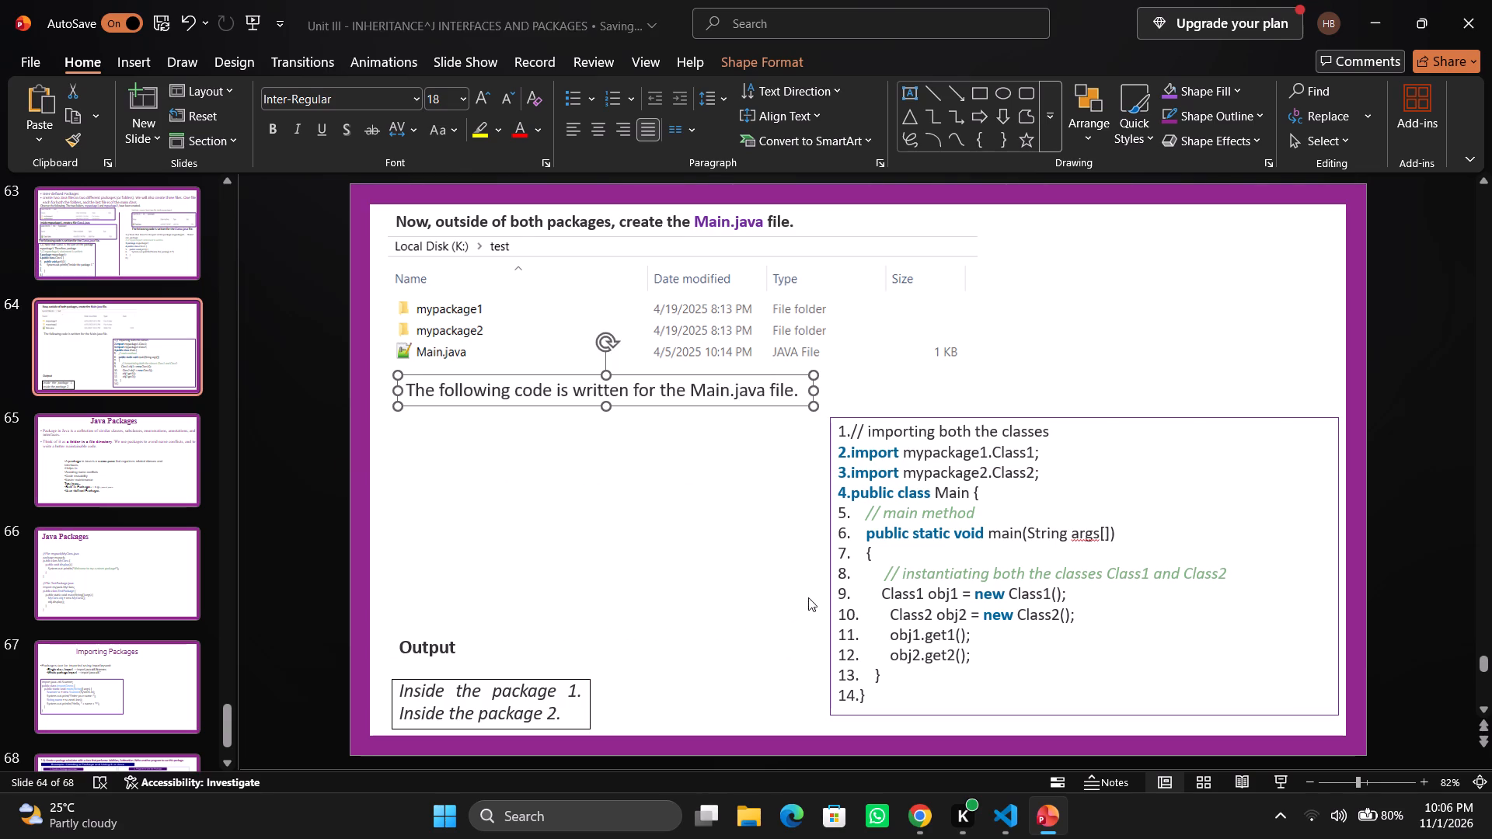
click(1009, 326)
Reshape the Main.java caption box so it sits lower, beside the top of the code box, with its text wrapped onto two lines.
click(650, 406)
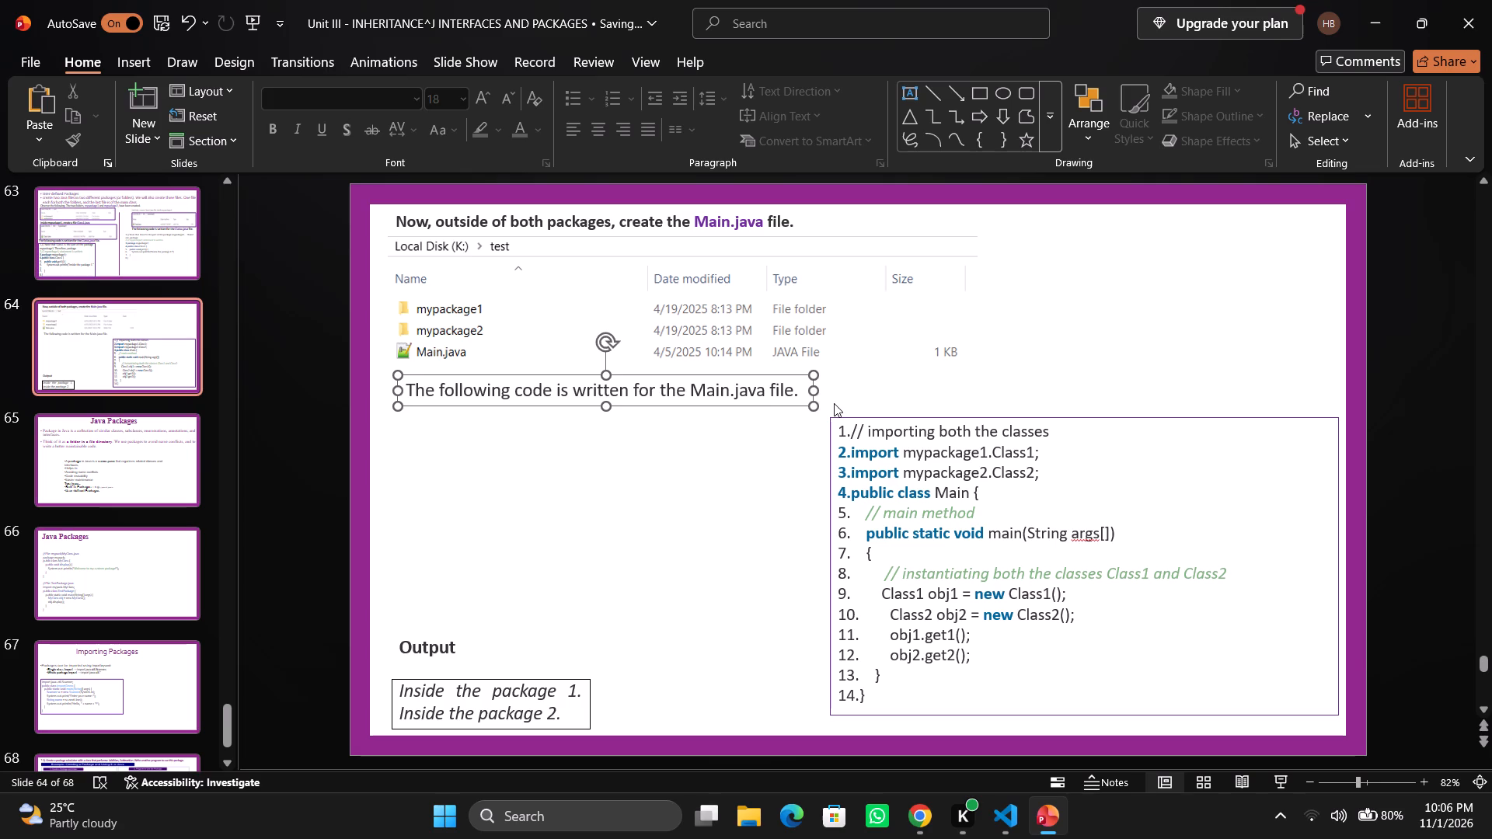
drag(812, 404, 807, 564)
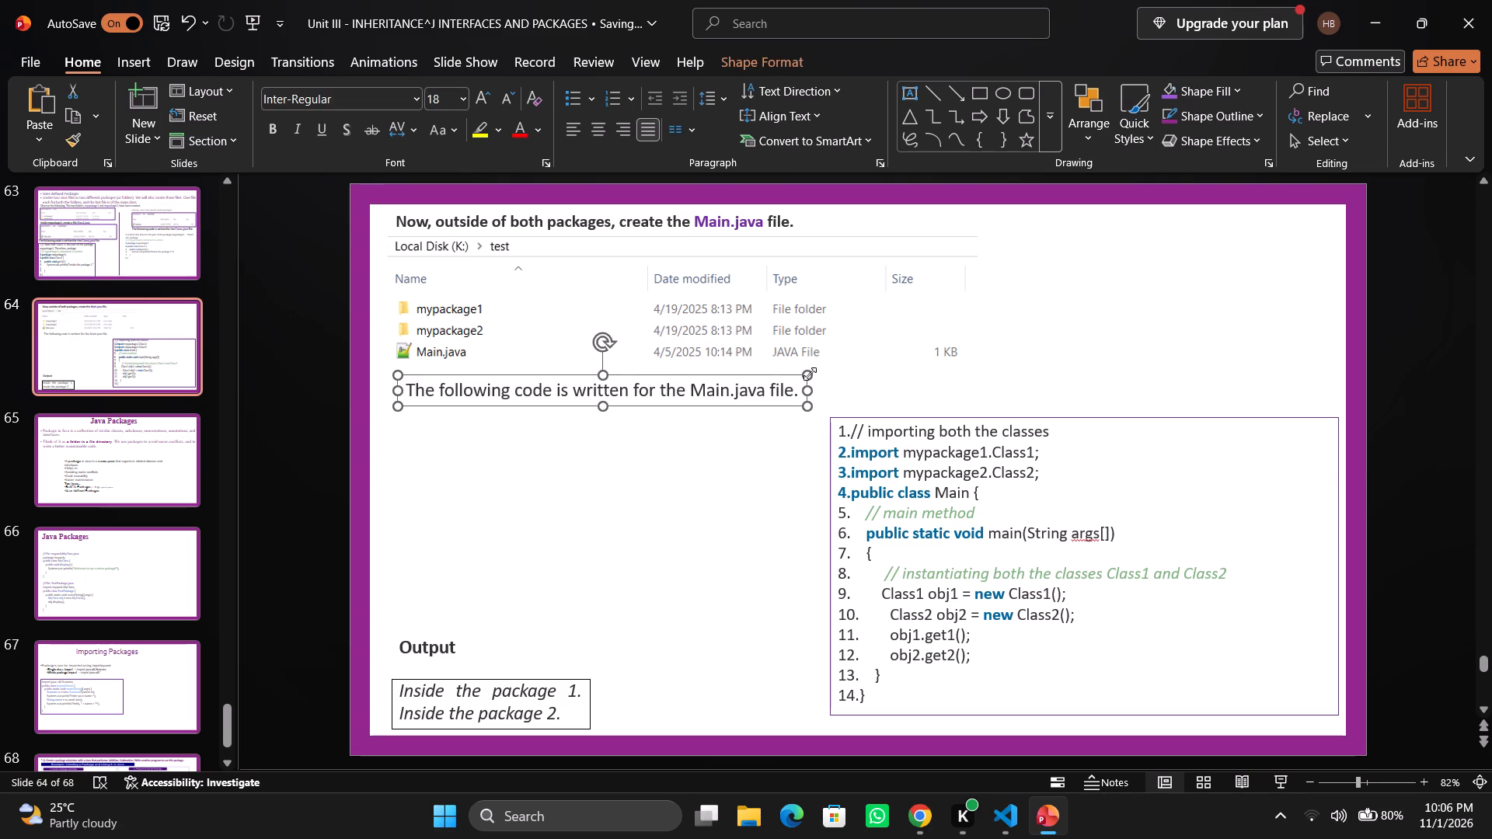
drag(810, 374, 808, 406)
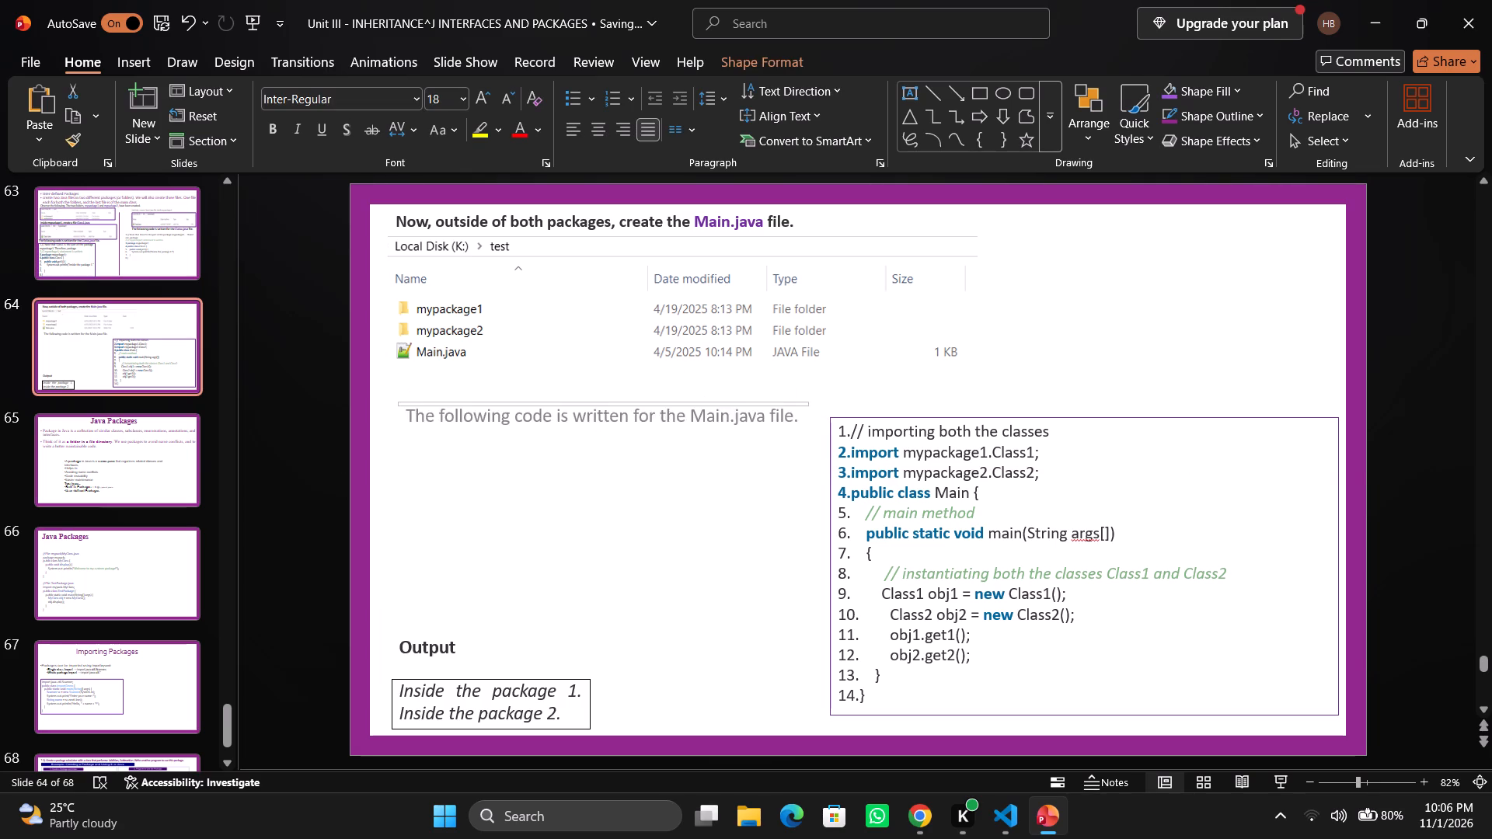
drag(808, 406, 810, 409)
drag(813, 409, 810, 442)
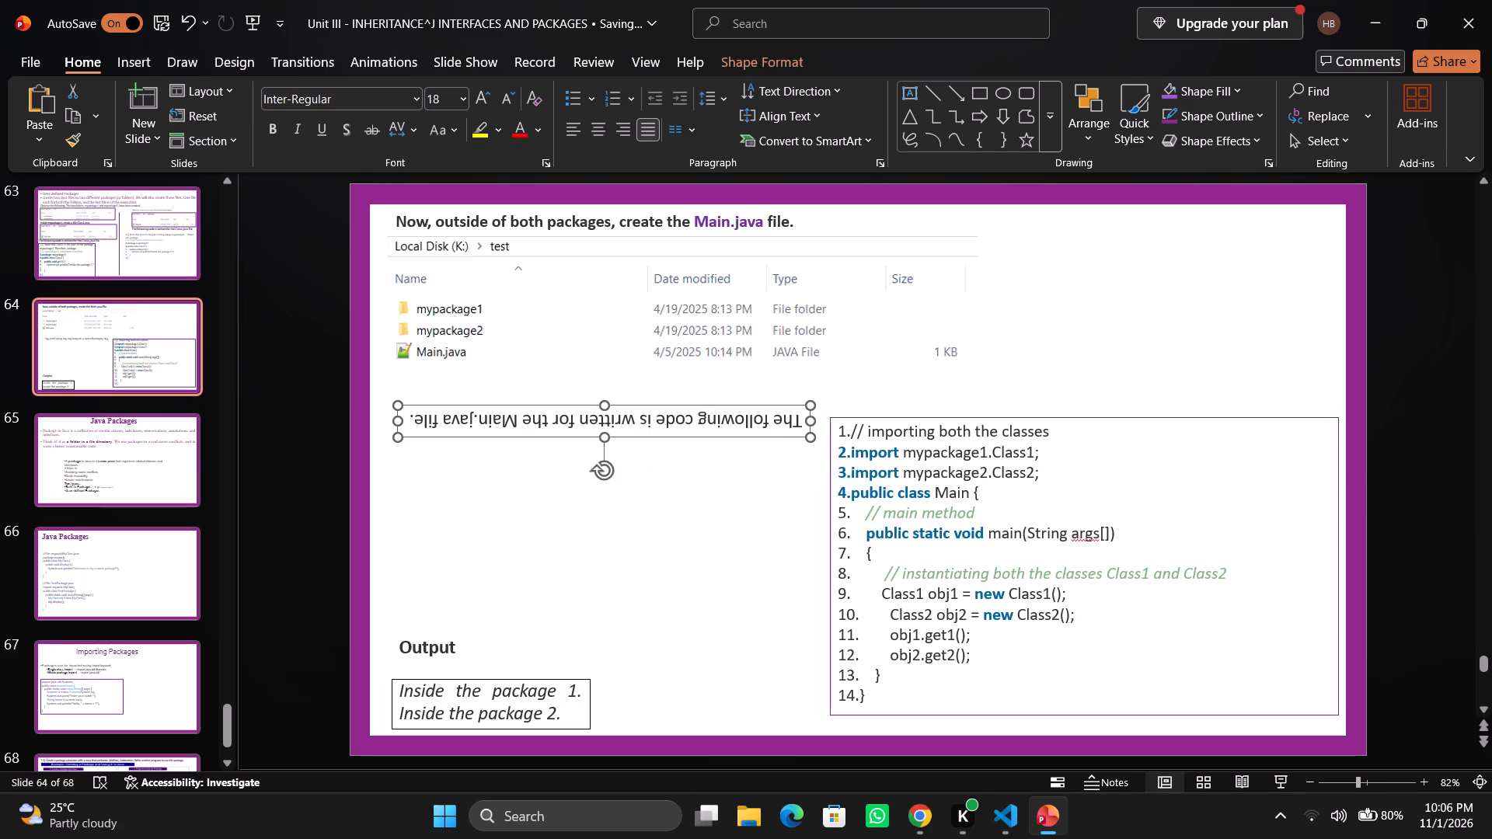
click(602, 471)
drag(809, 407, 804, 464)
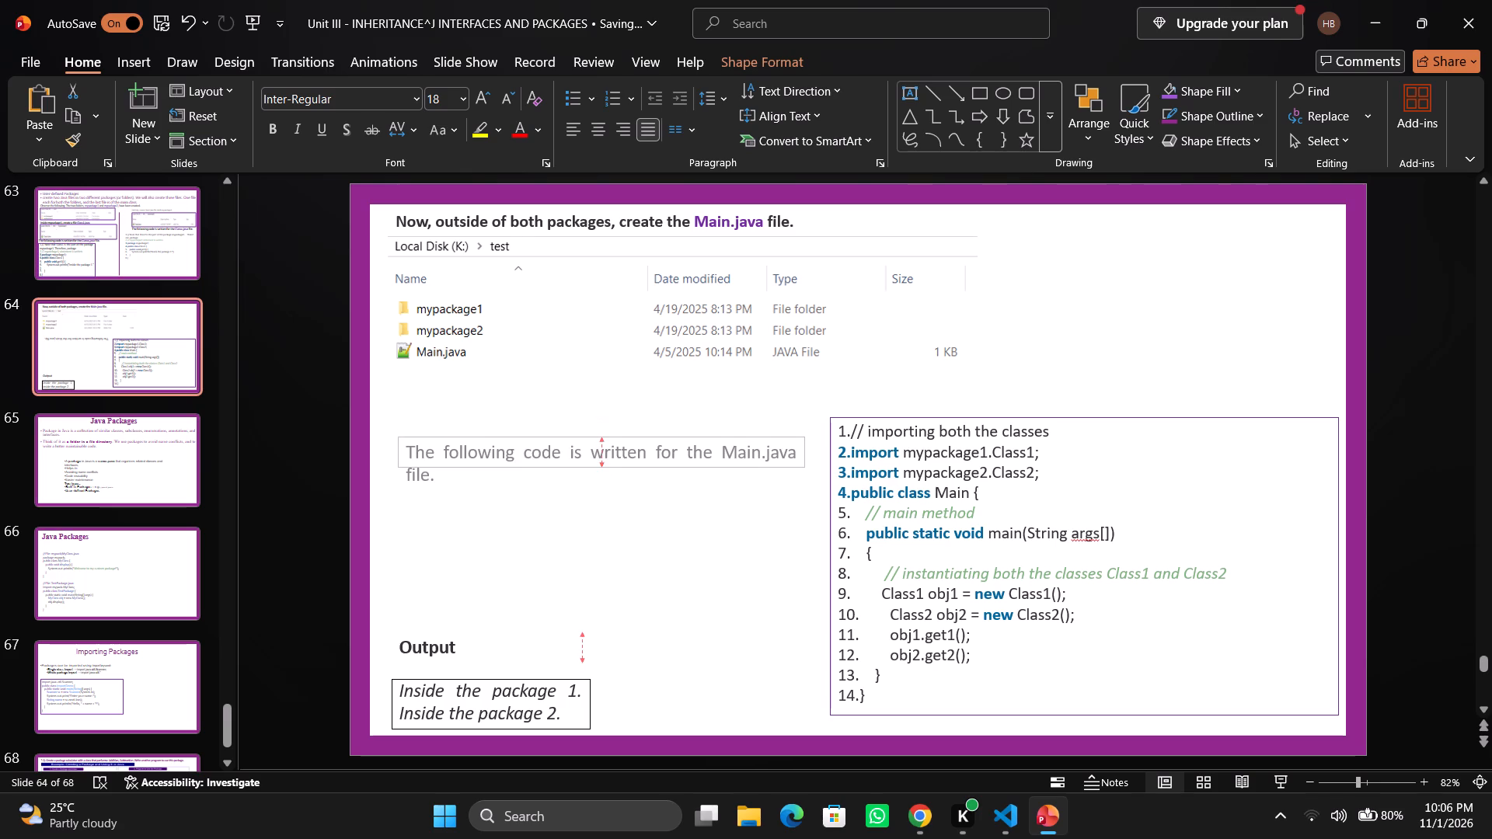
drag(804, 464, 801, 494)
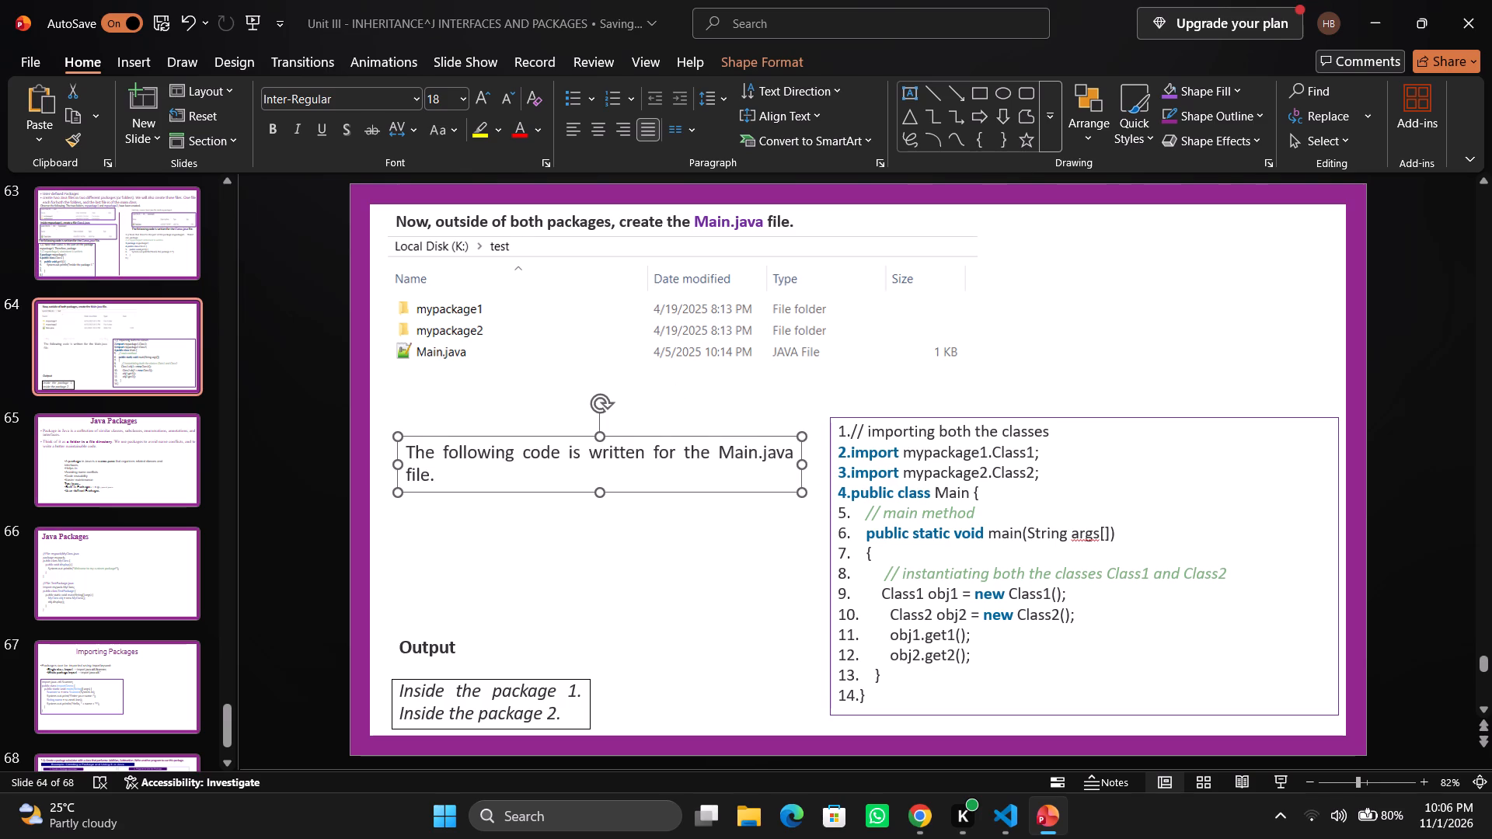
Reduce the height of slide 64's folder-listing picture from its top edge, leaving a small gap below the heading.
click(640, 353)
drag(686, 235, 686, 251)
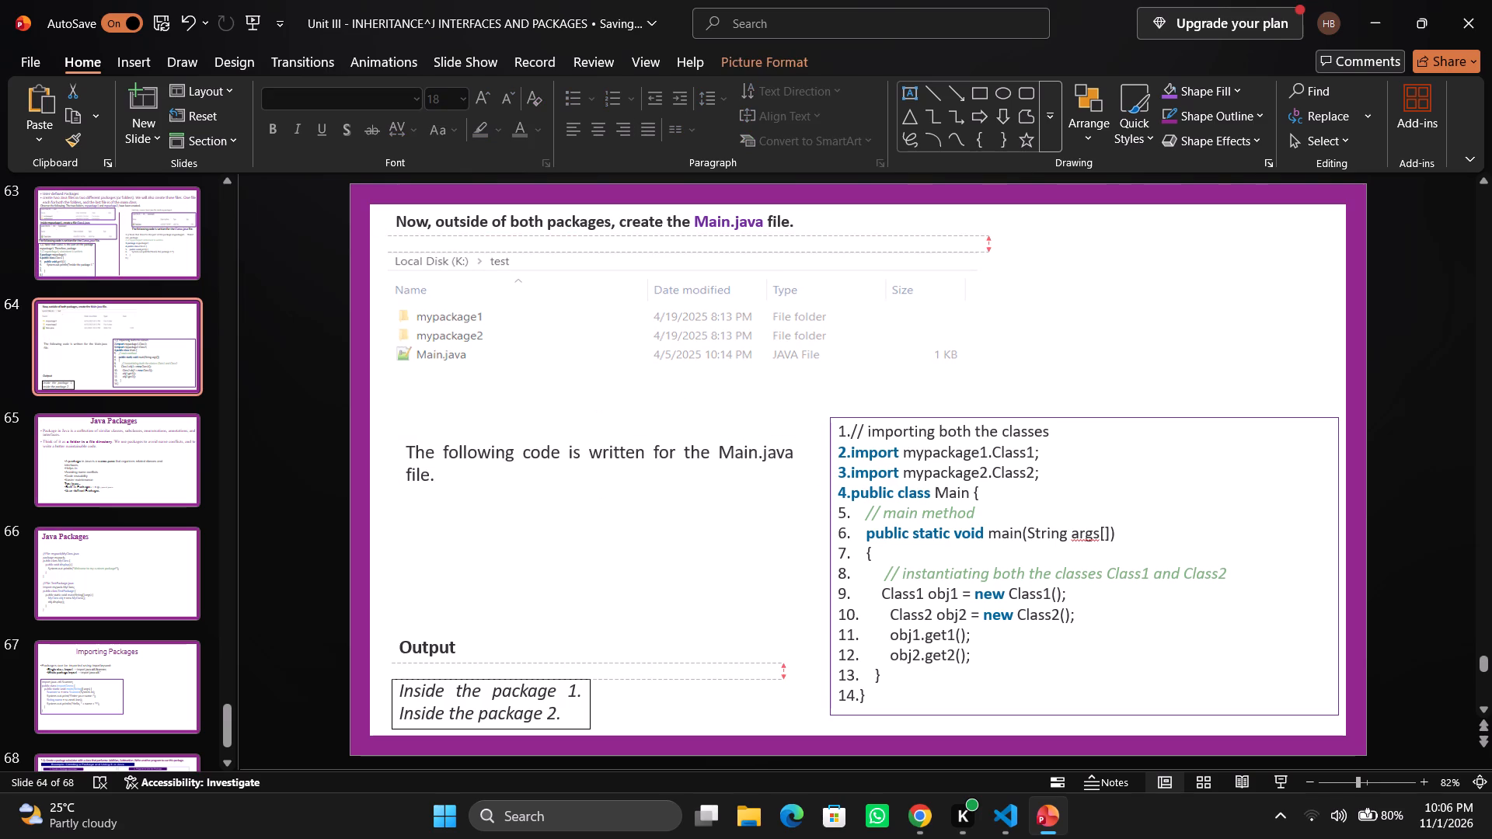
drag(686, 251, 688, 249)
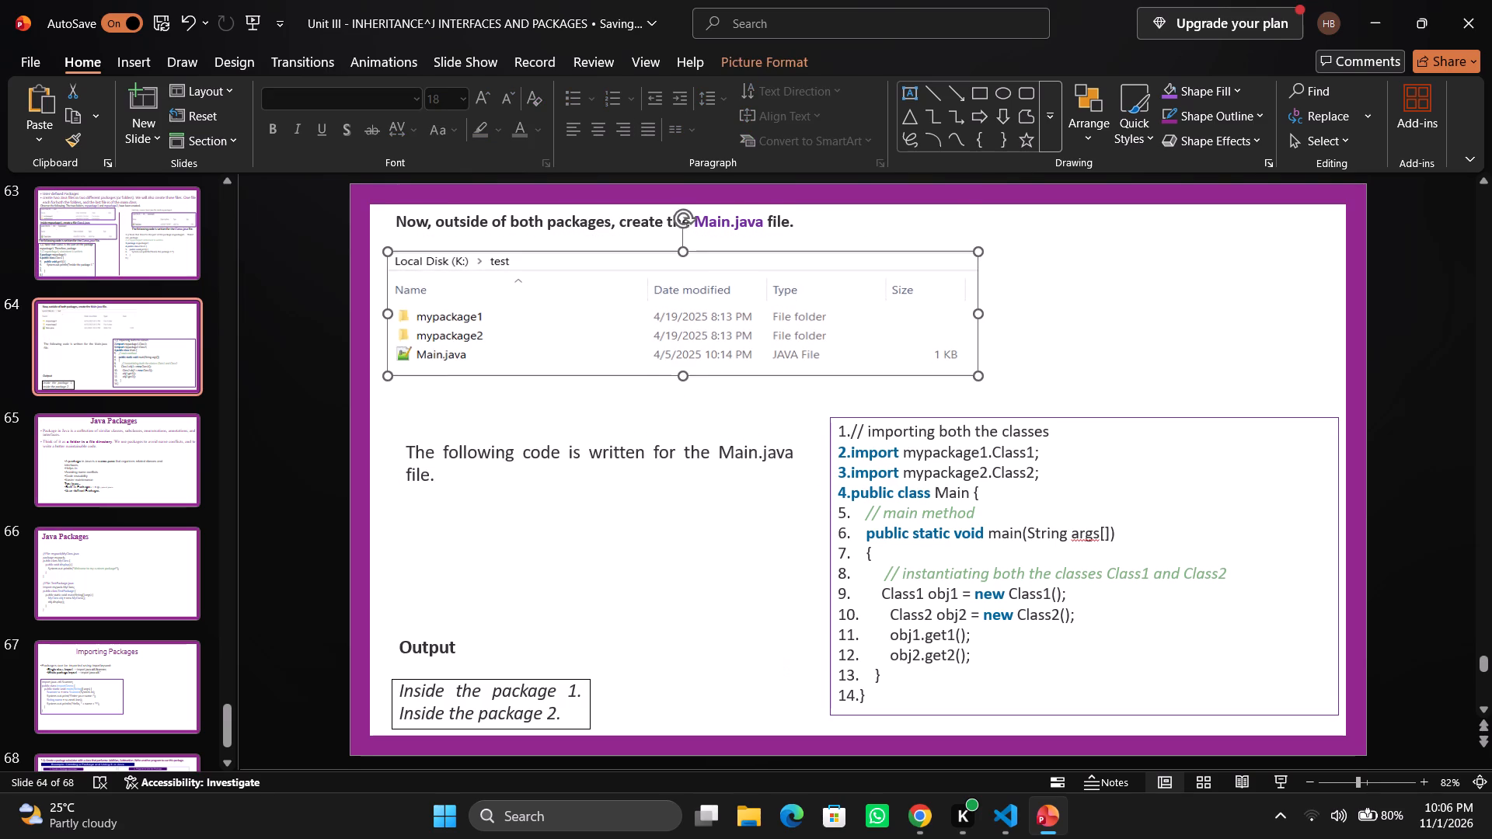
click(721, 228)
drag(667, 244, 673, 252)
click(669, 216)
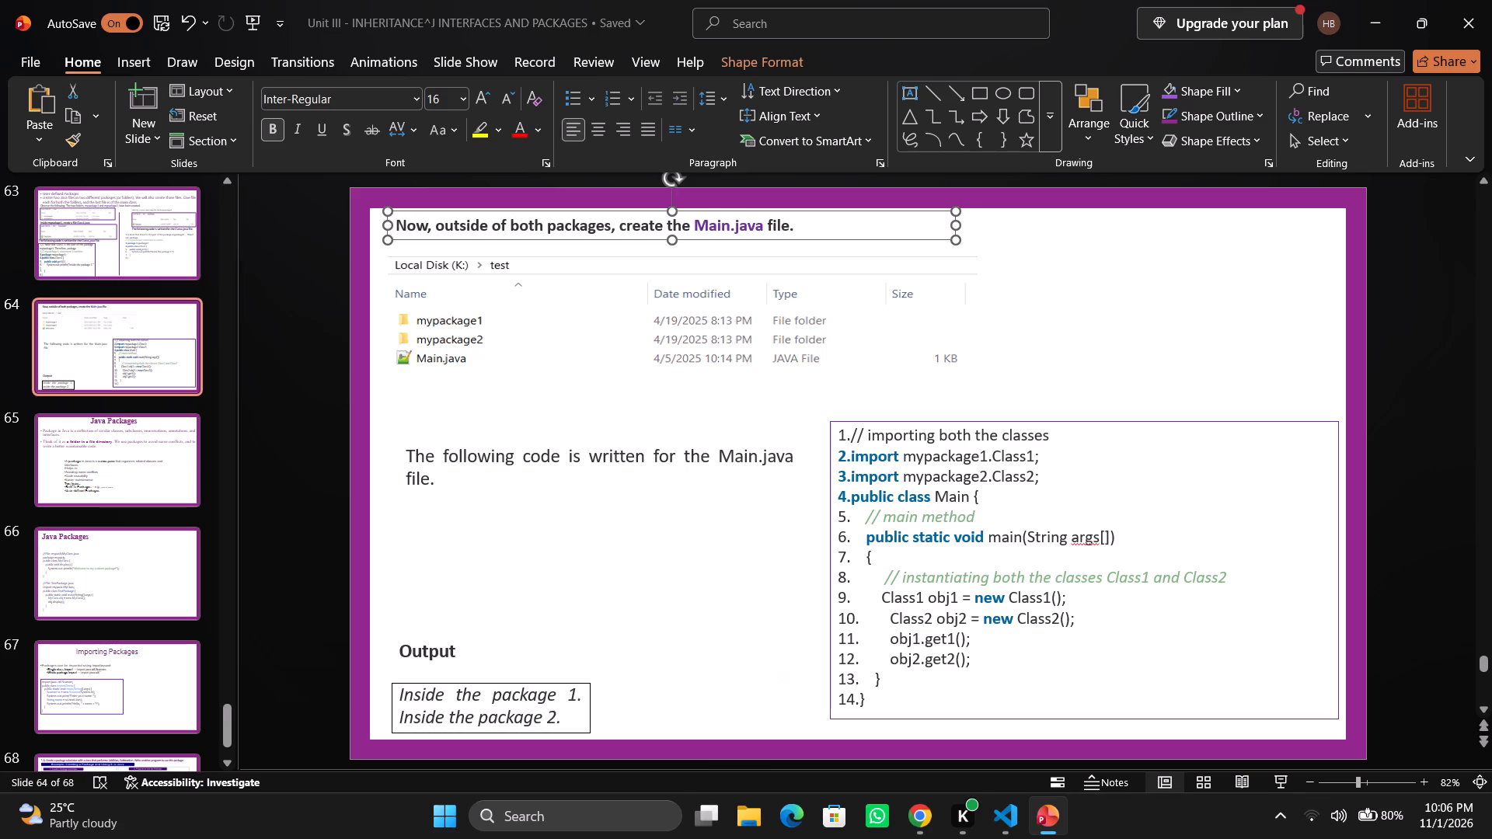
On slide 63, move the numbered Class2 code box down to the bottom of the right-hand column, close to the vertical divider.
scroll(136, 401, up, 1)
click(134, 332)
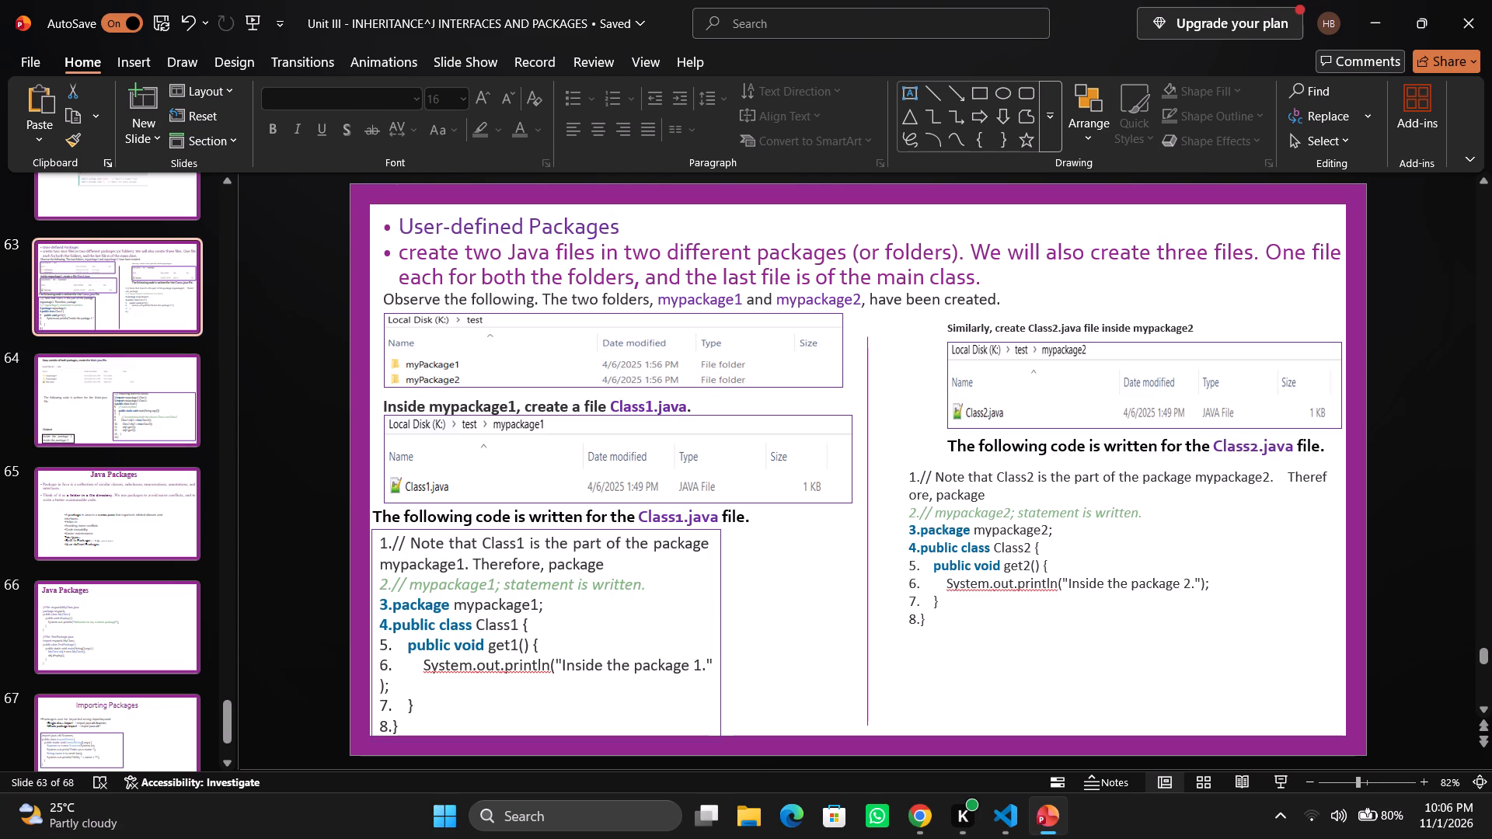
click(999, 565)
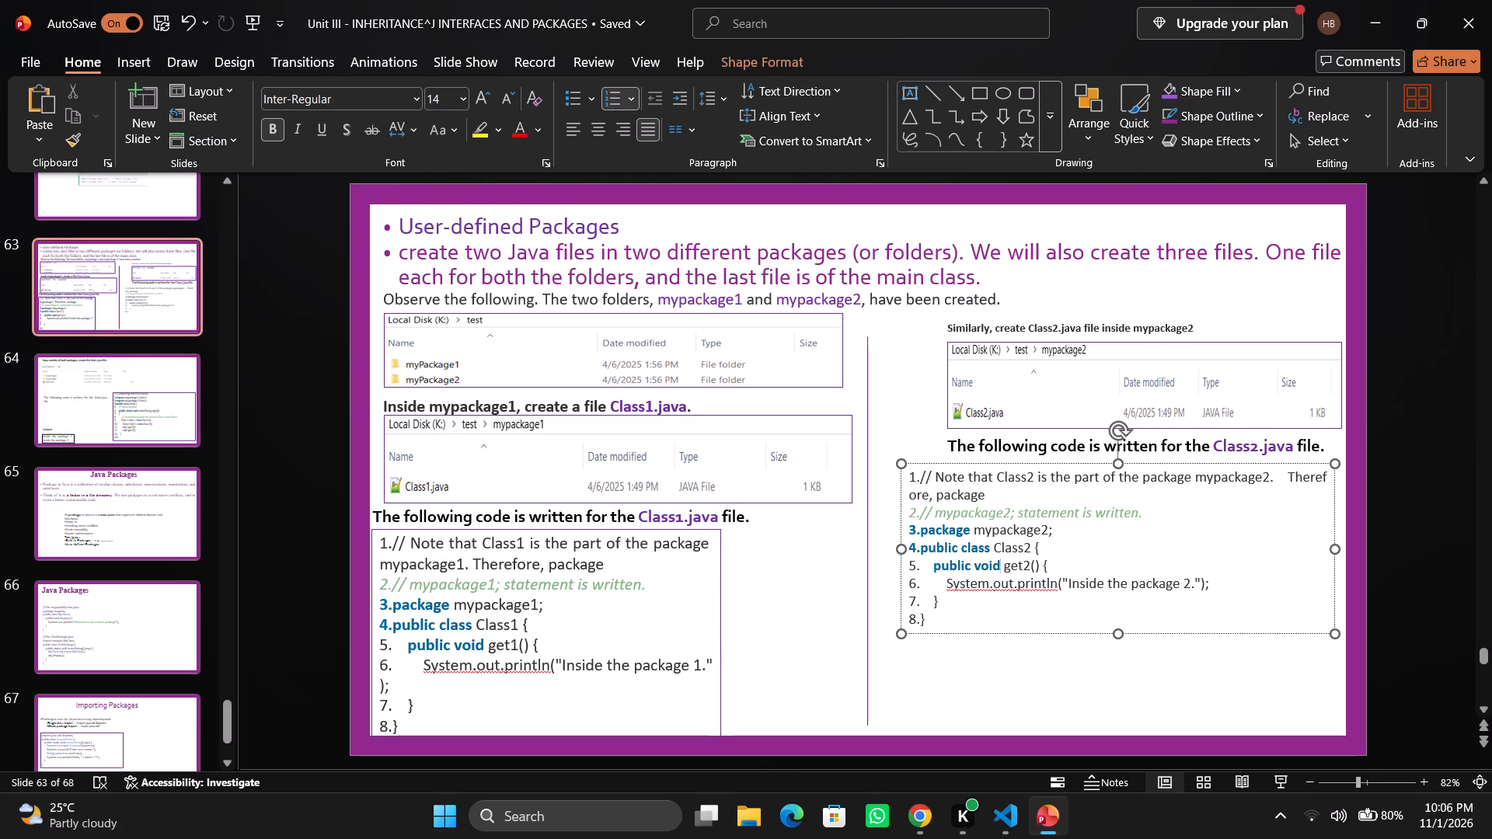
drag(904, 500, 895, 510)
click(920, 494)
click(915, 552)
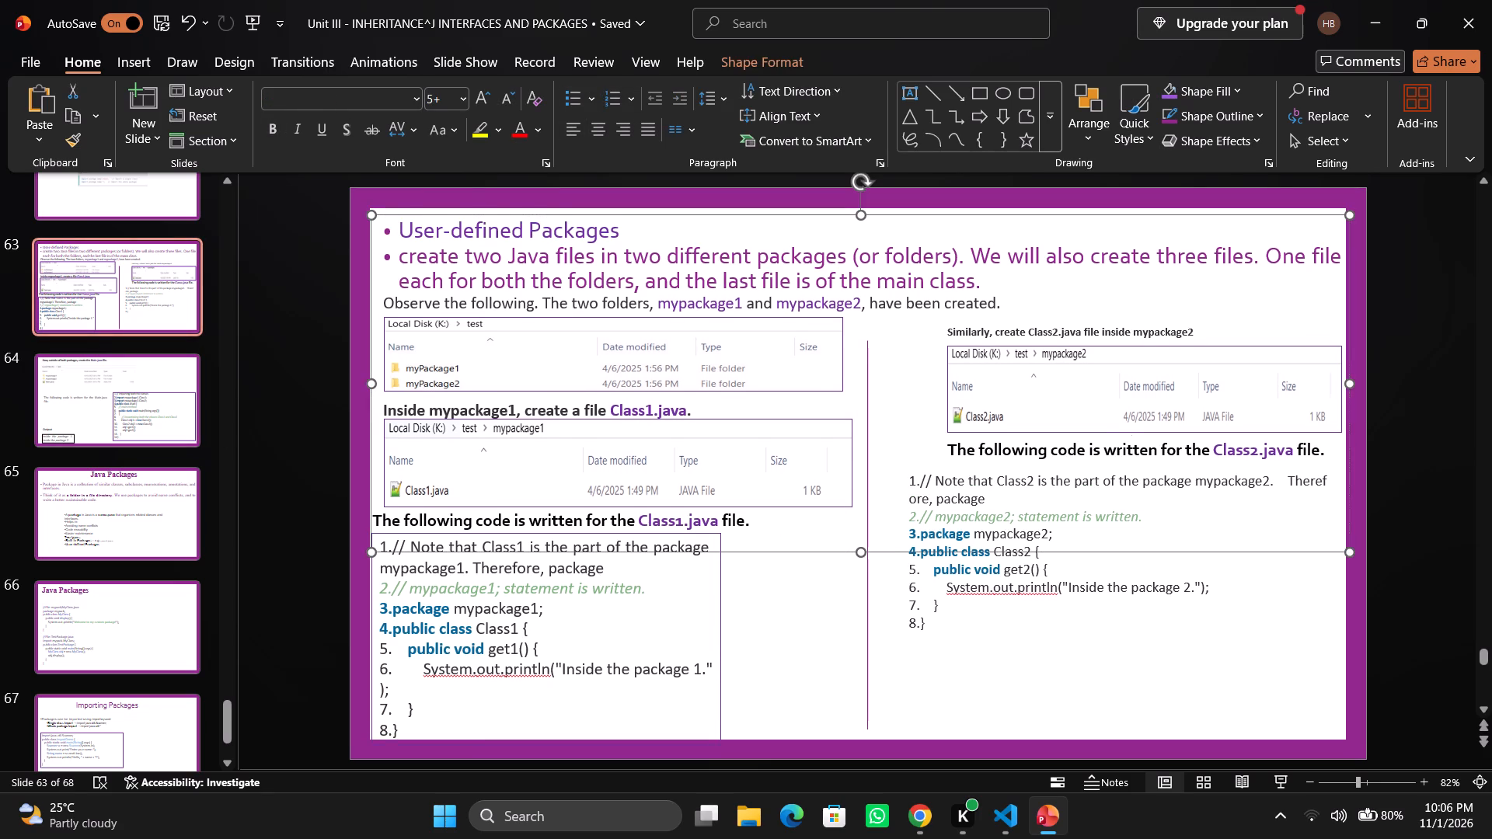
click(971, 532)
drag(900, 518, 890, 562)
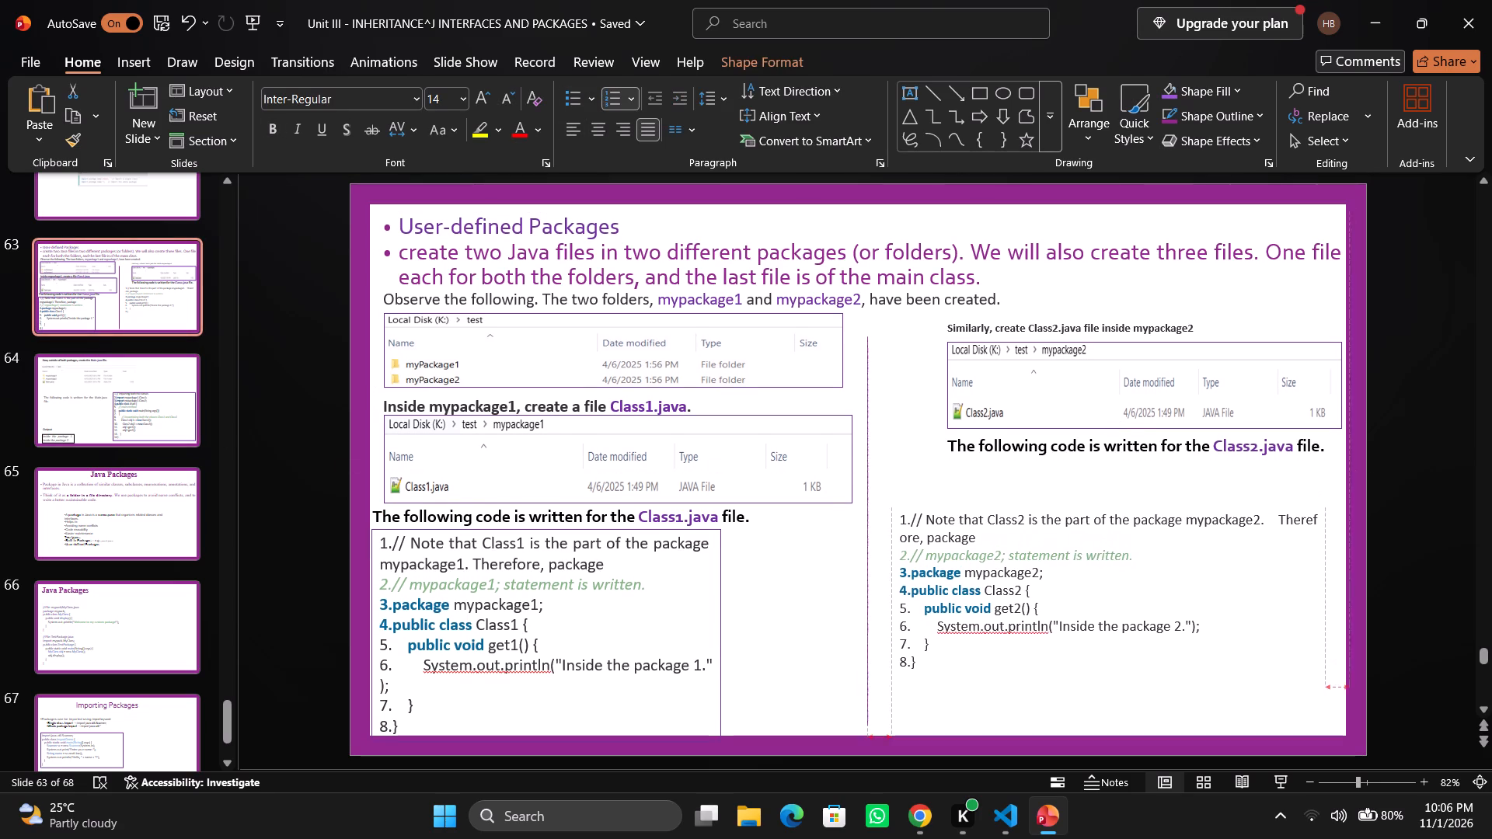
drag(890, 562, 880, 614)
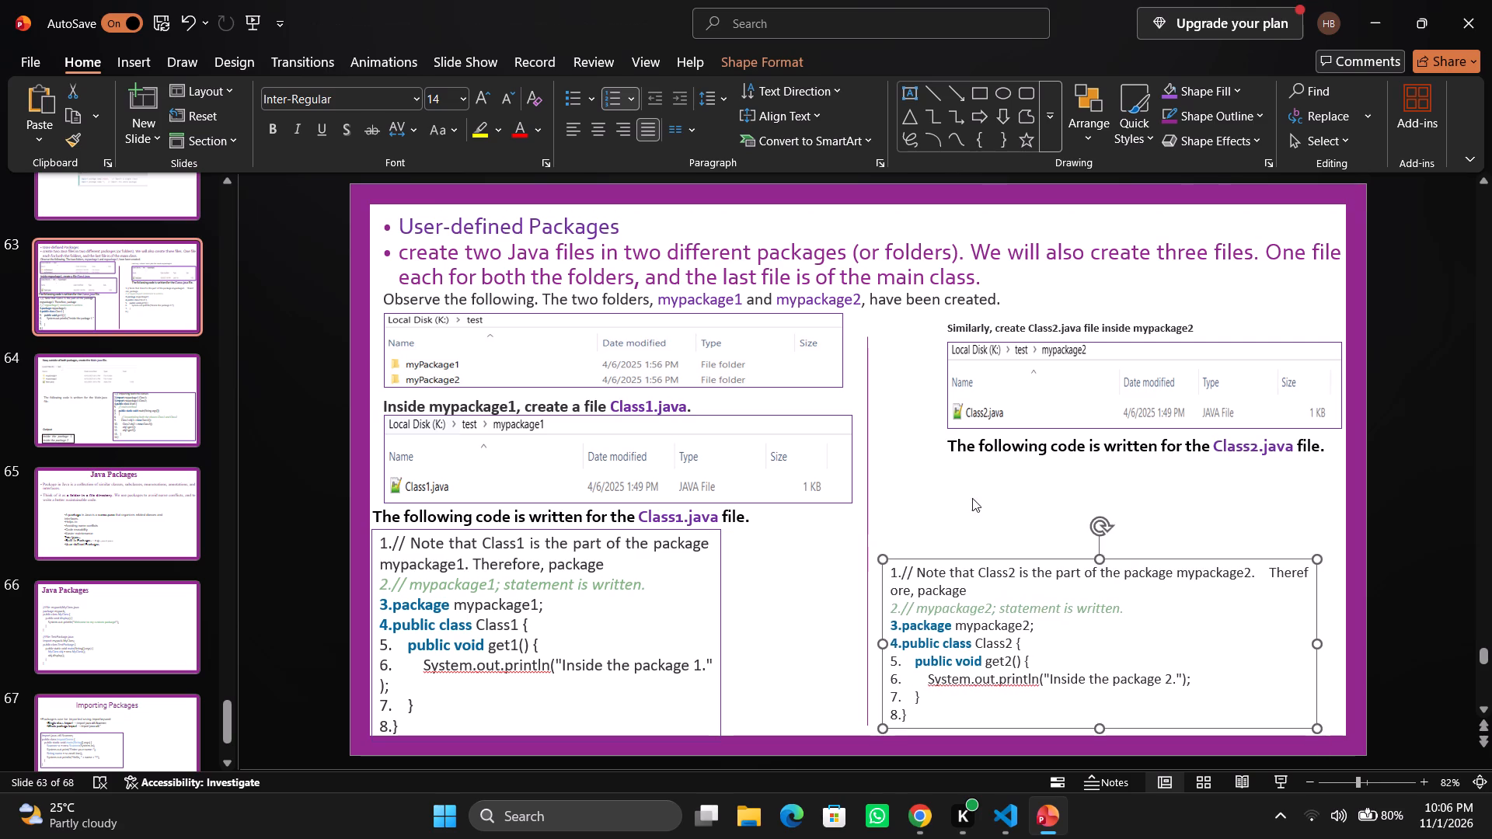
Extend the "The following code is written for the Class2.java file." box leftward to align with the Class2 code box's left edge.
click(972, 473)
click(974, 440)
click(931, 447)
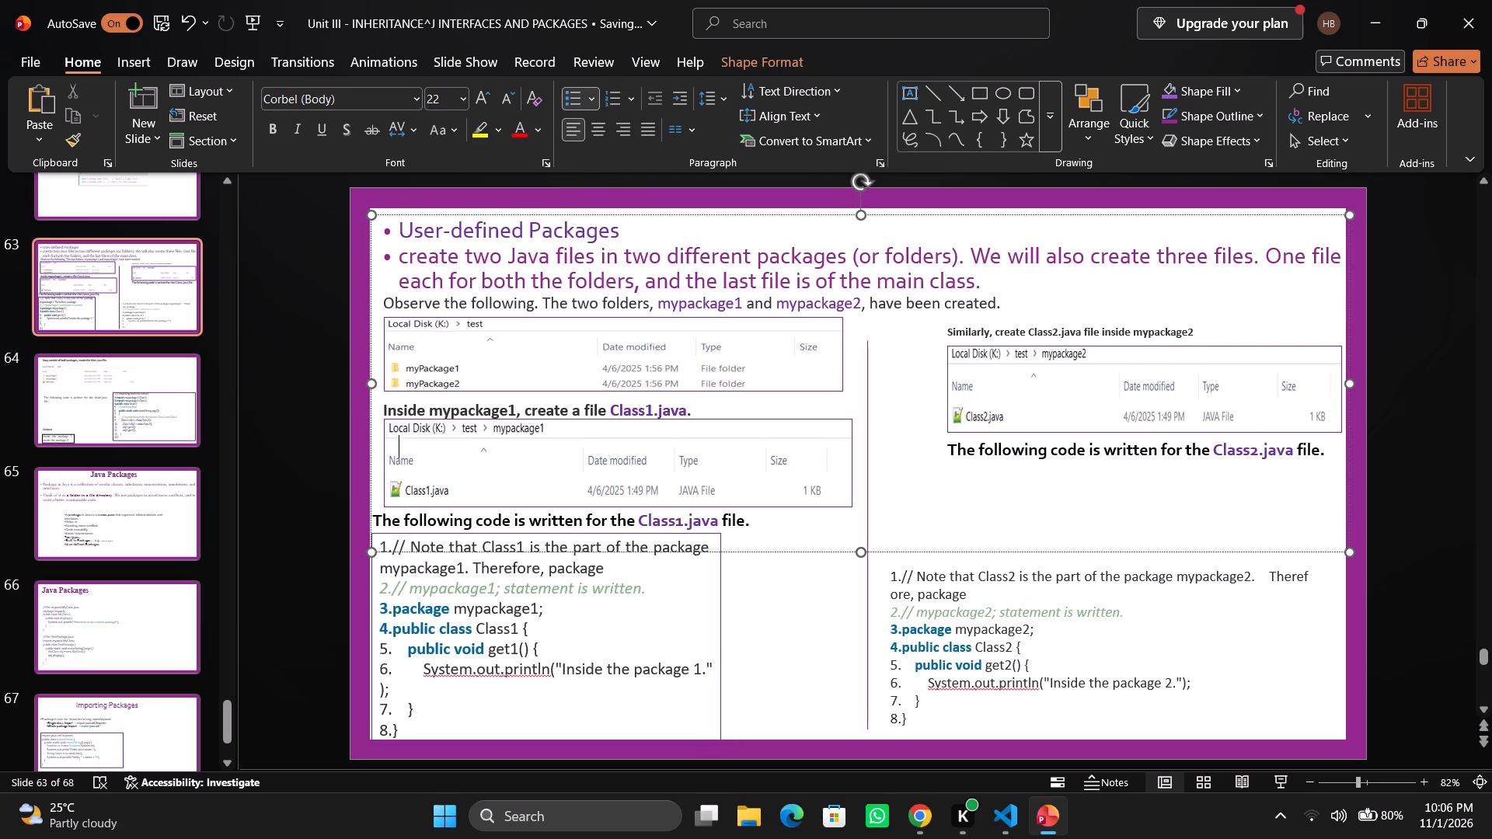
click(949, 455)
drag(936, 461, 935, 469)
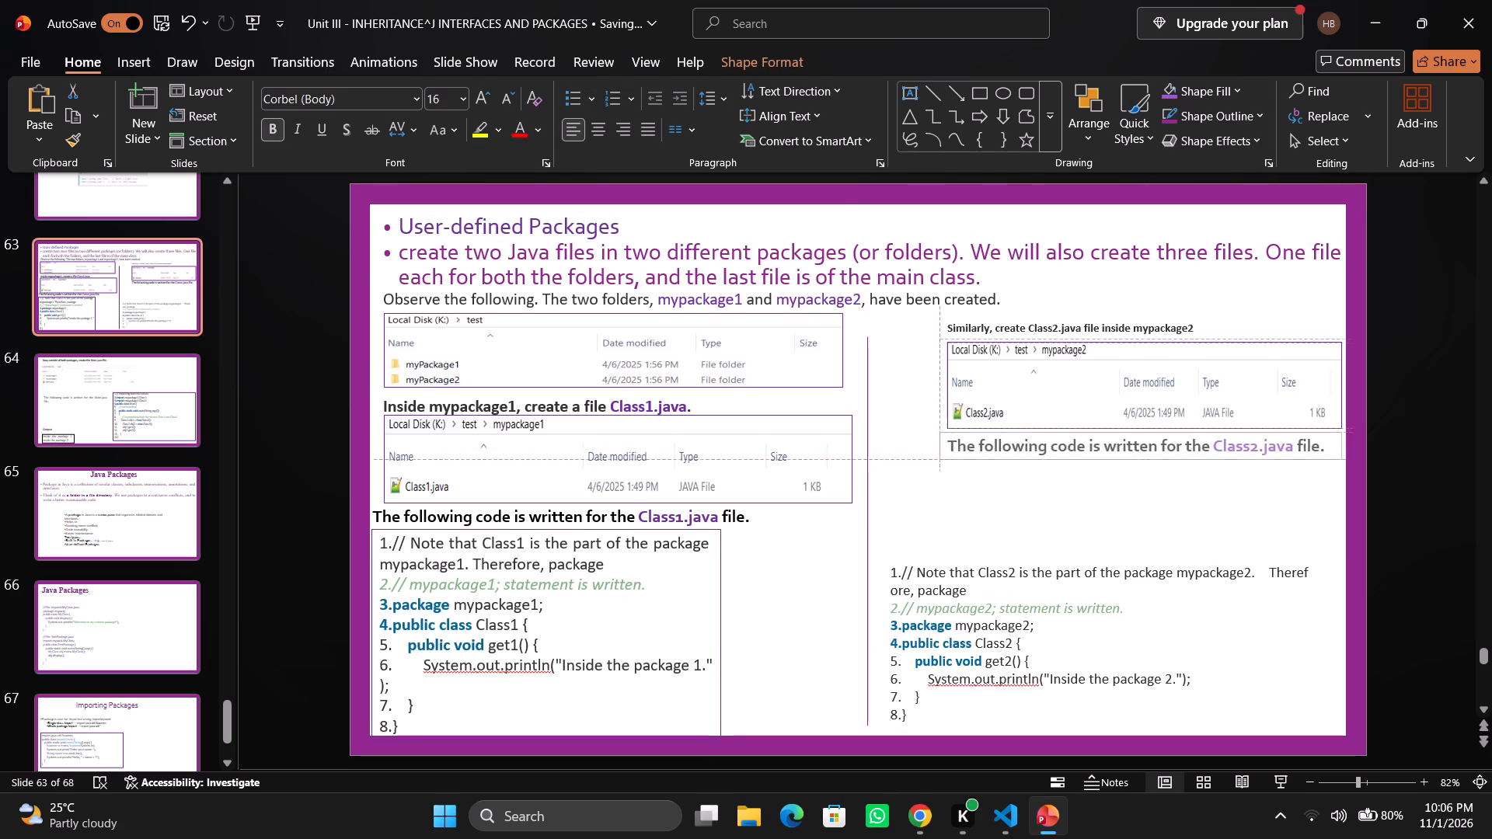
drag(935, 469, 879, 551)
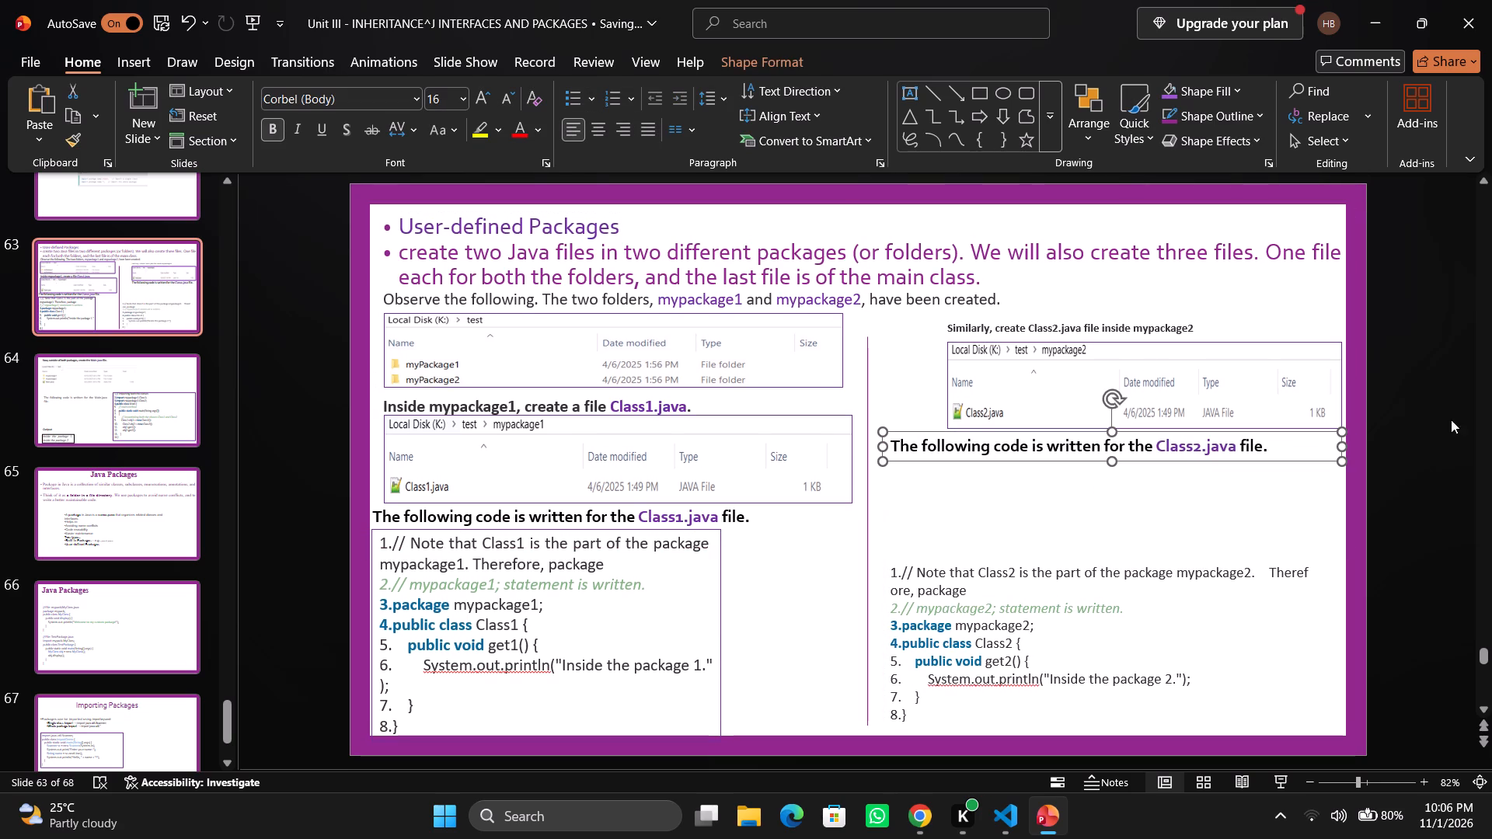
Narrow the Class2.java caption box from its right edge, keeping the sentence on one line.
drag(1341, 458, 1340, 463)
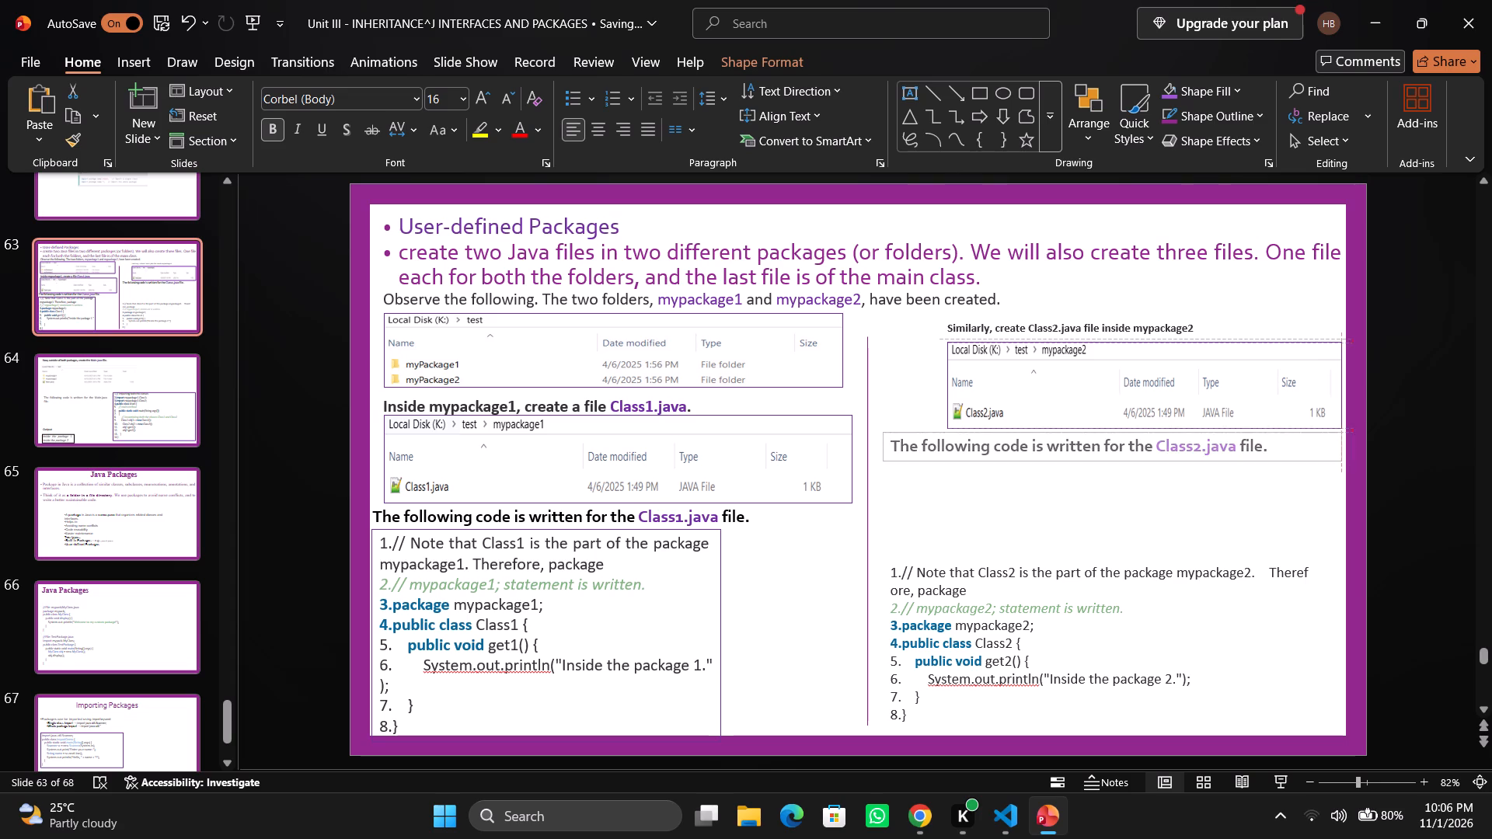
drag(1340, 463, 1263, 541)
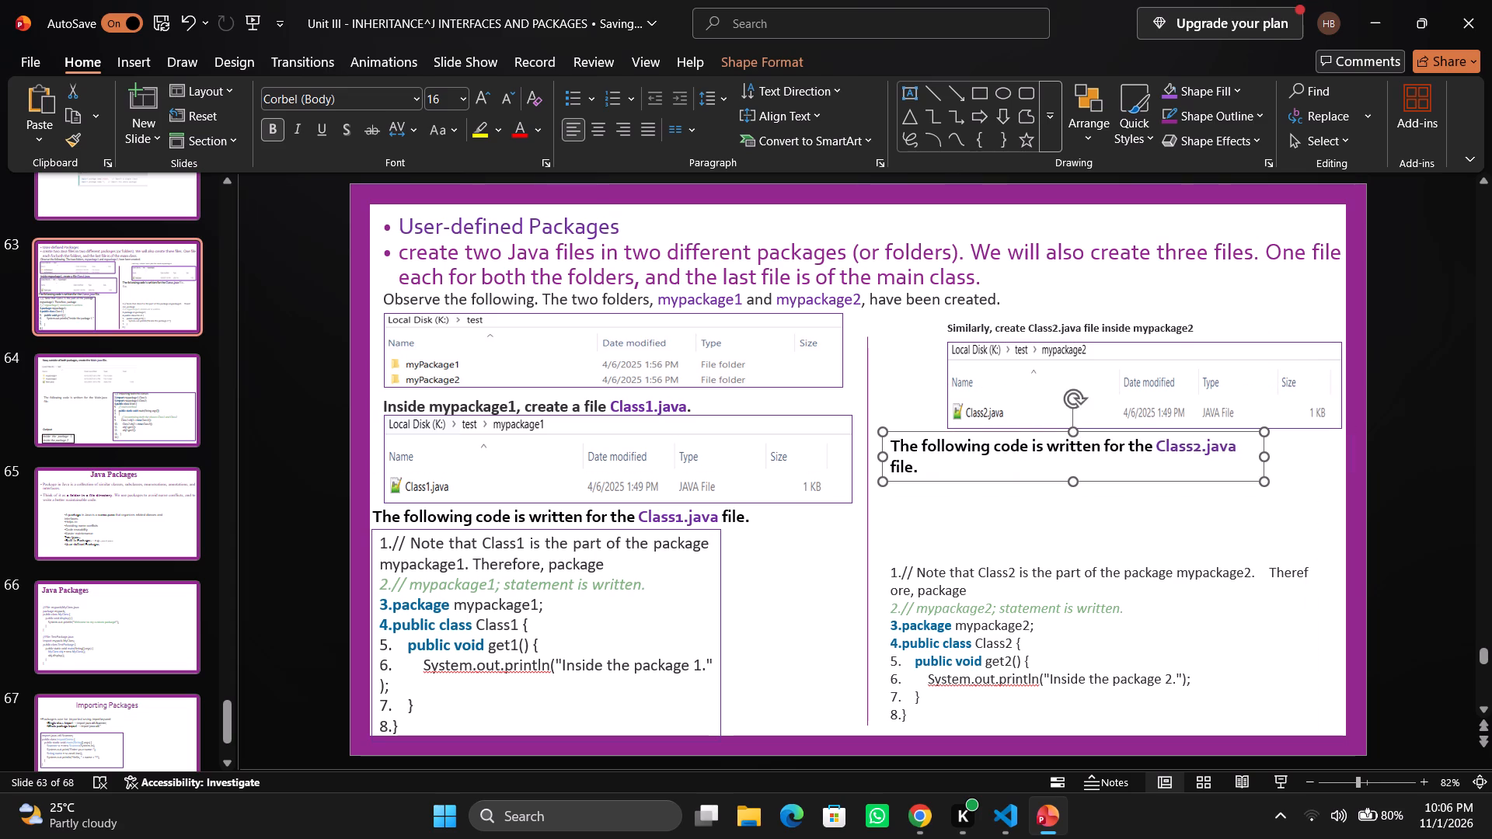
drag(1264, 458, 1177, 489)
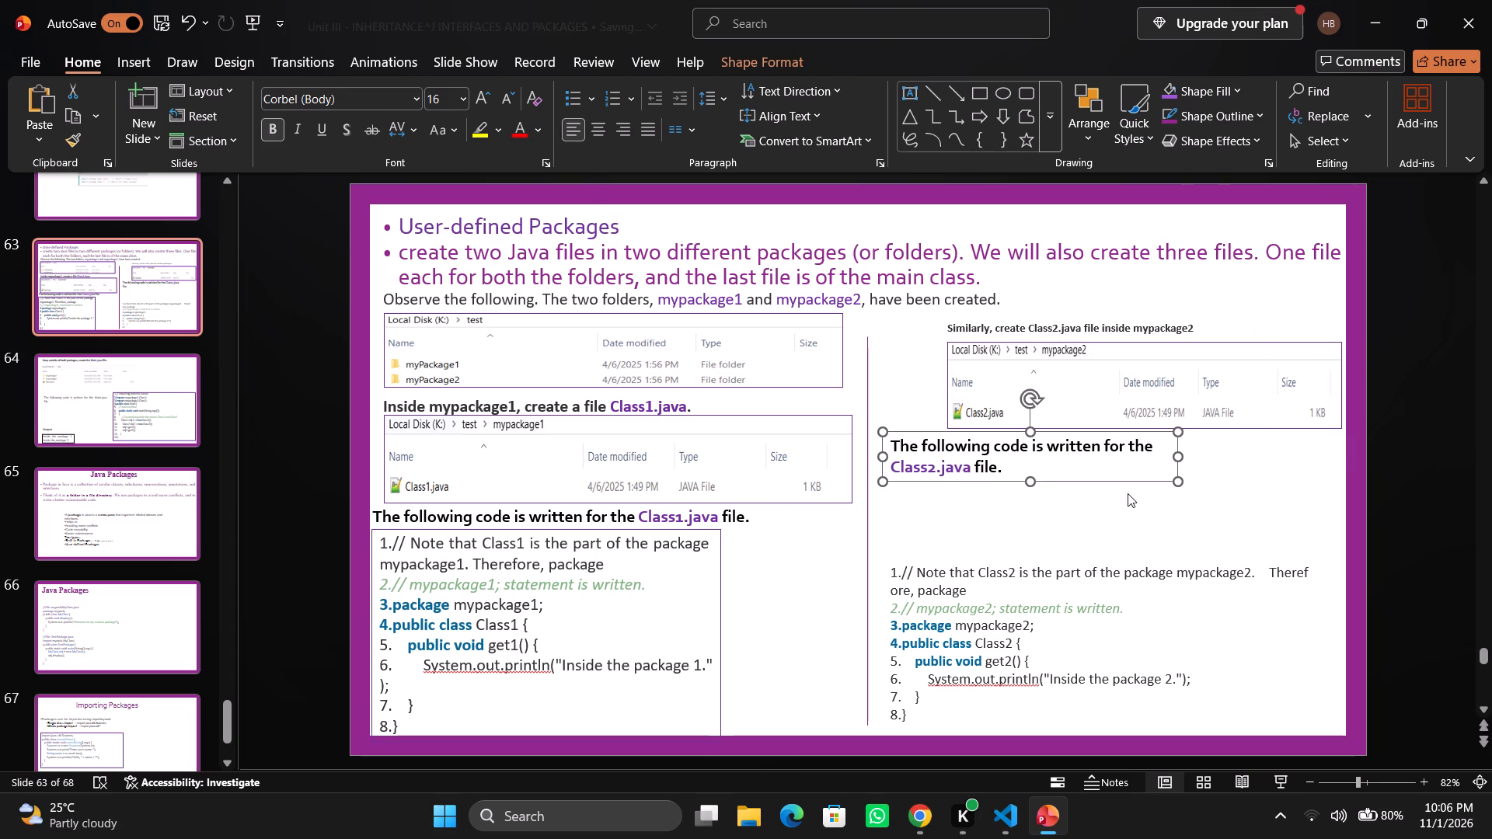
click(1055, 469)
drag(1180, 454, 1288, 601)
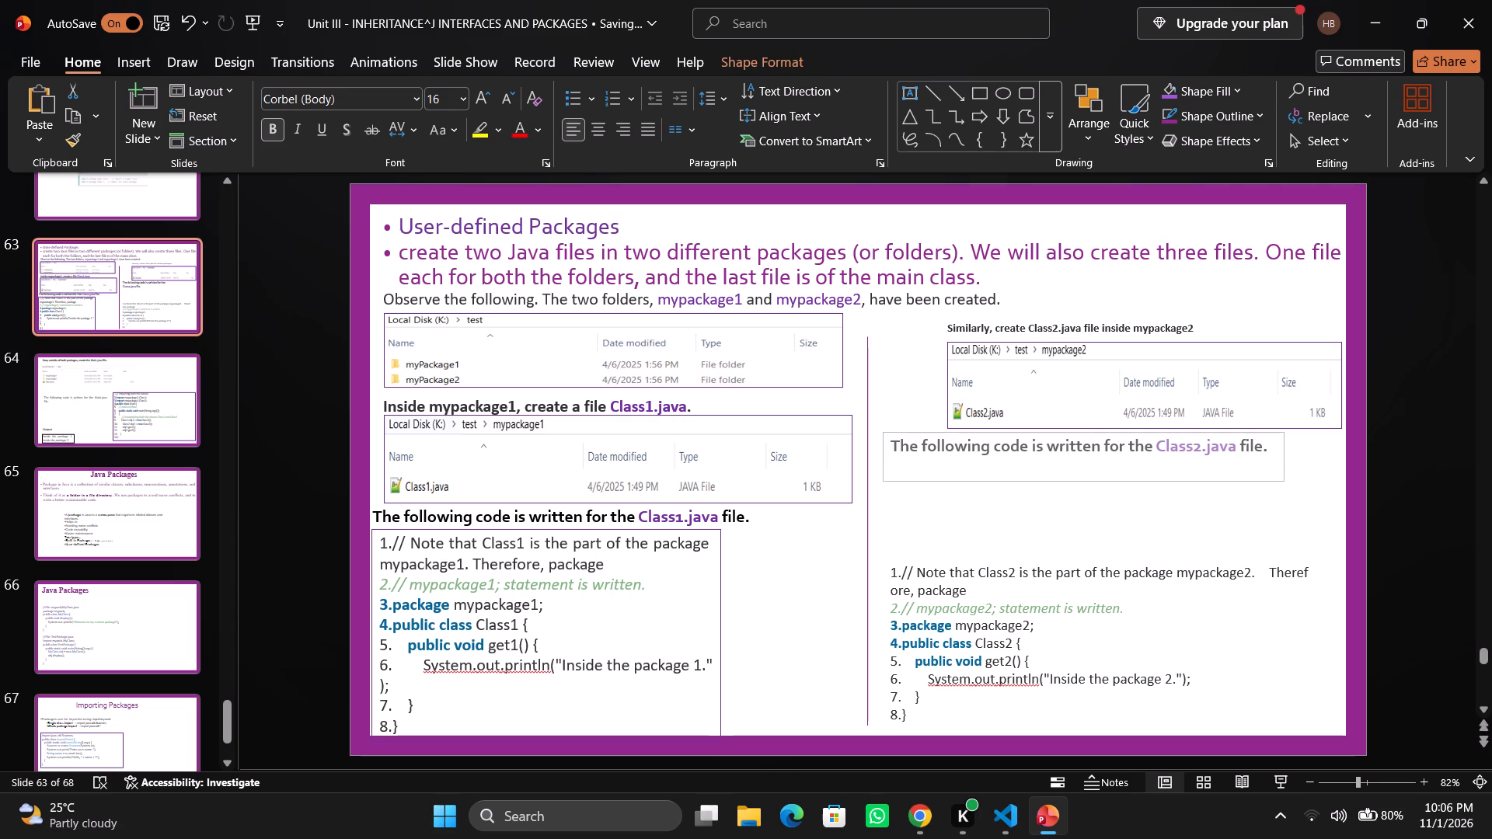
drag(1288, 601, 1286, 500)
drag(1284, 463, 1287, 471)
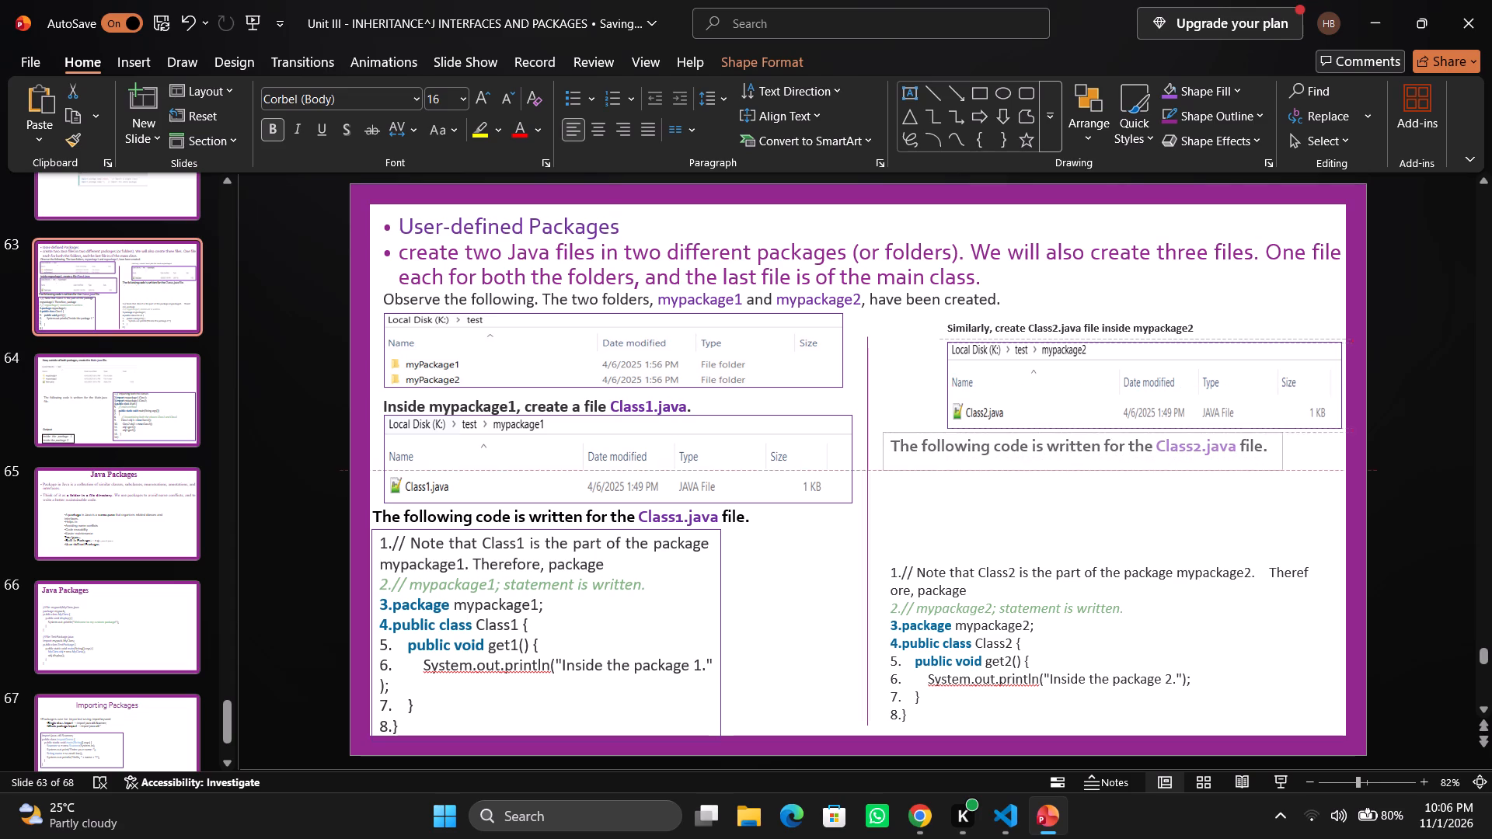
drag(1287, 471, 1299, 552)
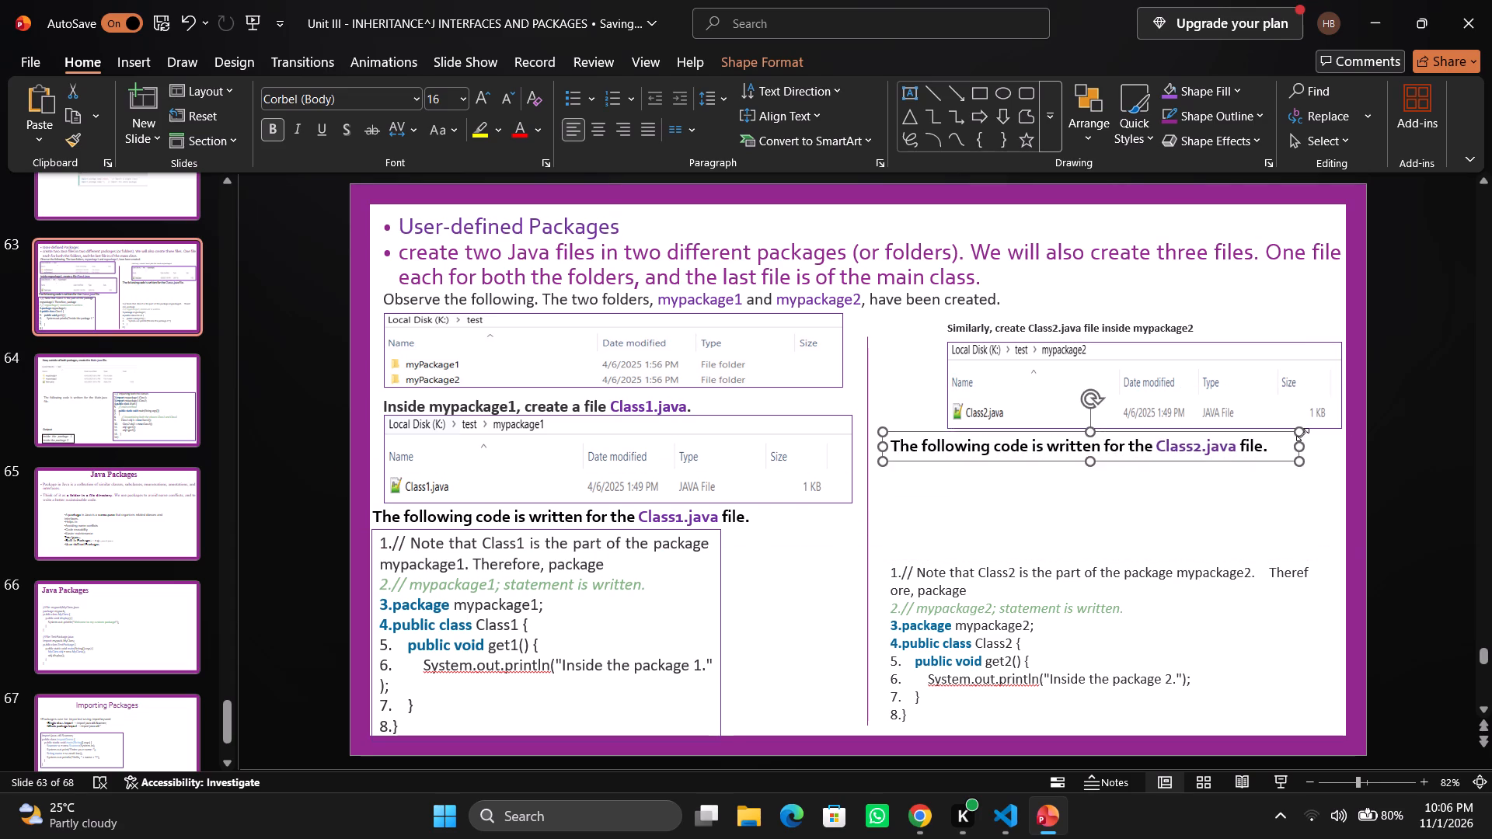
Narrow the Class2.java caption box so its text wraps onto two lines, and lower its top edge slightly beneath the Class2.java listing picture.
drag(1302, 434, 1270, 547)
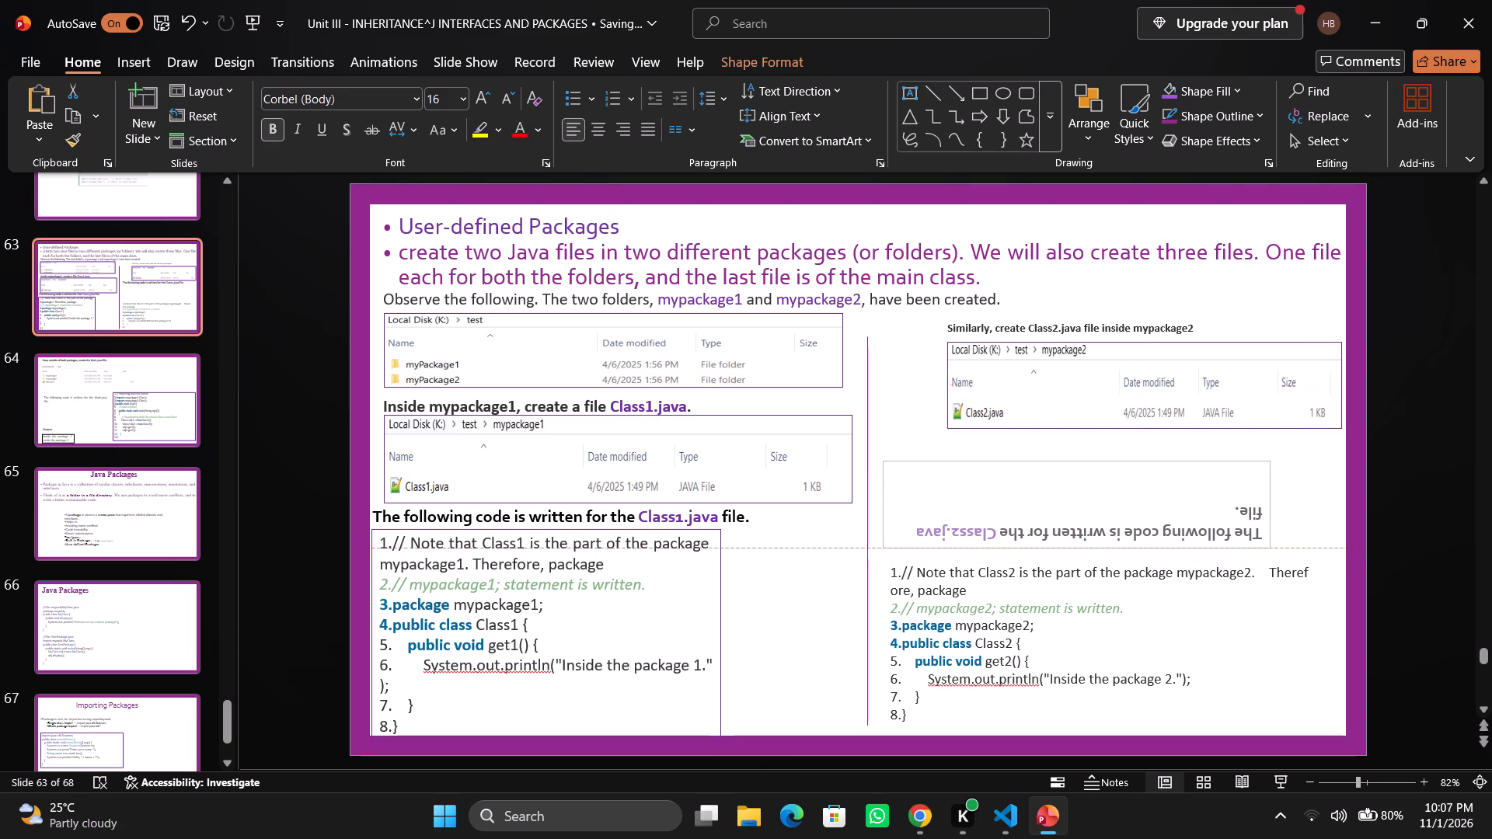
drag(1270, 547, 1267, 545)
drag(1255, 482, 1248, 499)
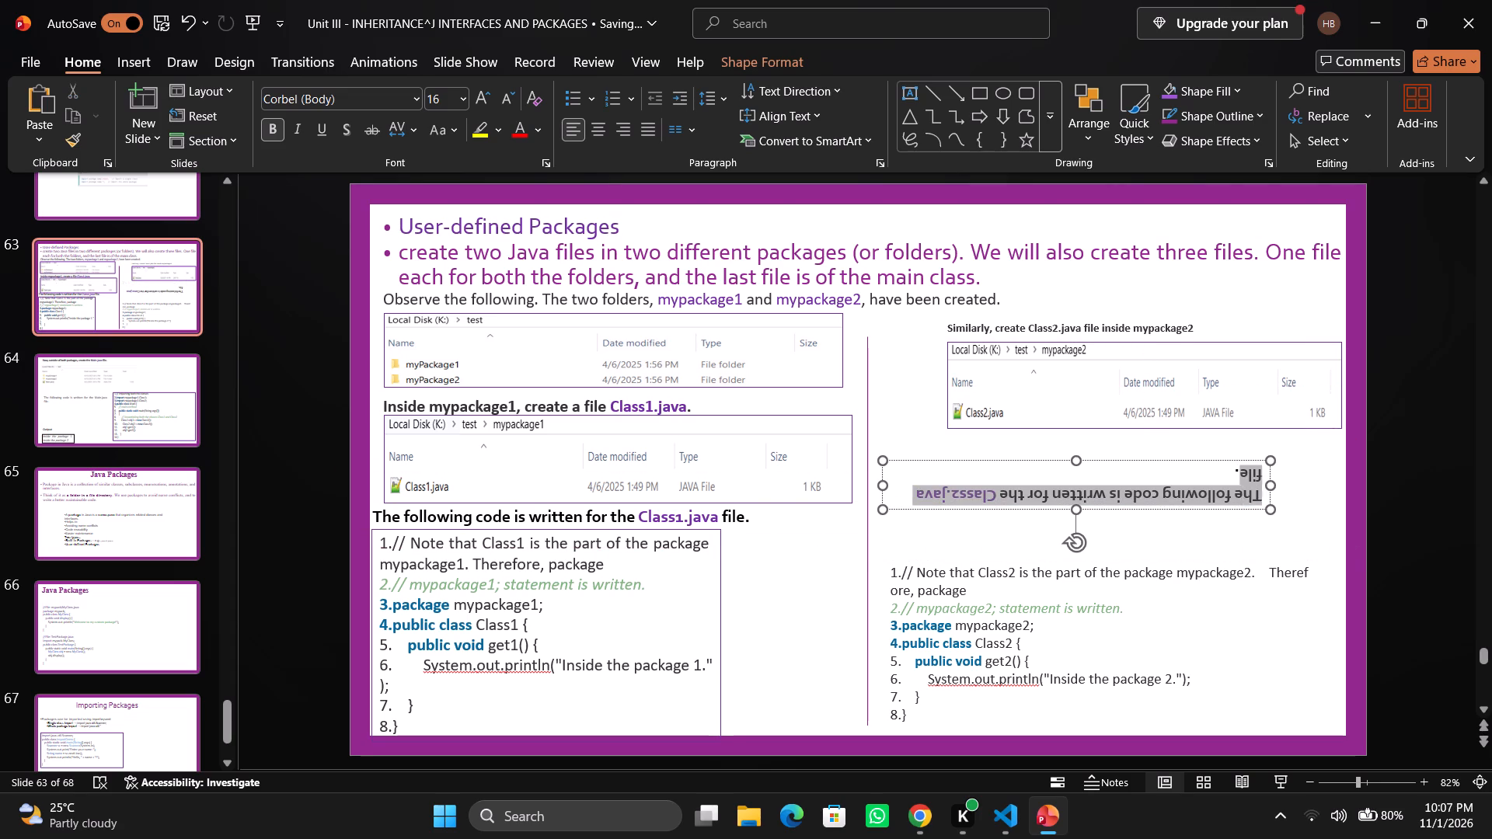
drag(1248, 499, 1253, 517)
click(1260, 517)
click(1267, 492)
click(1246, 503)
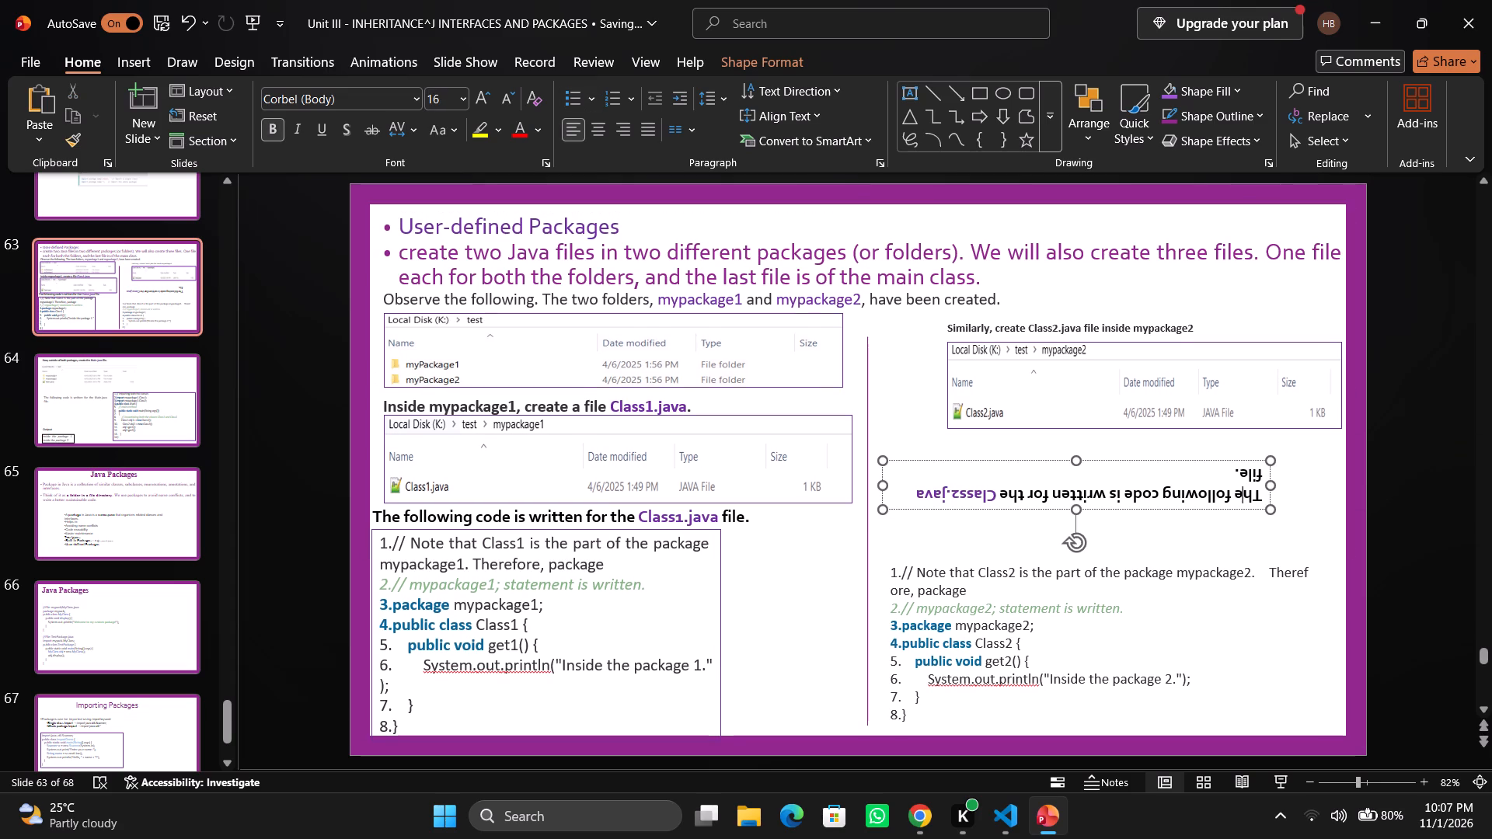
drag(1268, 513, 1267, 541)
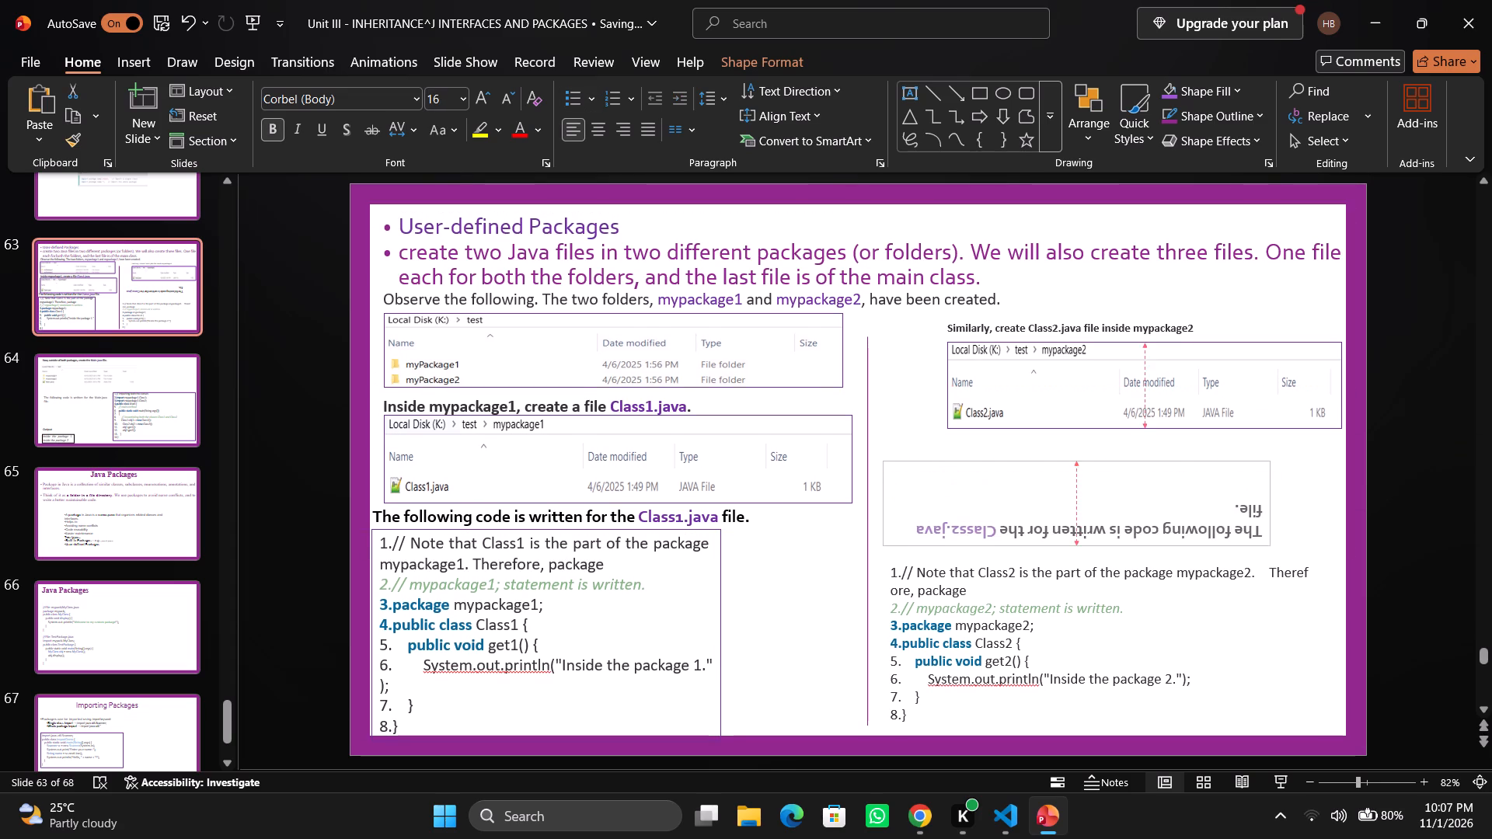
drag(1267, 541, 1267, 440)
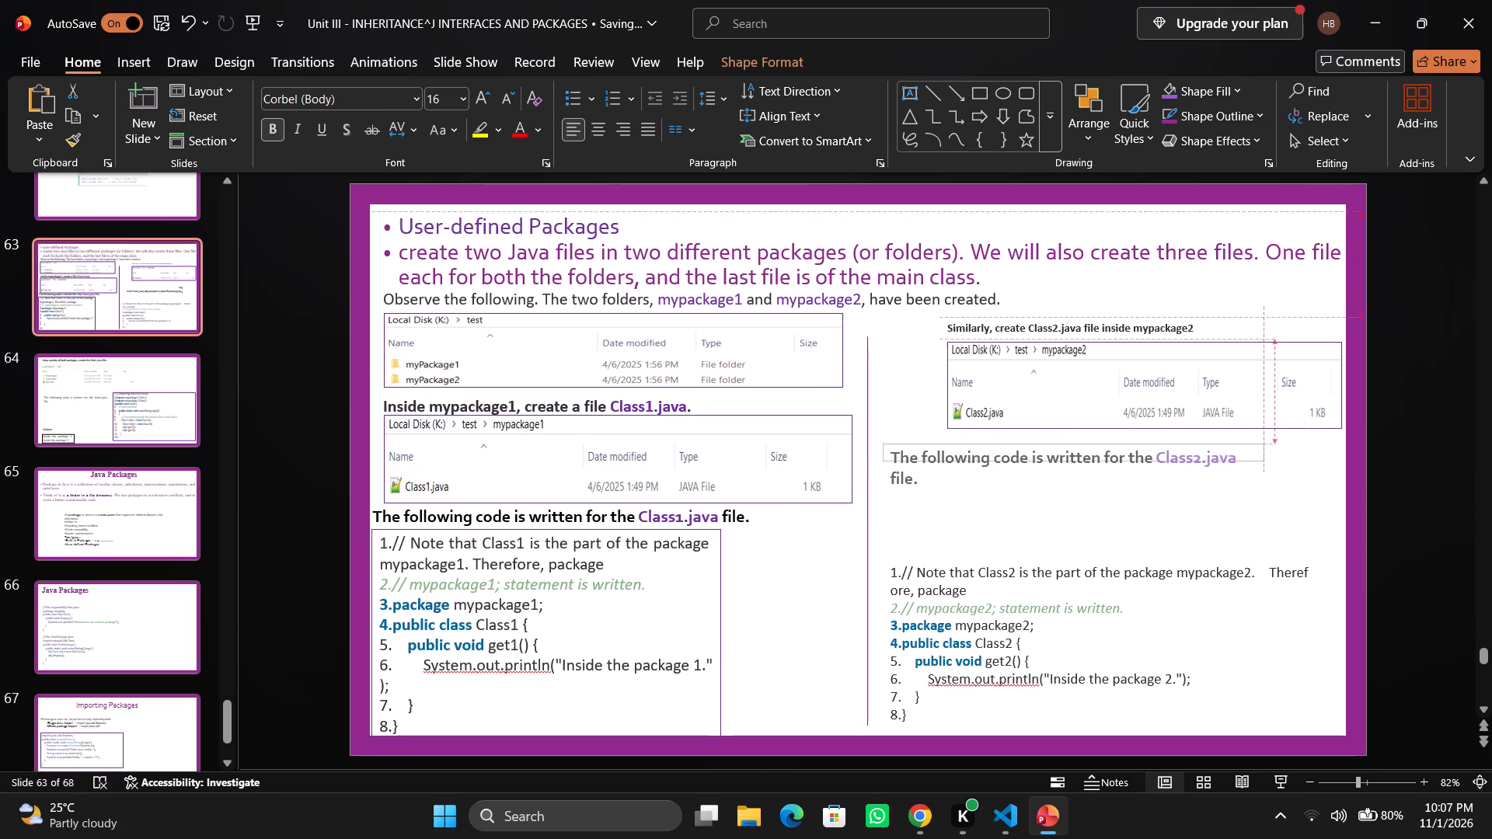
drag(1267, 440, 1267, 438)
click(1159, 525)
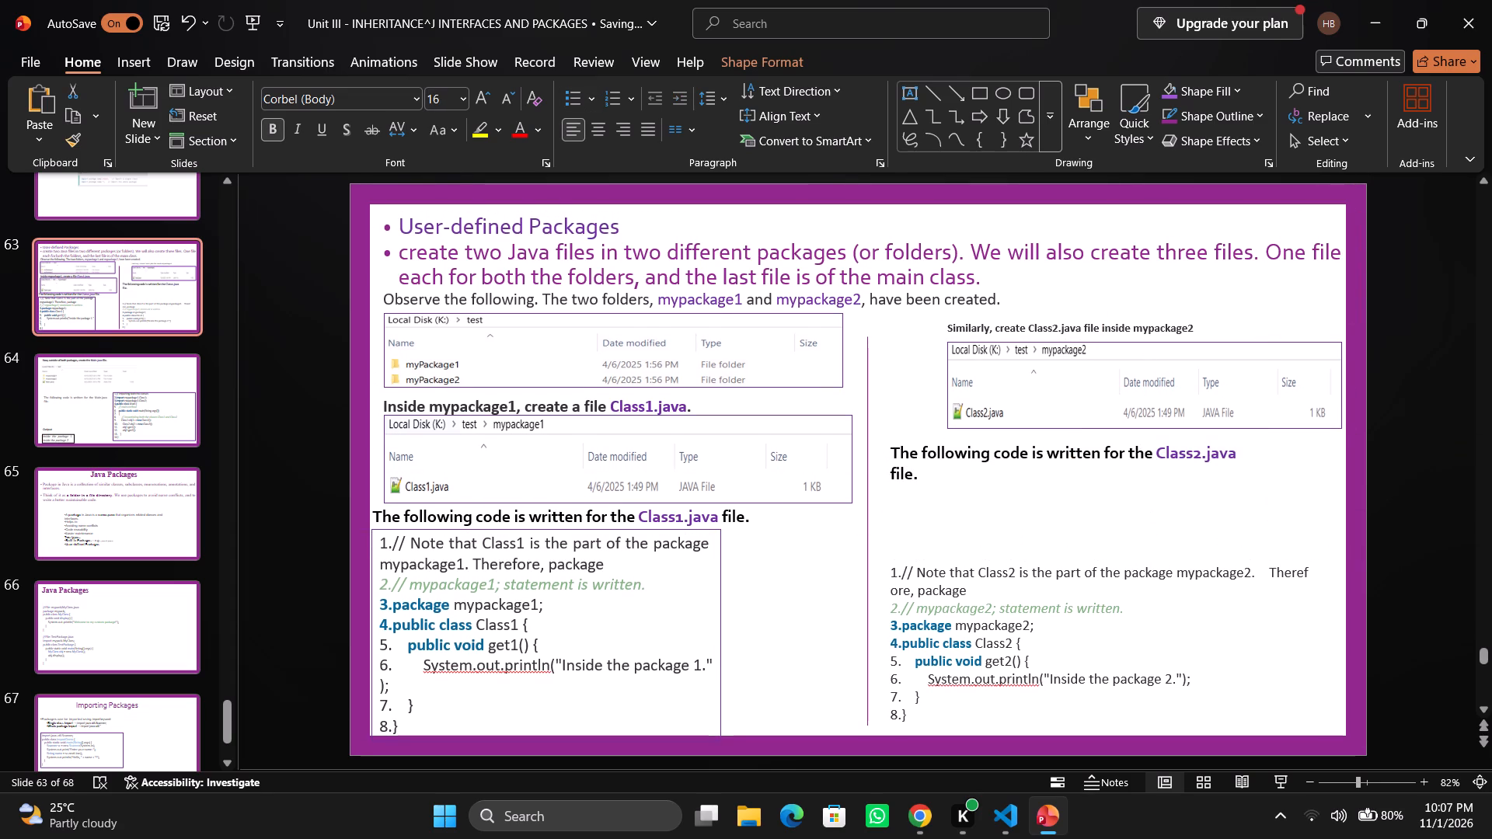
Extend the "Similarly, create Class2.java file inside mypackage2" caption box leftward so its text lines up with the Class2 code.
click(1124, 401)
double_click(998, 335)
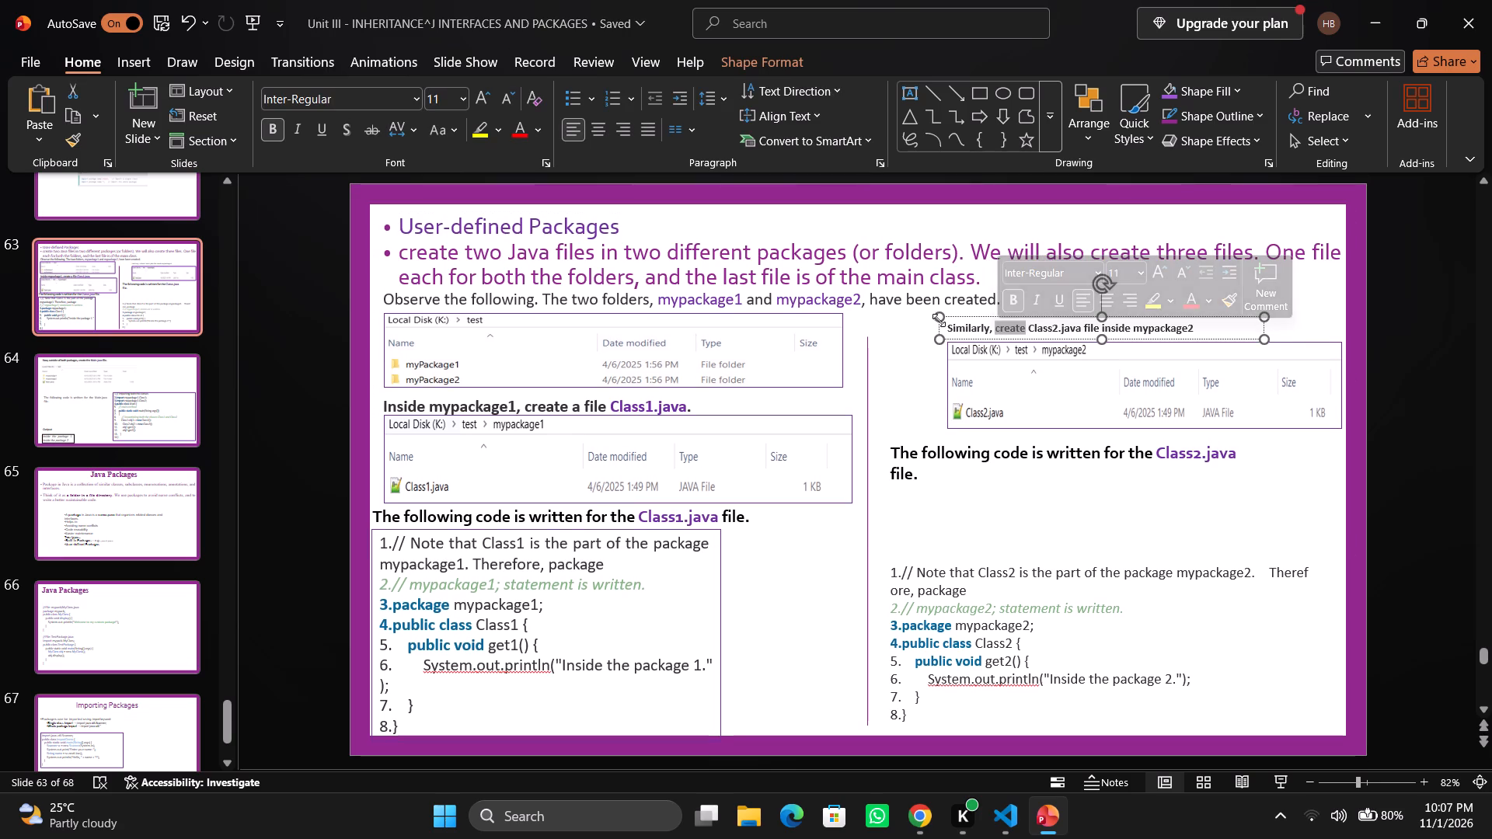
drag(938, 319, 878, 313)
Move the mypackage2 folder listing picture left to sit beside the vertical divider, just beneath its caption.
click(983, 379)
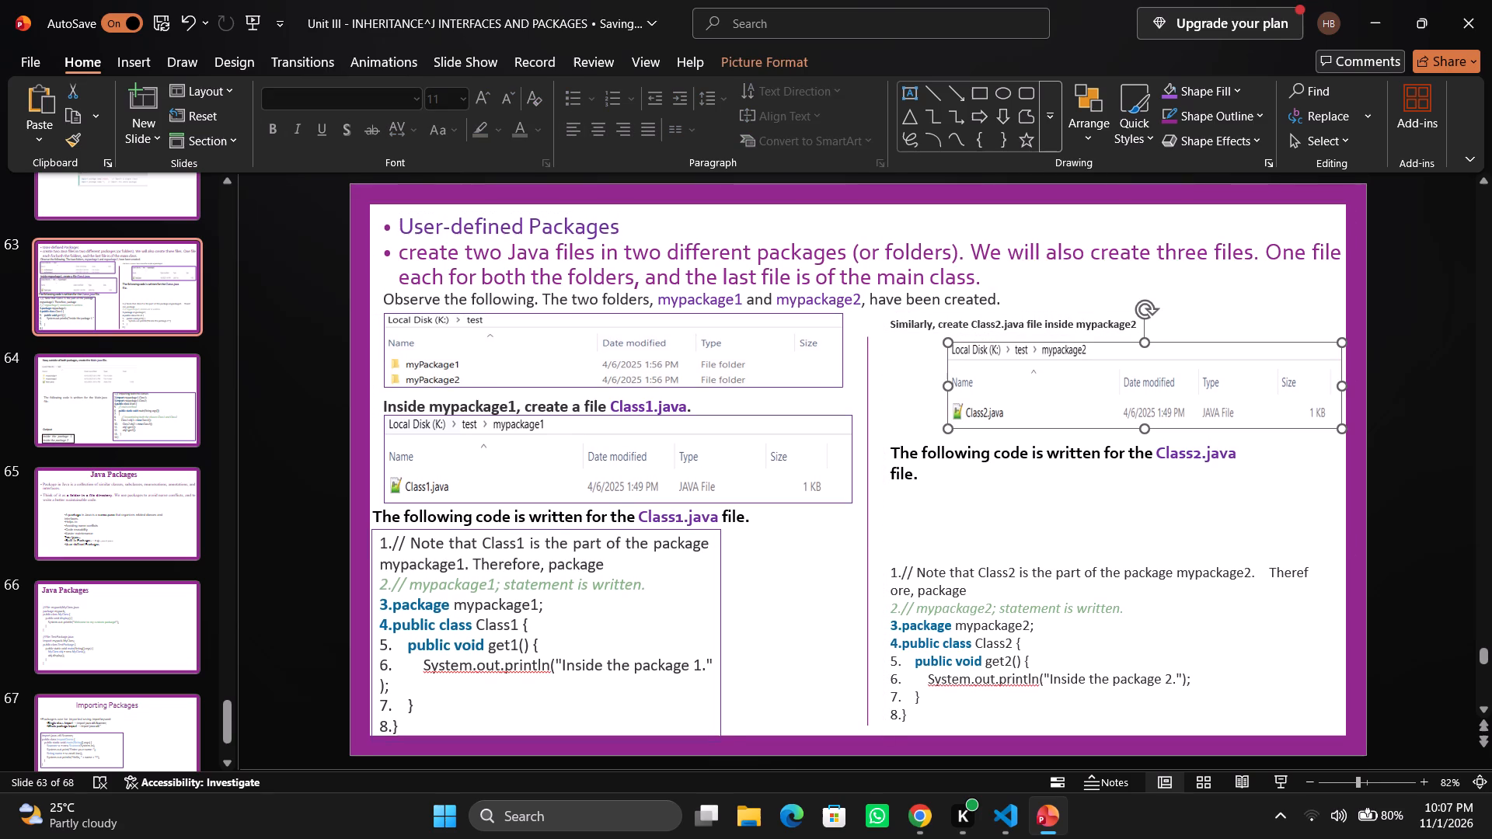
drag(968, 379, 907, 368)
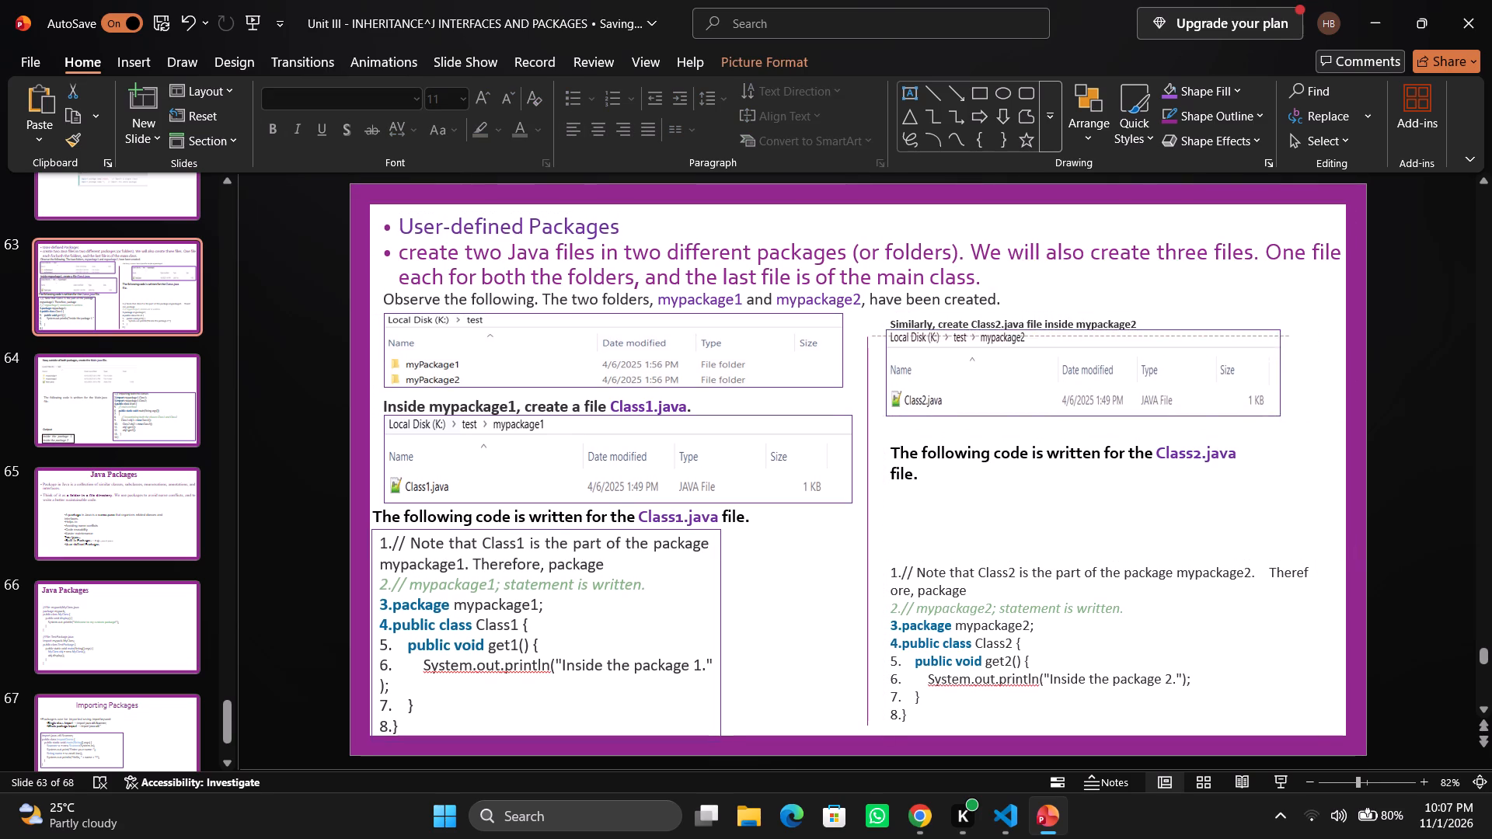
drag(907, 368, 899, 378)
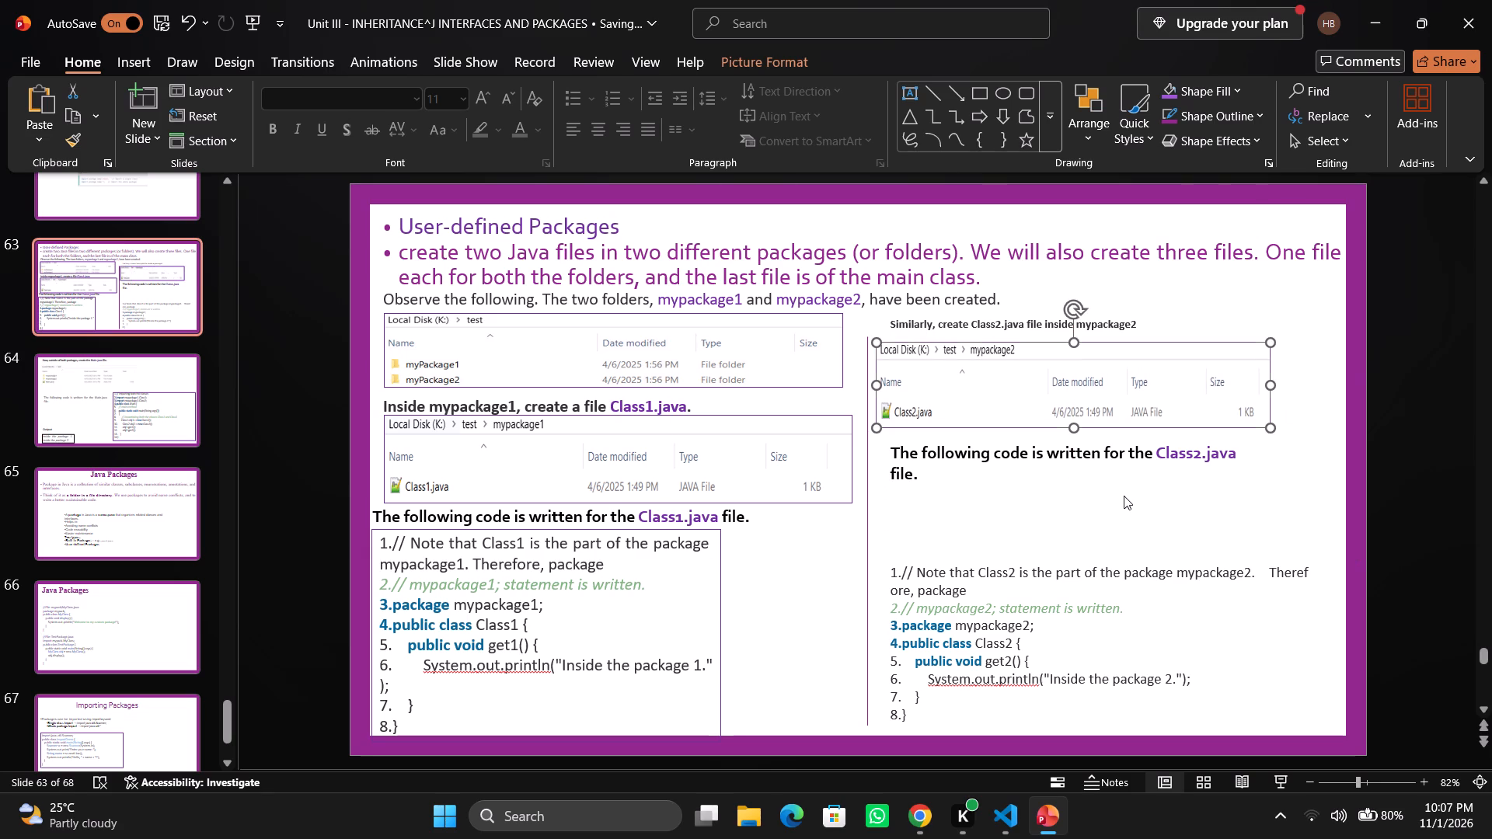
click(1124, 496)
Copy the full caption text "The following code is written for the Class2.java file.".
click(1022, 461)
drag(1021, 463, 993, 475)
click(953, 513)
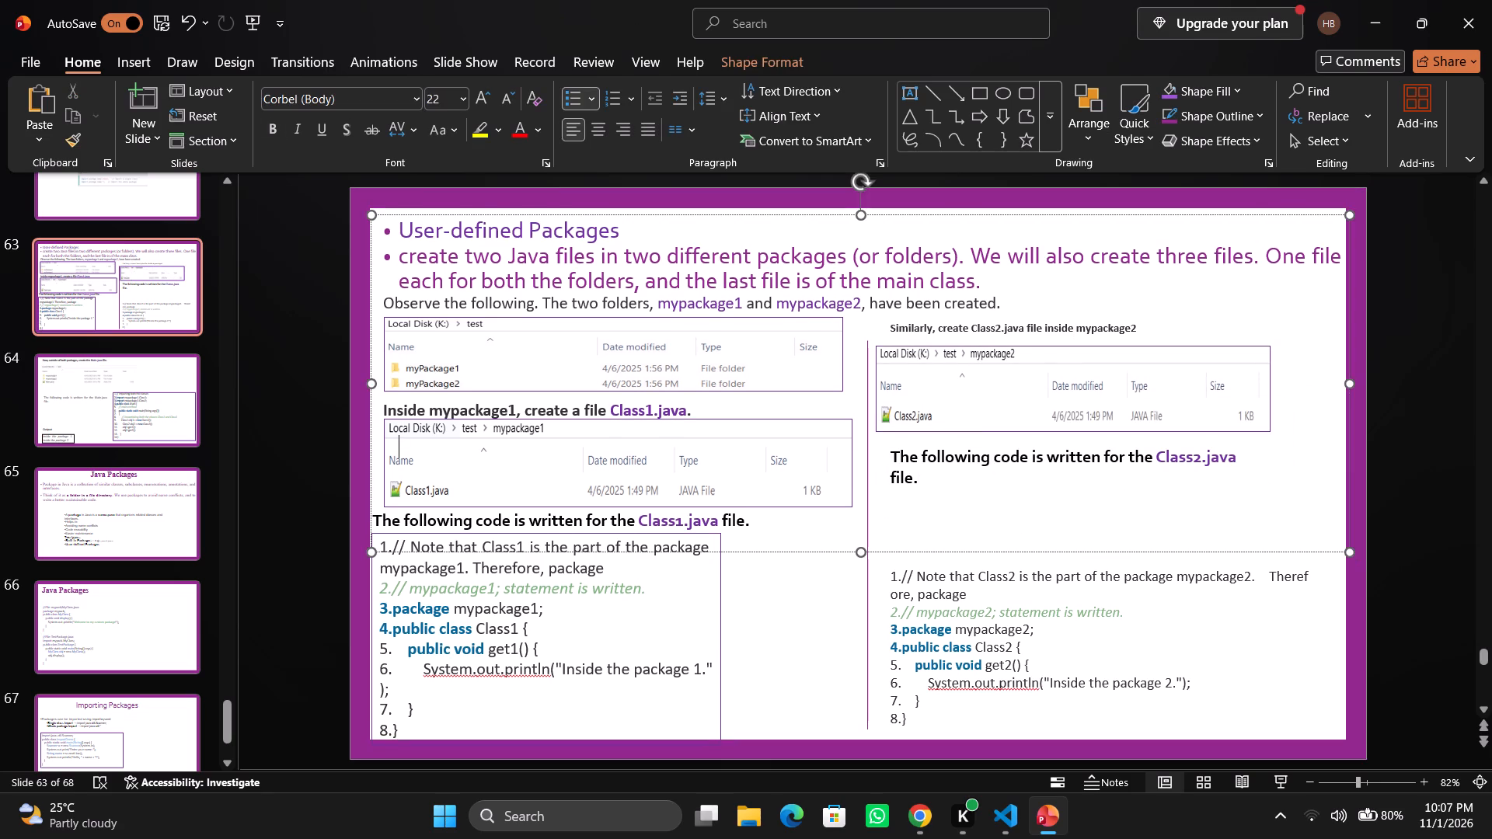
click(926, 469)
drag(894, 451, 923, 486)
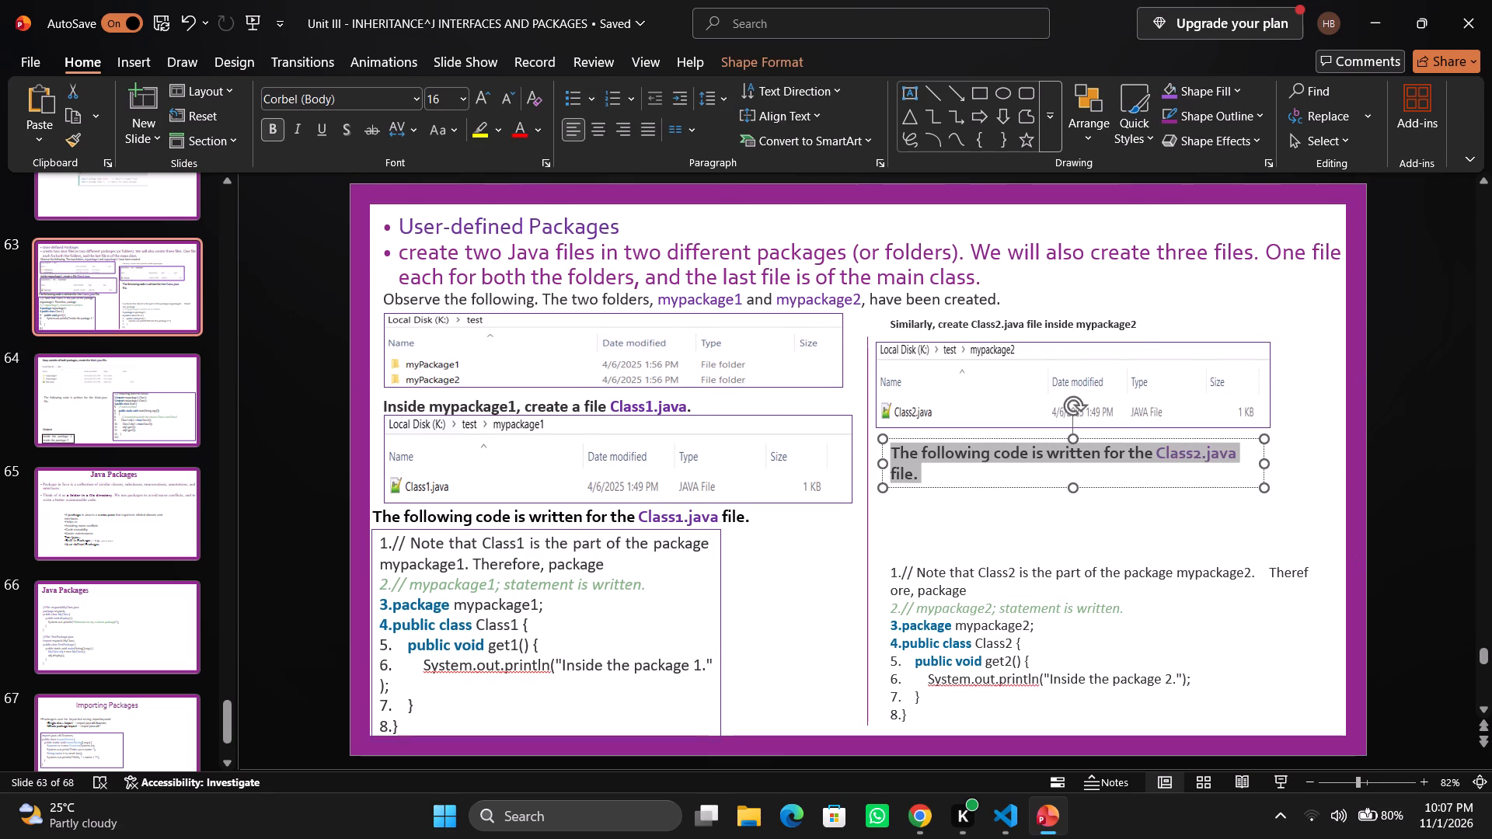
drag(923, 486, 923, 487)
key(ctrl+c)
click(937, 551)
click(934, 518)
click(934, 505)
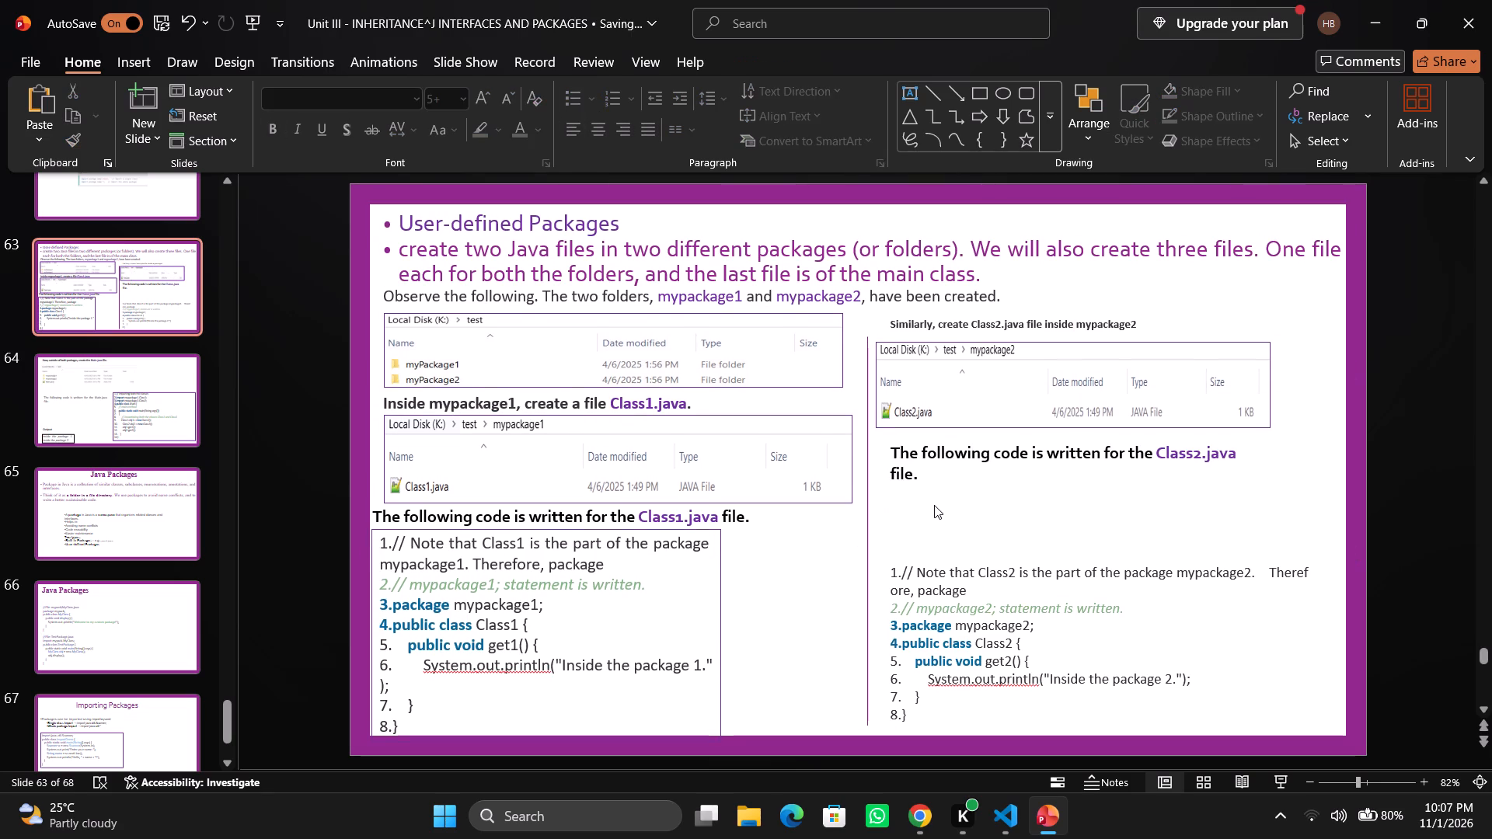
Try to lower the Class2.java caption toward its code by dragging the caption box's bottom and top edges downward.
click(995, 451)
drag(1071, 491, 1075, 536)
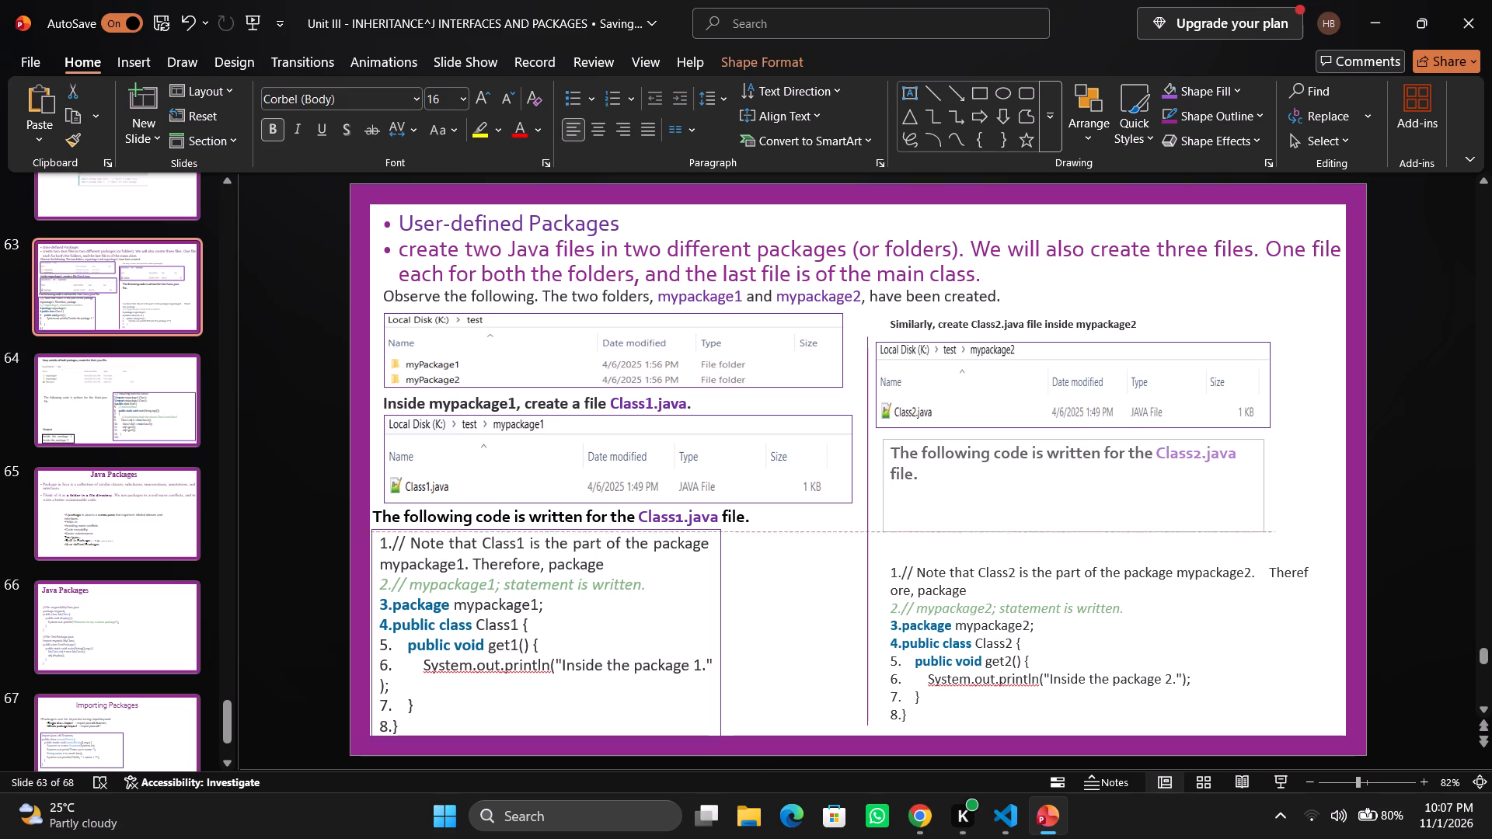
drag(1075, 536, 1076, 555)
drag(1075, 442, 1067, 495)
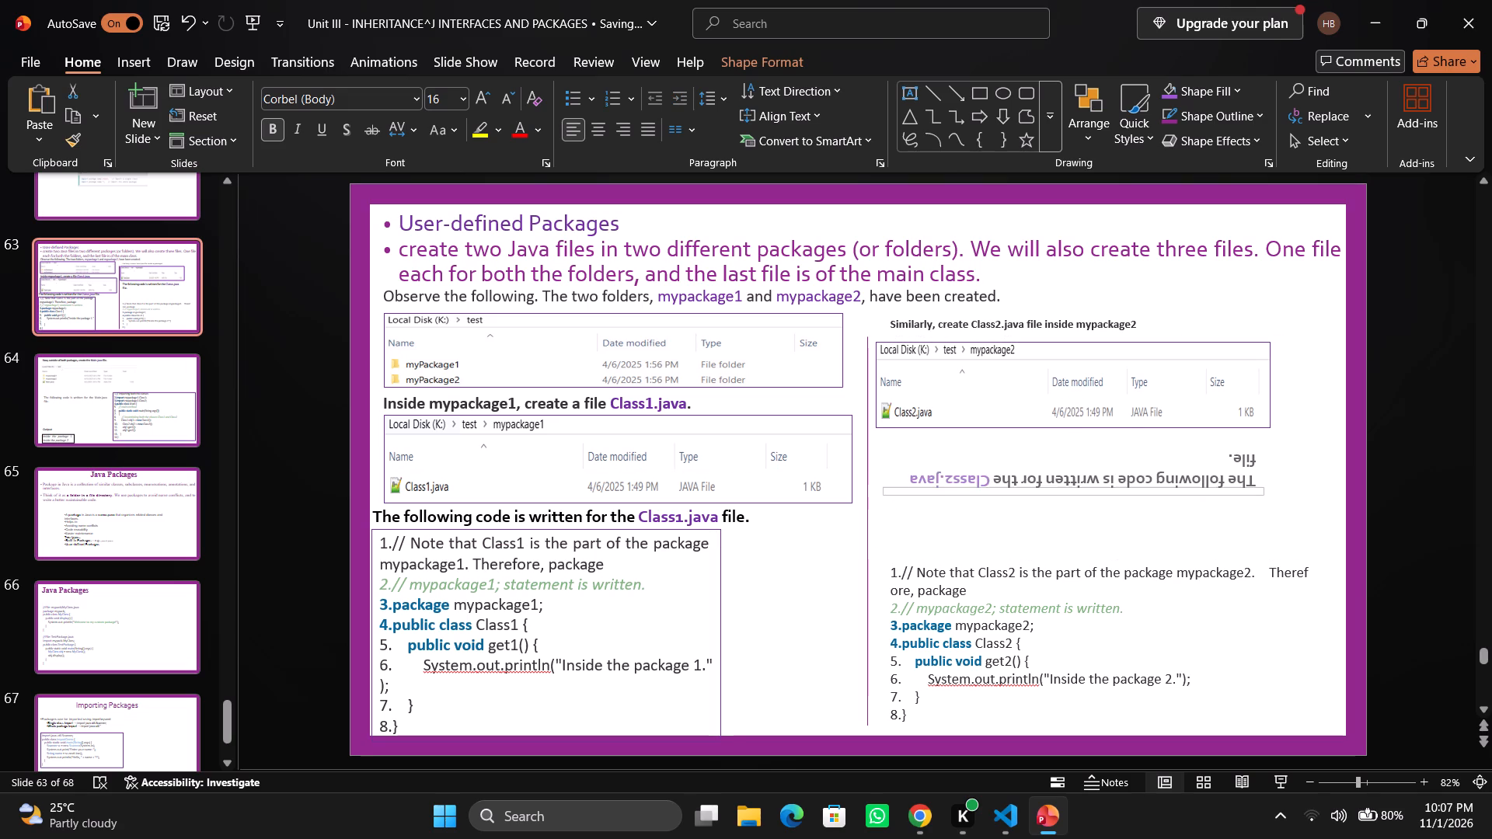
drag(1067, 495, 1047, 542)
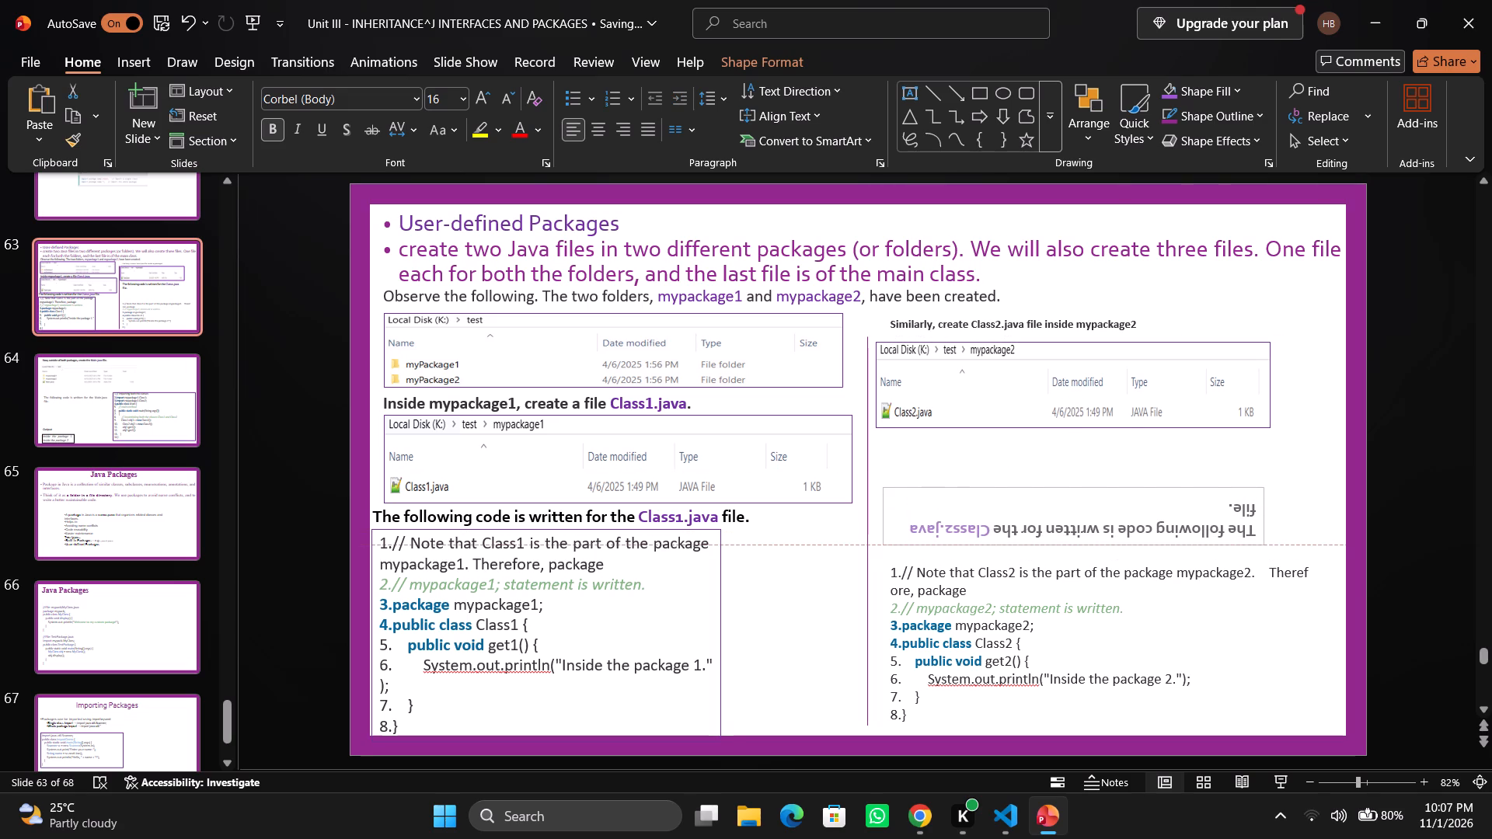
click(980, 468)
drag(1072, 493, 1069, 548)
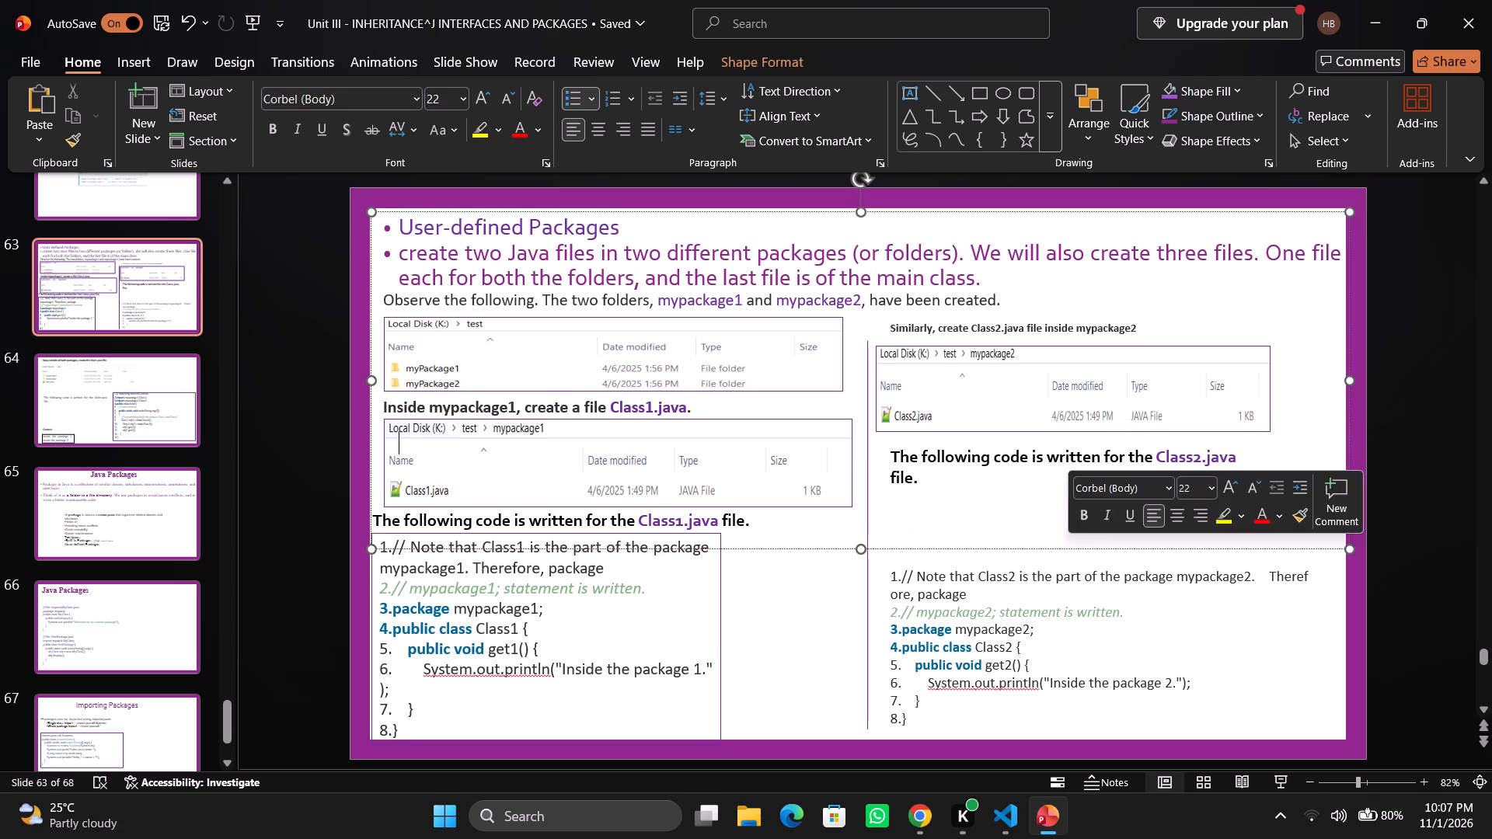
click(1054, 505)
Move the numbered Class1 code box rightward beneath its caption, leaving a gap from the slide's purple border.
click(755, 583)
click(636, 590)
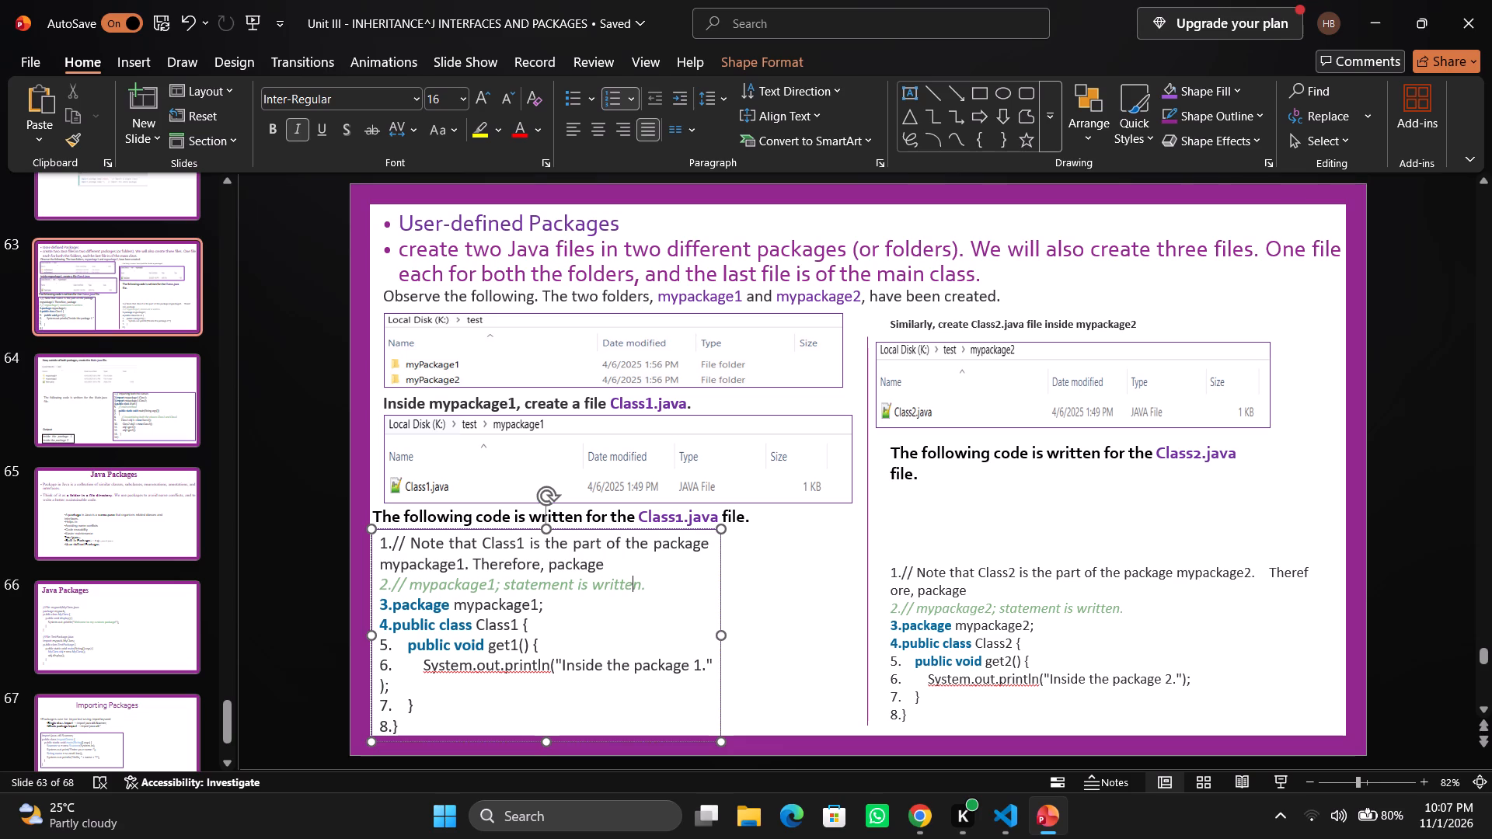
drag(725, 587, 783, 583)
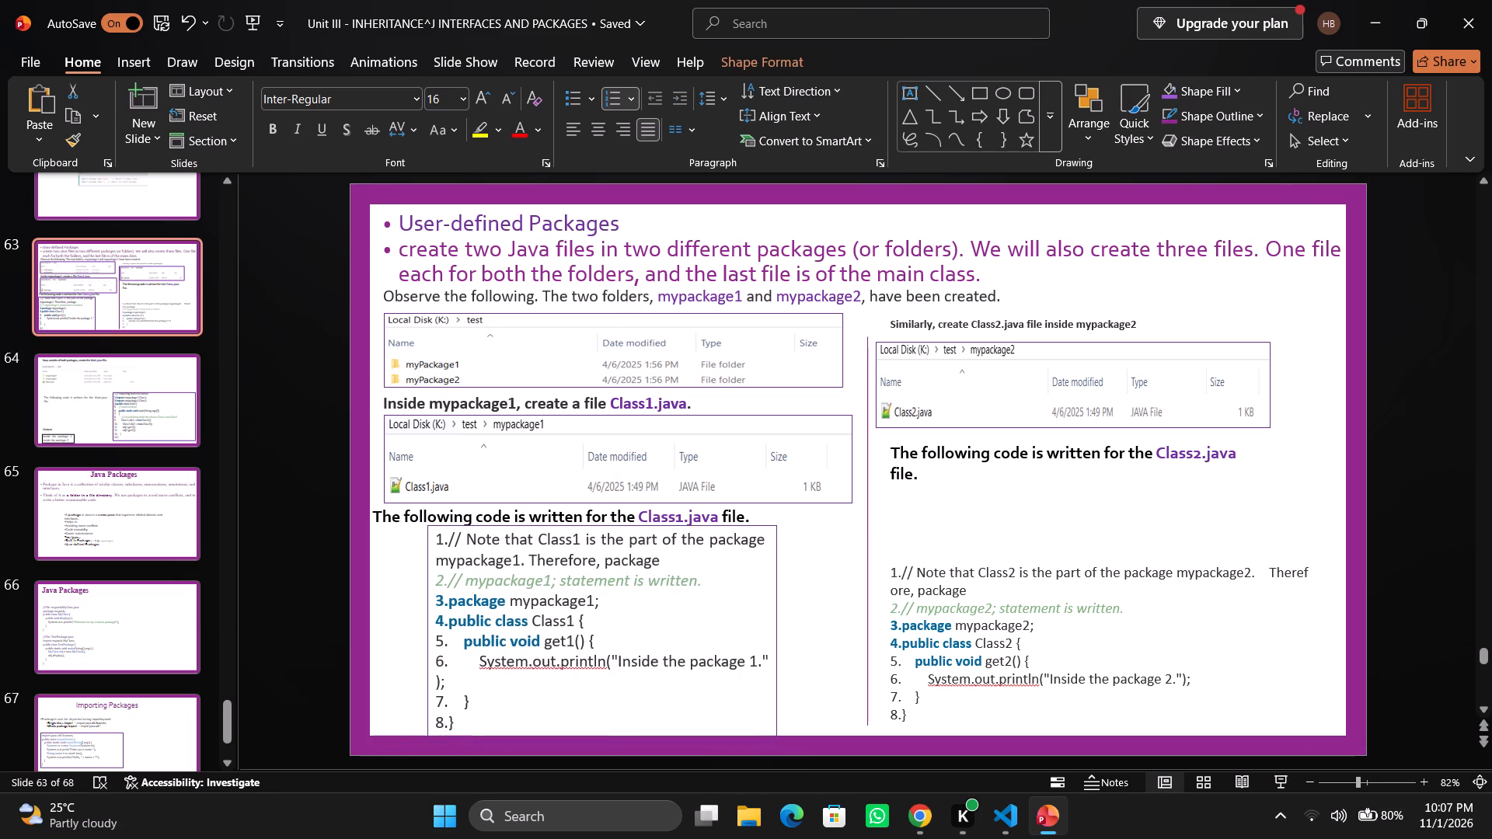
drag(783, 583, 795, 586)
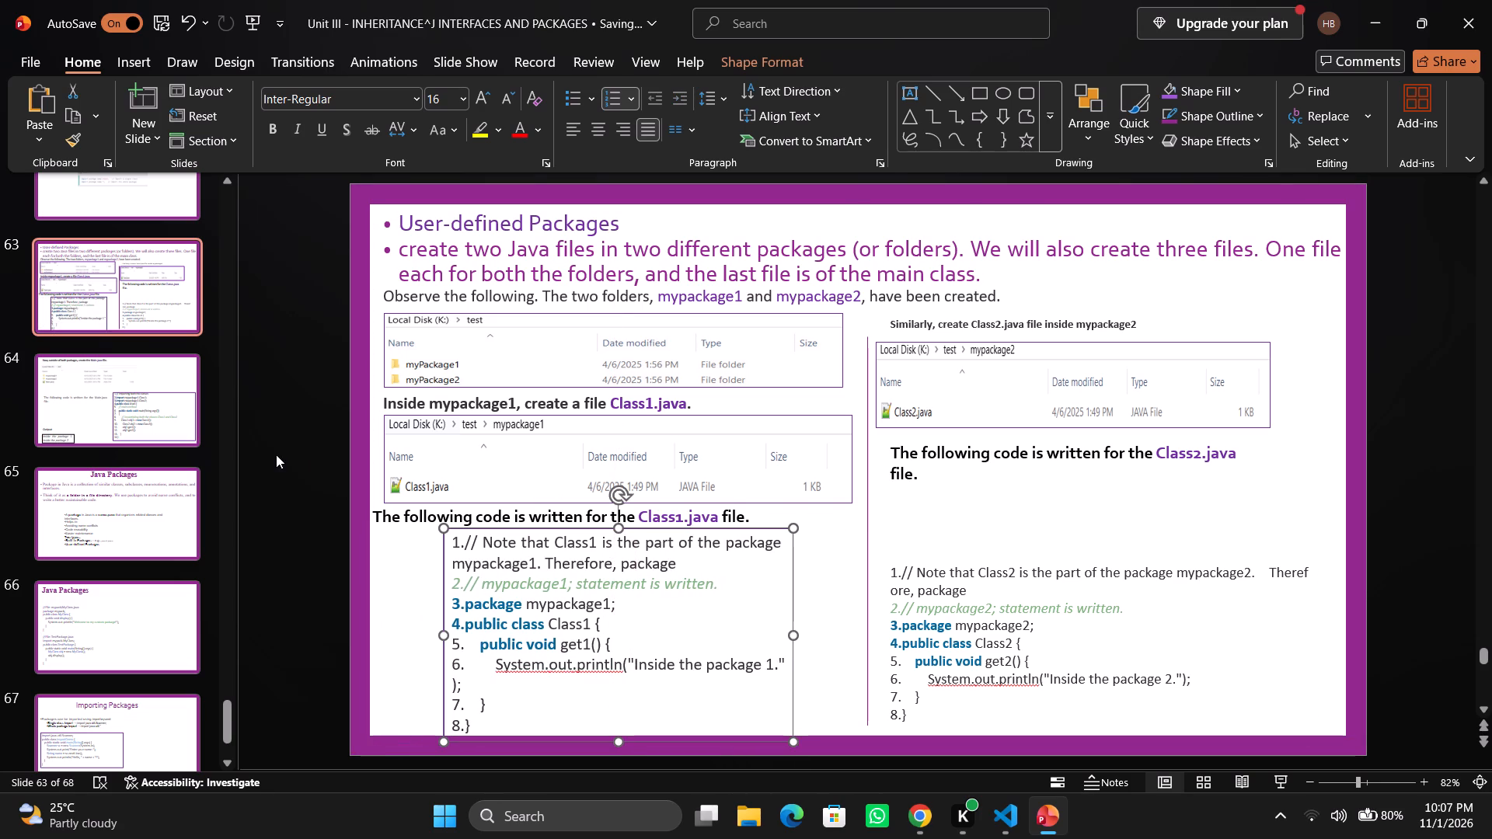
On slide 62, enlarge the import Syntax picture to span the slide's white area between the side borders, making it taller as well.
scroll(275, 452, up, 1)
scroll(99, 520, up, 1)
click(686, 546)
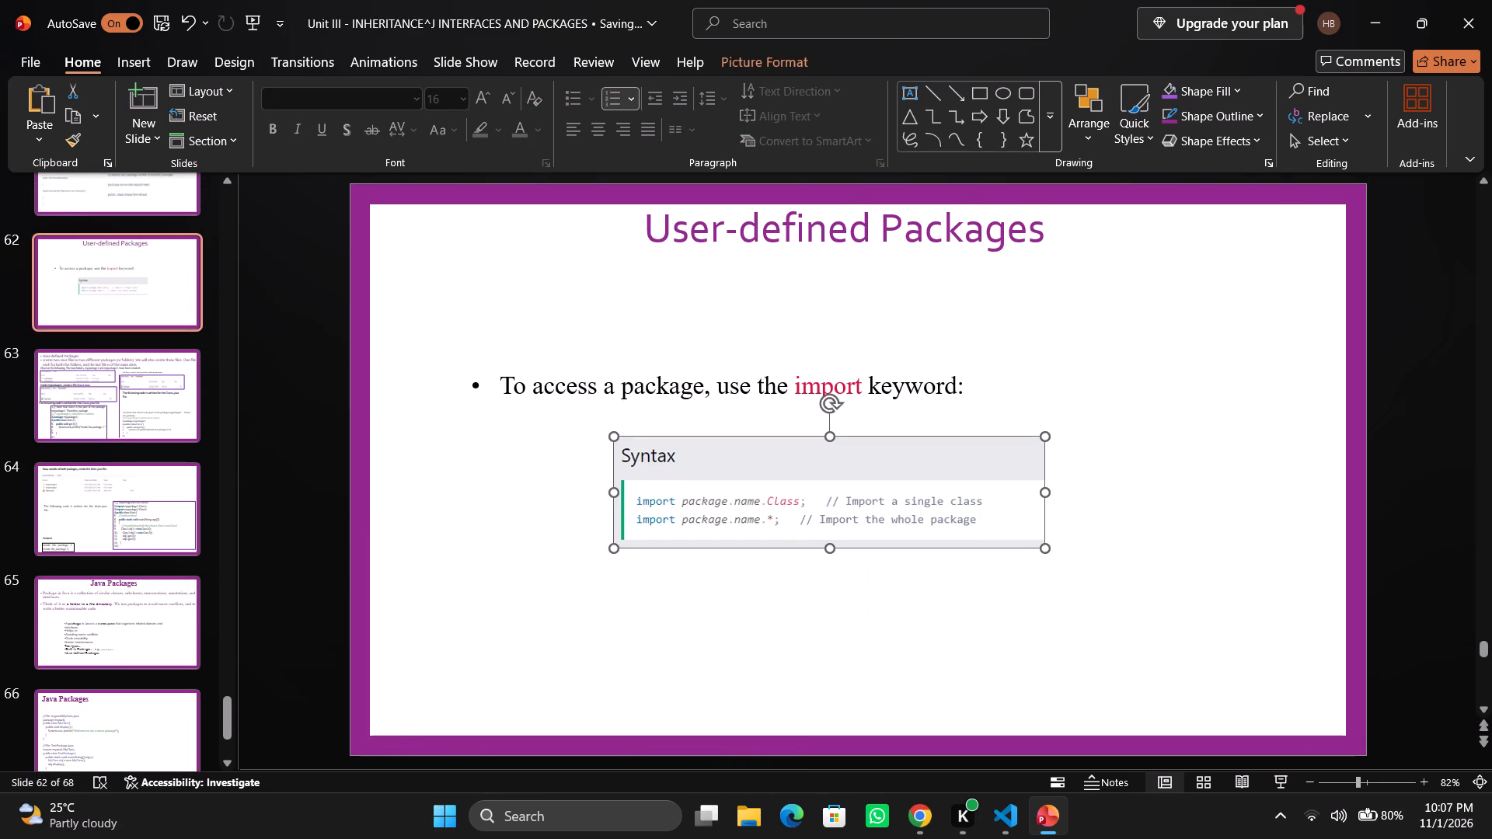
drag(828, 543, 811, 625)
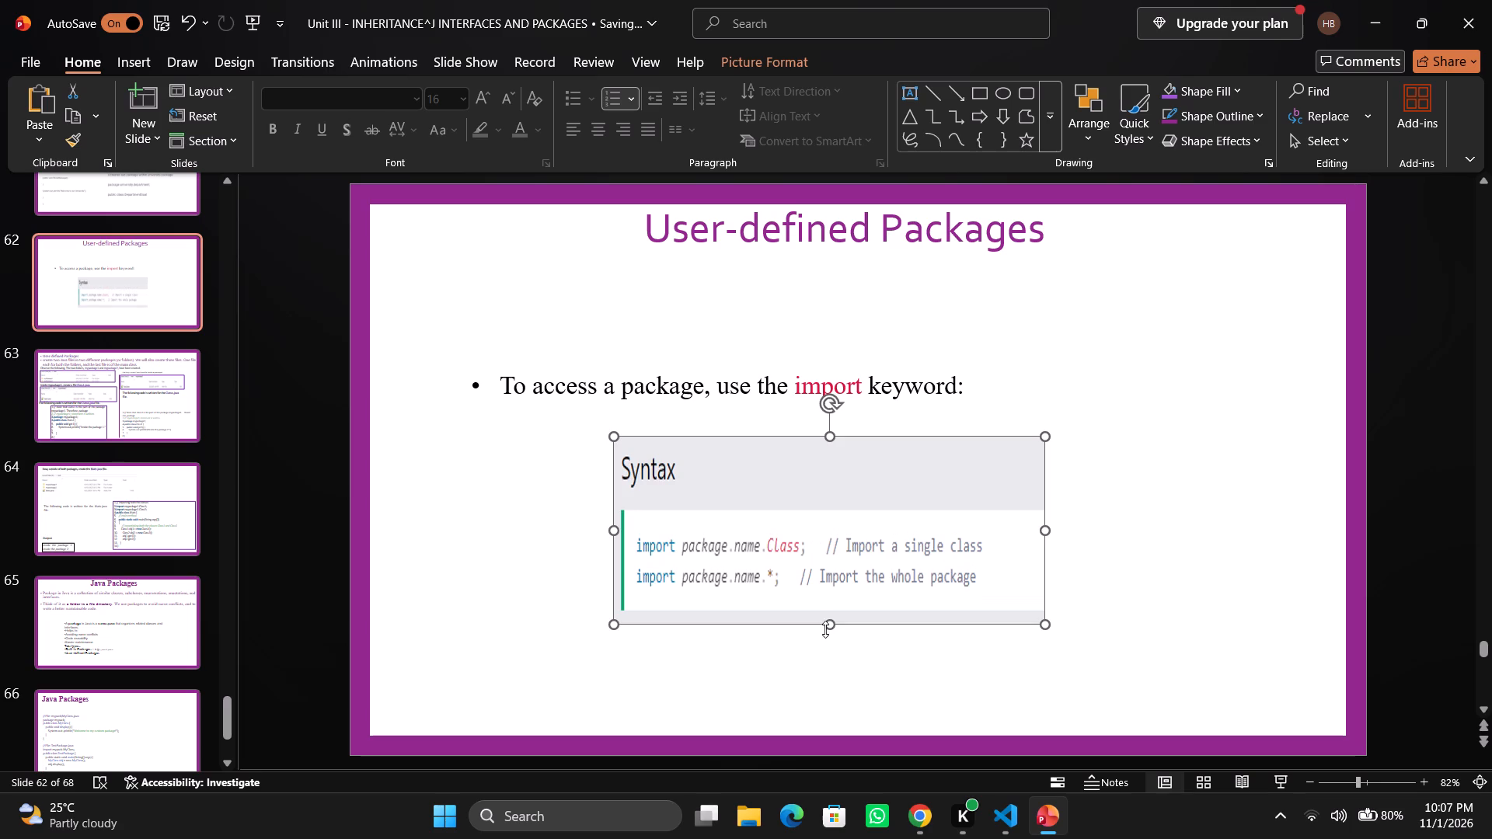
drag(825, 629, 986, 584)
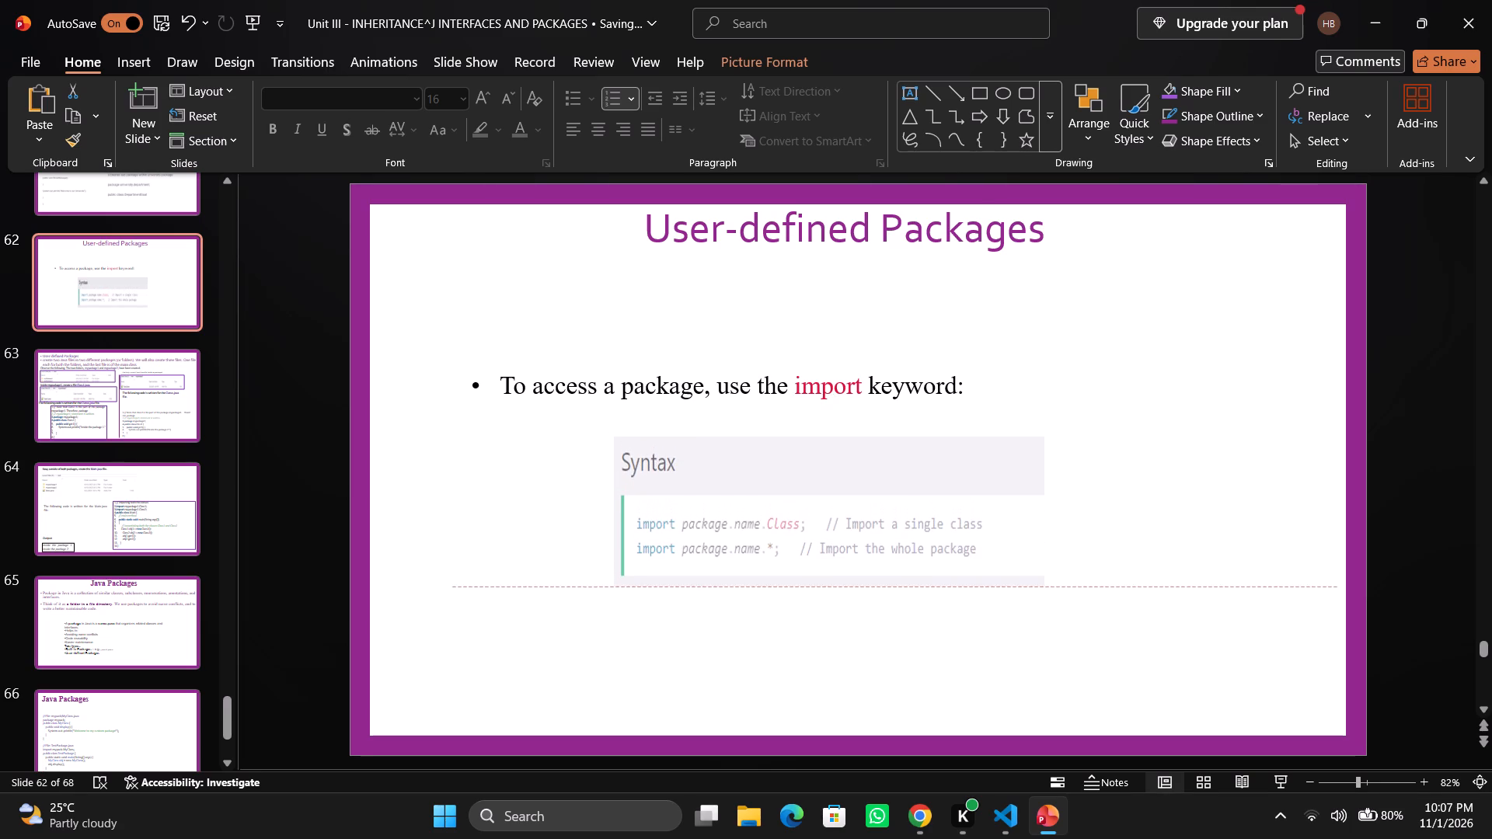
drag(1045, 588, 1255, 548)
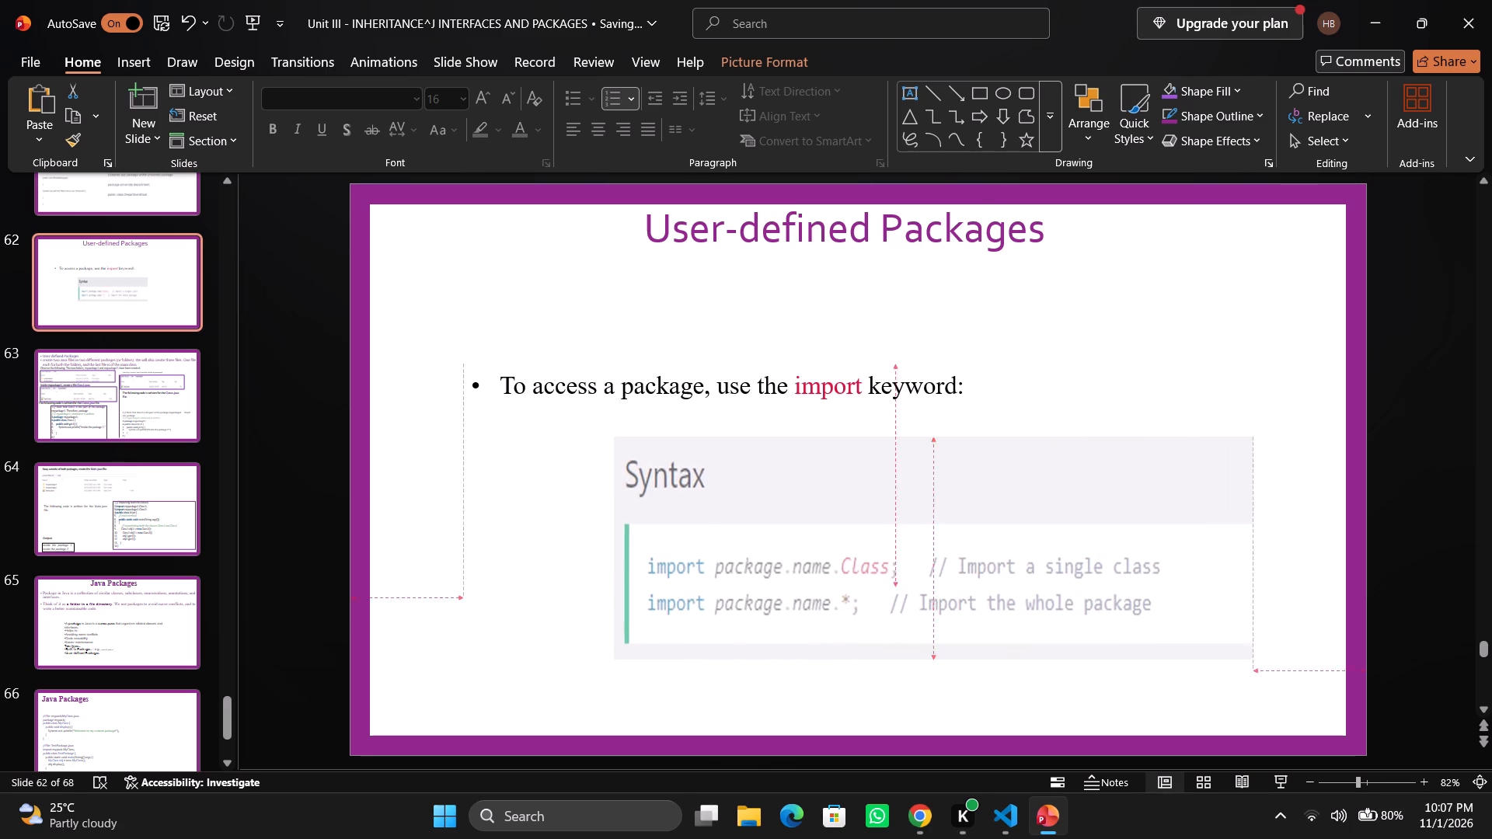
drag(1255, 548, 1289, 684)
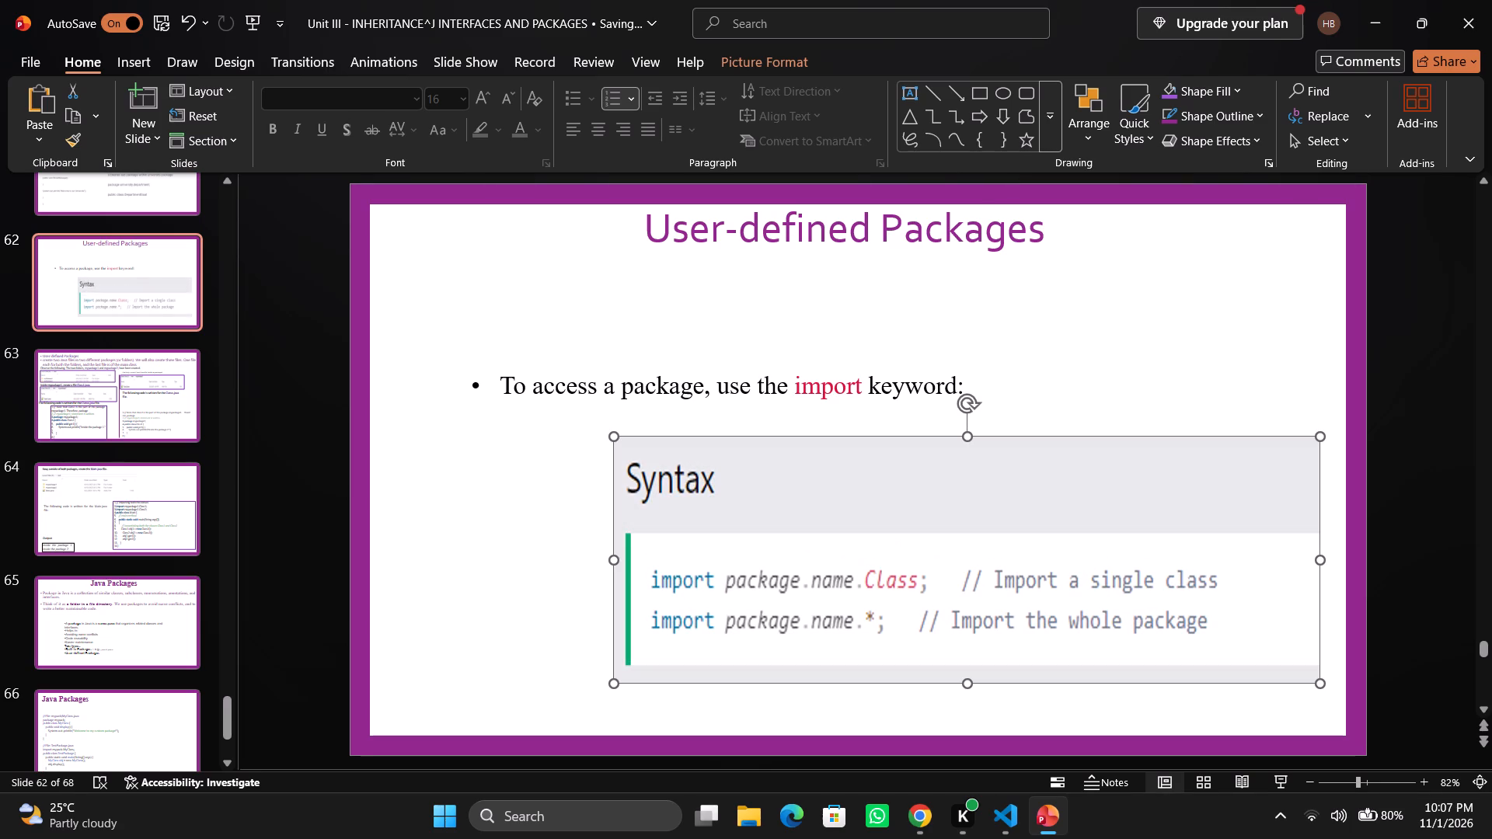
drag(611, 559, 448, 573)
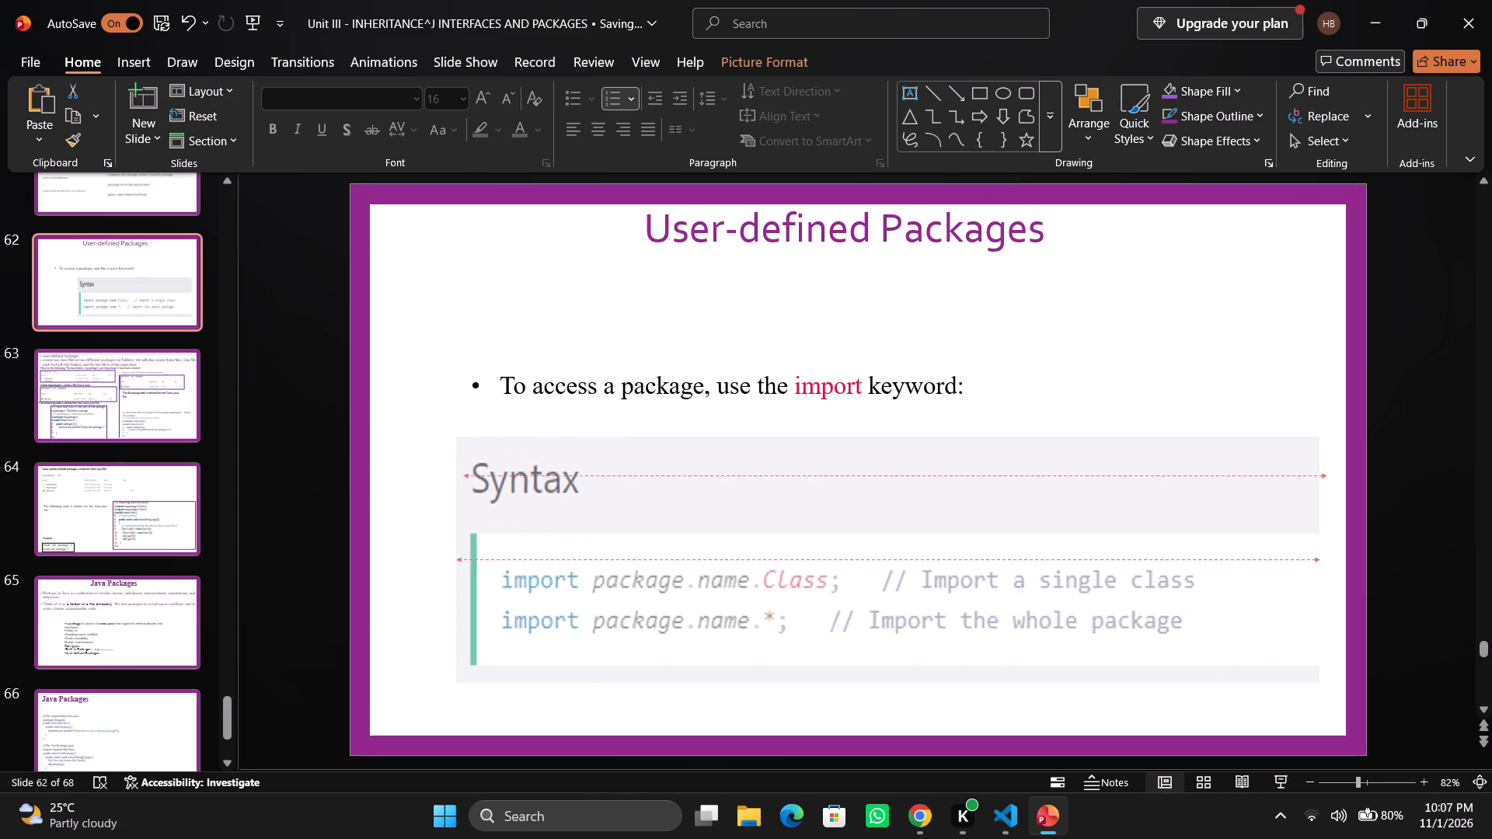
drag(448, 573, 374, 573)
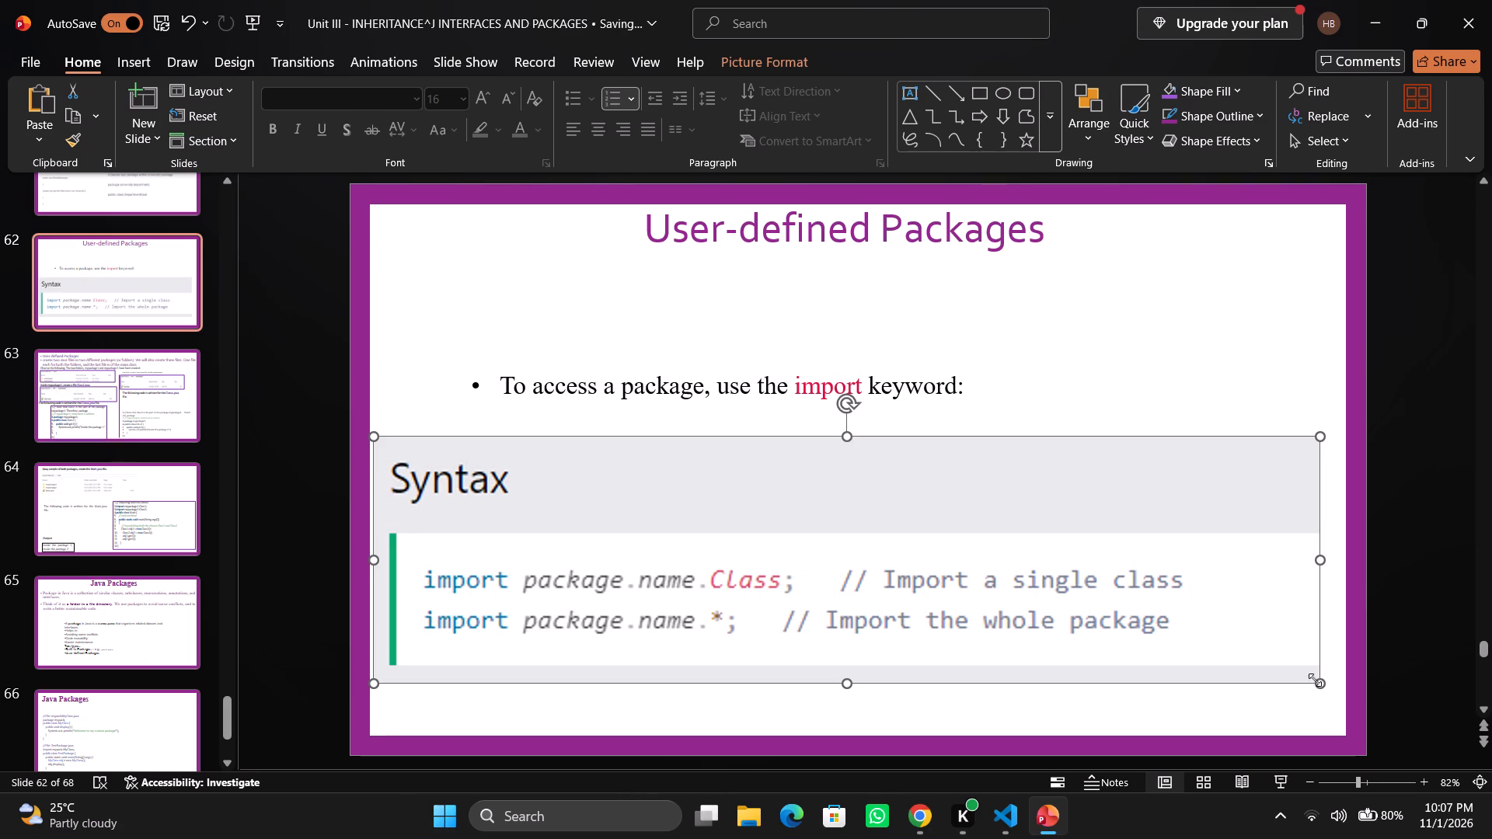
drag(1319, 681, 1345, 688)
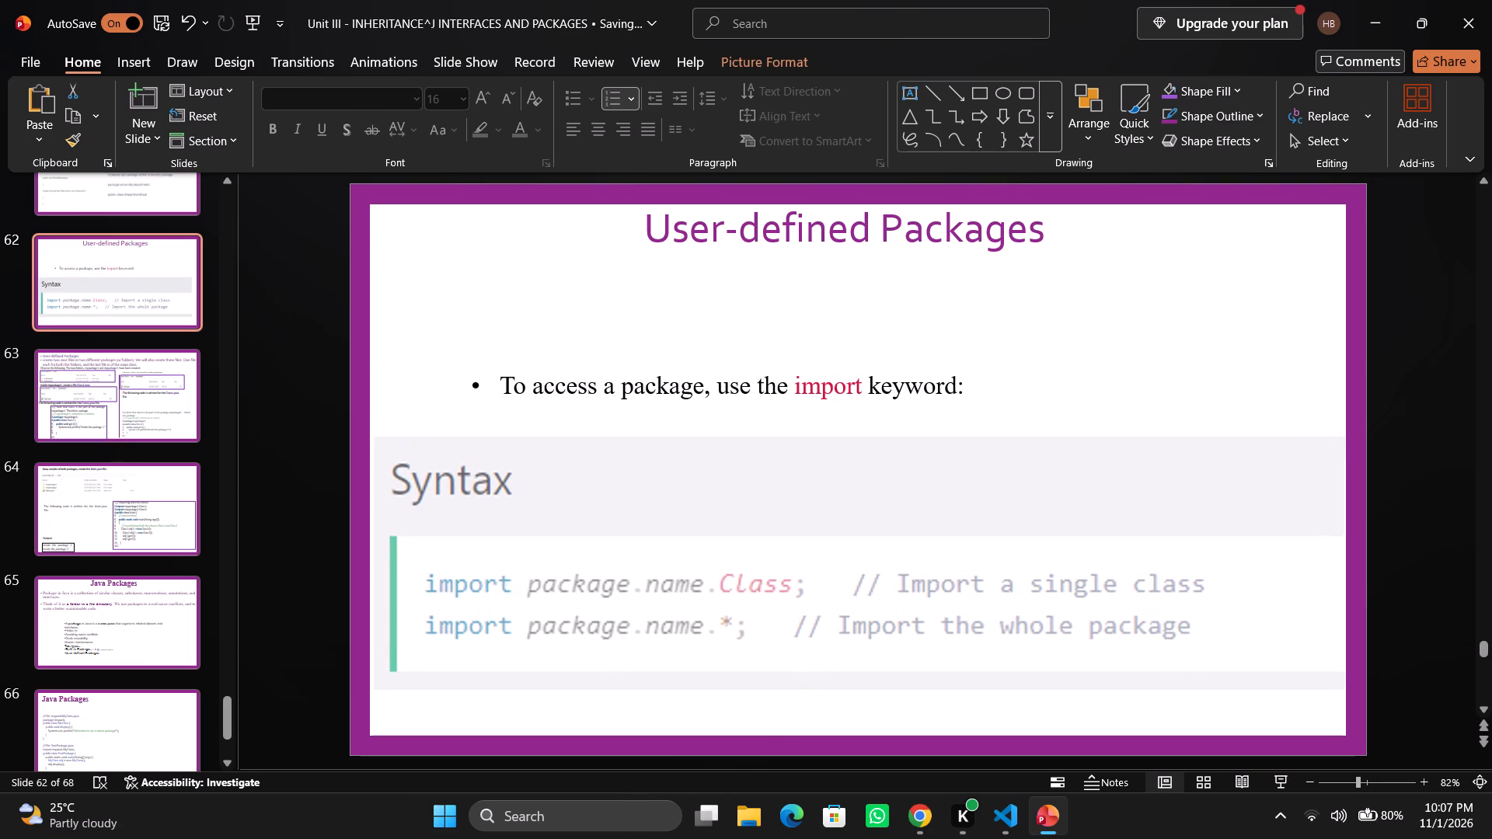
drag(1345, 688, 1332, 647)
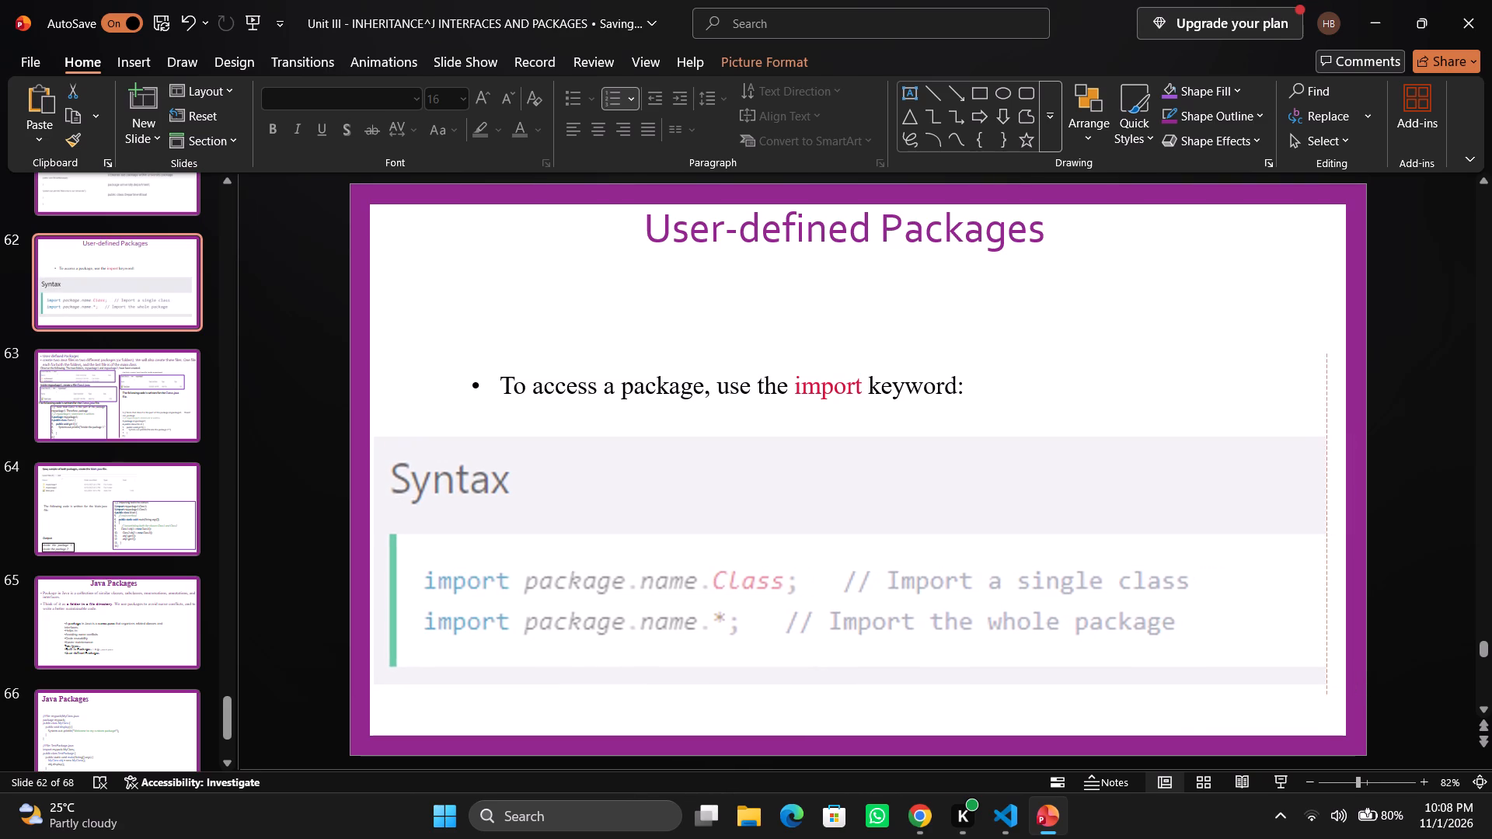
drag(1332, 647, 1344, 634)
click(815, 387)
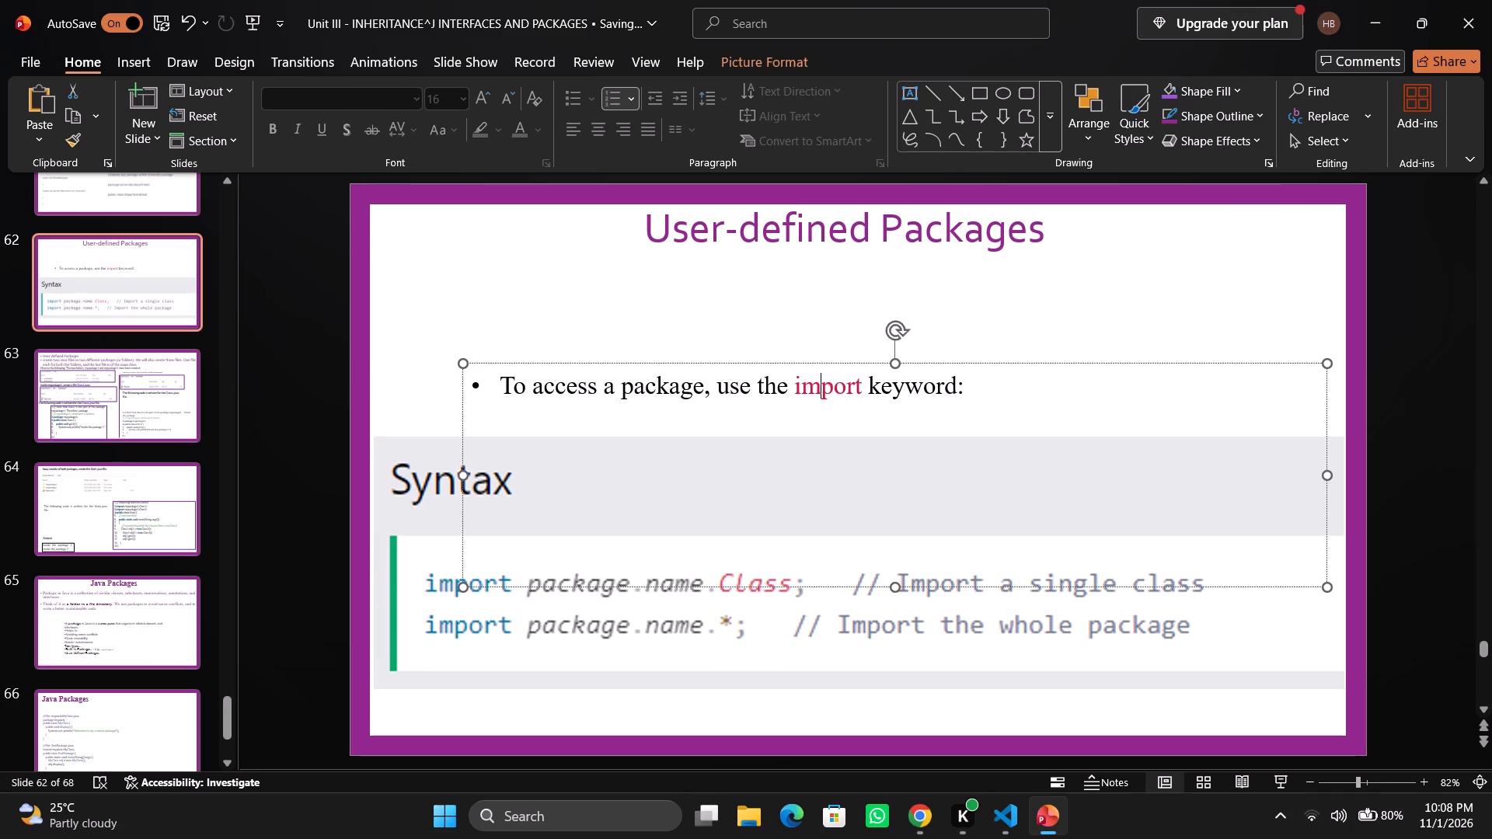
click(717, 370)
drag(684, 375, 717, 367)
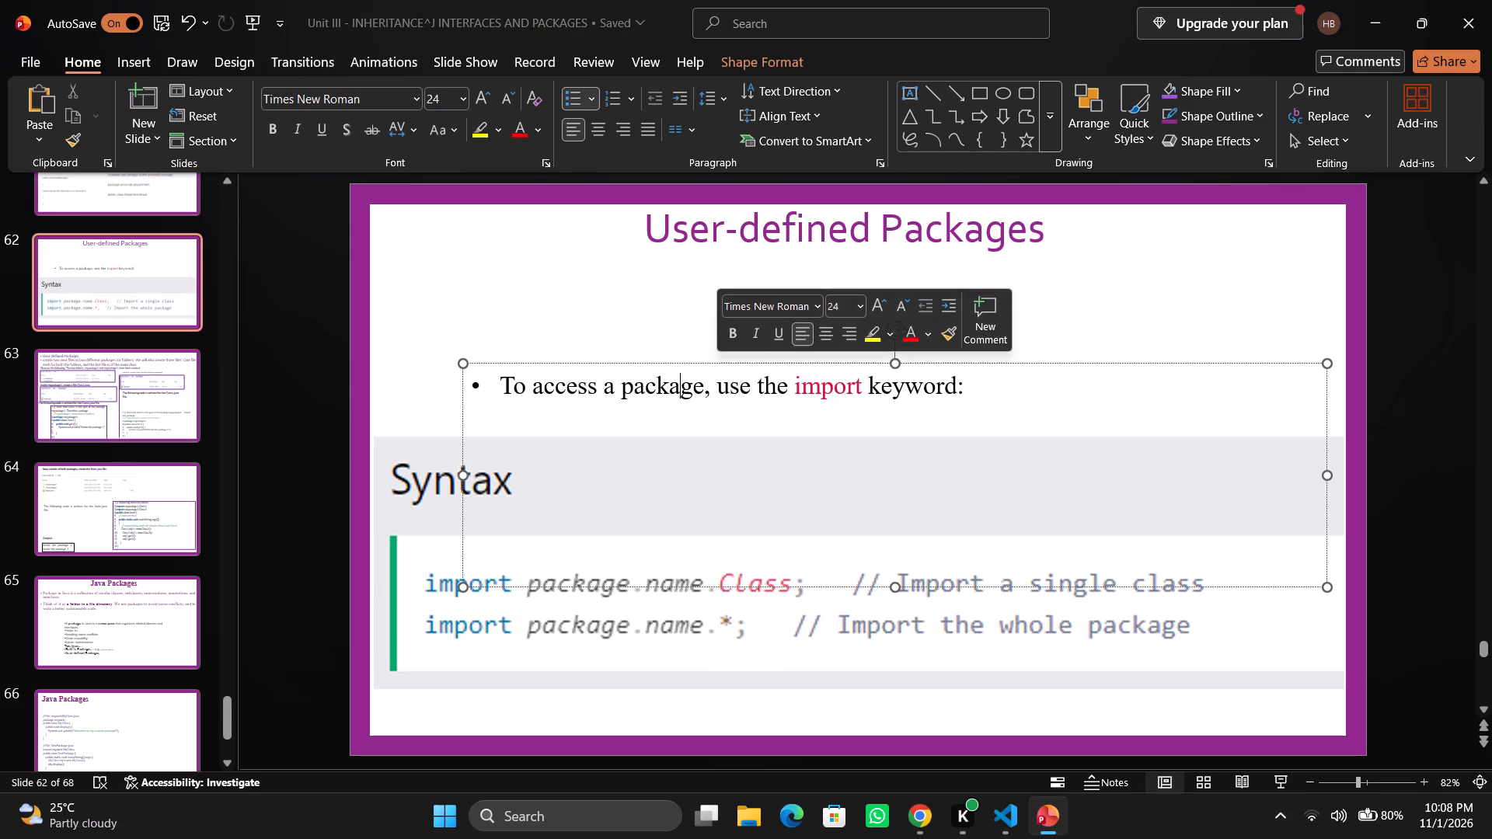
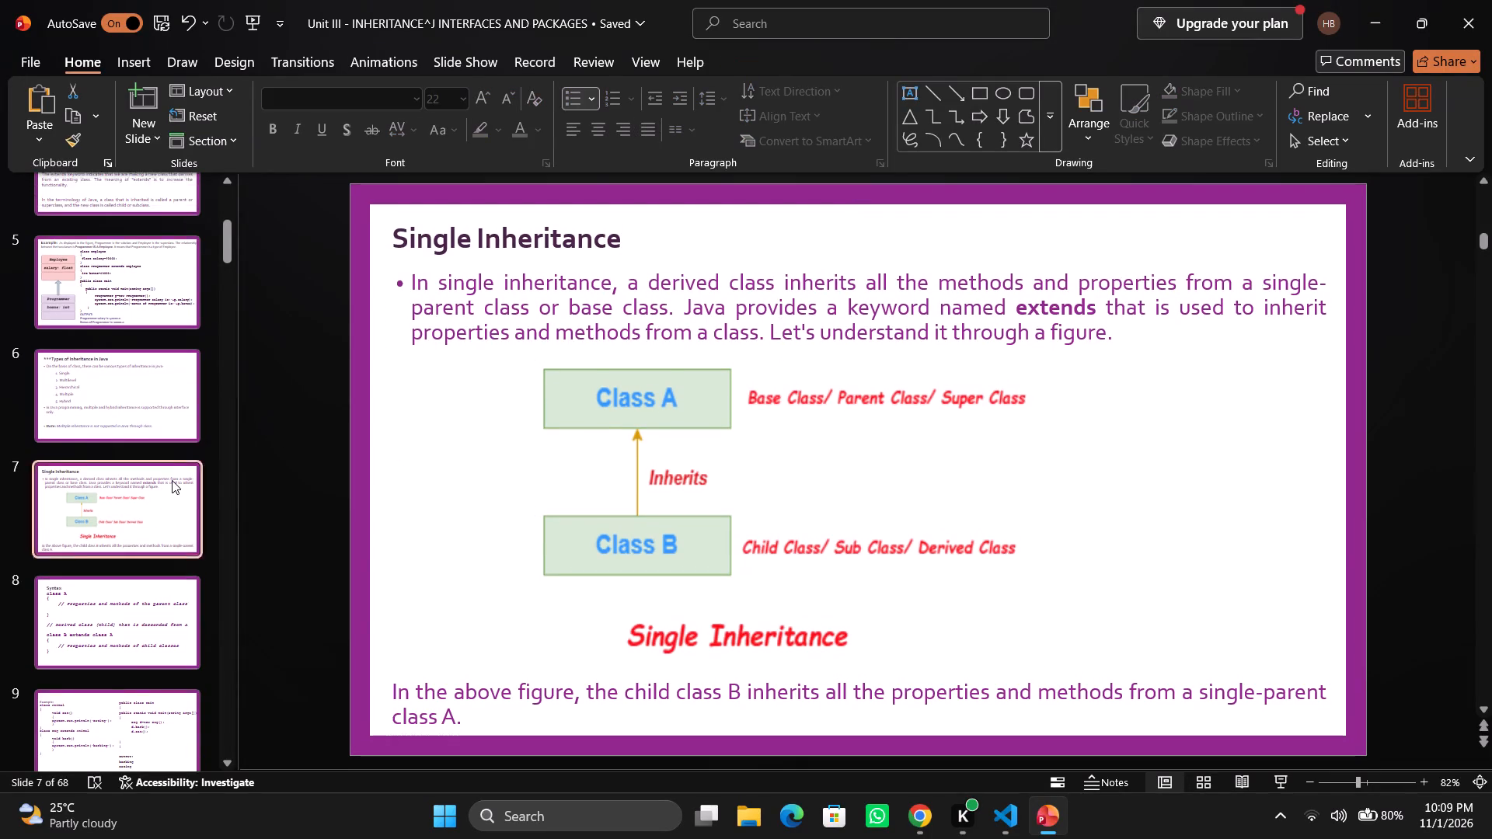
scroll(172, 480, up, 13)
click(103, 225)
click(148, 409)
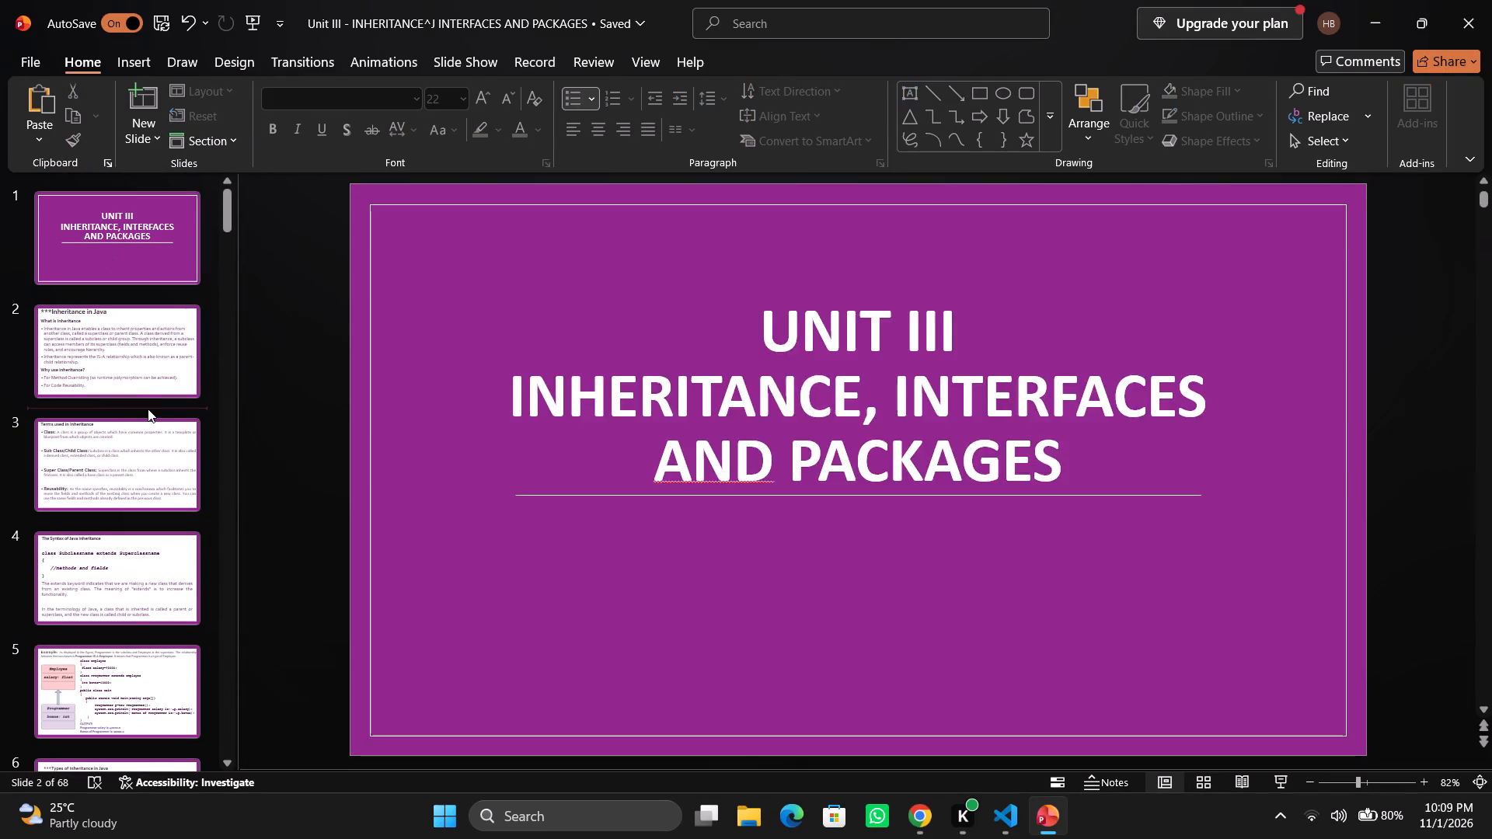
click(146, 386)
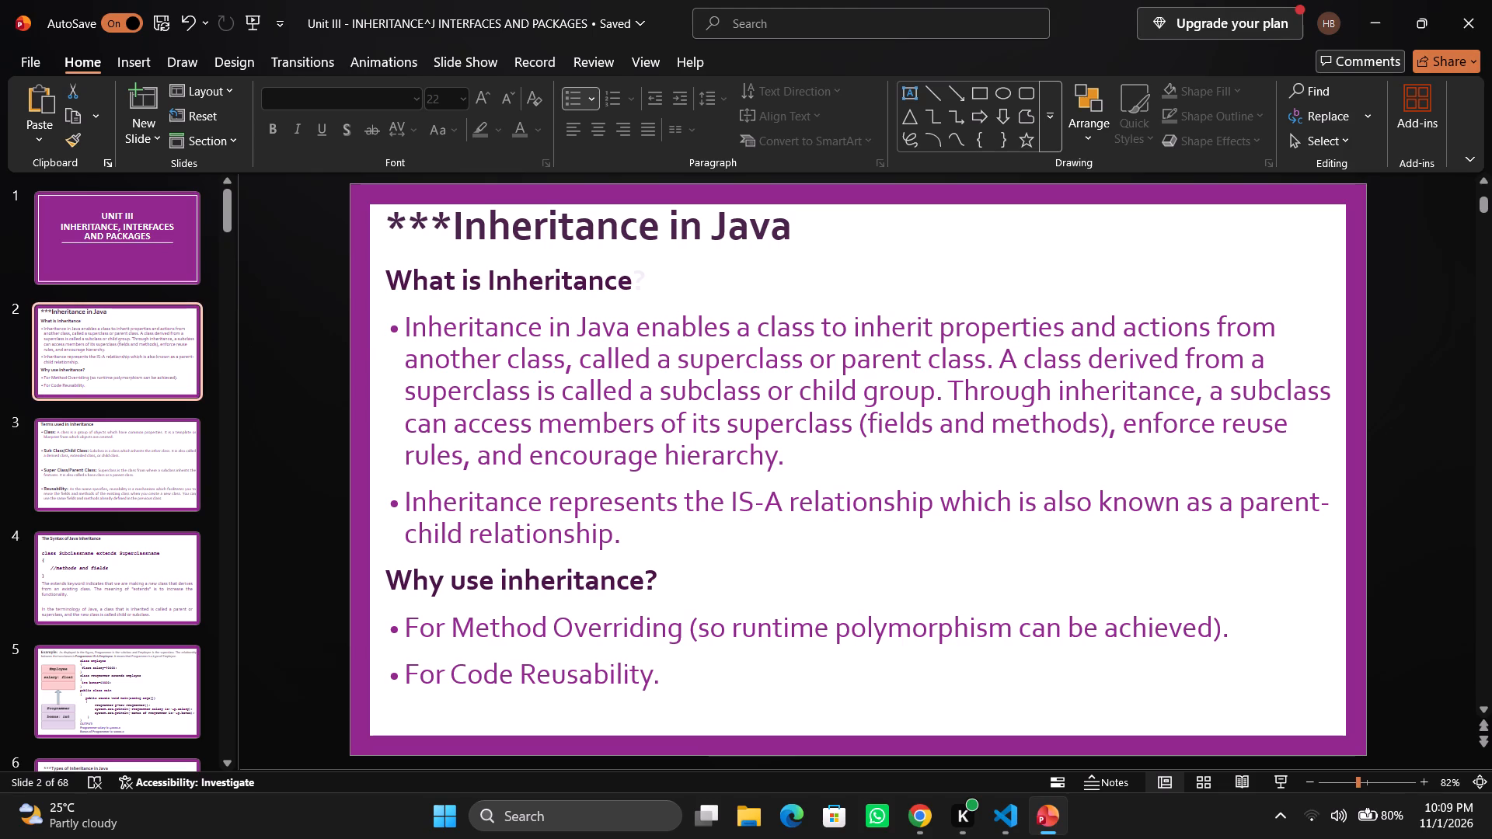
click(174, 501)
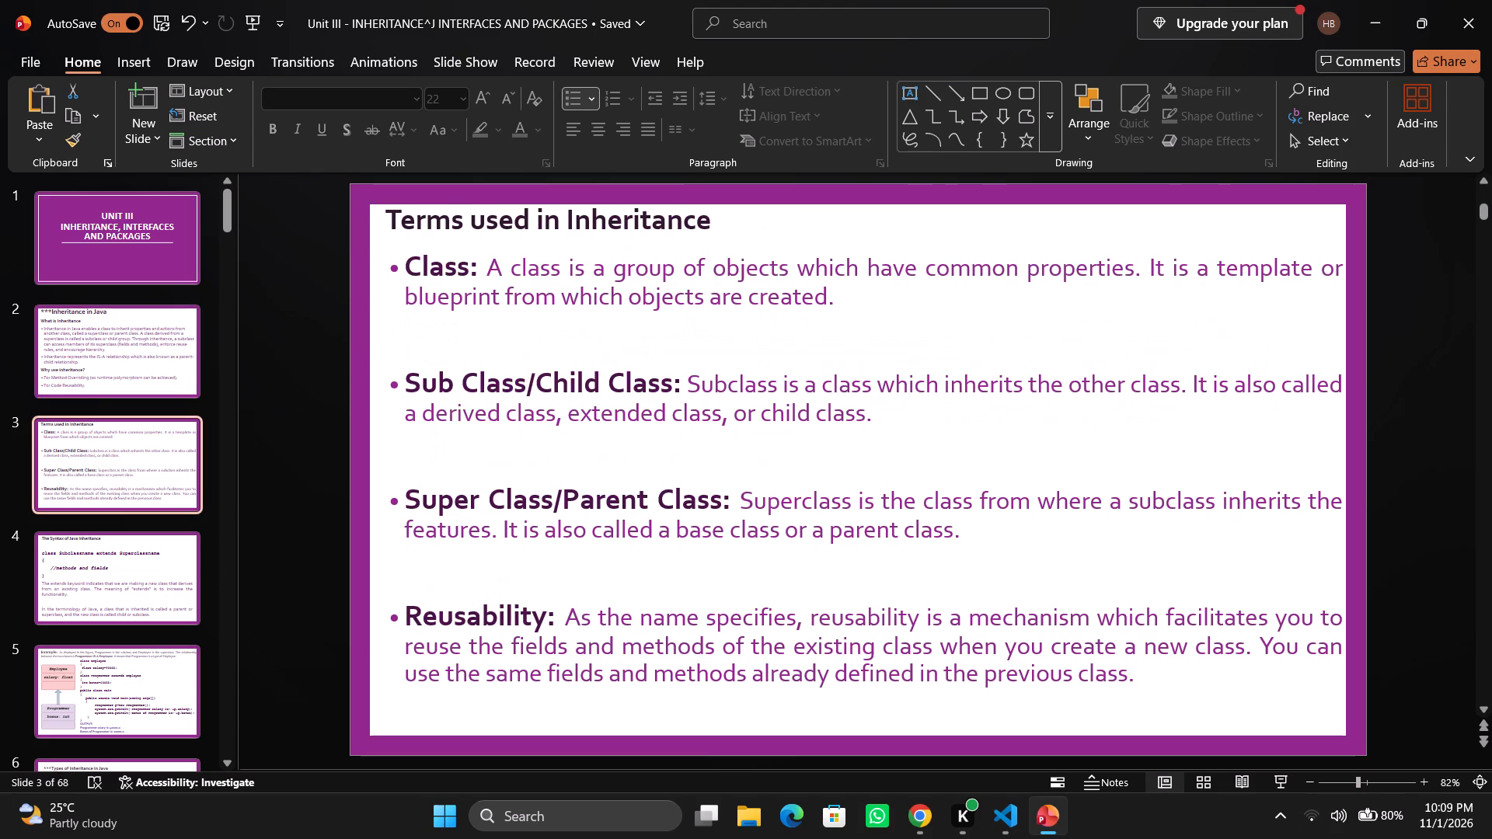
click(497, 295)
click(499, 300)
click(602, 346)
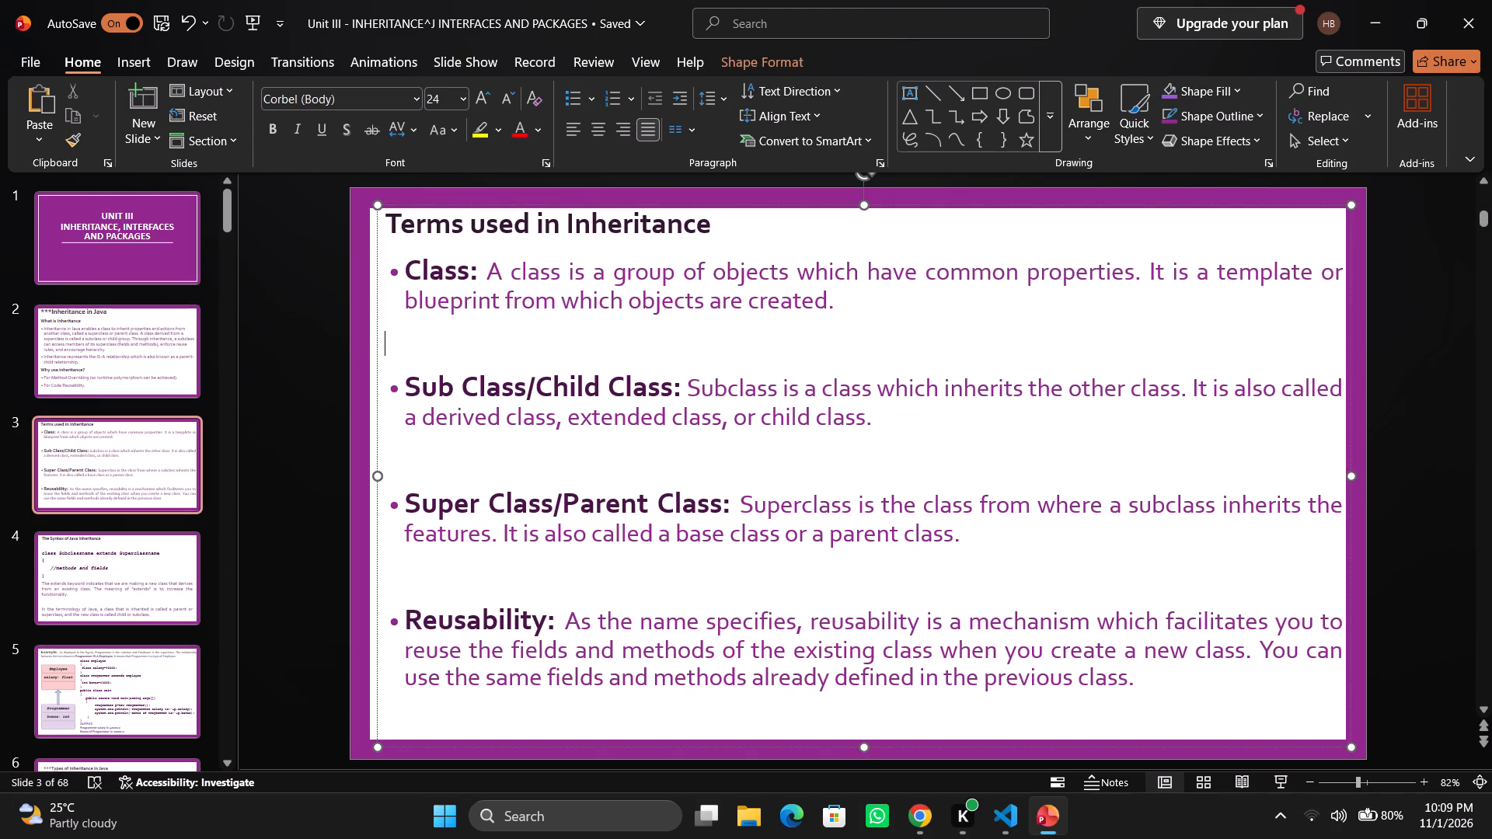
click(451, 371)
click(435, 358)
click(408, 346)
scroll(408, 346, down, 1)
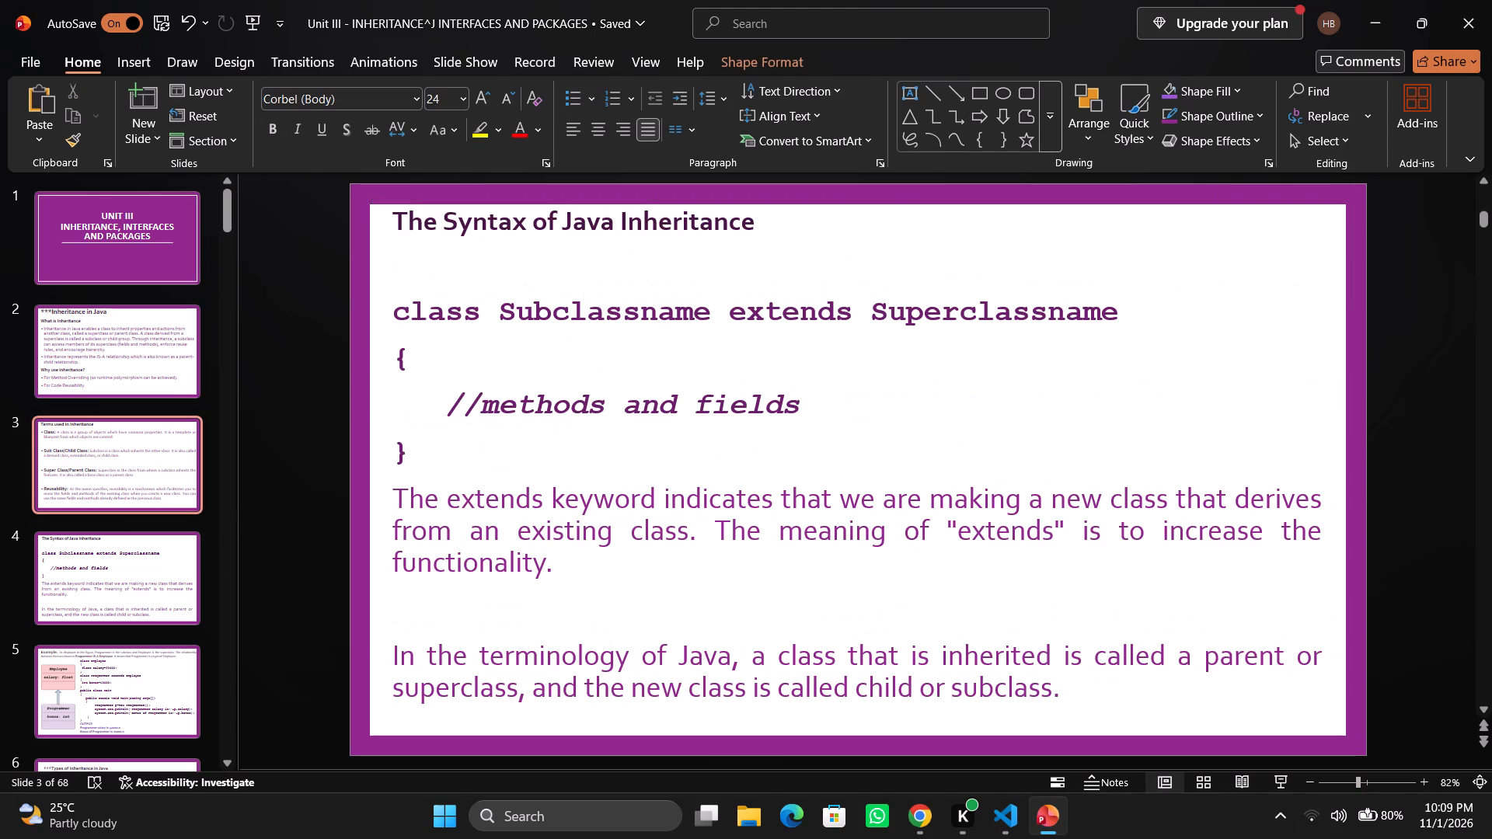
click(164, 357)
click(145, 447)
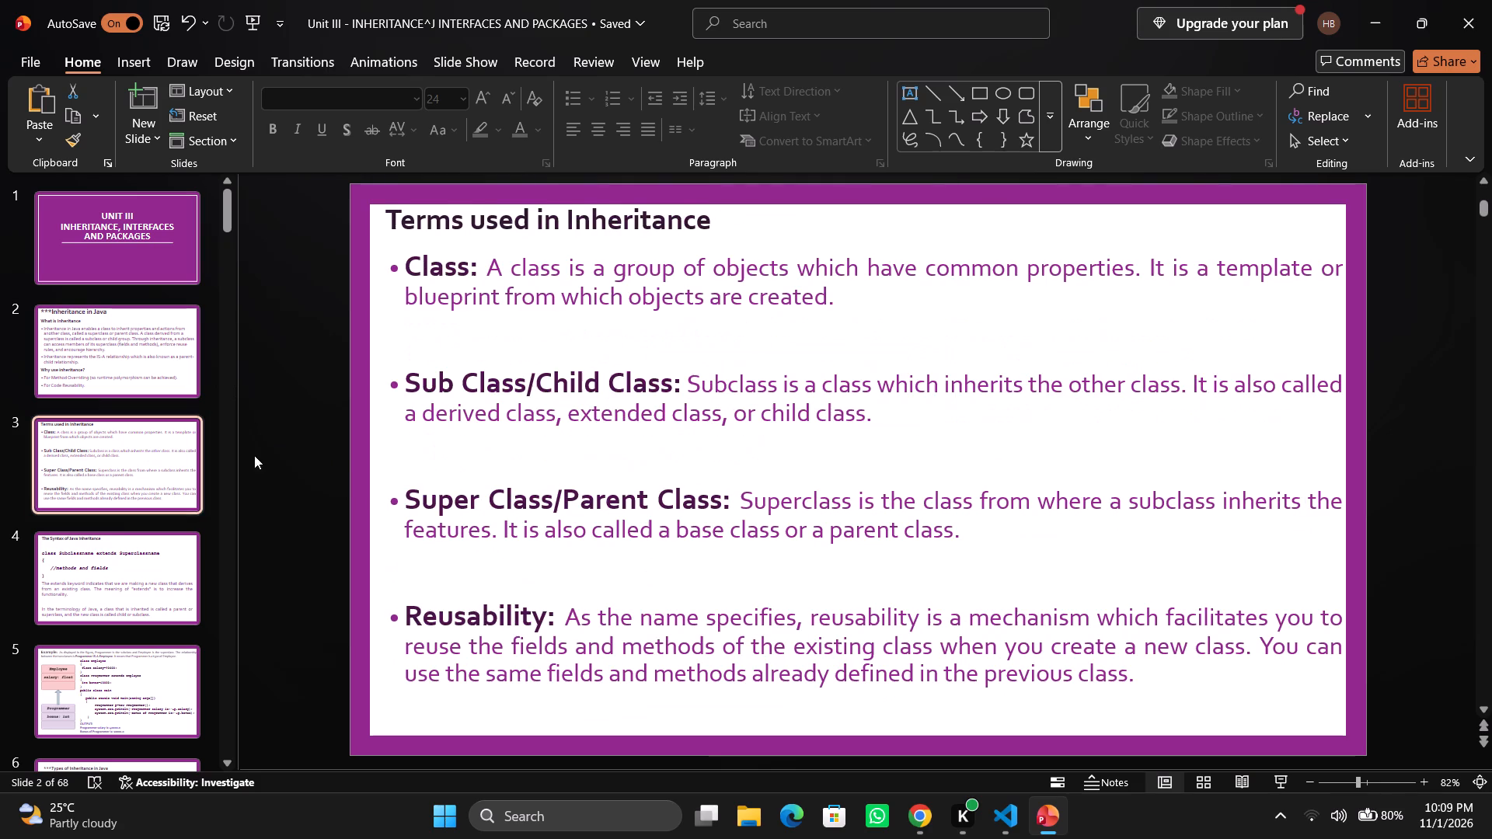
On slide 3, remove the blank lines separating the Class, Sub Class/Child Class, Super Class/Parent Class and Reusability definitions.
click(391, 370)
click(395, 393)
click(415, 396)
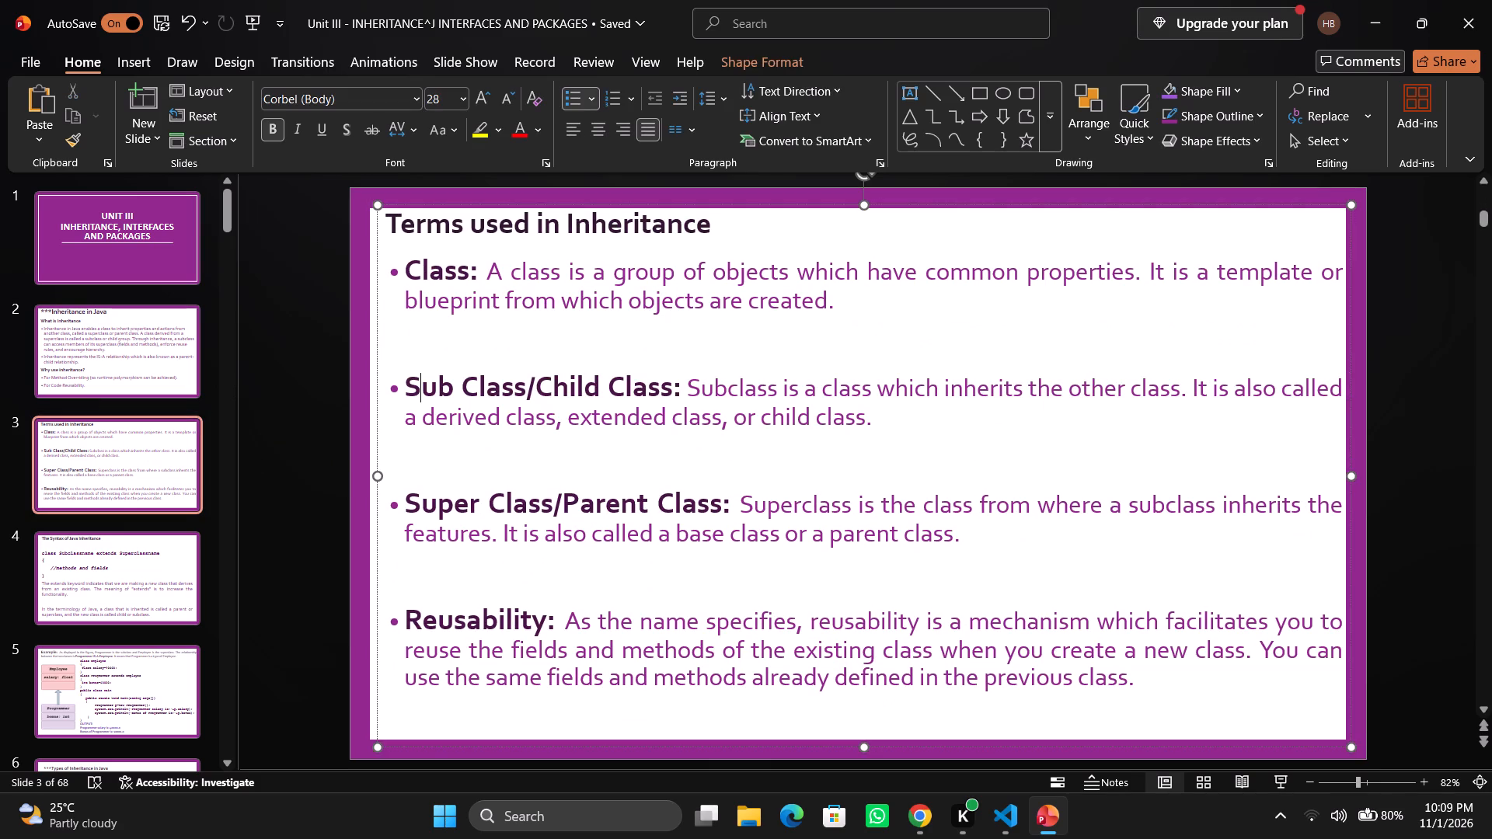
click(392, 388)
click(401, 395)
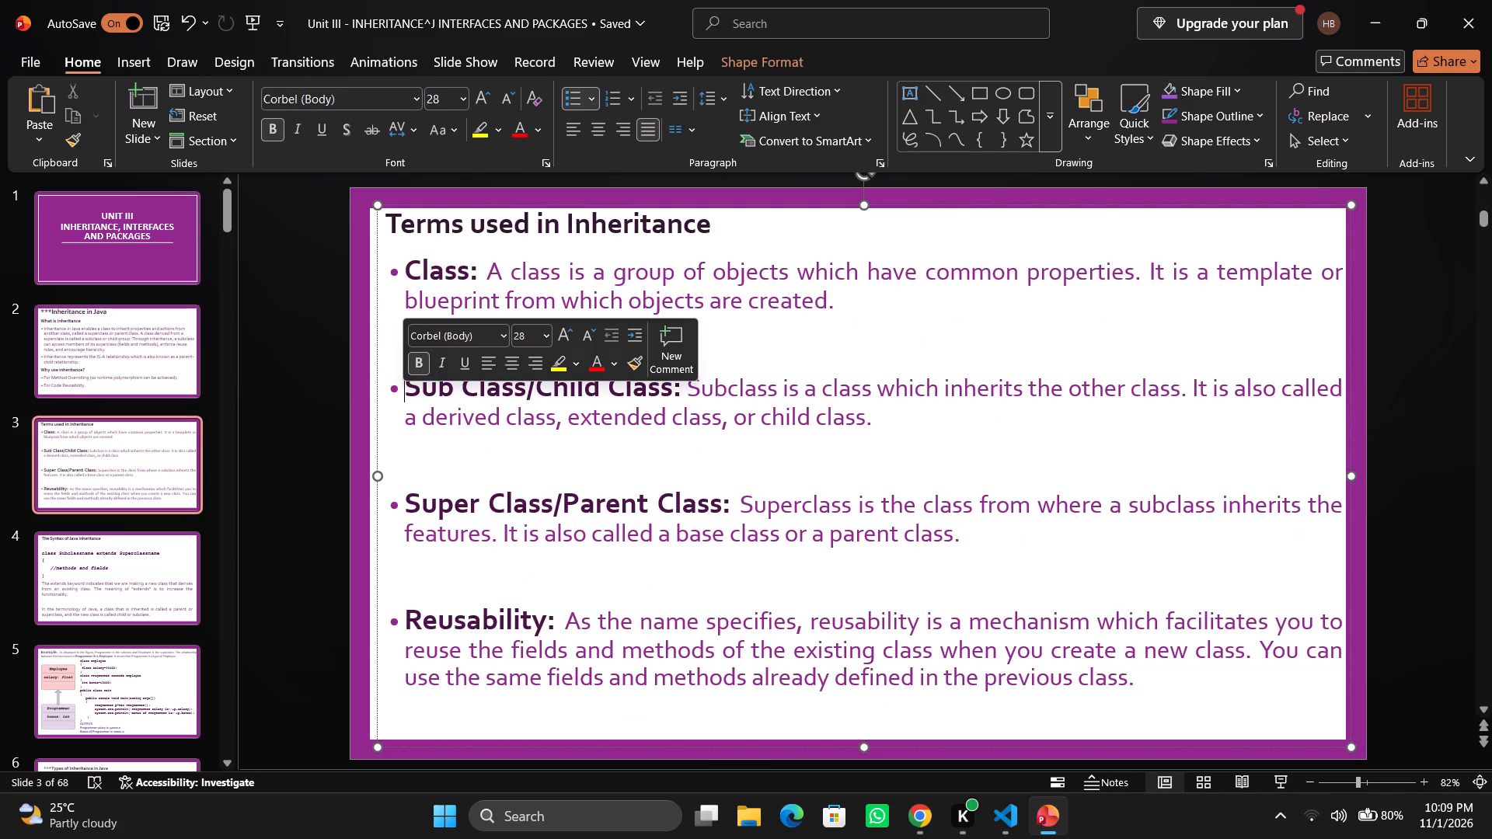
key(Left)
key(BackSpace)
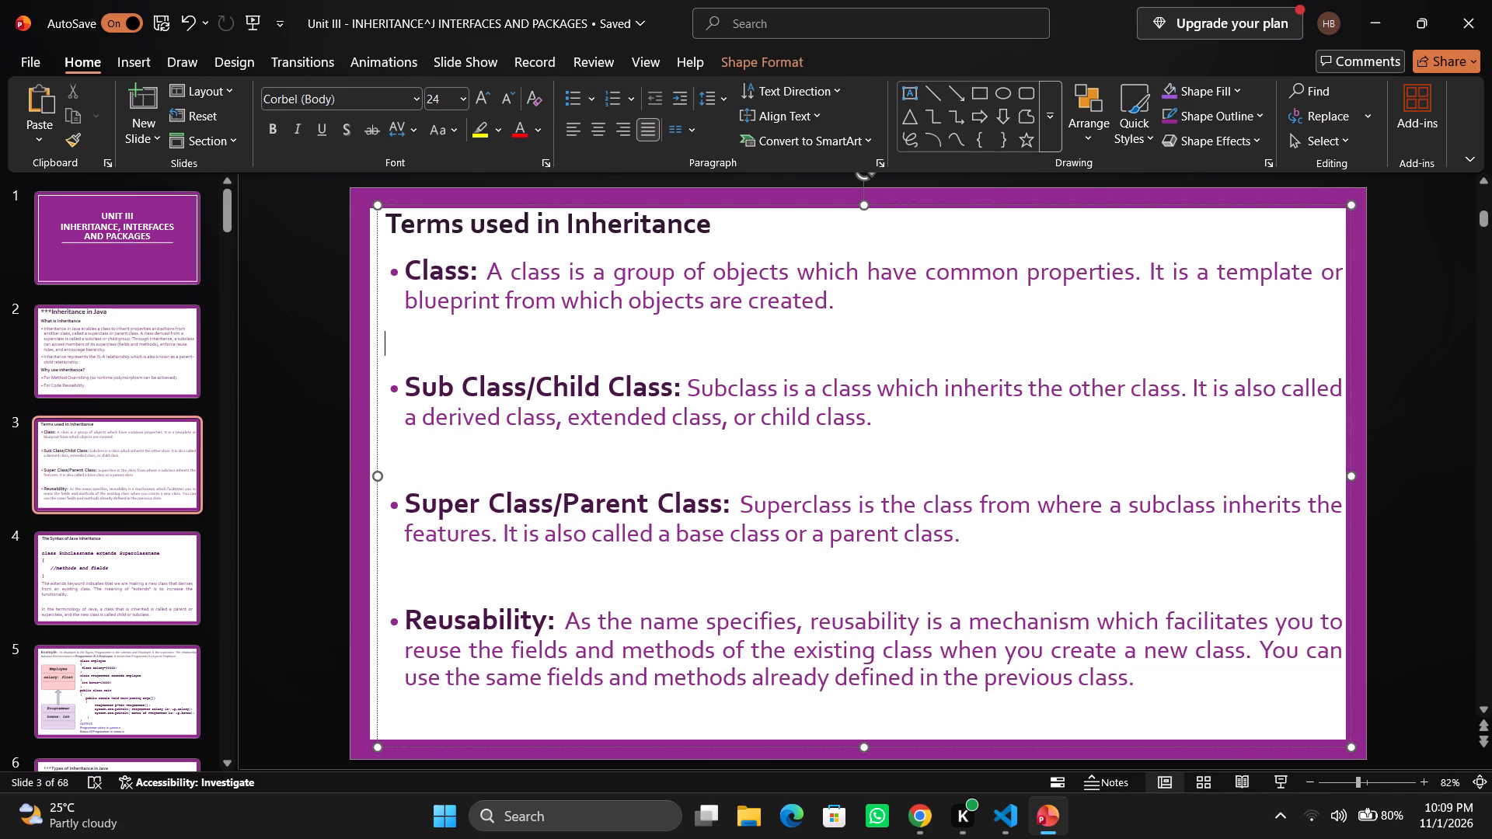
click(421, 416)
key(BackSpace)
key(BackSpace)
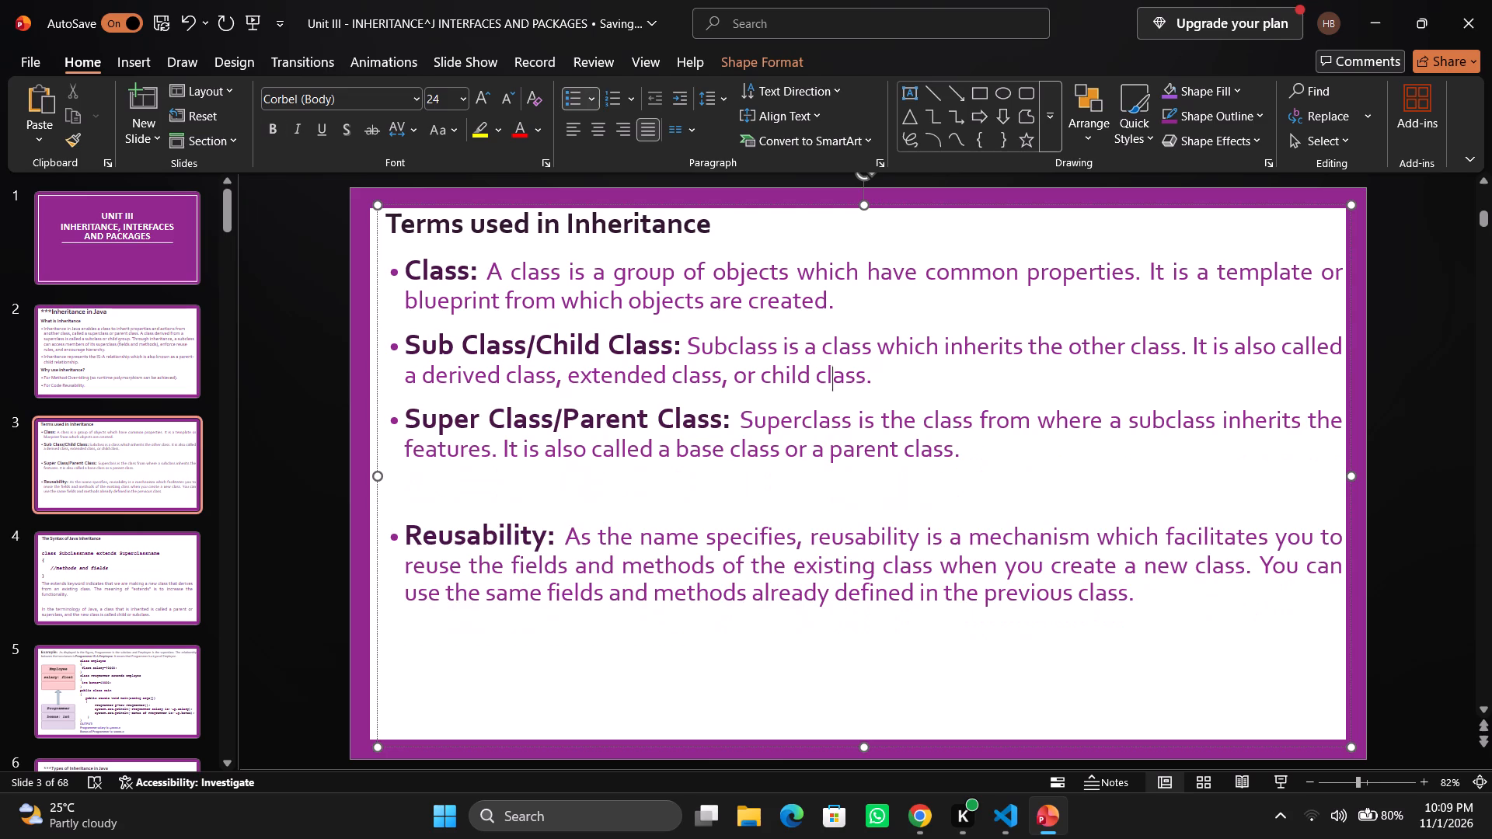
click(414, 500)
key(BackSpace)
key(BackSpace)
click(437, 573)
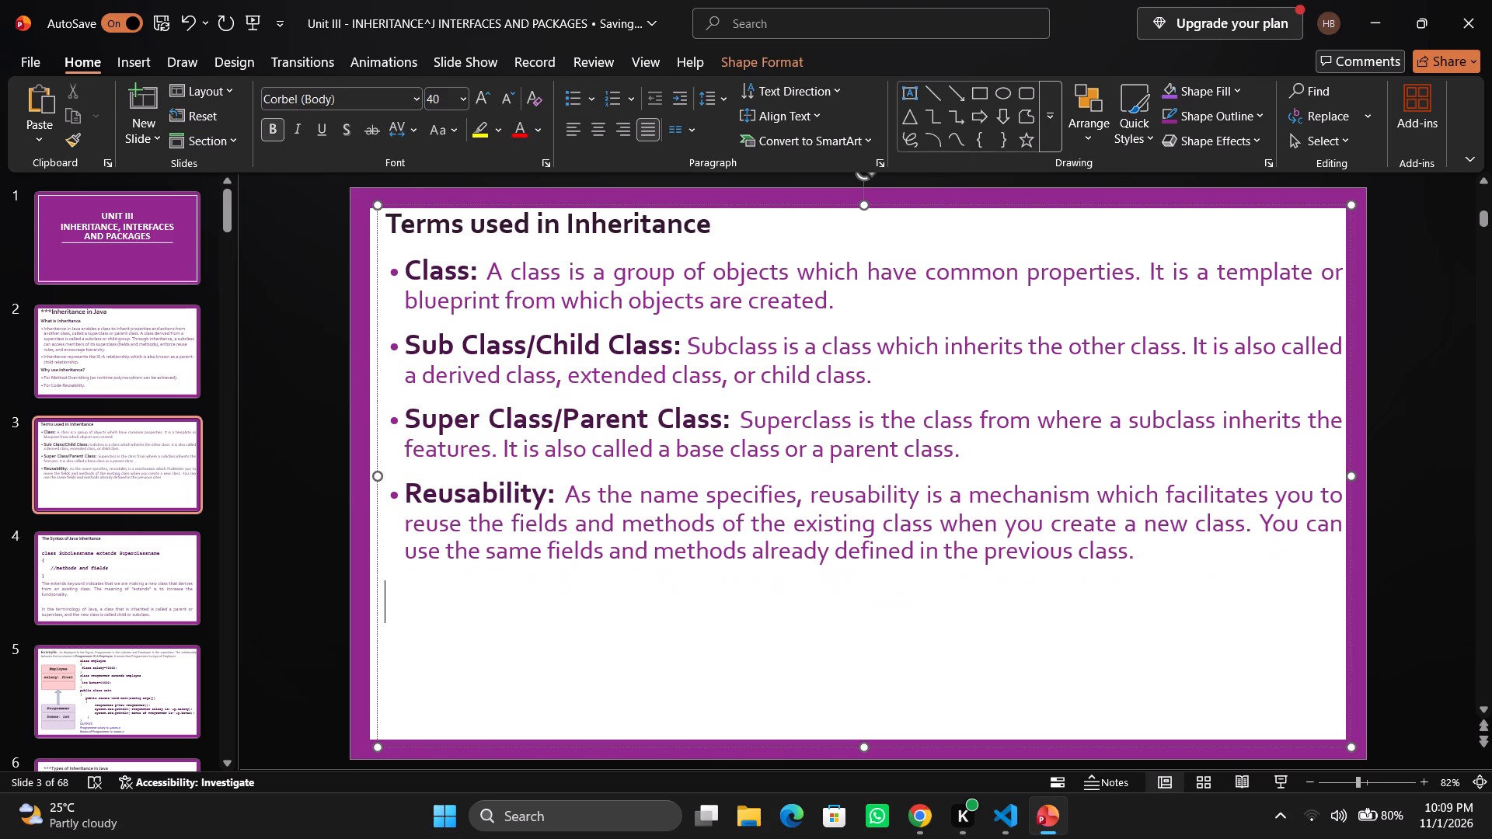
On slide 4, reduce the indent before the "//methods and fields" comment by two spaces.
click(145, 558)
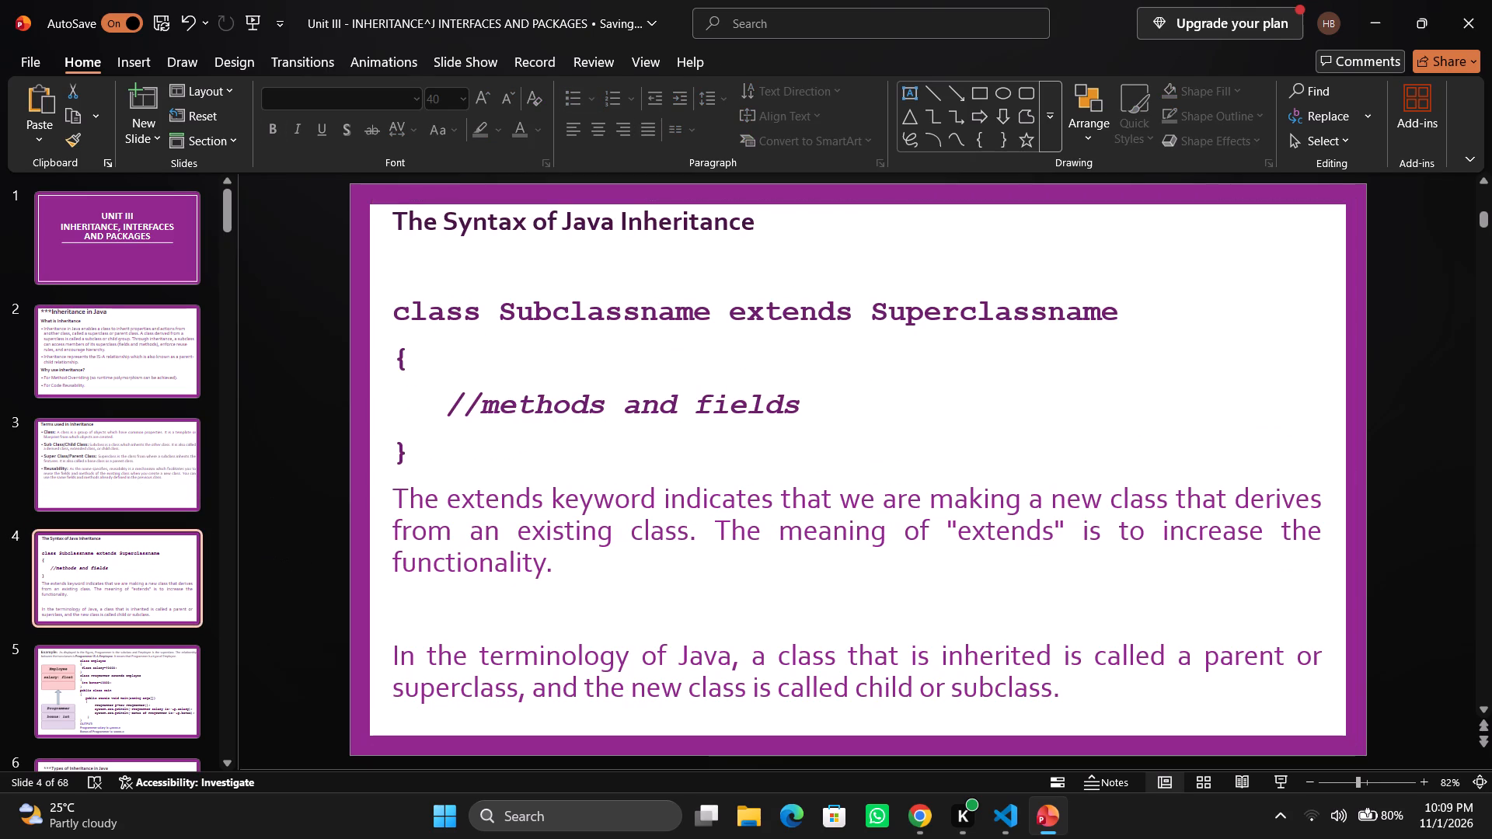
click(136, 454)
click(146, 373)
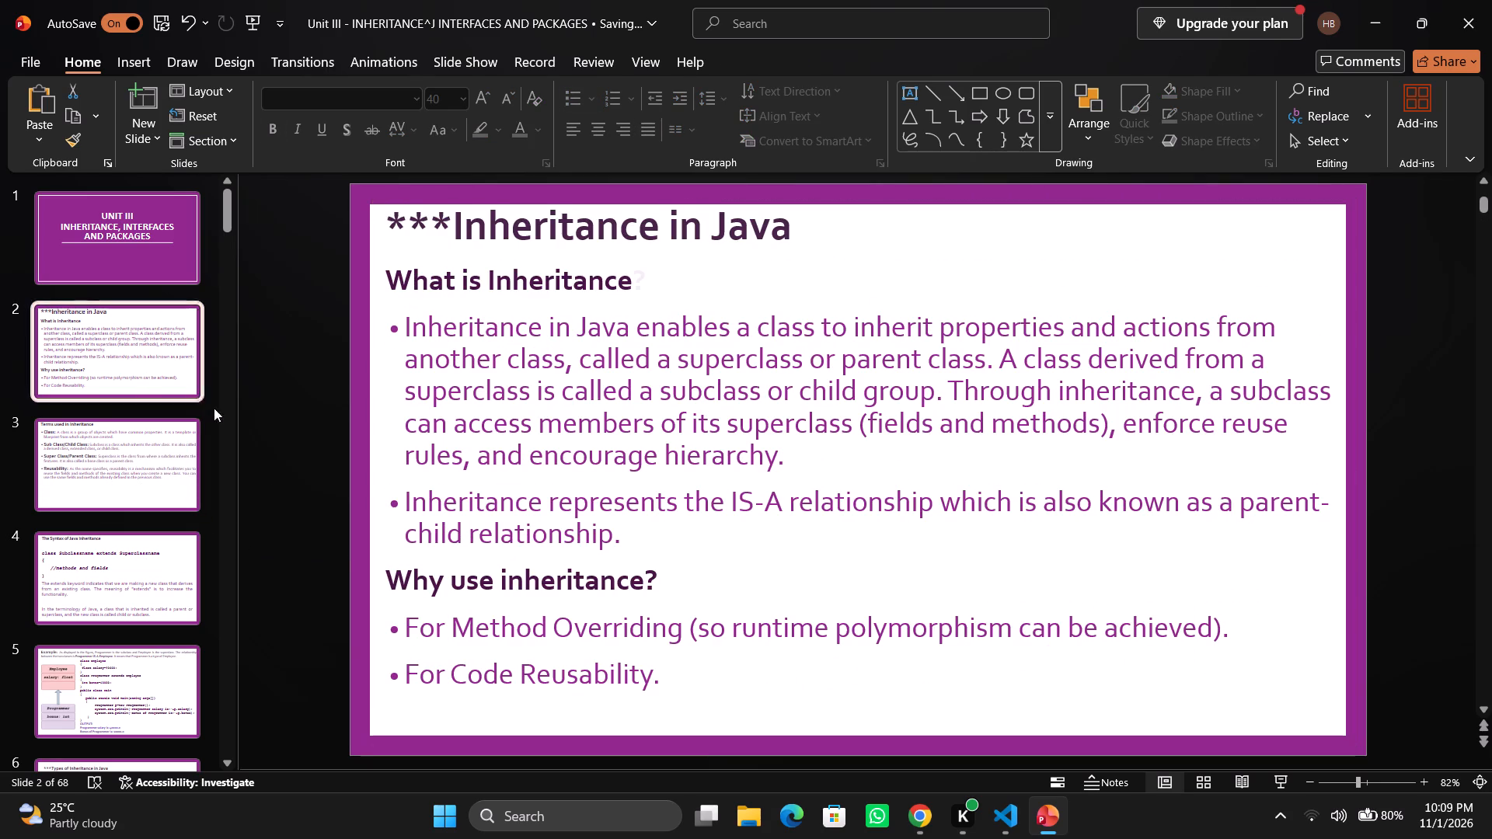
click(154, 496)
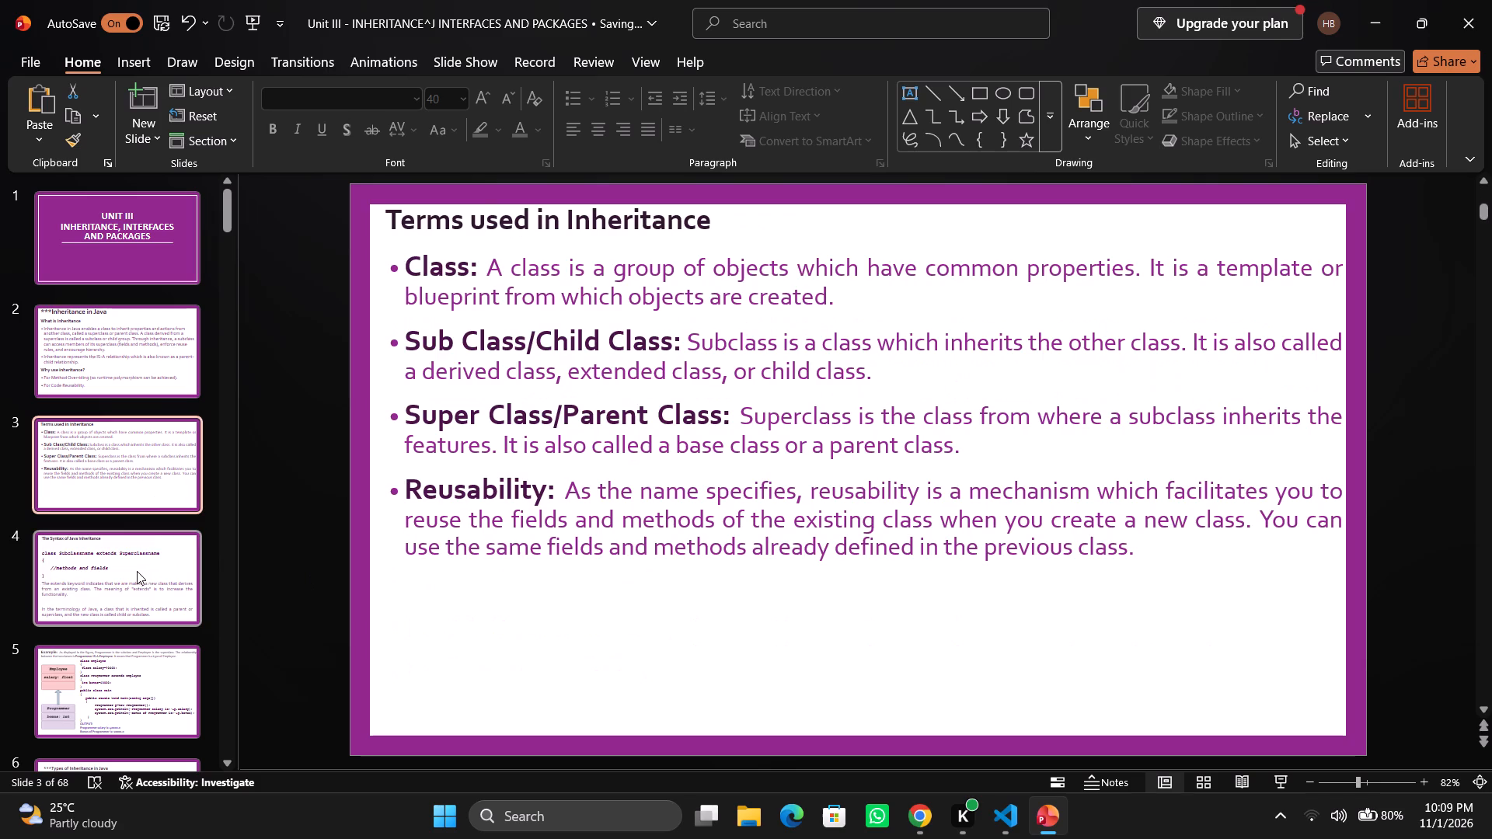
click(137, 571)
click(410, 430)
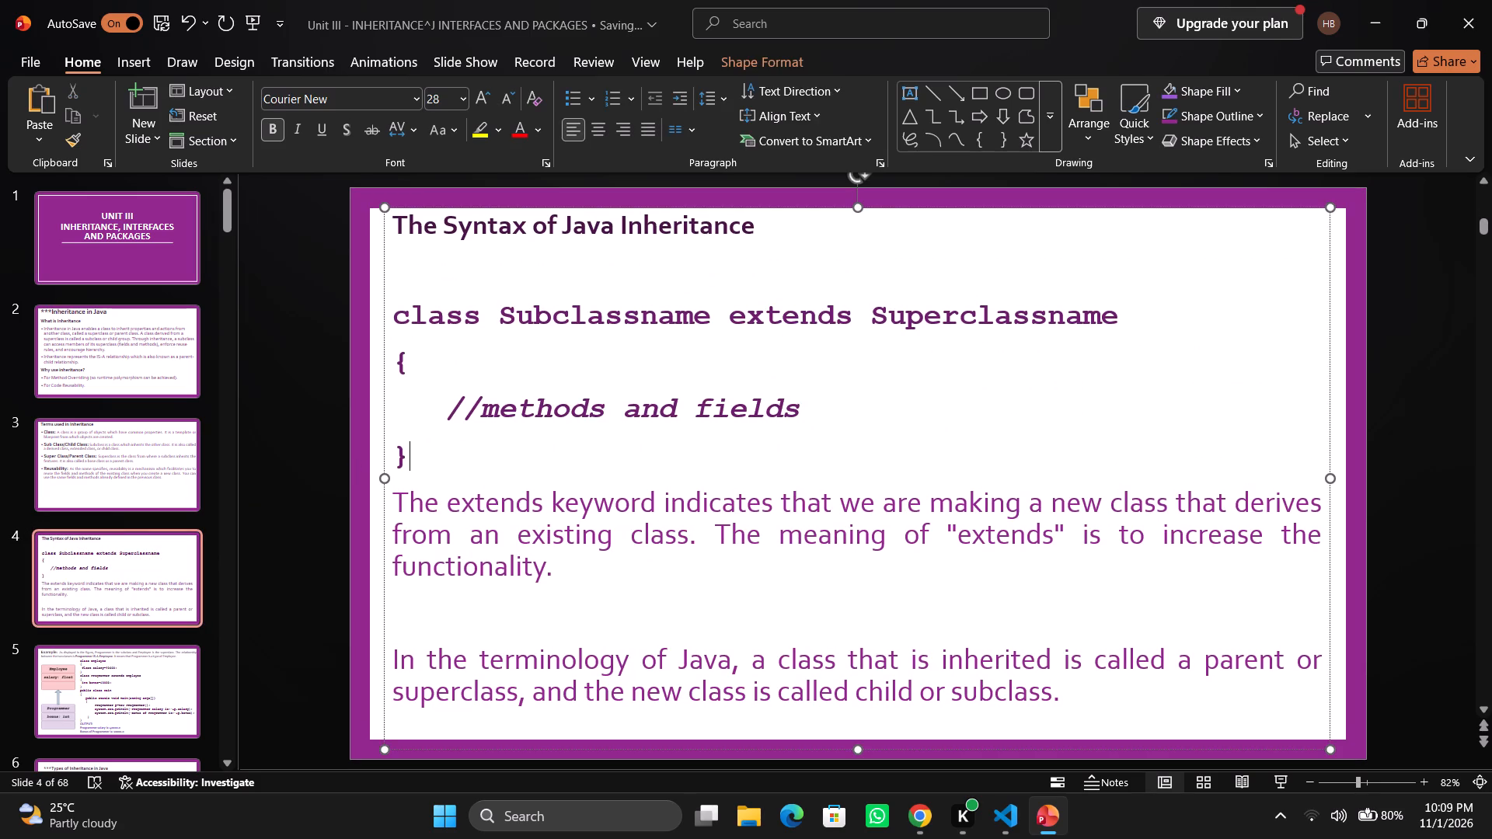
click(424, 406)
click(438, 404)
scroll(441, 405, down, 1)
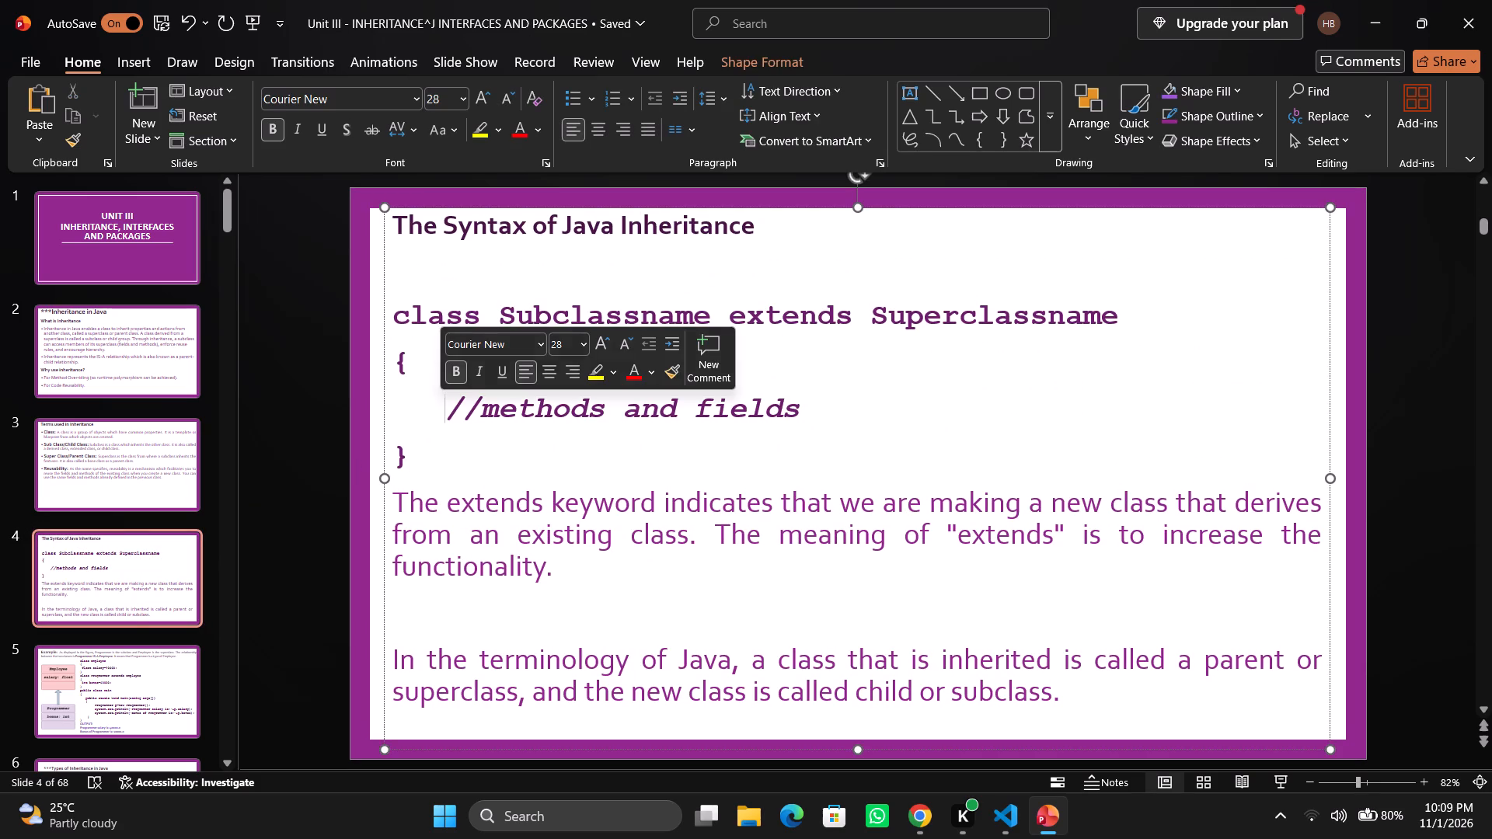
key(BackSpace)
key(BackSpace)
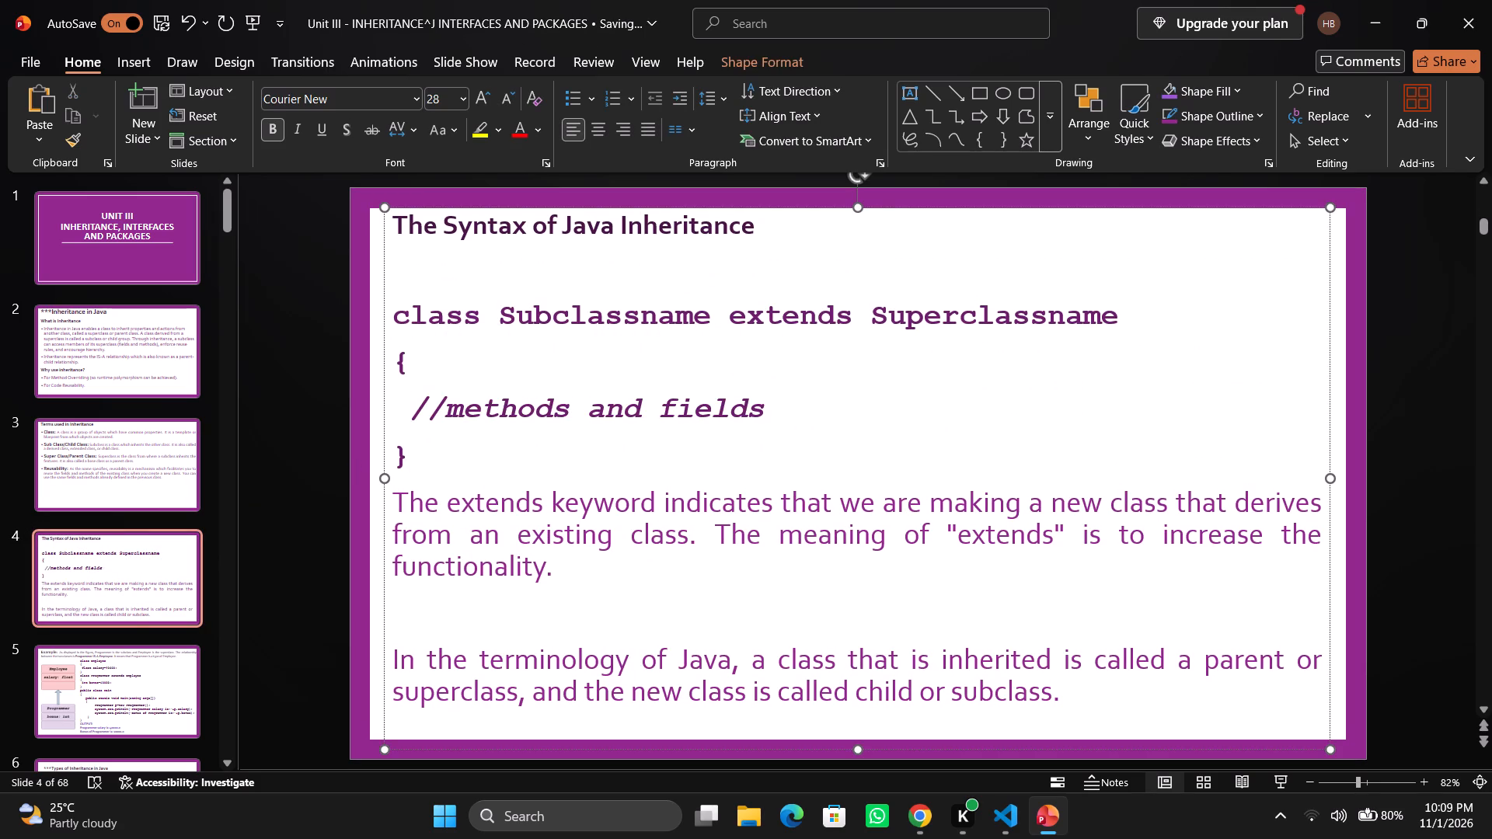
On slide 4, remove the blank line under the title and the one between the two explanatory paragraphs.
click(462, 266)
key(BackSpace)
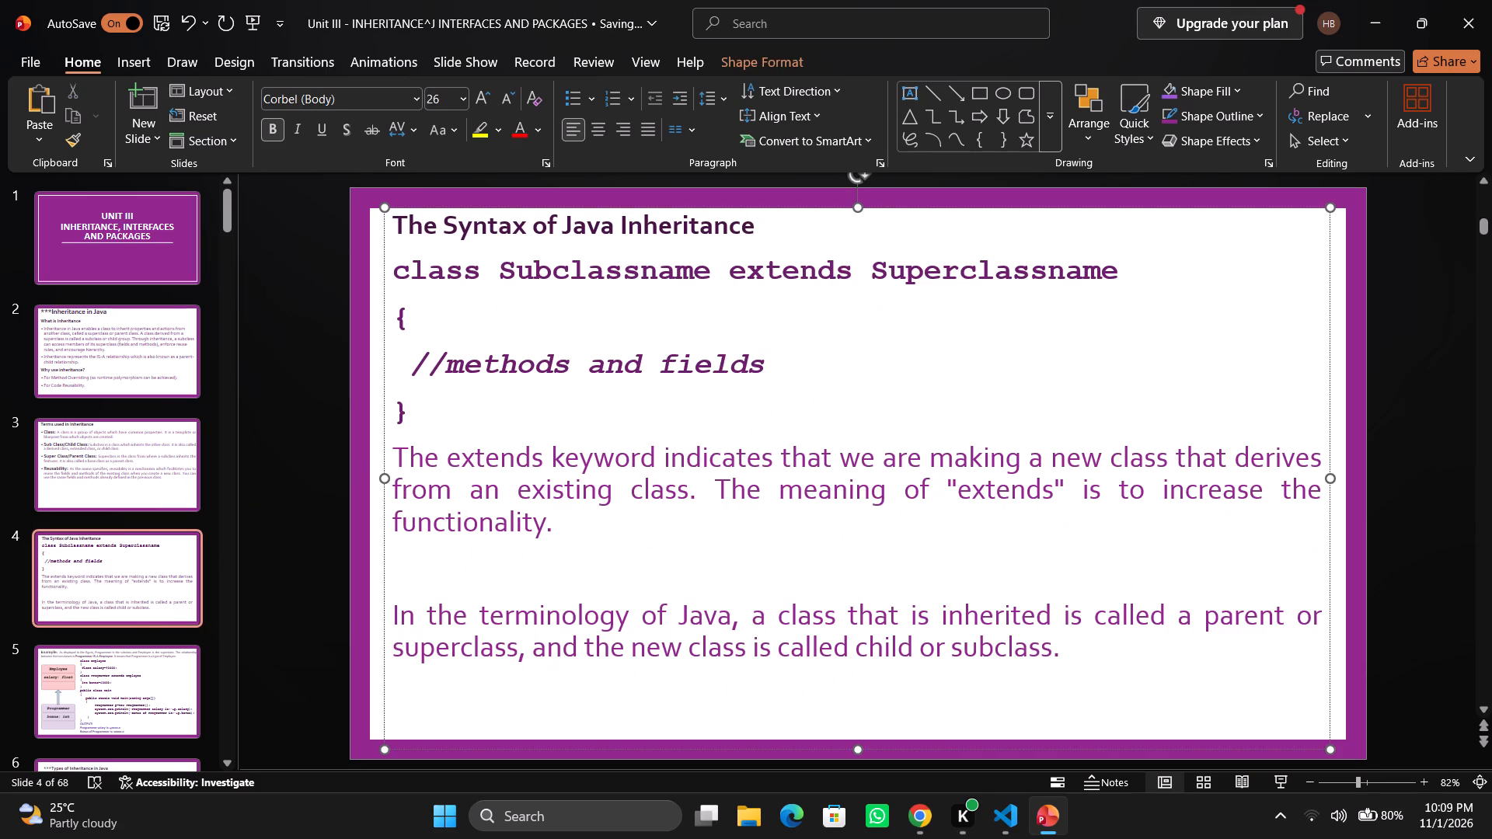
click(436, 568)
key(BackSpace)
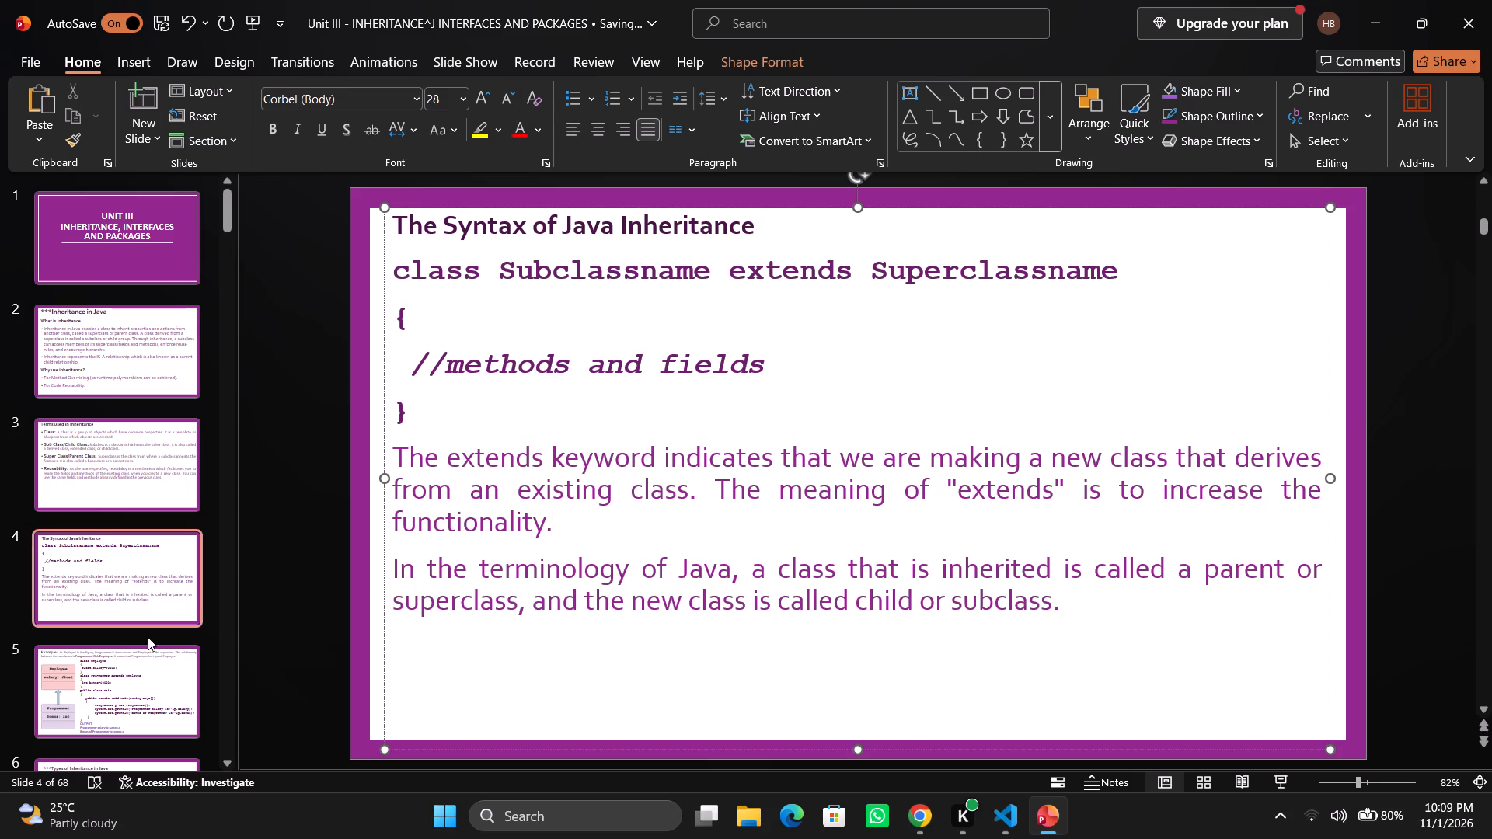
On slide 6, remove the blank line above the Note about multiple inheritance.
scroll(148, 635, down, 2)
click(129, 541)
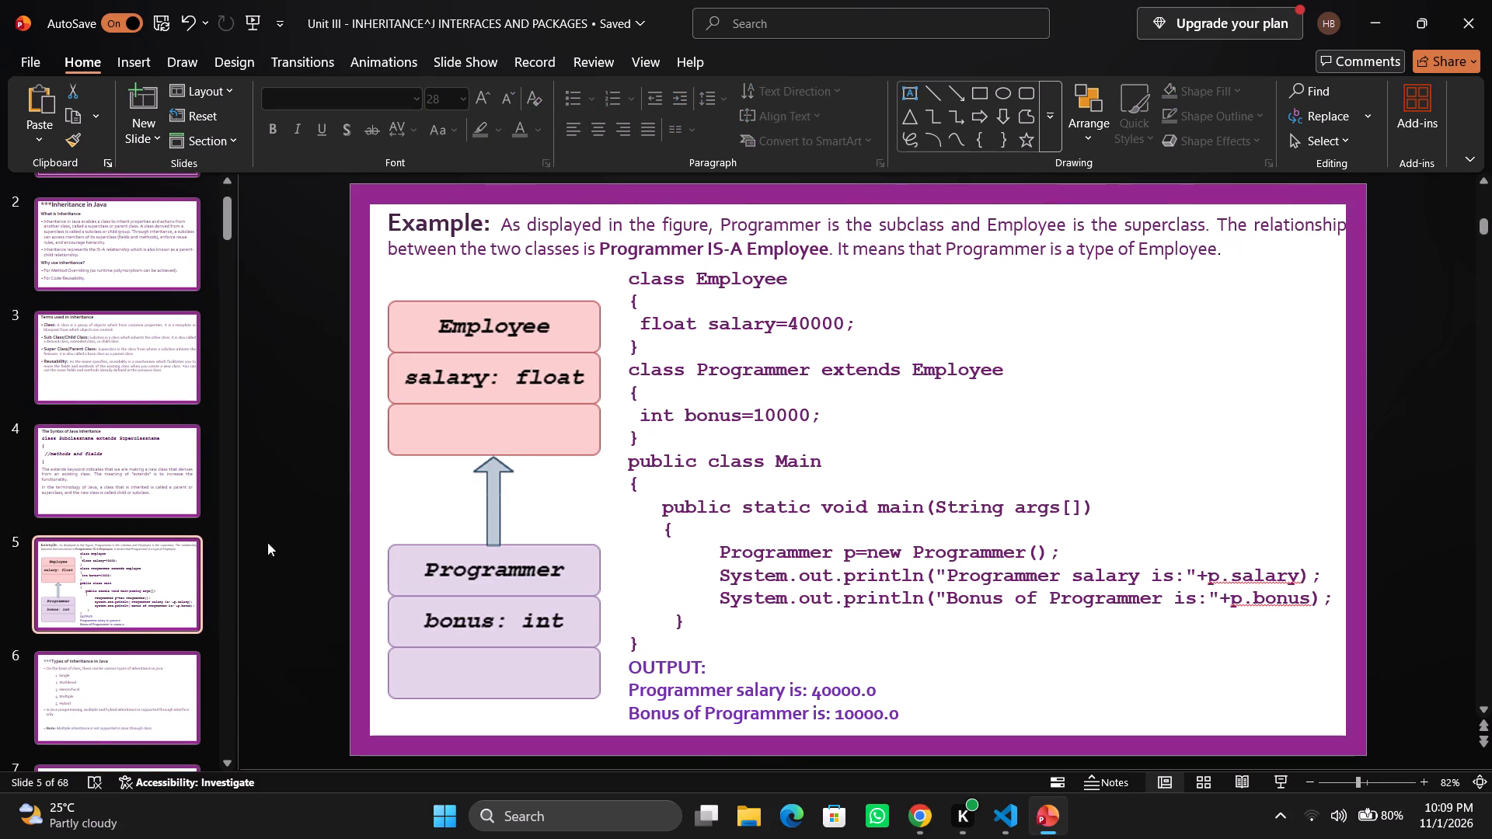
click(136, 671)
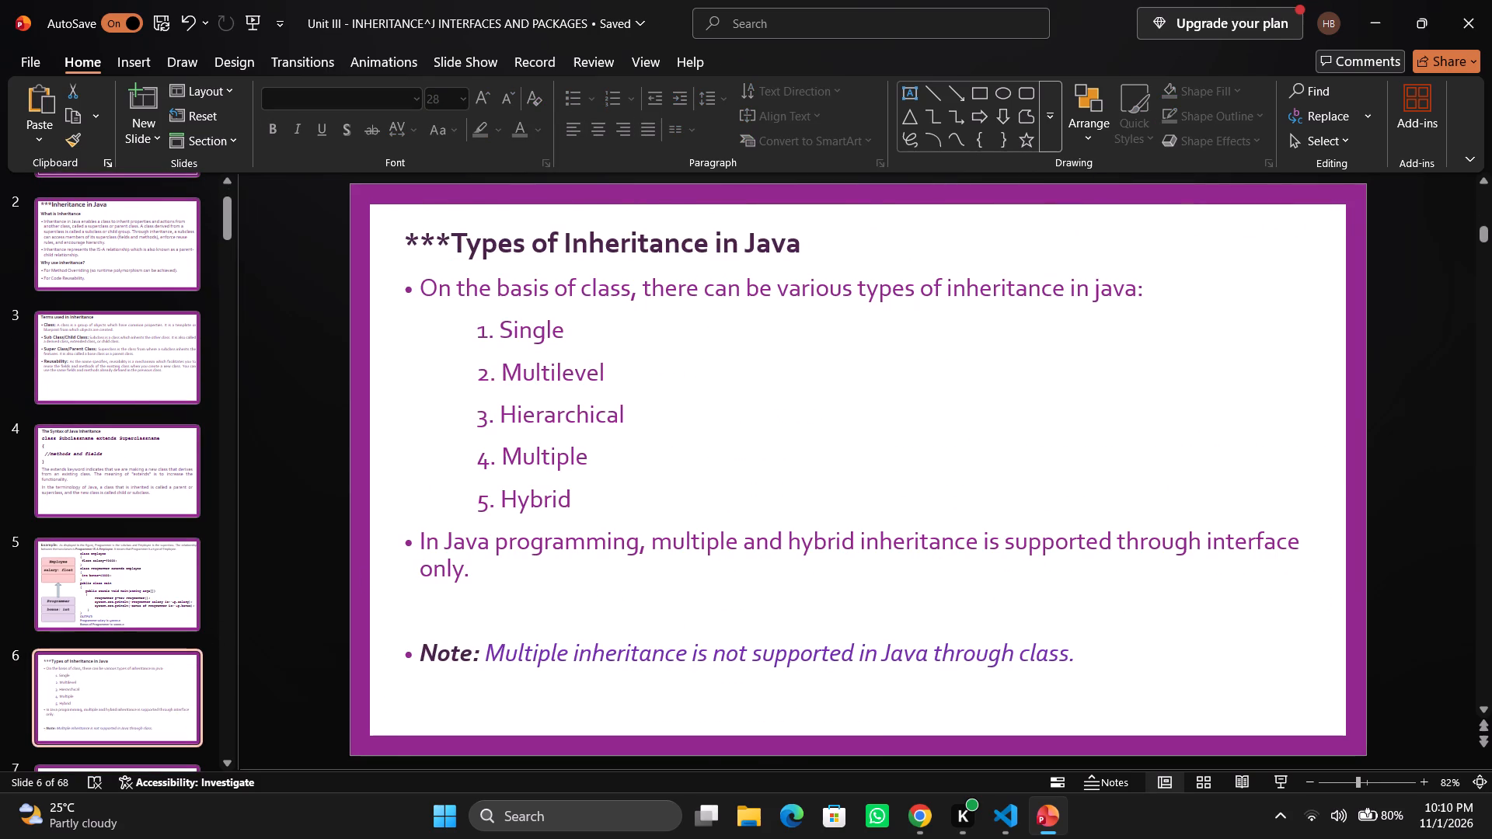
click(514, 632)
click(507, 626)
click(455, 625)
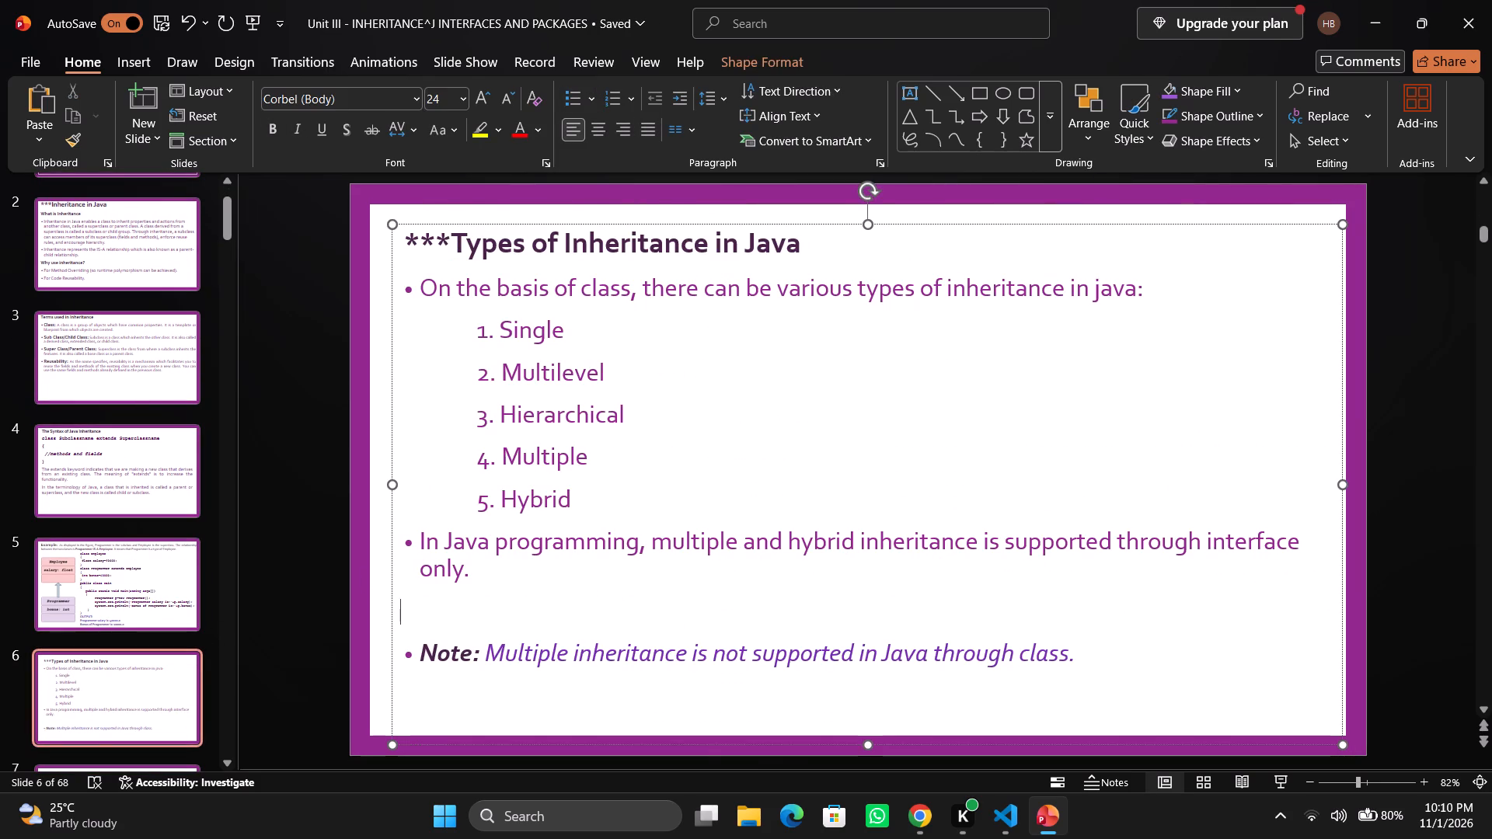
key(BackSpace)
Delete the empty lines left below the Note at the end of slide 6's text.
click(439, 662)
click(451, 712)
key(BackSpace)
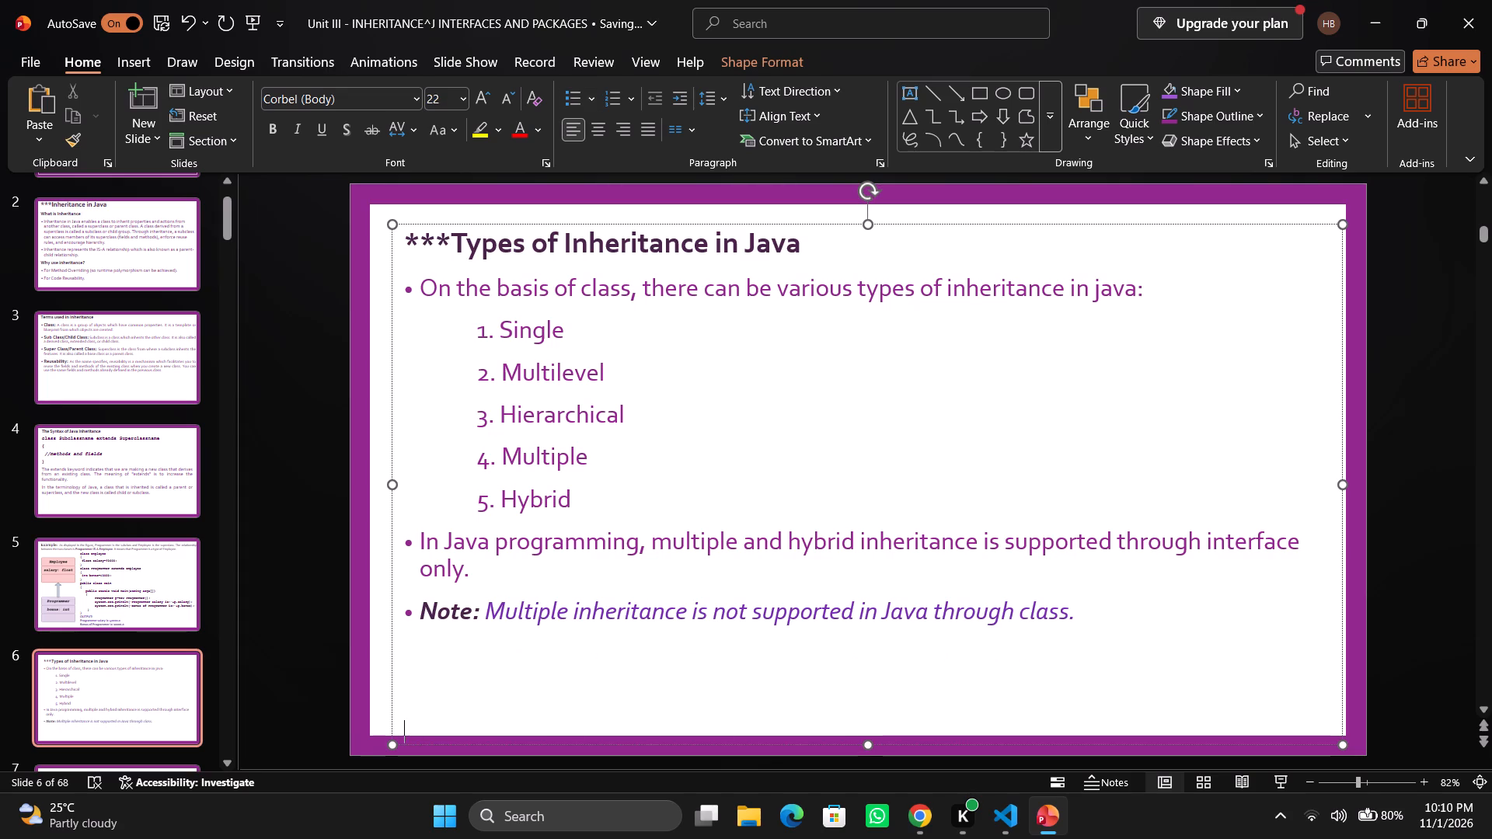
key(BackSpace)
key(BackSpace)
key(BackSpace)
key(BackSpace)
key(BackSpace)
Look ahead through slides 7 to 13 to examine the single and multilevel inheritance content.
scroll(455, 685, down, 1)
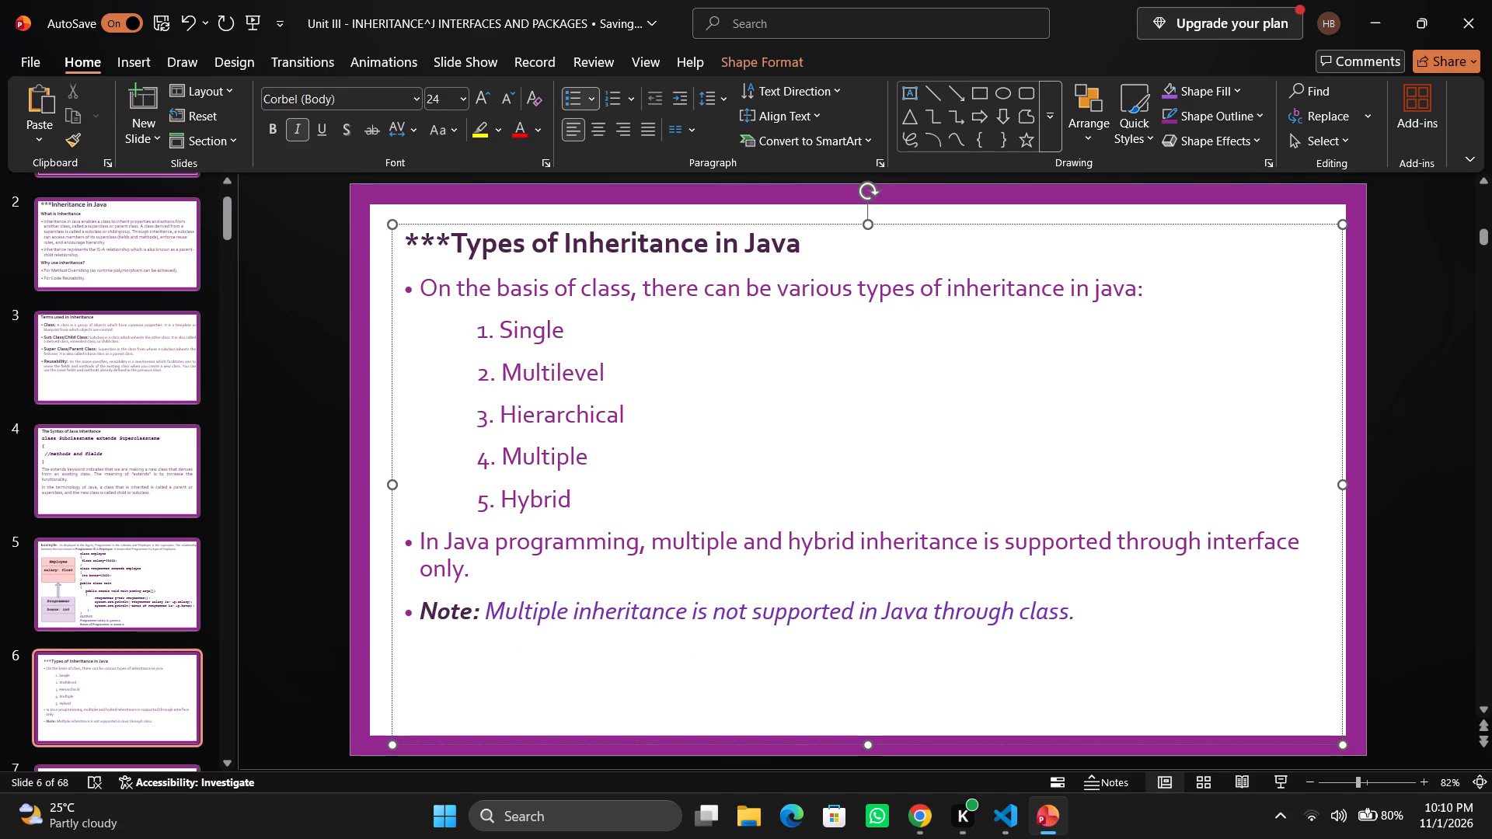
click(129, 680)
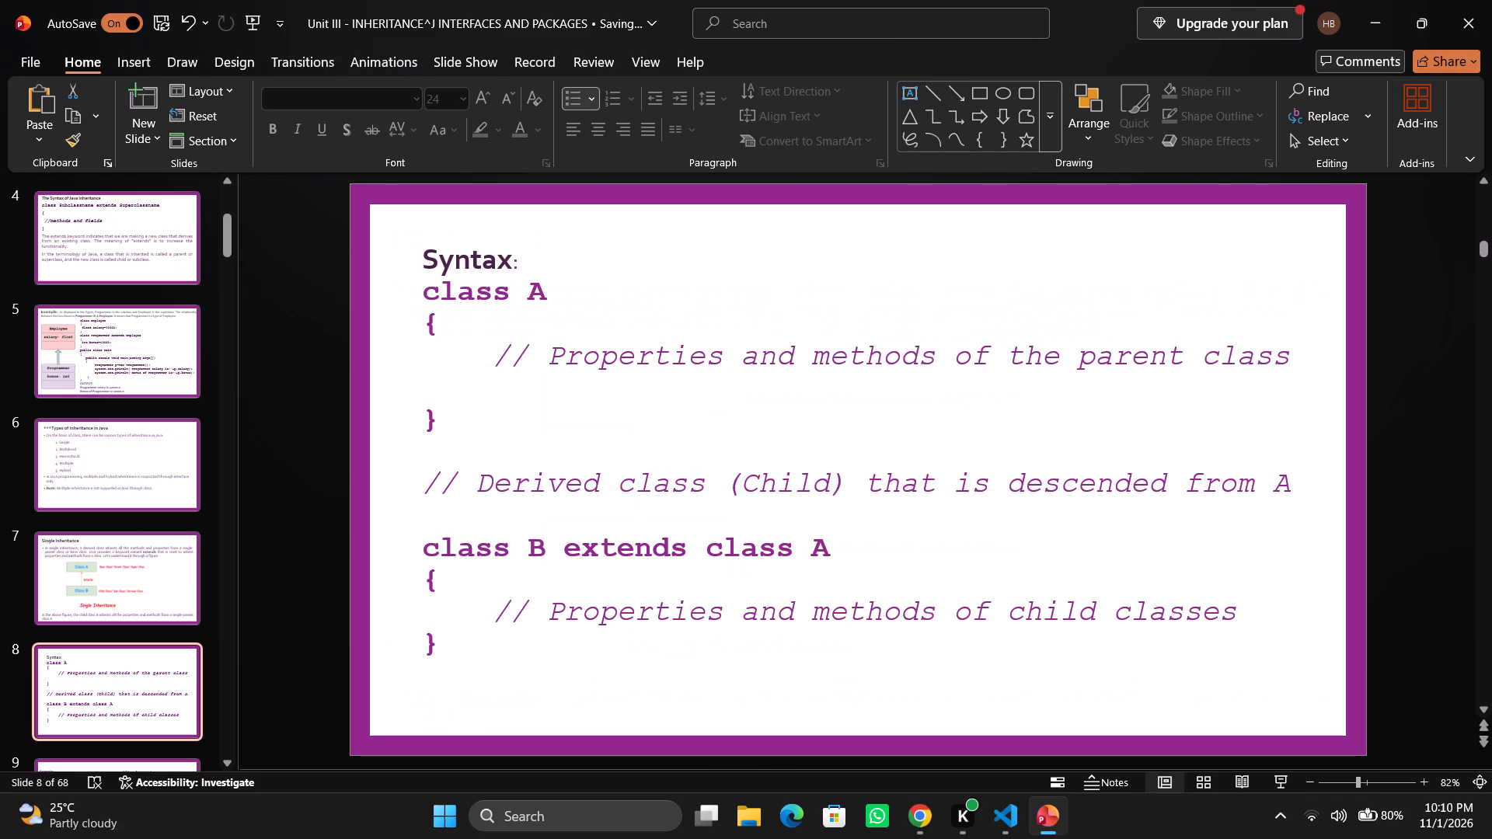
scroll(856, 538, up, 1)
scroll(636, 418, down, 2)
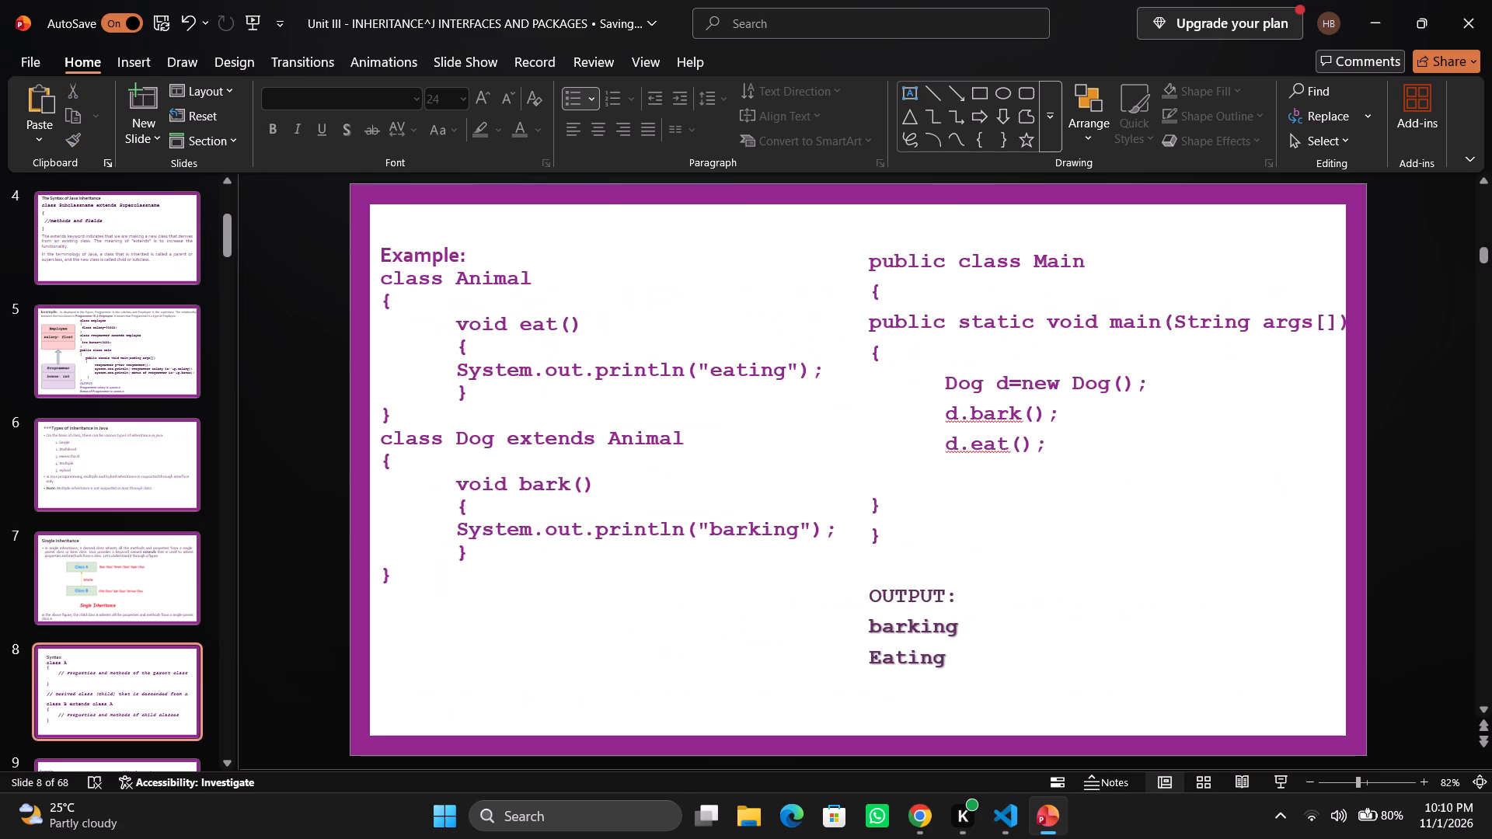
scroll(598, 511, up, 1)
scroll(598, 509, down, 7)
scroll(598, 505, up, 2)
scroll(222, 450, up, 2)
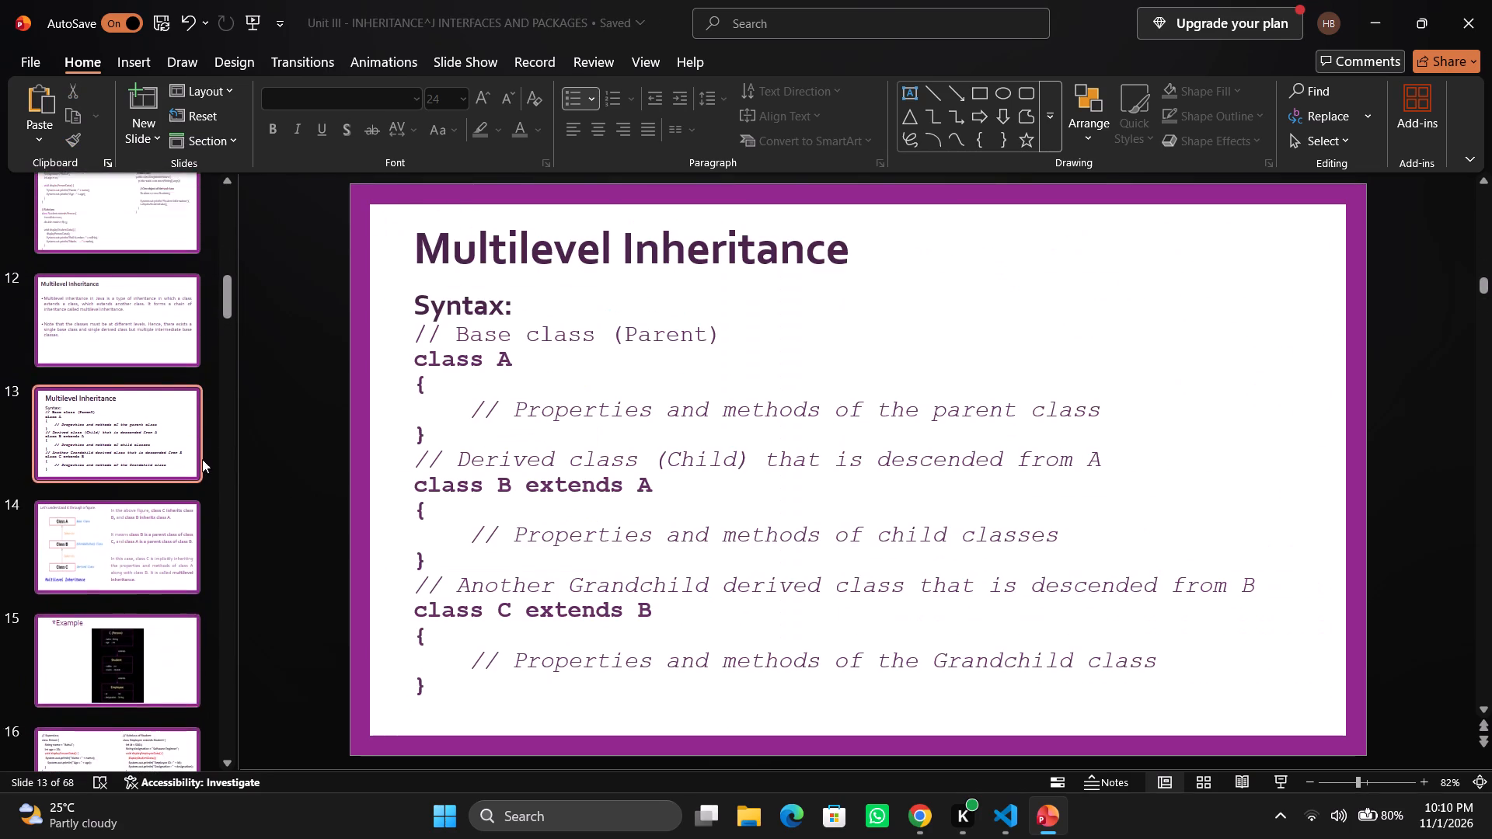
Go back through the slides to slide 6, checking the class diagram, code example, Syntax and Single Inheritance slides.
scroll(202, 459, up, 3)
click(149, 413)
click(125, 304)
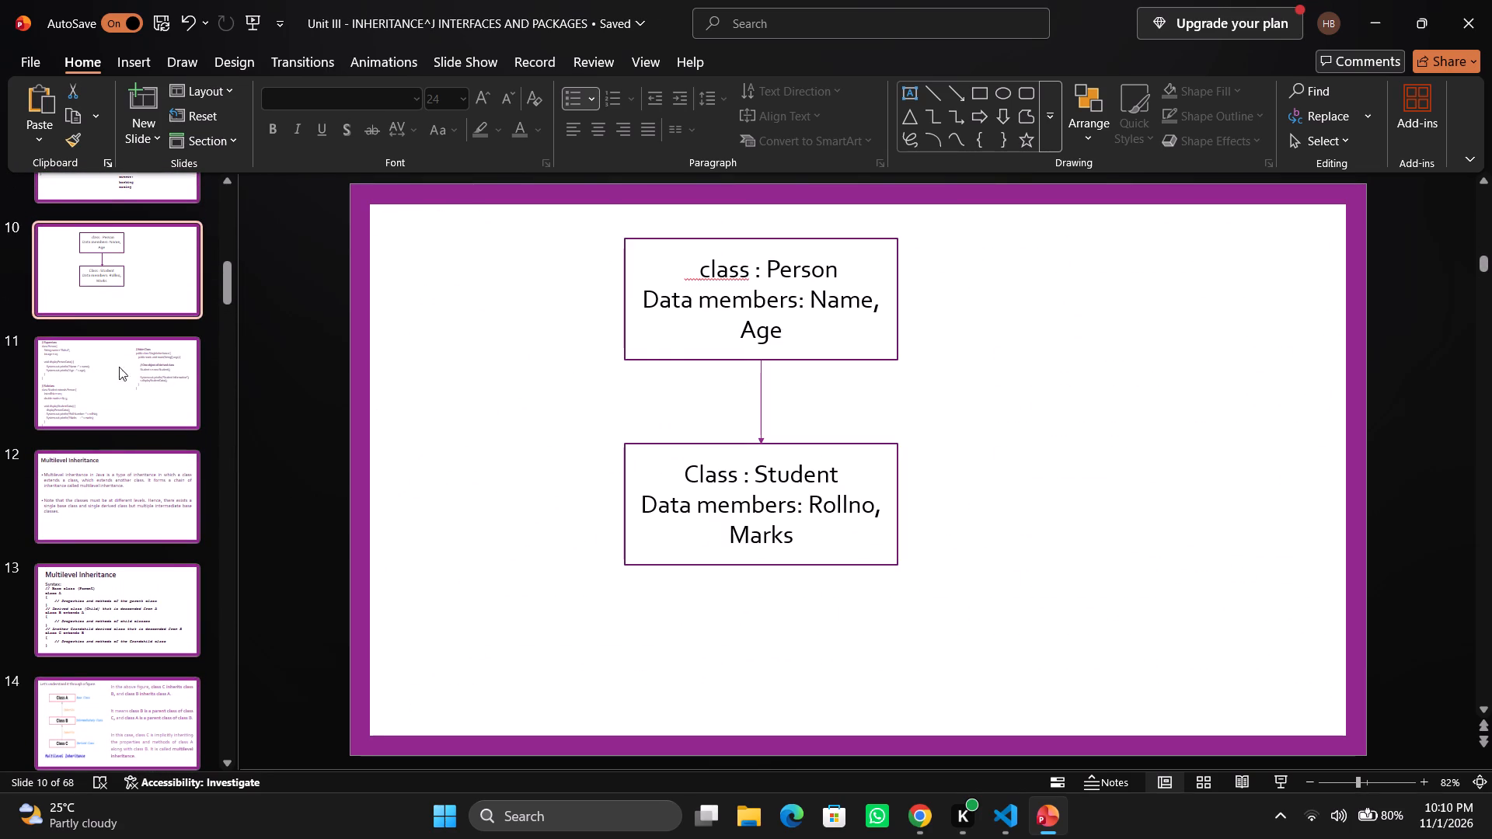
click(92, 372)
click(129, 270)
scroll(151, 333, up, 2)
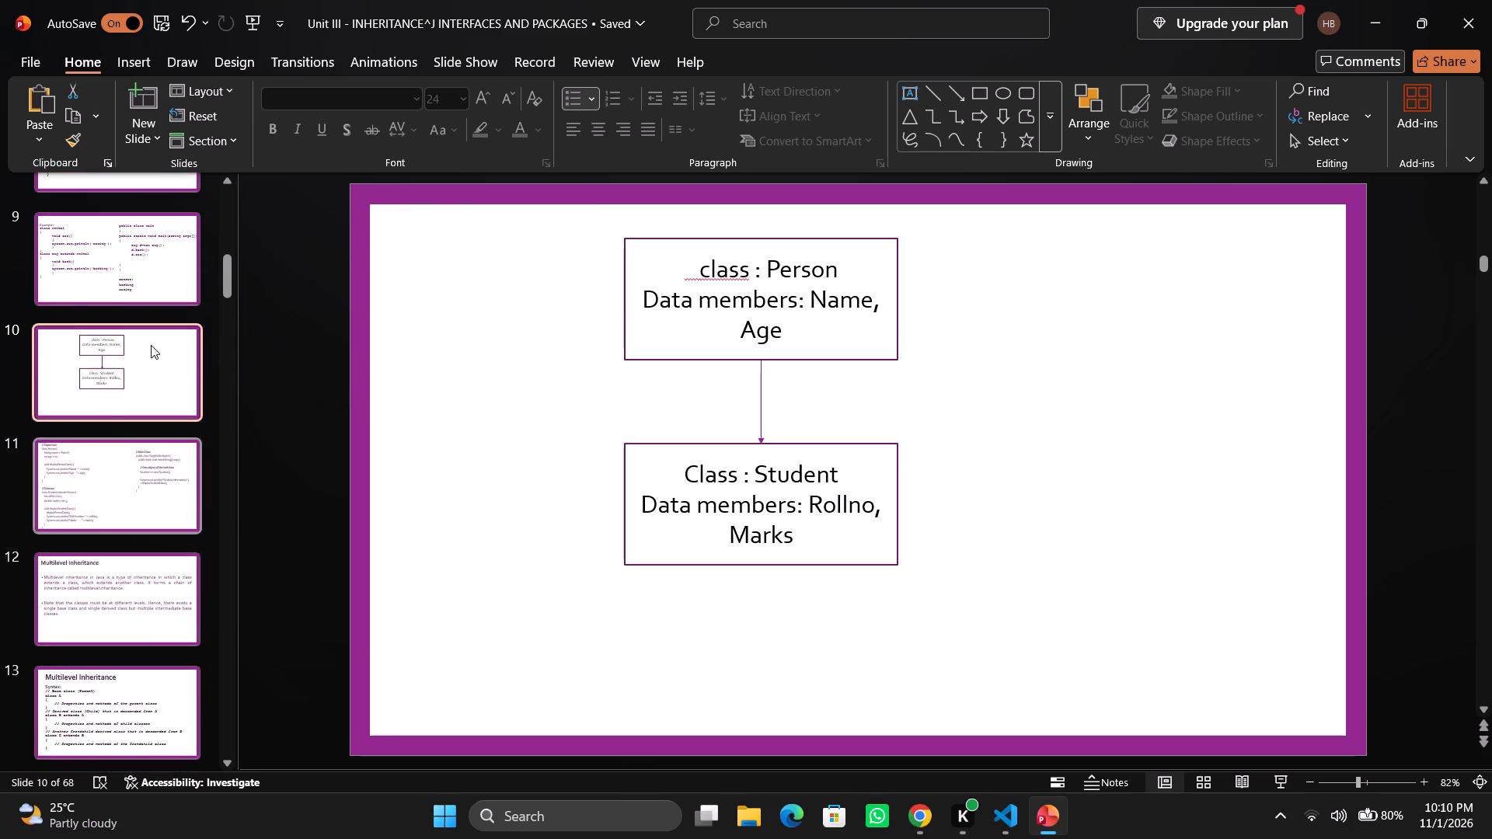
scroll(149, 350, up, 1)
click(126, 318)
scroll(152, 347, up, 2)
click(144, 319)
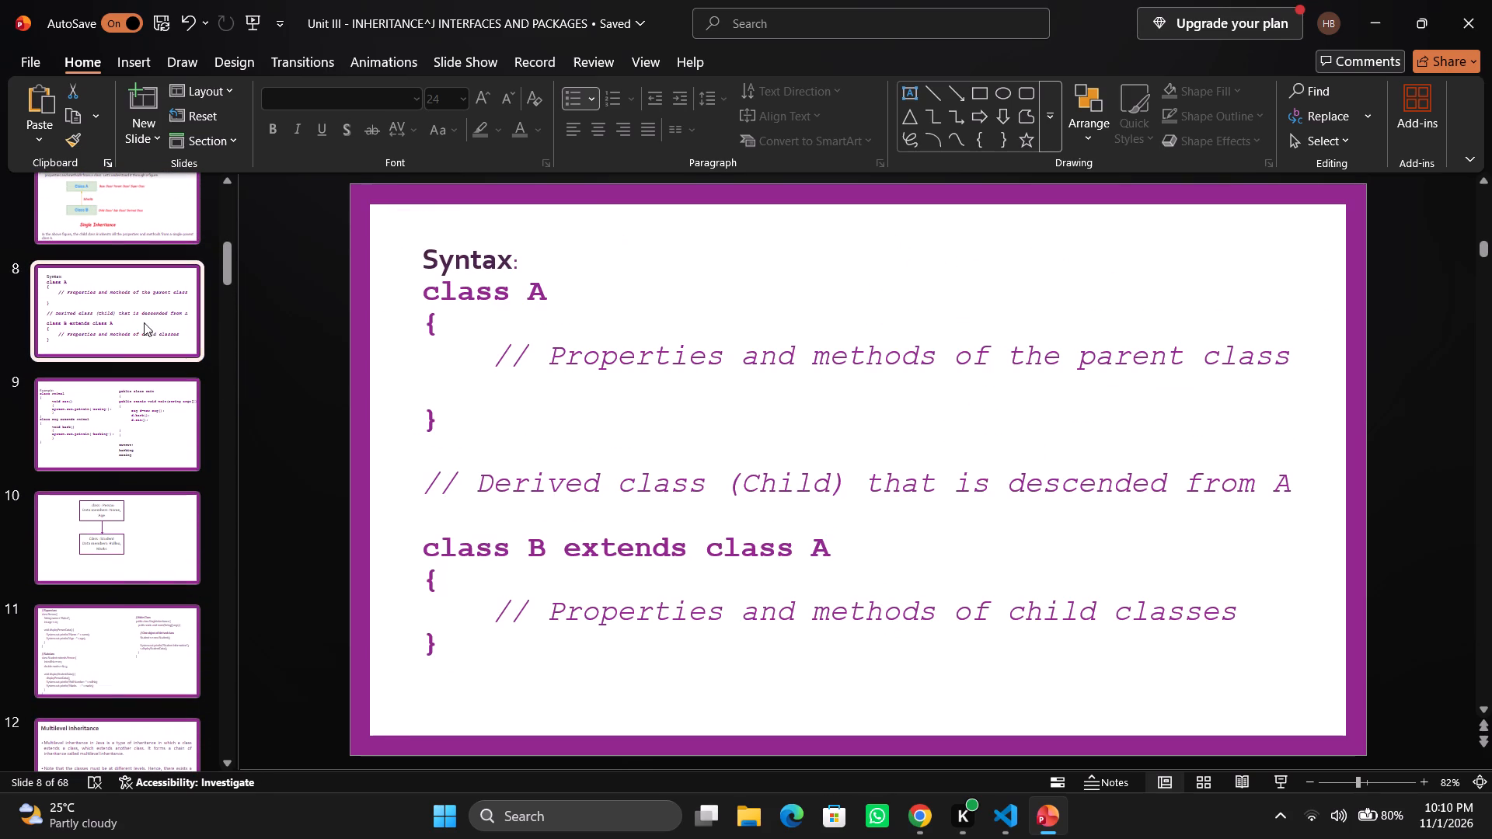
scroll(127, 331, up, 2)
click(126, 319)
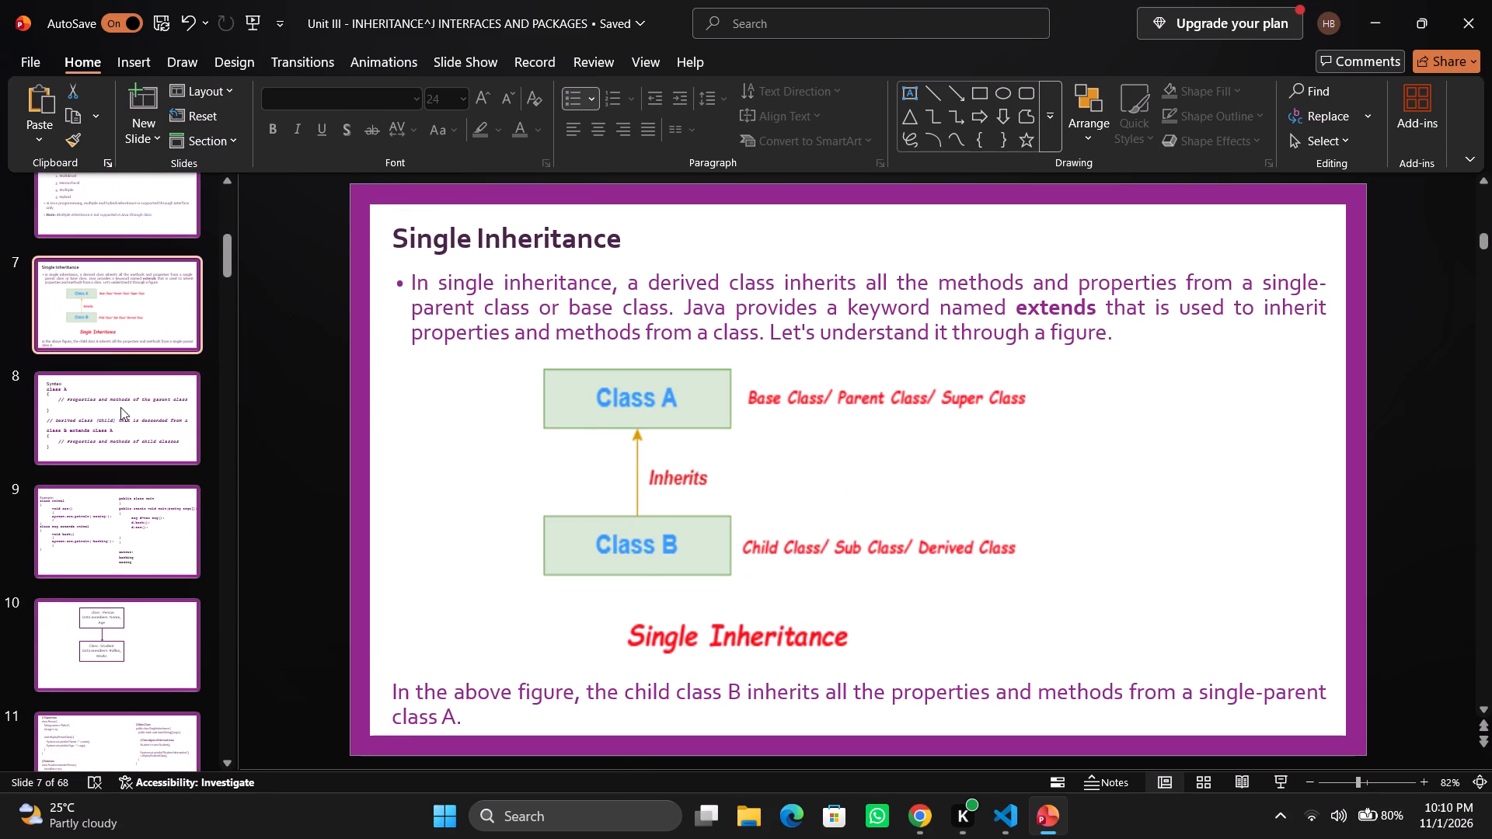
click(120, 407)
click(152, 225)
scroll(124, 394, up, 1)
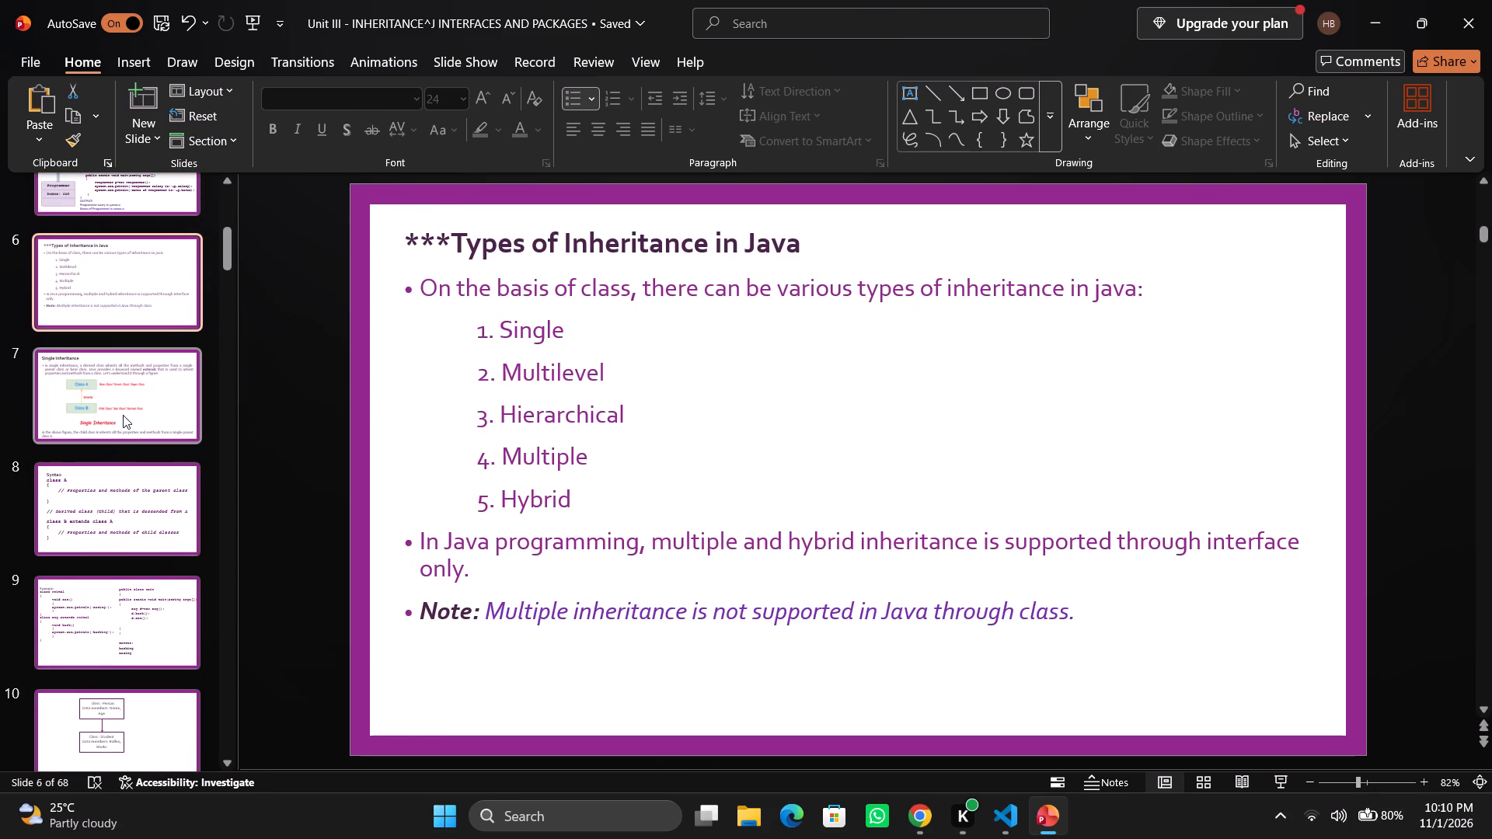
Recheck slides 7 to 9 and open slide 10 with the Person and Student class diagram.
click(134, 381)
scroll(132, 396, down, 2)
click(132, 392)
scroll(131, 433, down, 1)
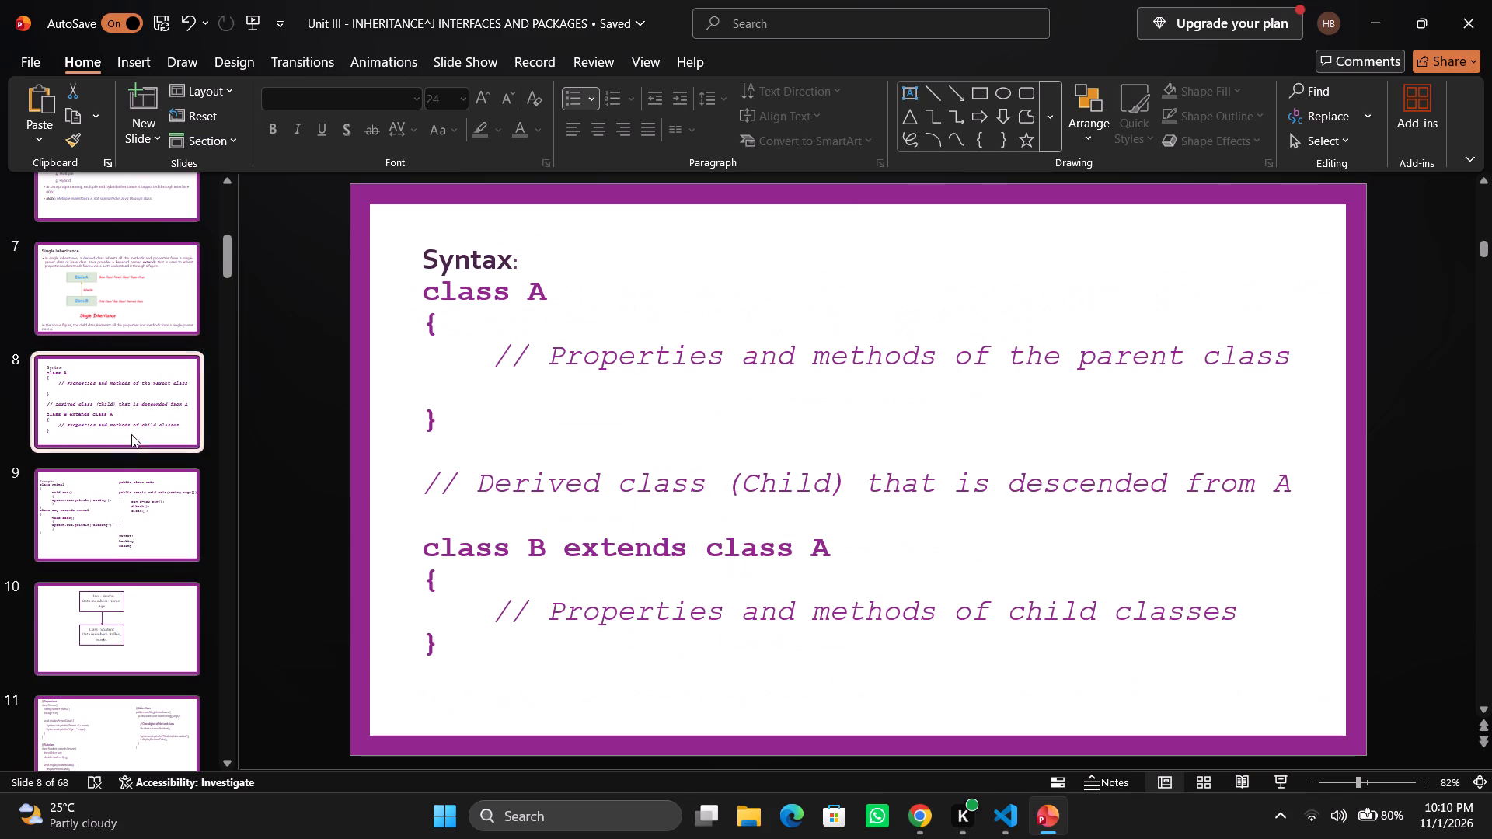
scroll(131, 434, down, 1)
click(134, 414)
click(149, 510)
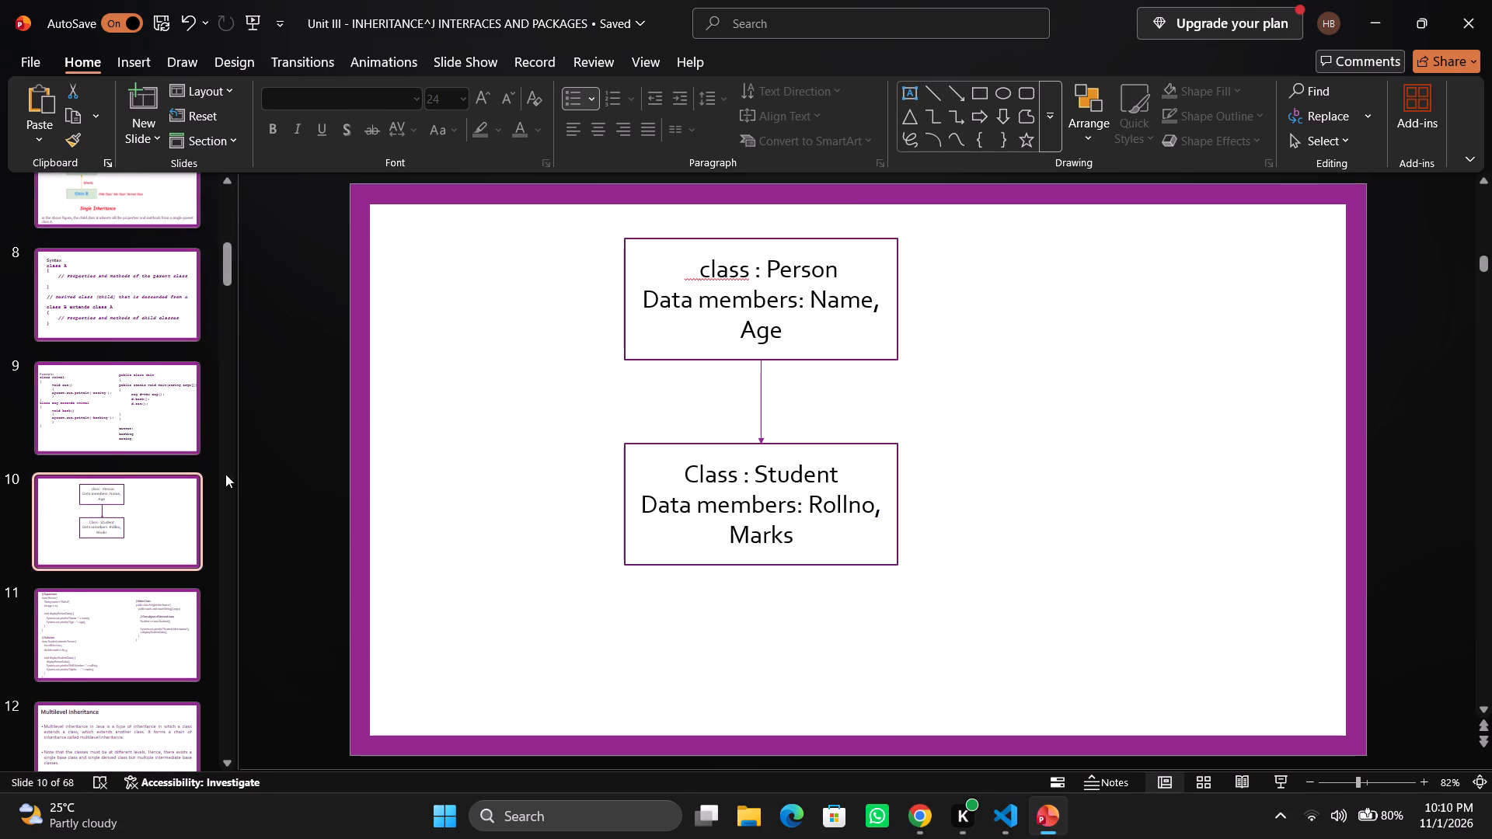
On slide 10, after checking slide 11, stretch the Person class box out to the slide's upper-left corner.
scroll(162, 545, down, 2)
click(163, 538)
click(169, 420)
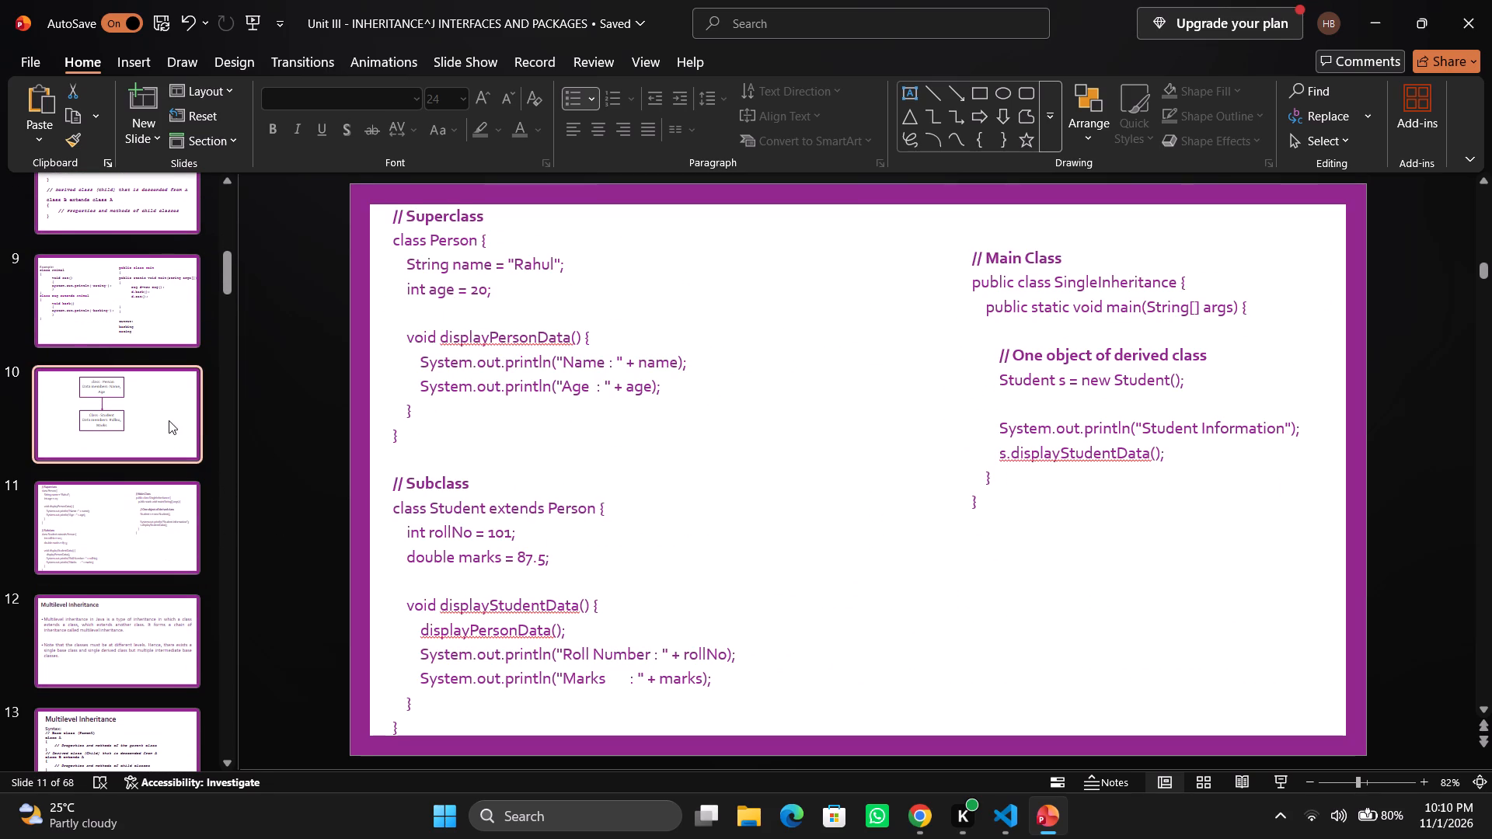
click(800, 424)
click(747, 452)
drag(741, 413, 652, 372)
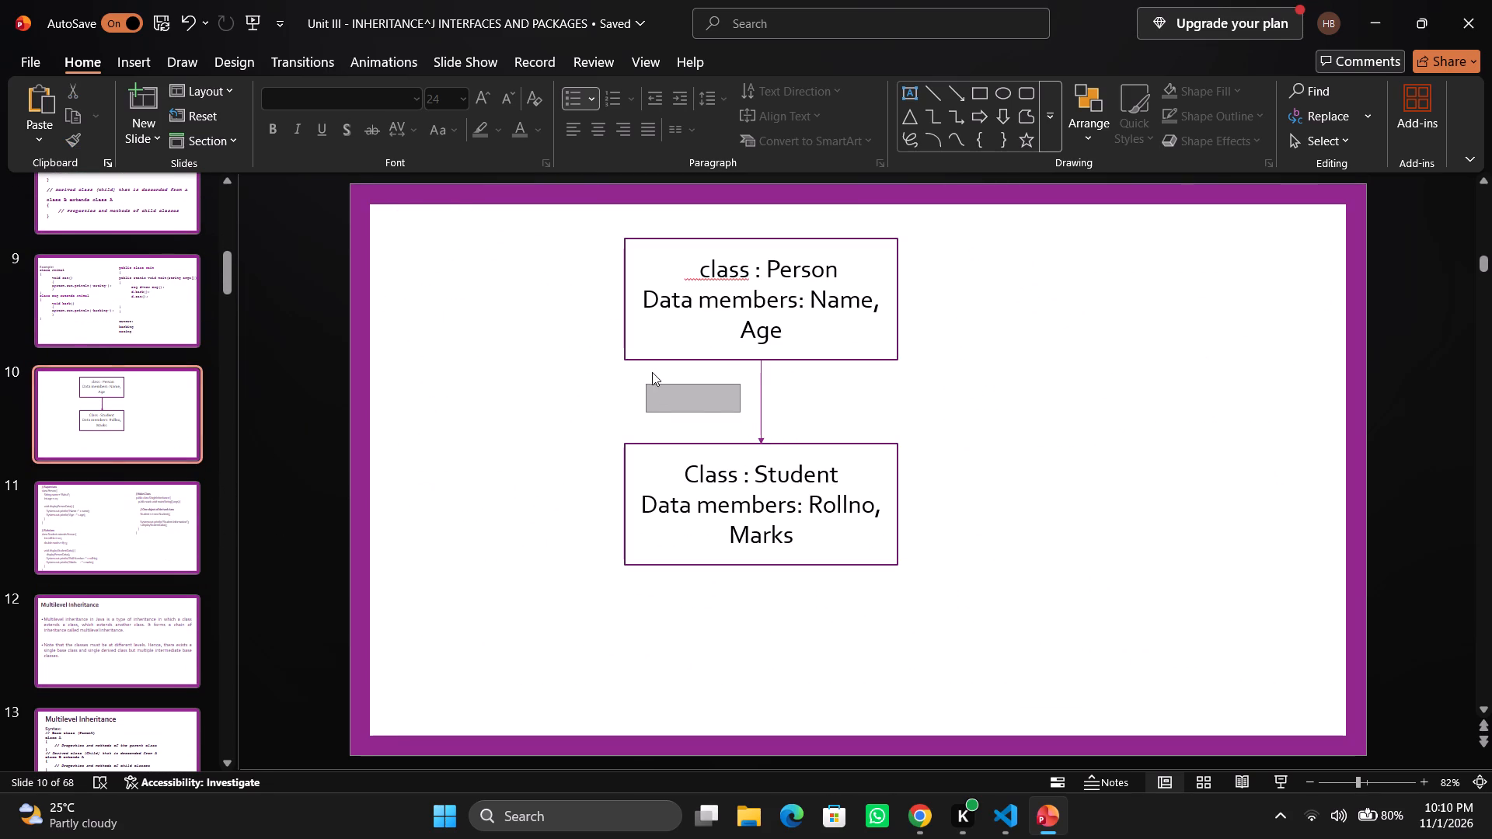
drag(652, 372, 614, 305)
click(652, 328)
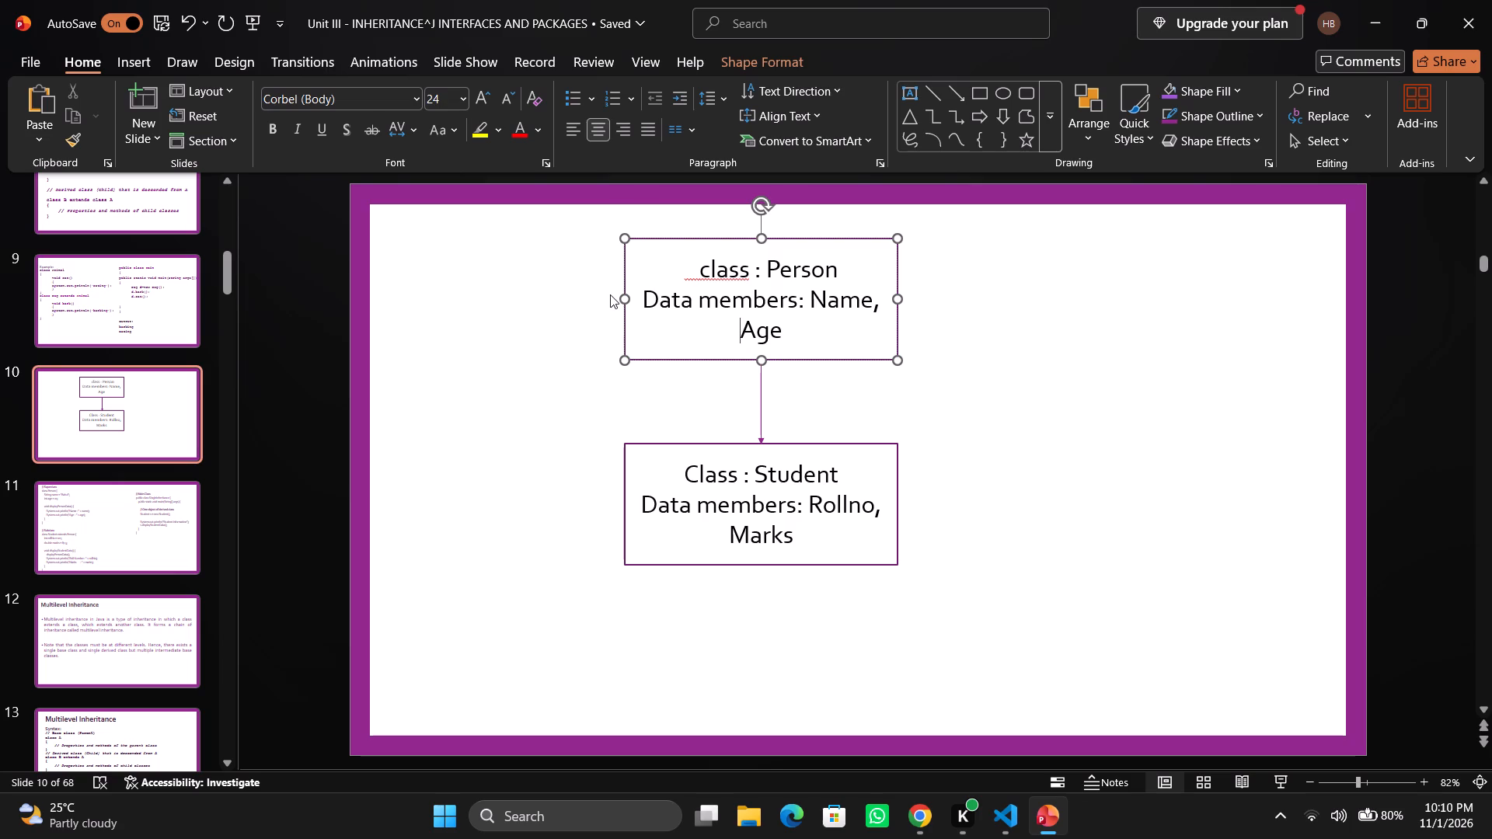
drag(619, 295, 403, 270)
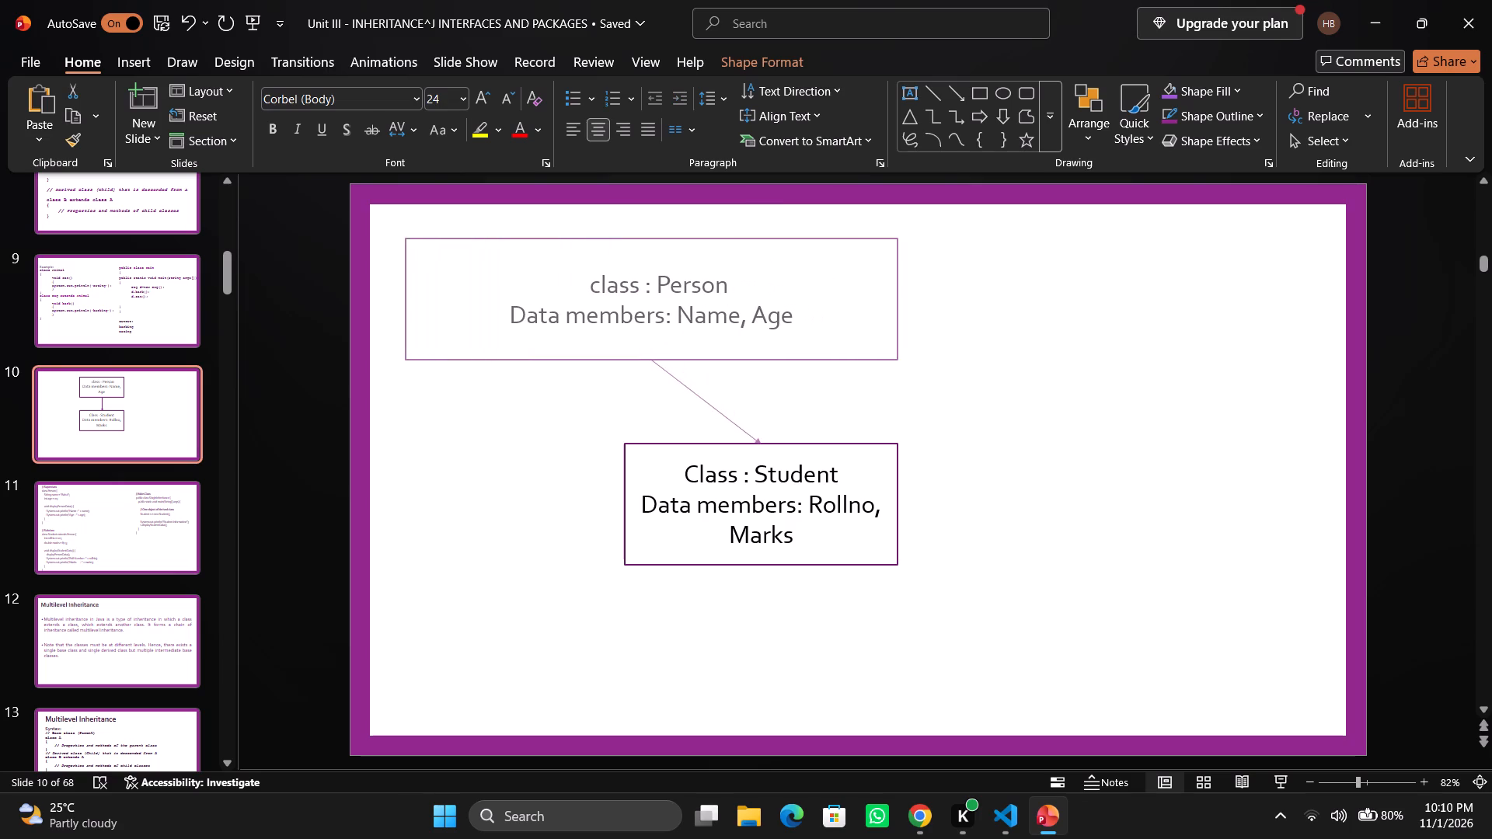
drag(403, 270, 382, 223)
drag(385, 237, 384, 225)
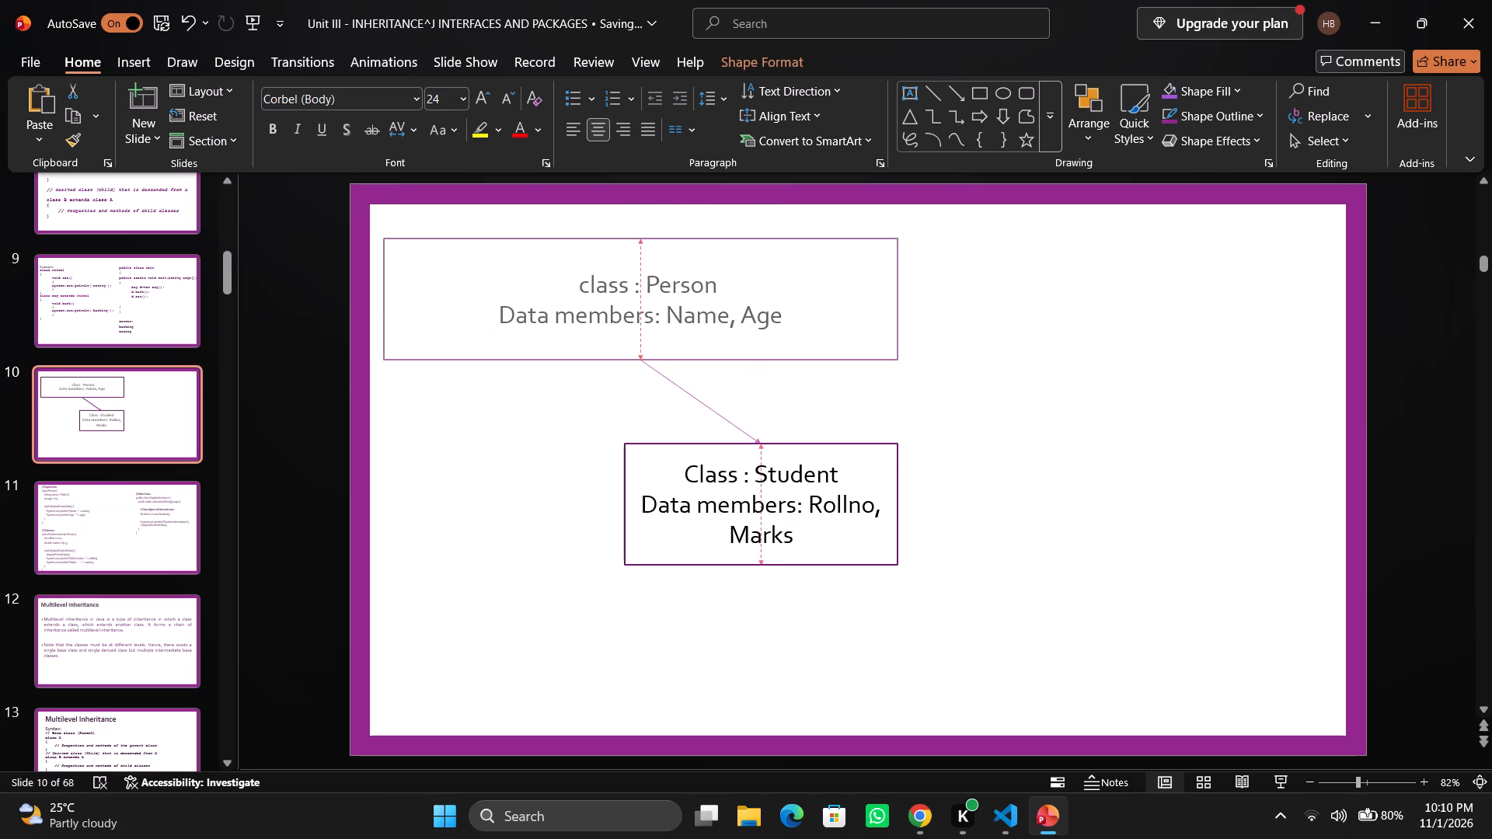
drag(384, 225, 371, 203)
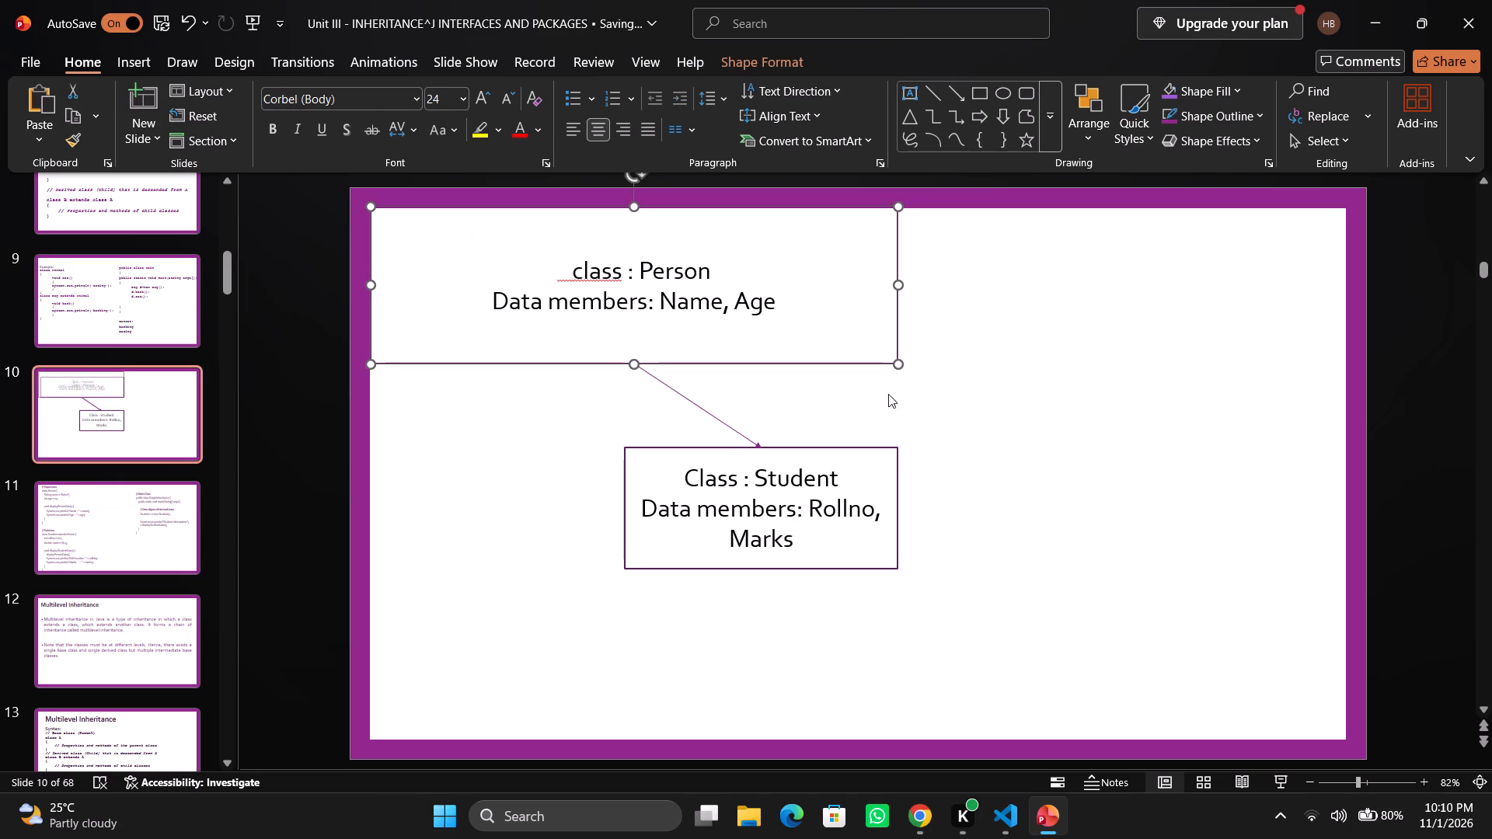
Shrink the Person box from its lower-right corner to fit its text compactly in the slide's upper-left corner.
drag(900, 366, 657, 329)
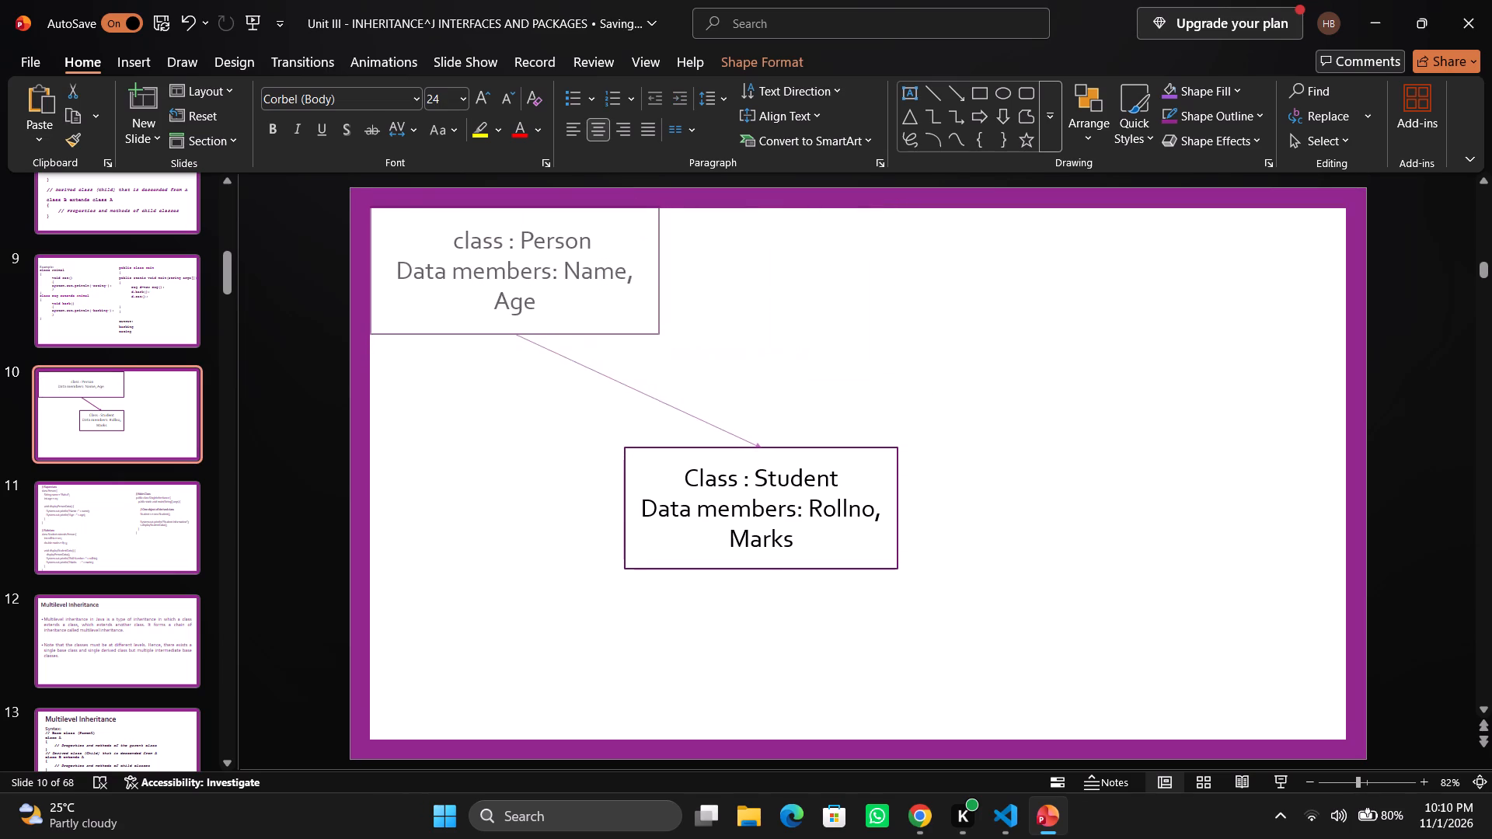
drag(657, 329, 562, 302)
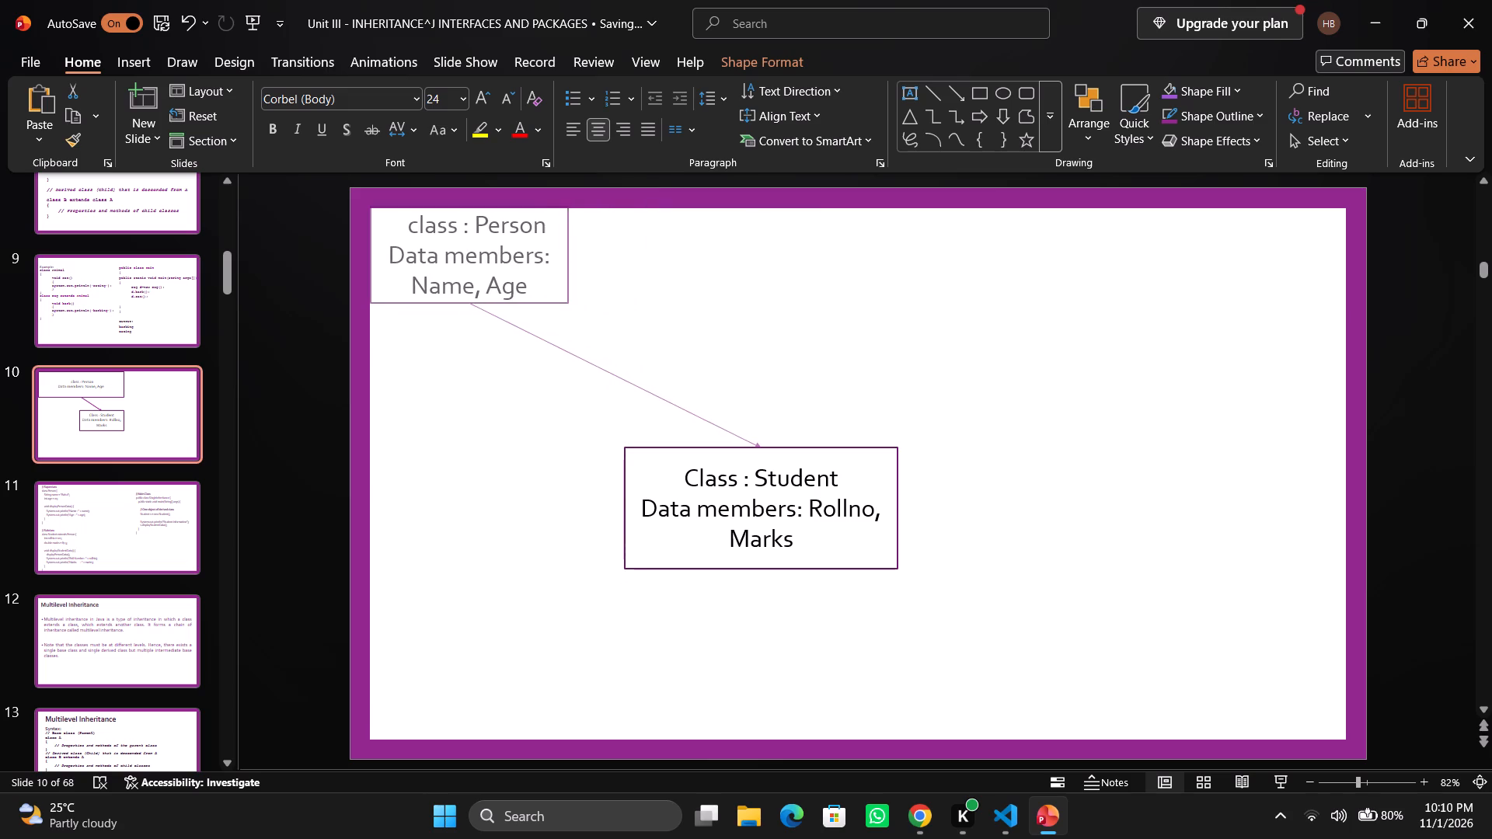
drag(562, 302, 576, 332)
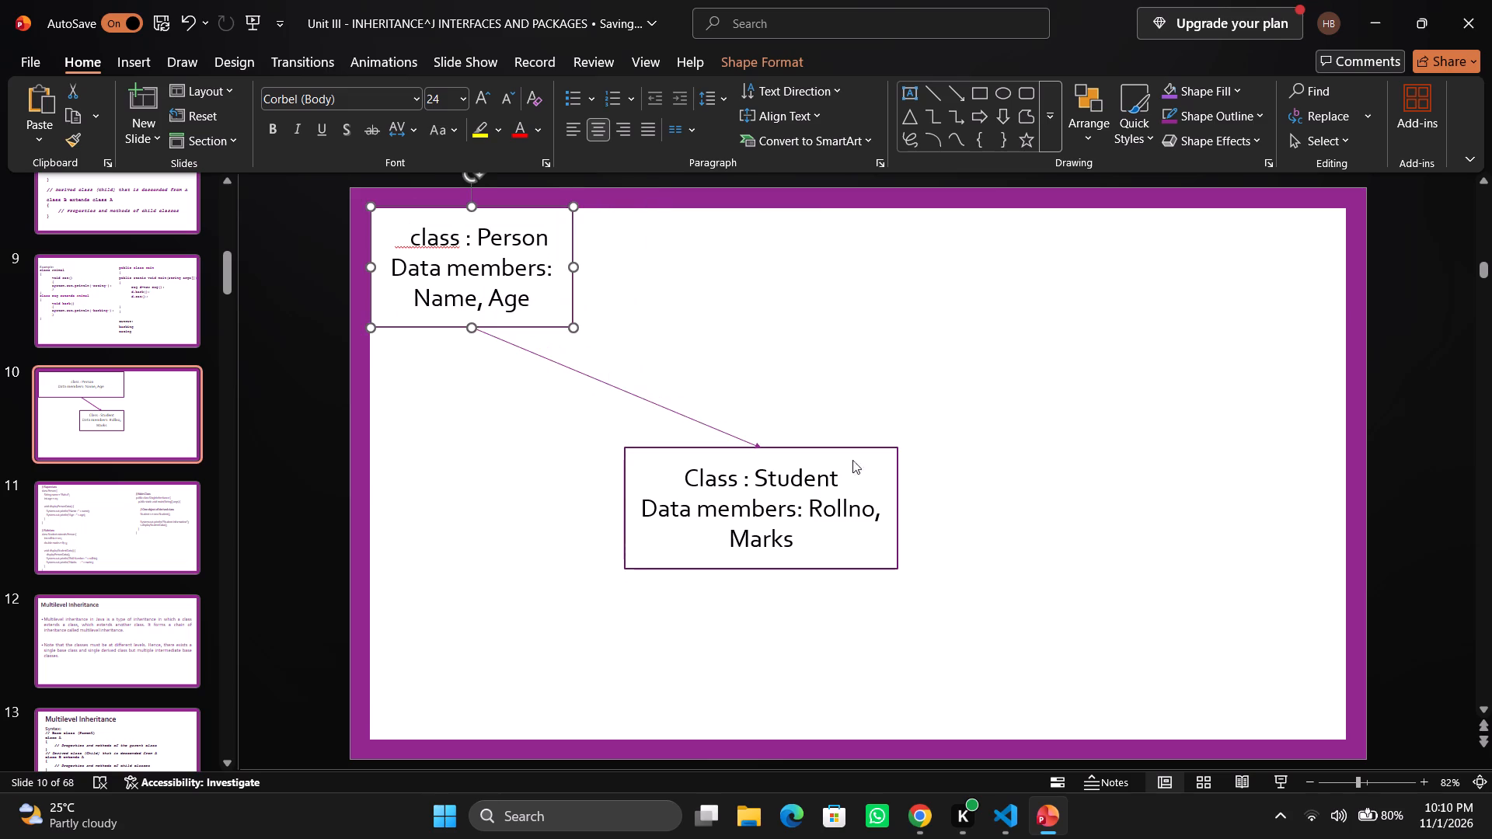
Move the Student class box up below the Person box and reduce its height around its three lines of text.
drag(896, 569, 654, 493)
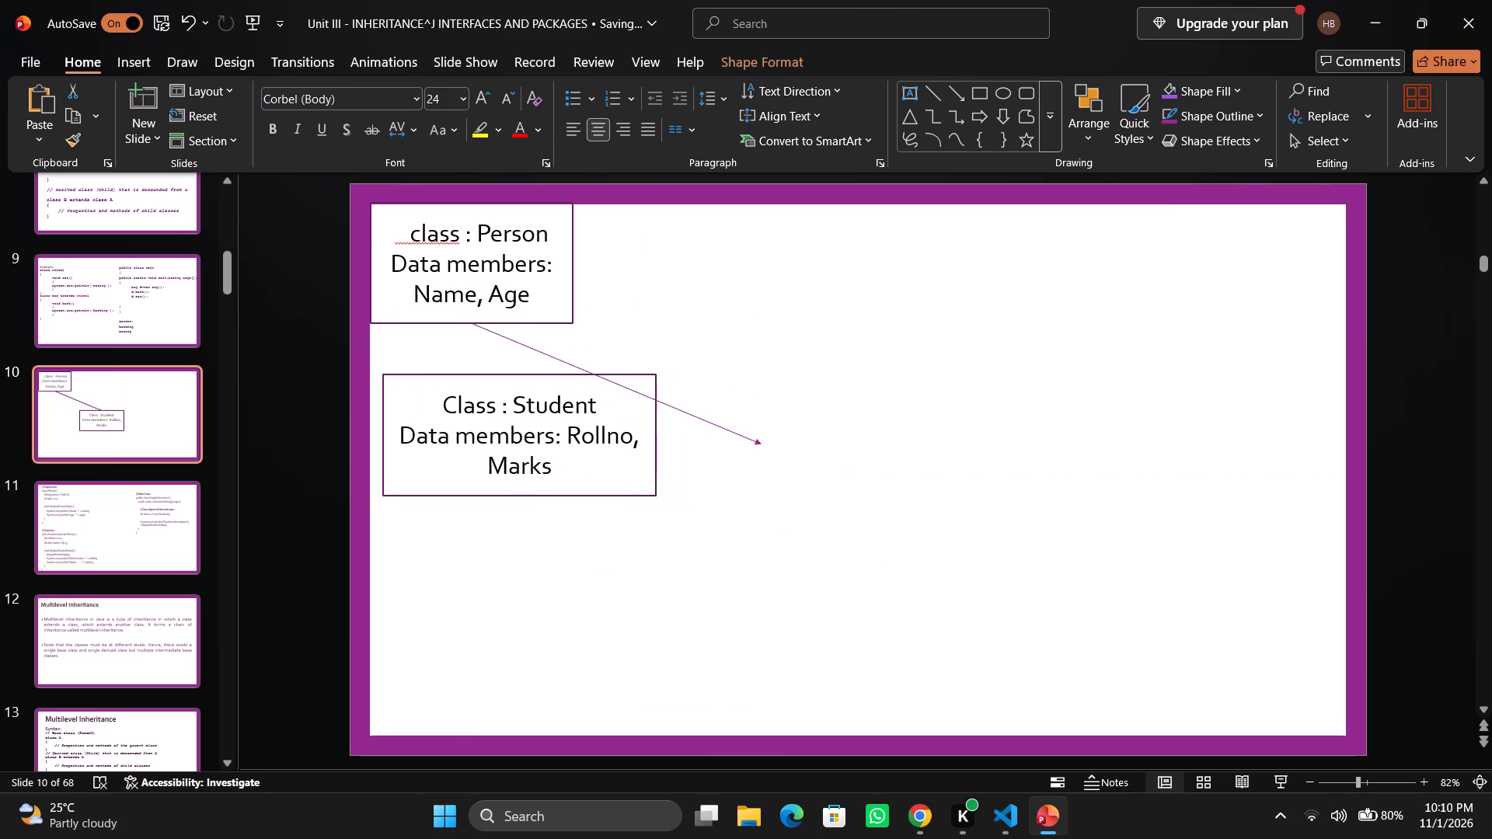
drag(654, 493, 654, 493)
drag(657, 496, 663, 540)
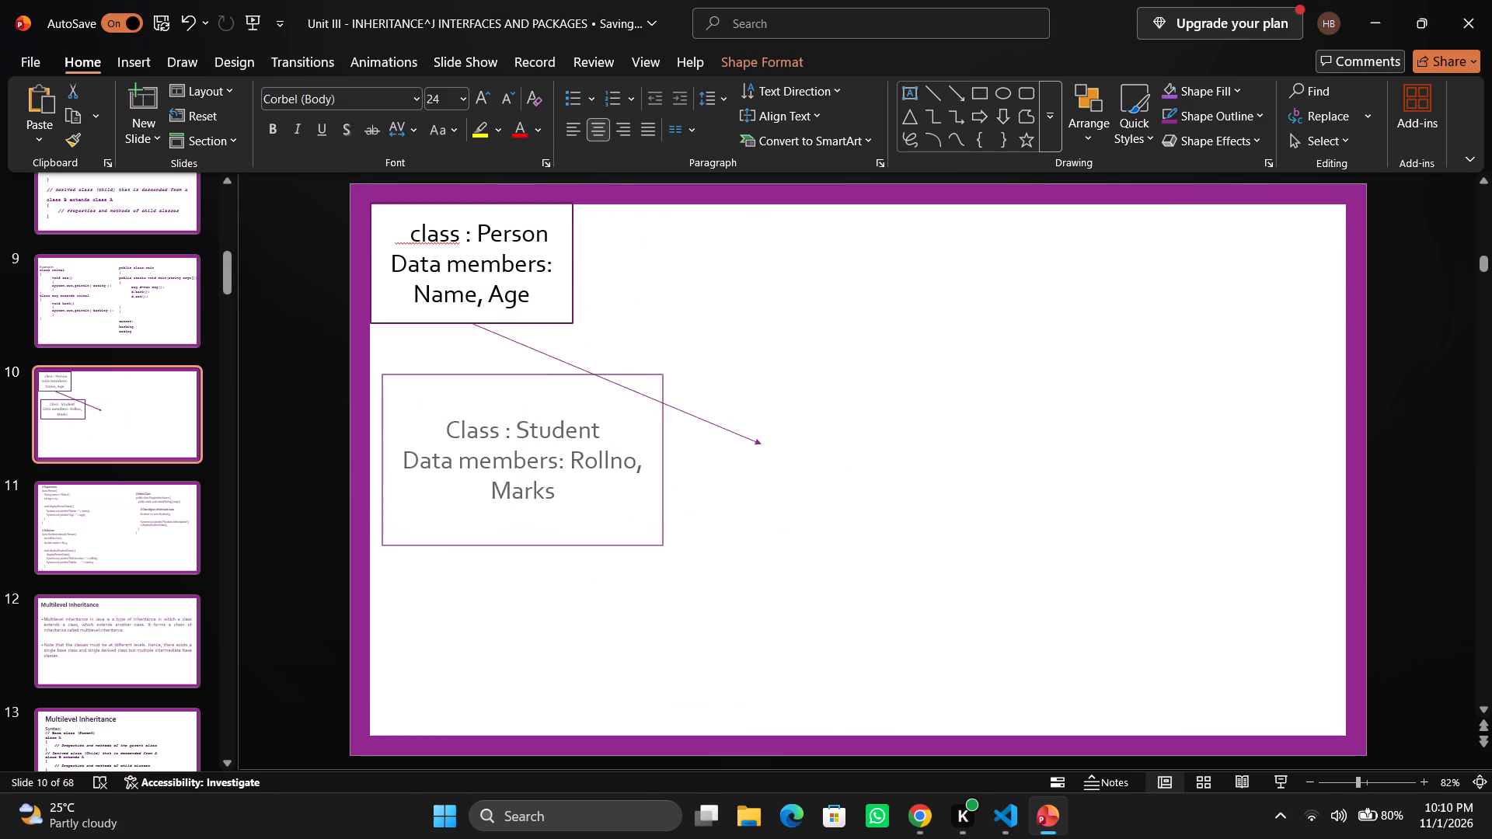
drag(663, 540, 668, 465)
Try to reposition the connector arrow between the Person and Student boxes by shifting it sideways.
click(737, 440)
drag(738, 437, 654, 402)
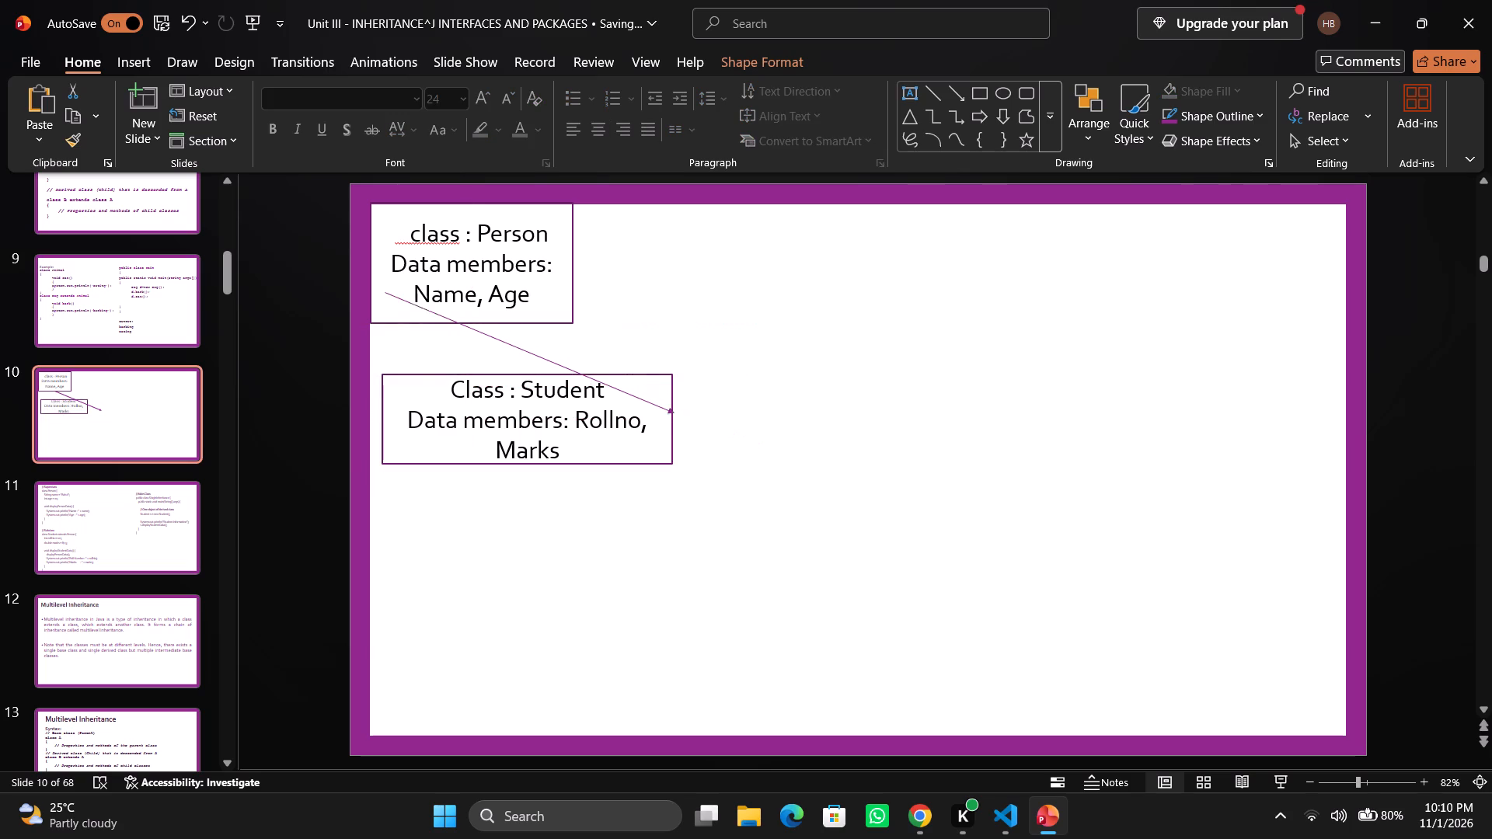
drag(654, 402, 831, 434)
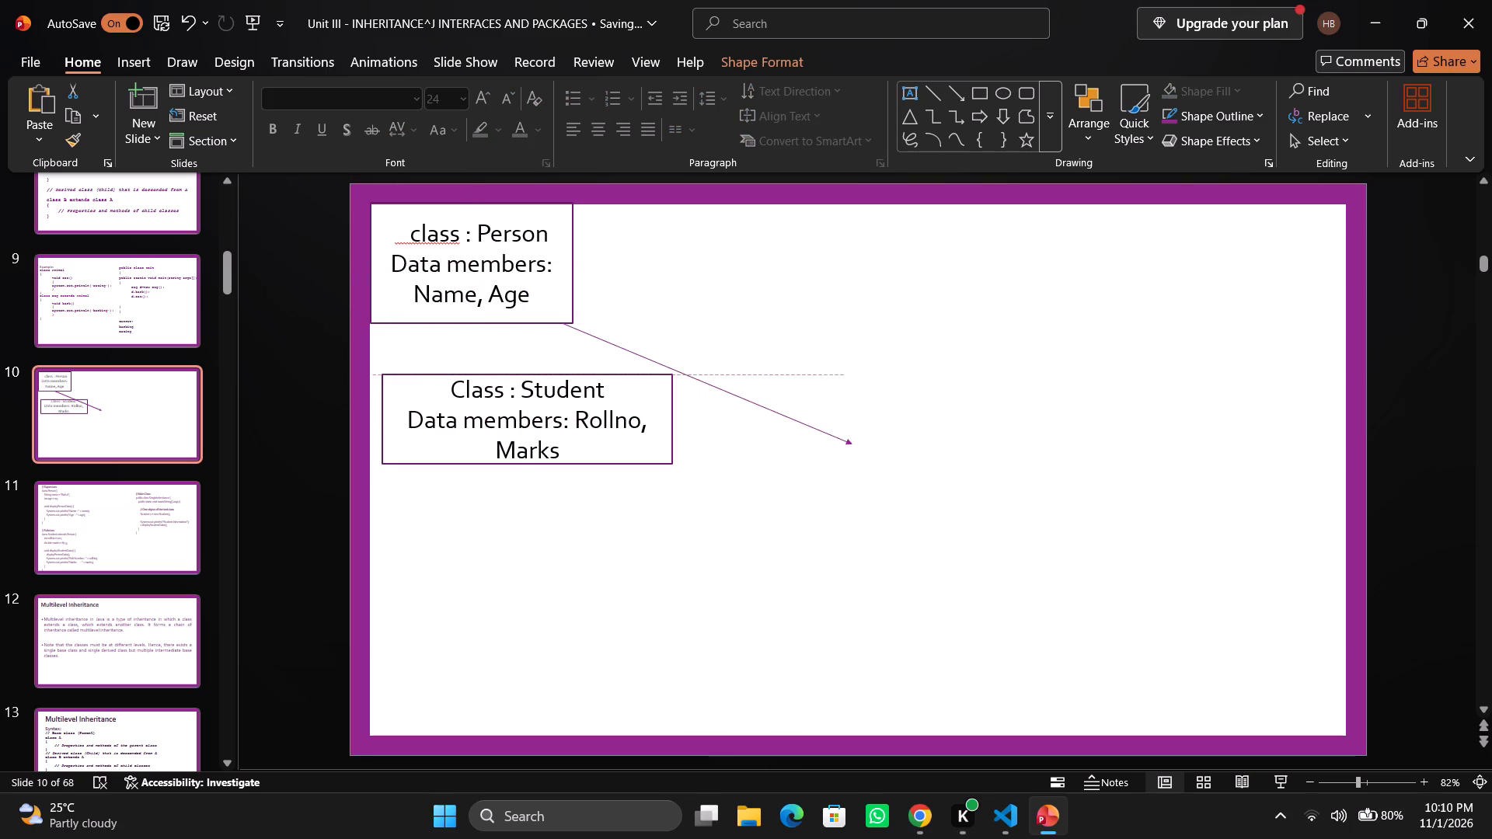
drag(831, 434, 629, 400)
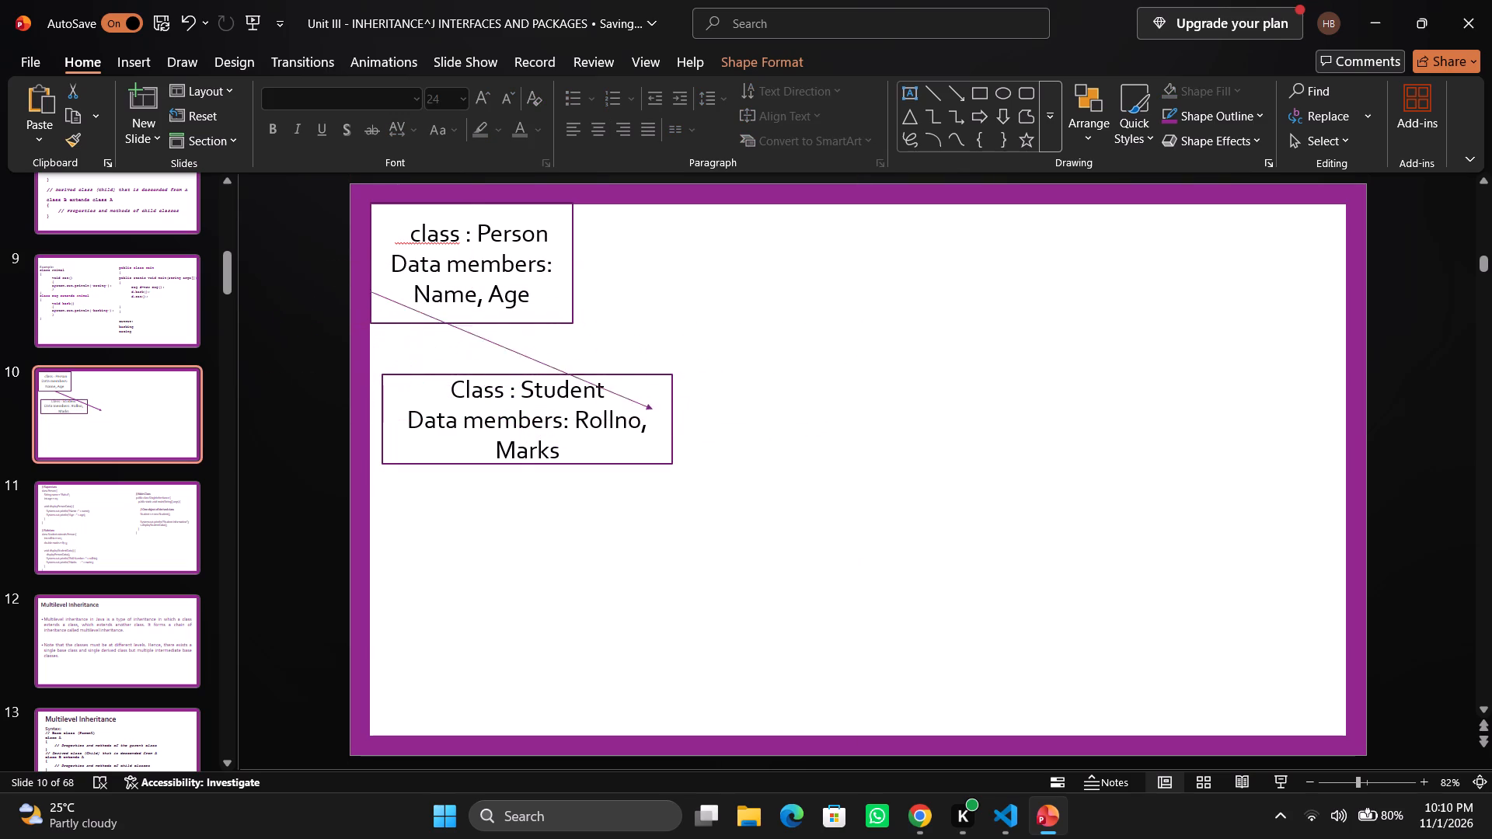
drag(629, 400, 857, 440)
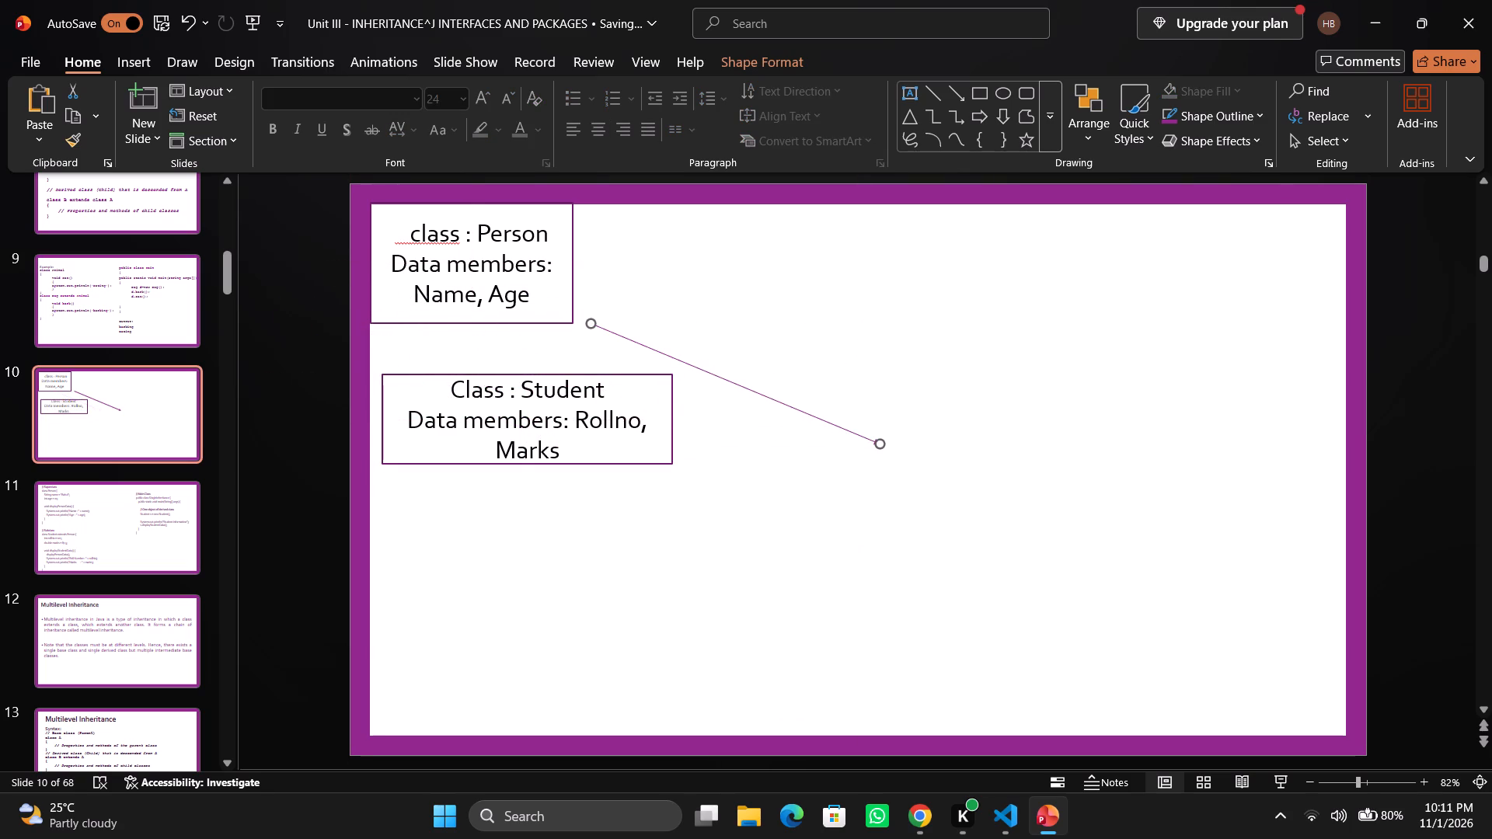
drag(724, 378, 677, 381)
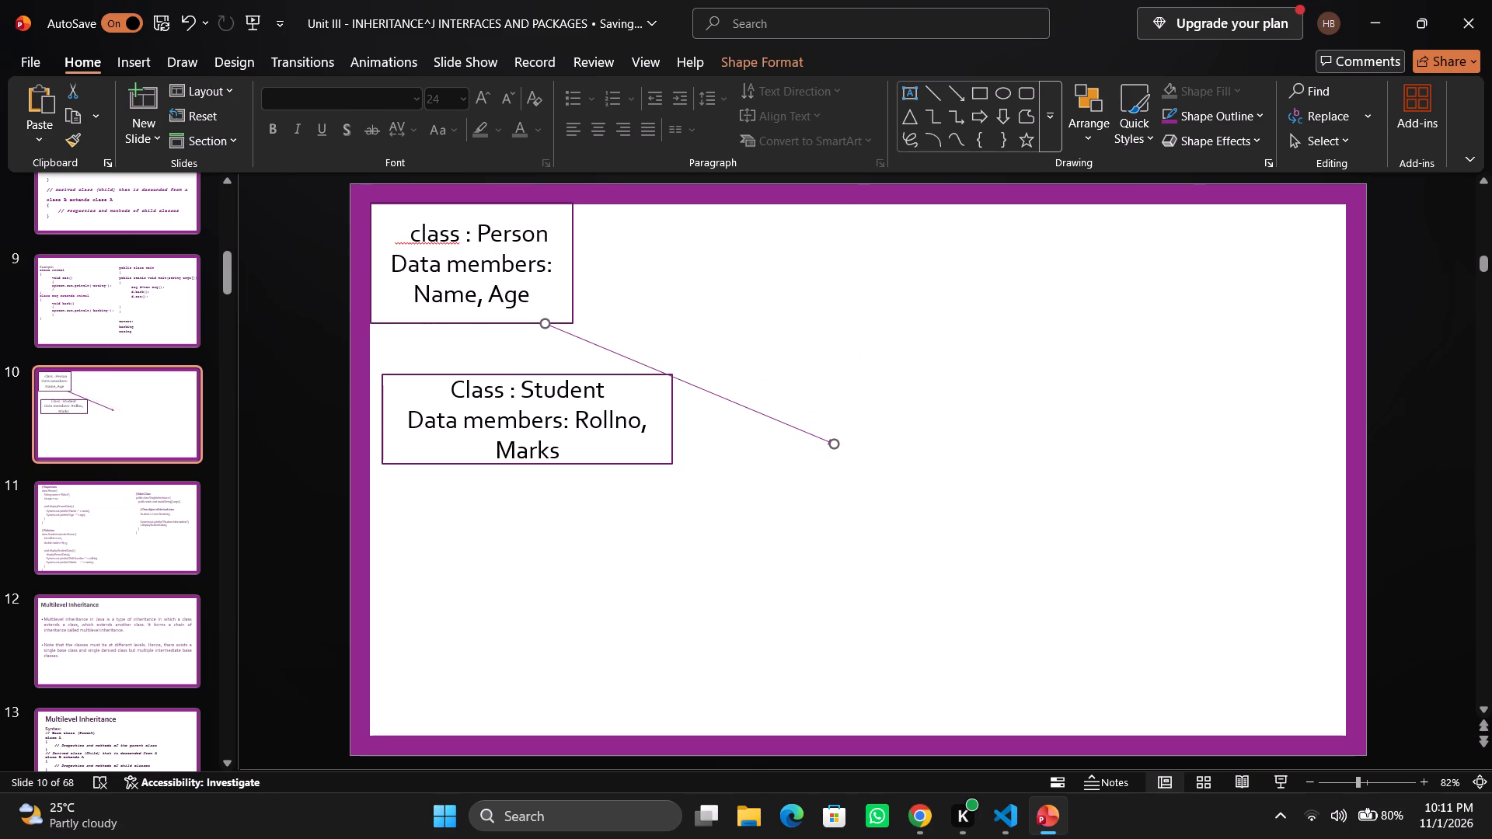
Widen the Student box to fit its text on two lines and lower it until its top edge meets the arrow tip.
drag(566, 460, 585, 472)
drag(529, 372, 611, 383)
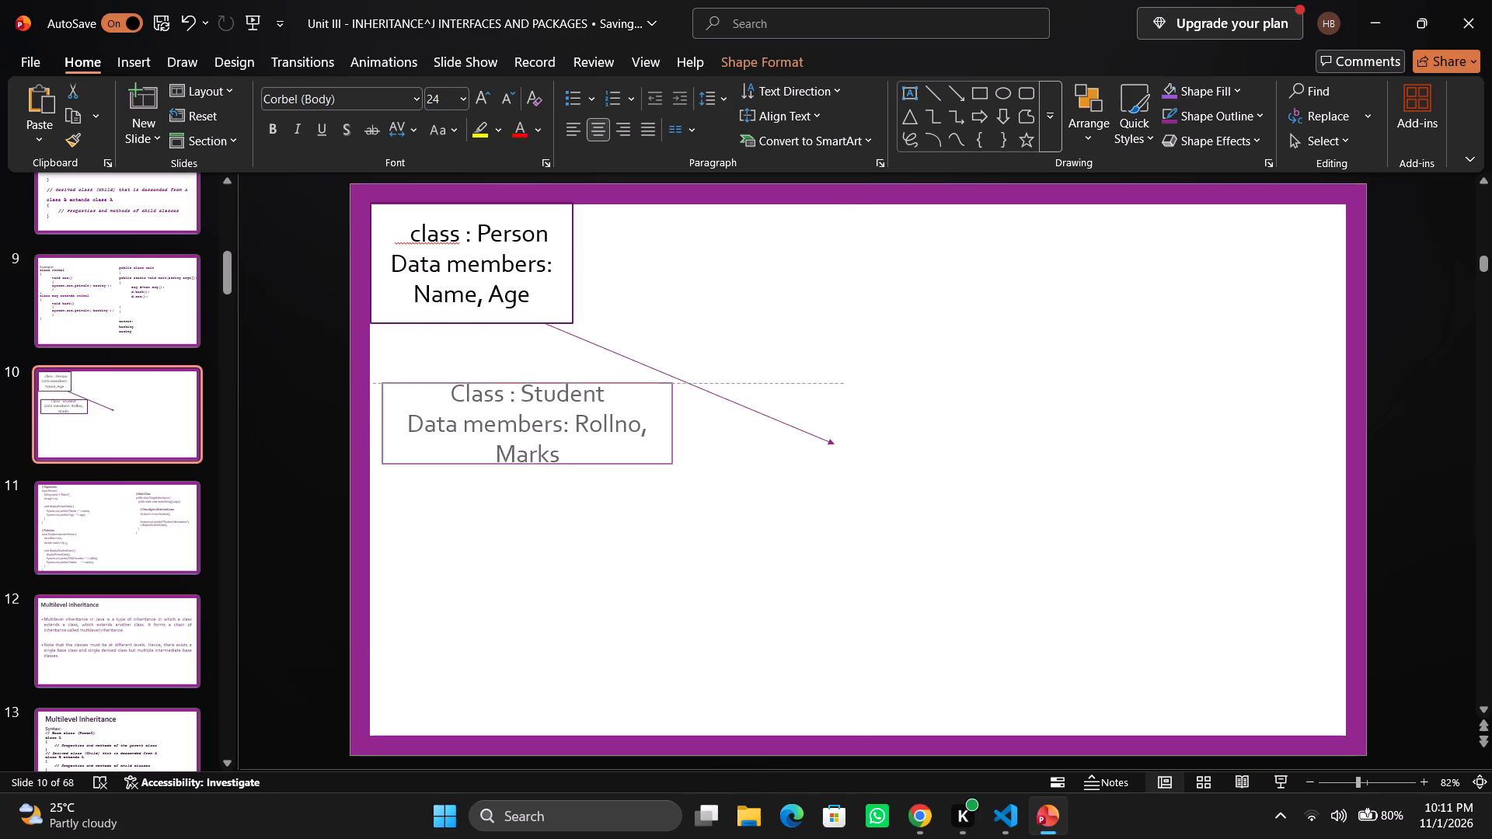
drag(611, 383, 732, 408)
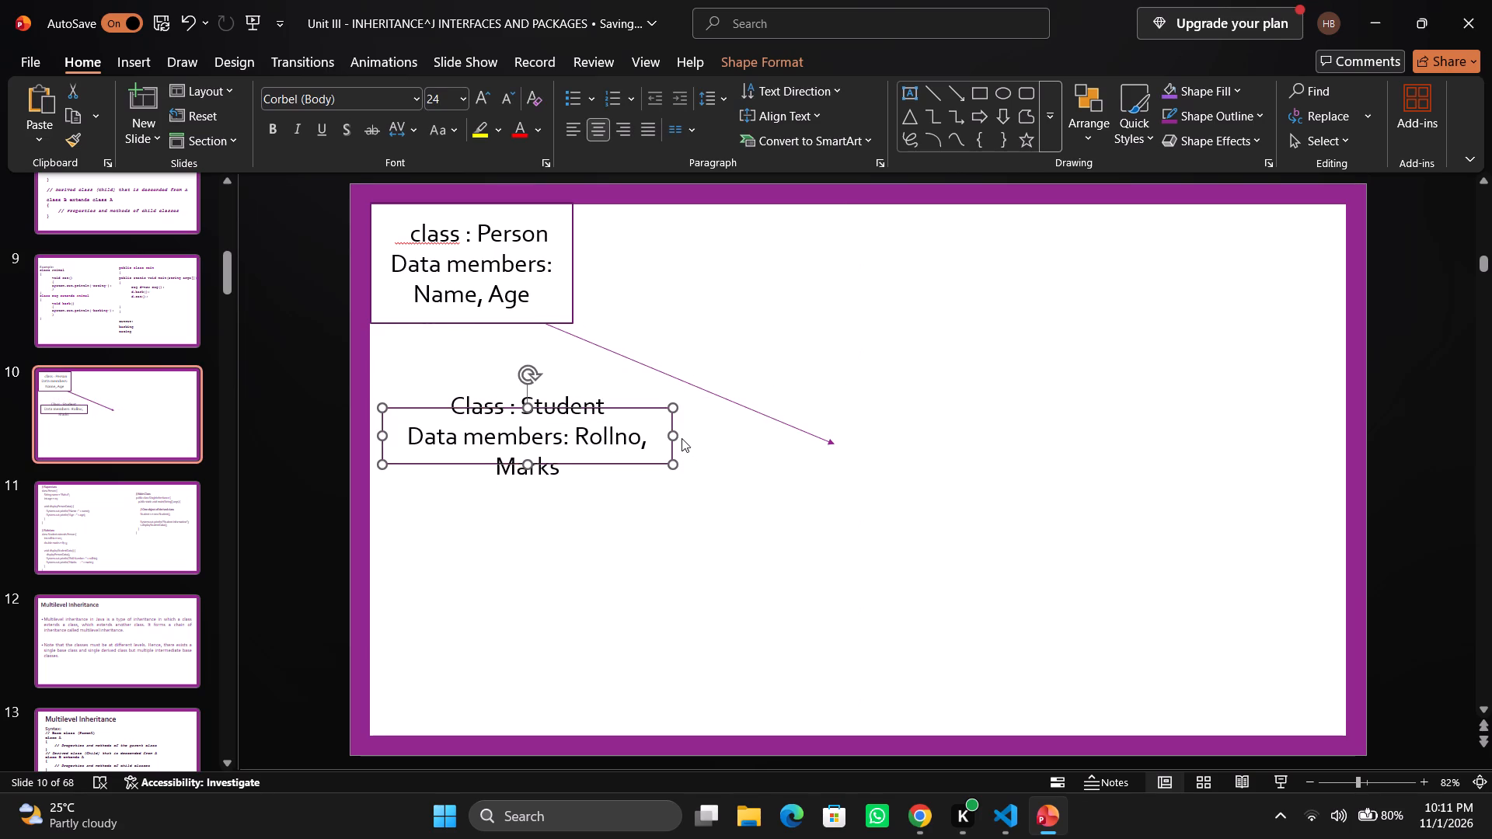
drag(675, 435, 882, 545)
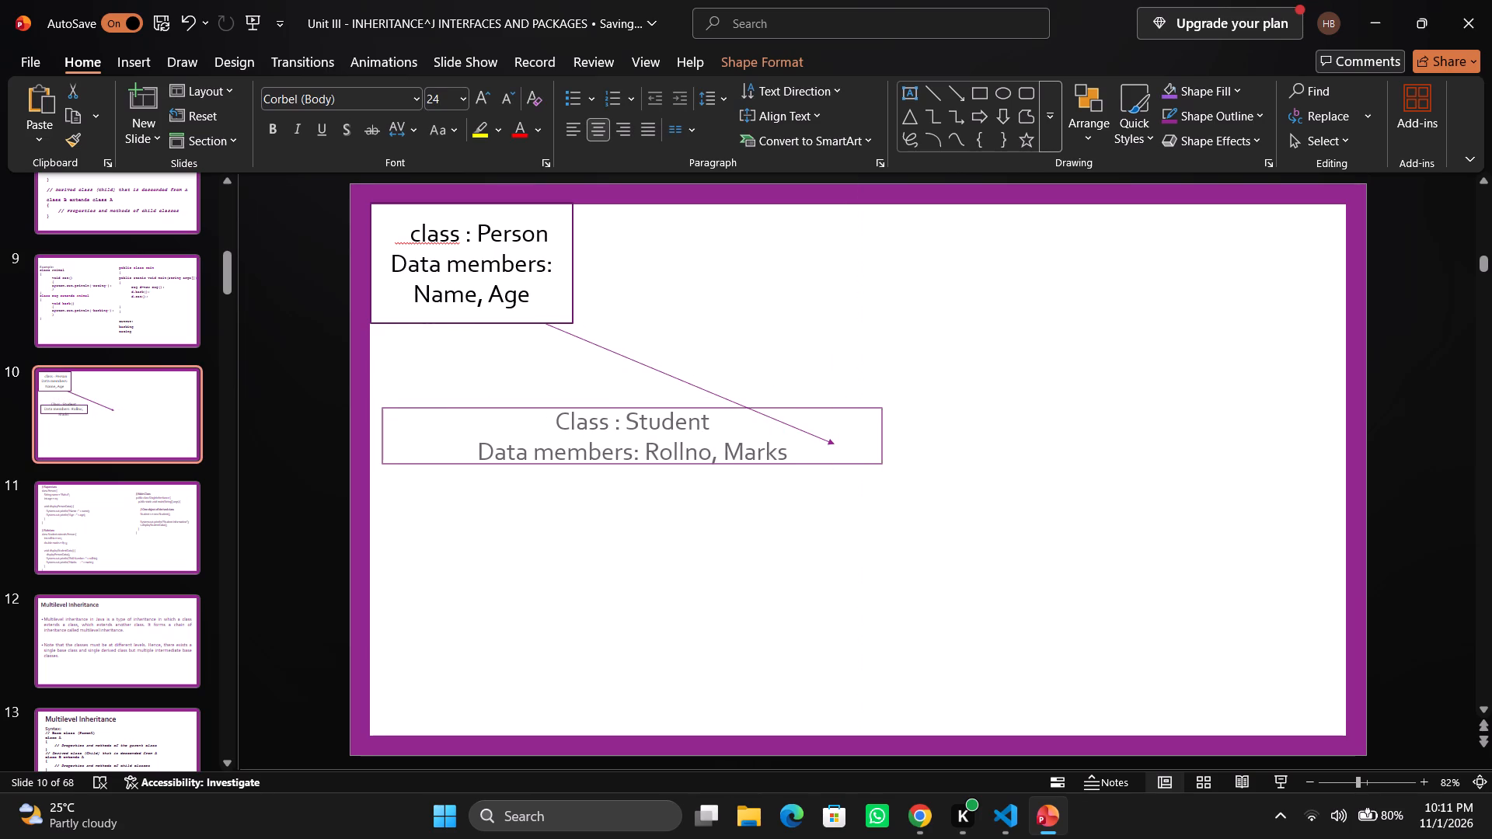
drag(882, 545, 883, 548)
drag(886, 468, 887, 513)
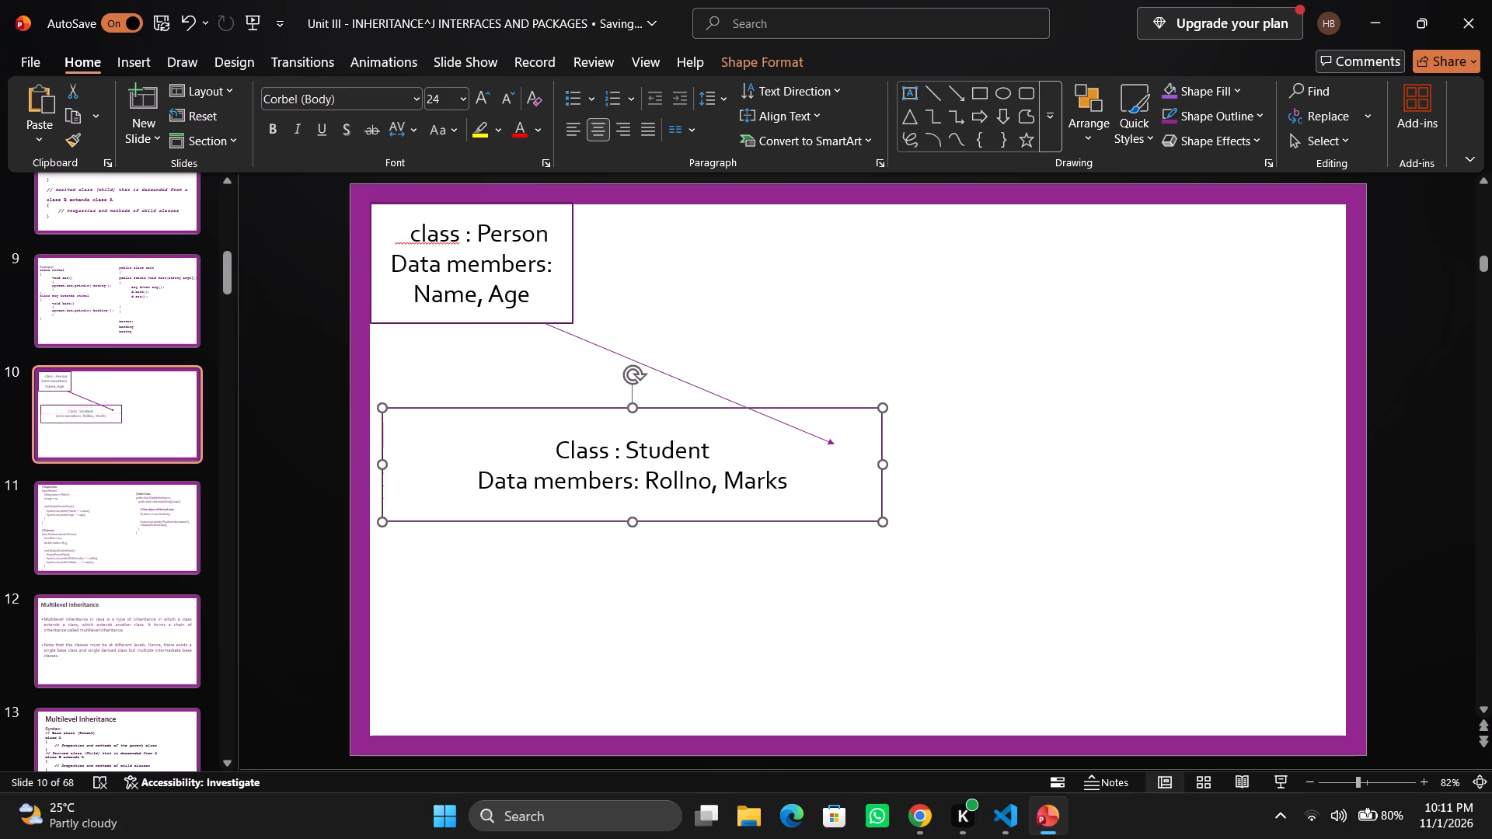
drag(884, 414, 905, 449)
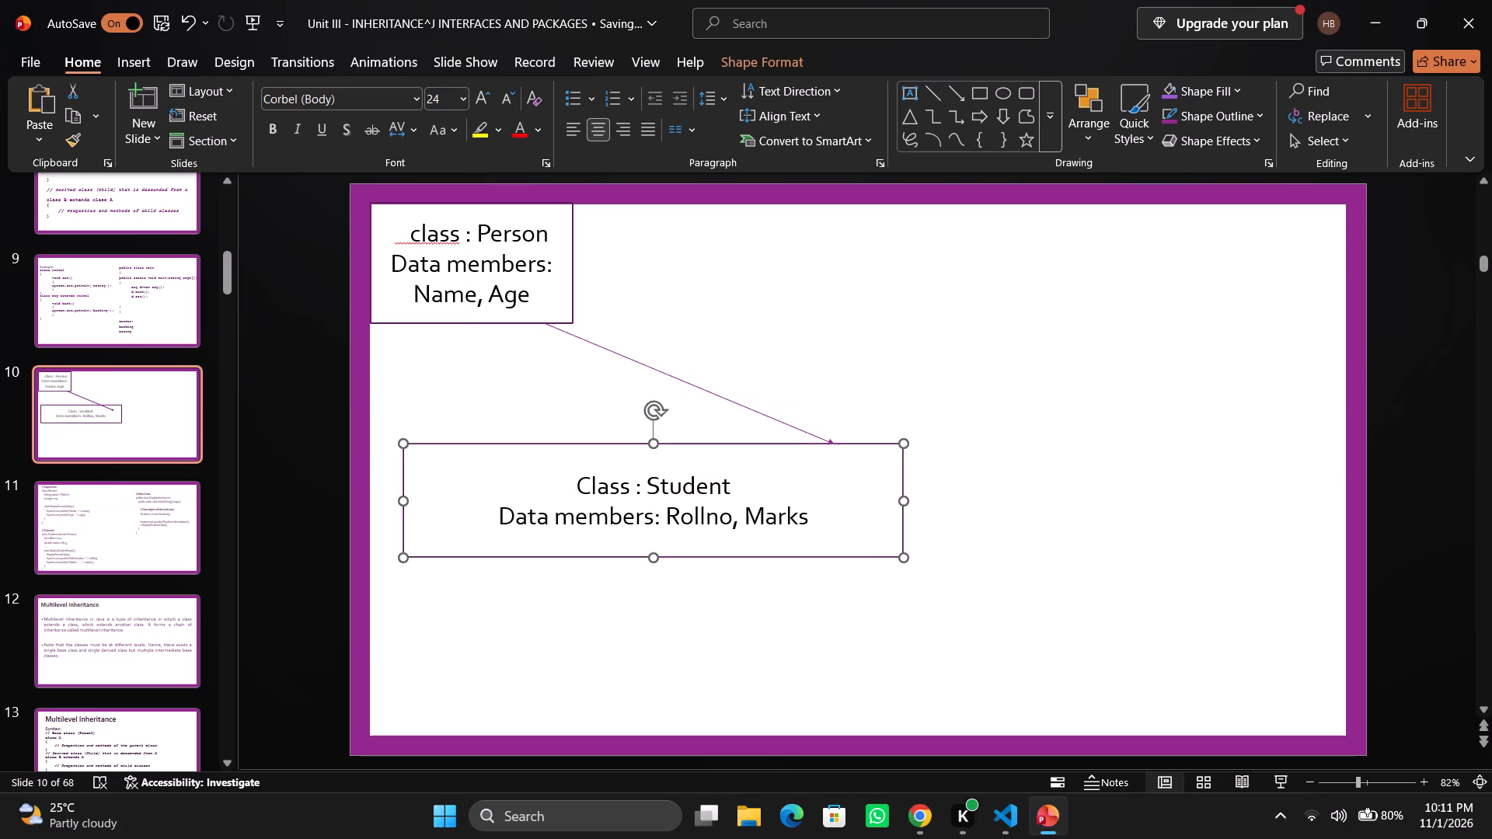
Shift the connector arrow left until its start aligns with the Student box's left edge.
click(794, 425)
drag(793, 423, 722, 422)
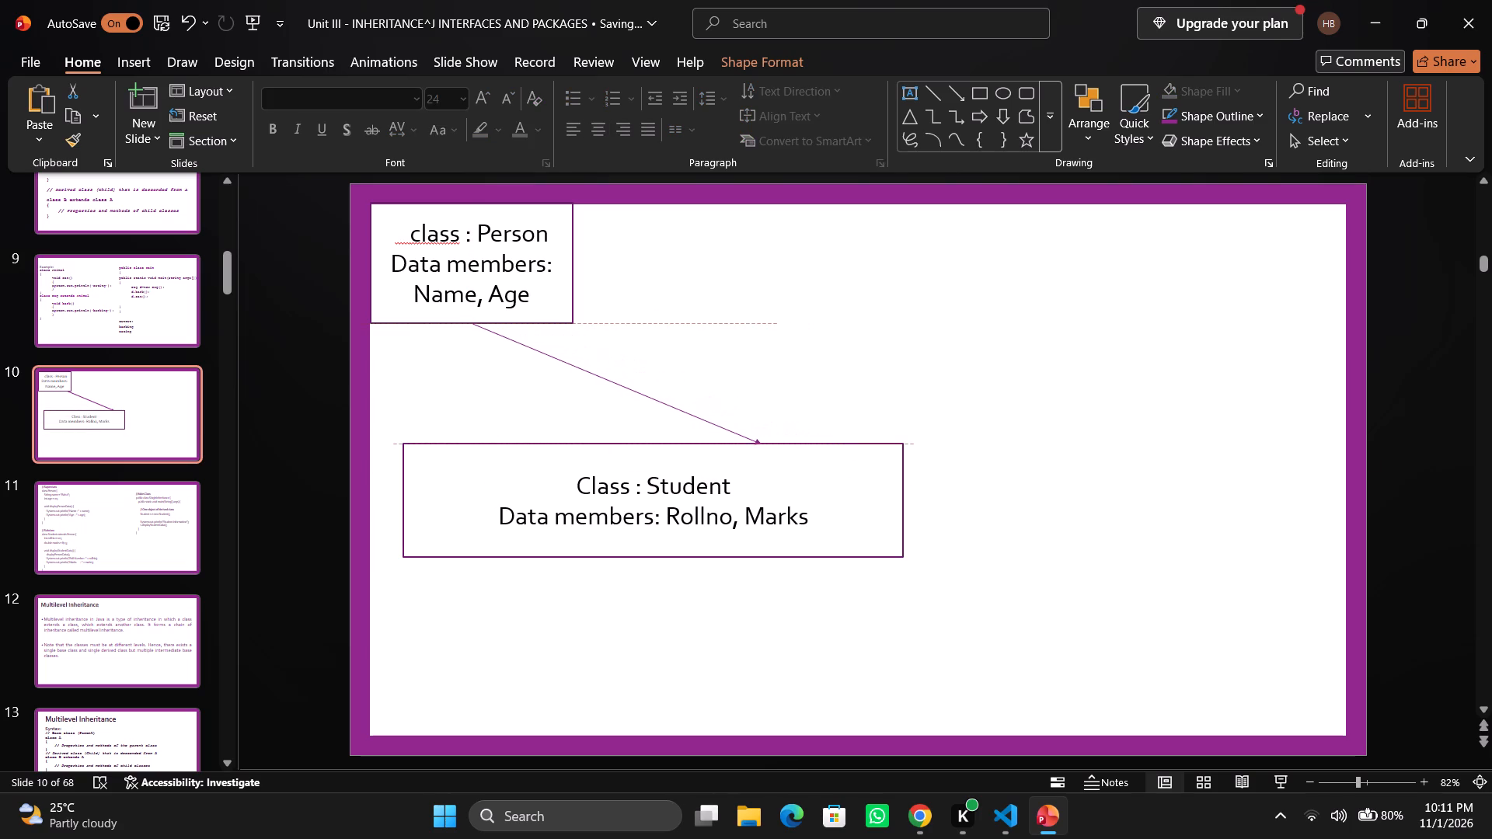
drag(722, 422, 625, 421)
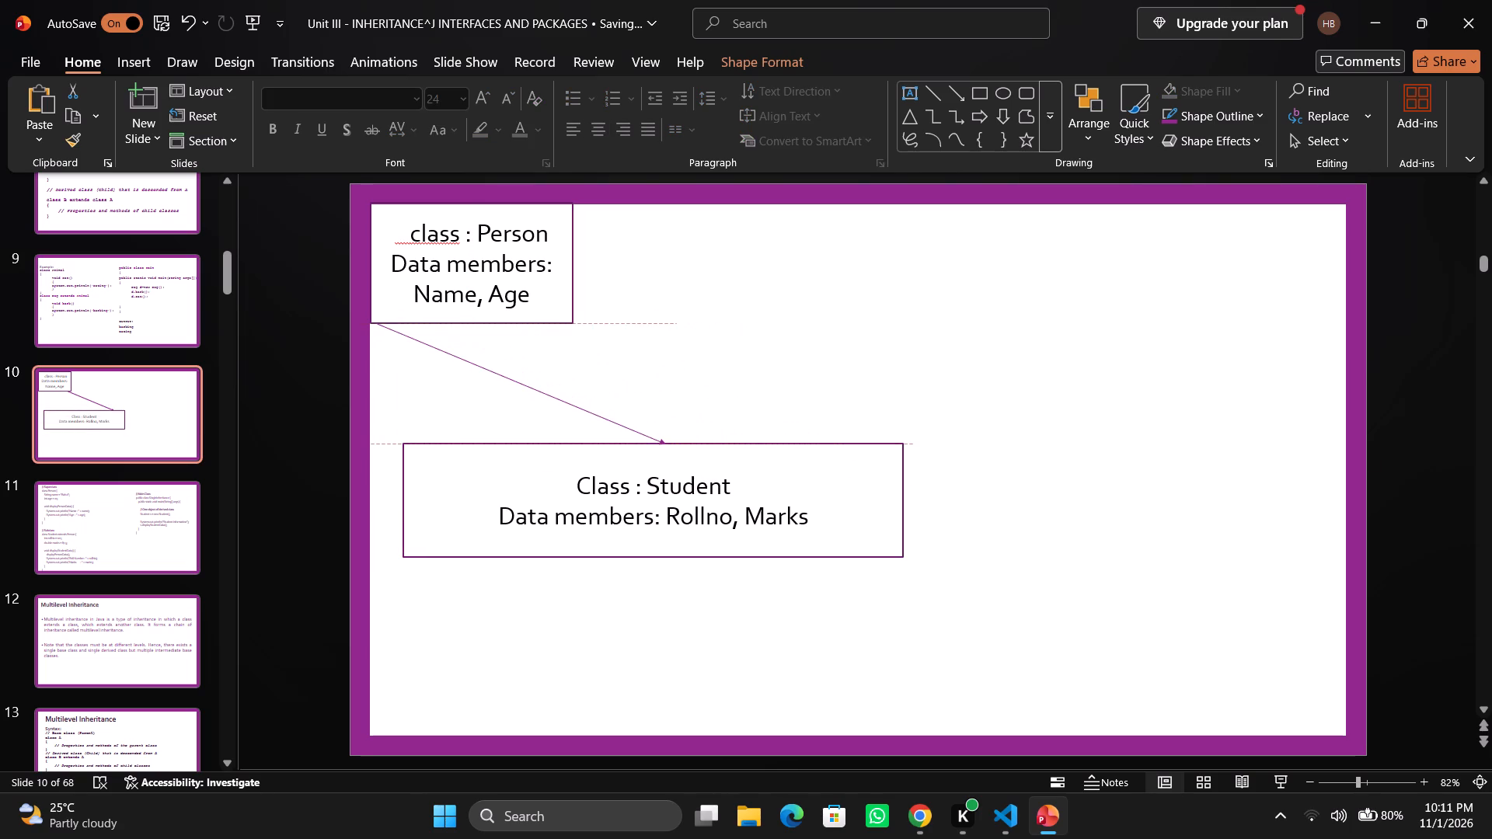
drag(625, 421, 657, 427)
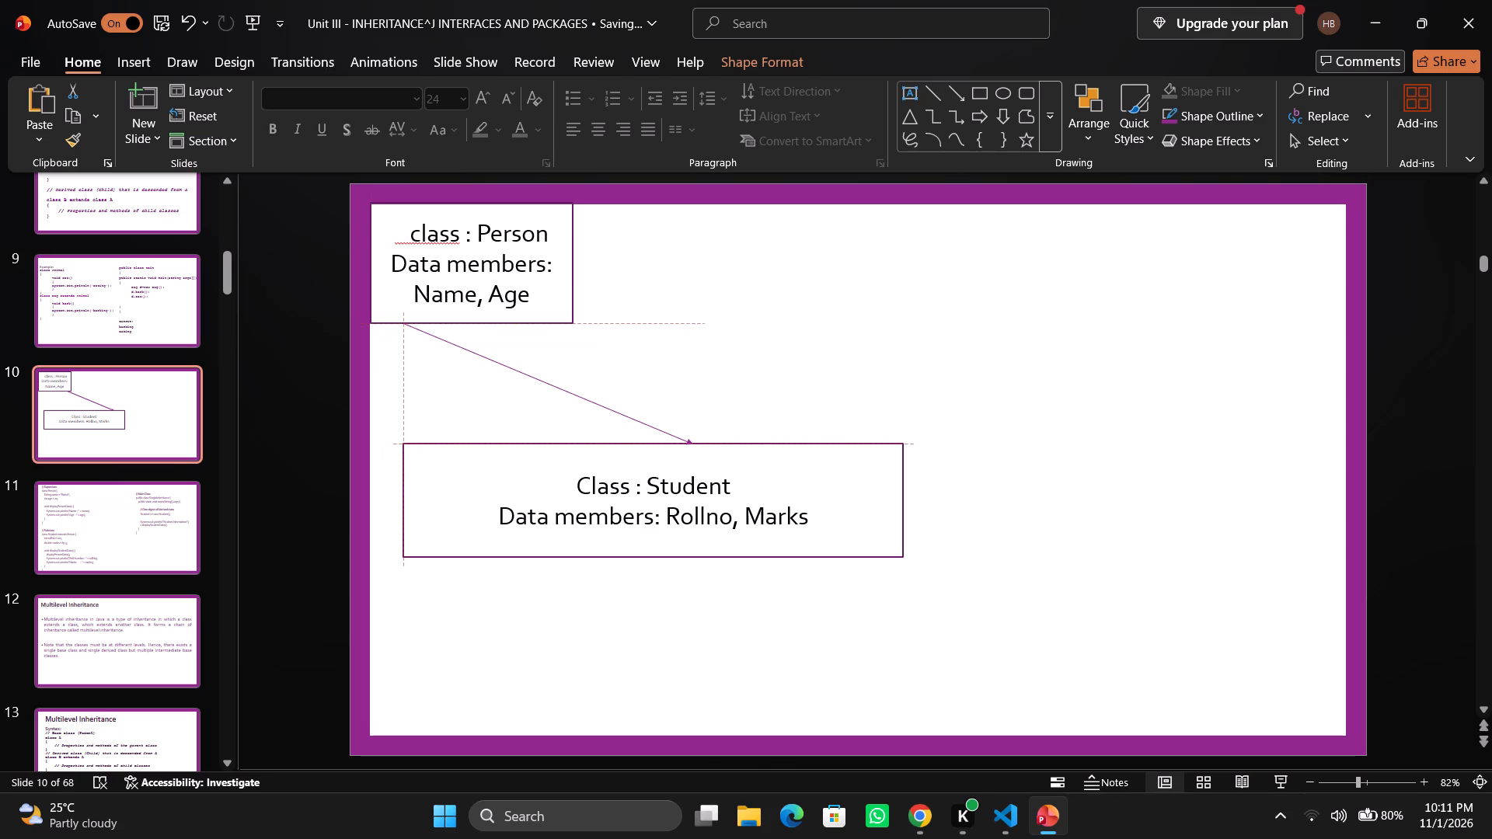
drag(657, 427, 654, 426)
Shrink the Student box from its lower-right corner until its right edge lines up with the arrow tip.
click(828, 531)
click(895, 552)
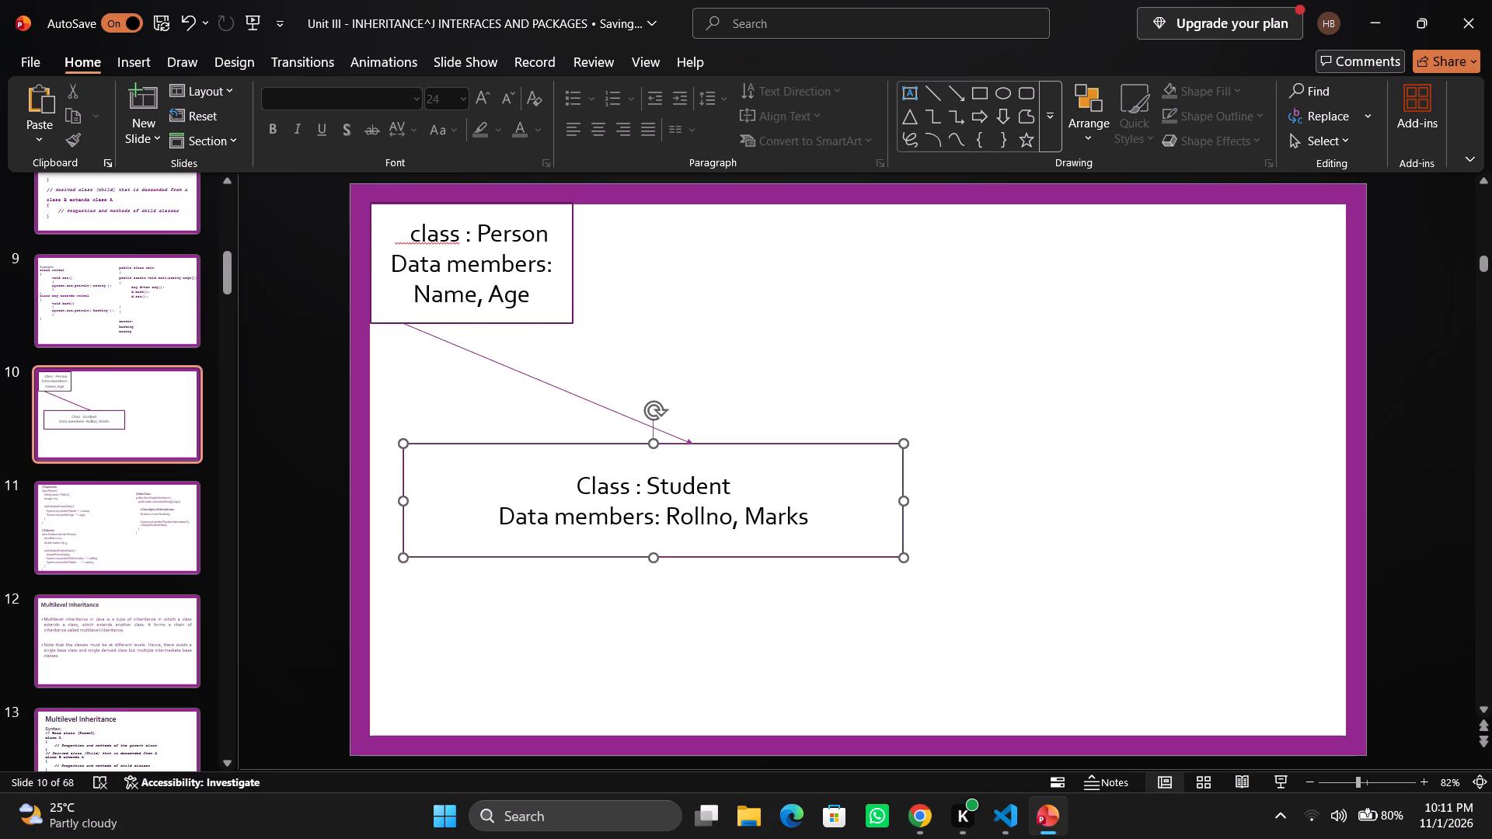
drag(904, 558, 695, 503)
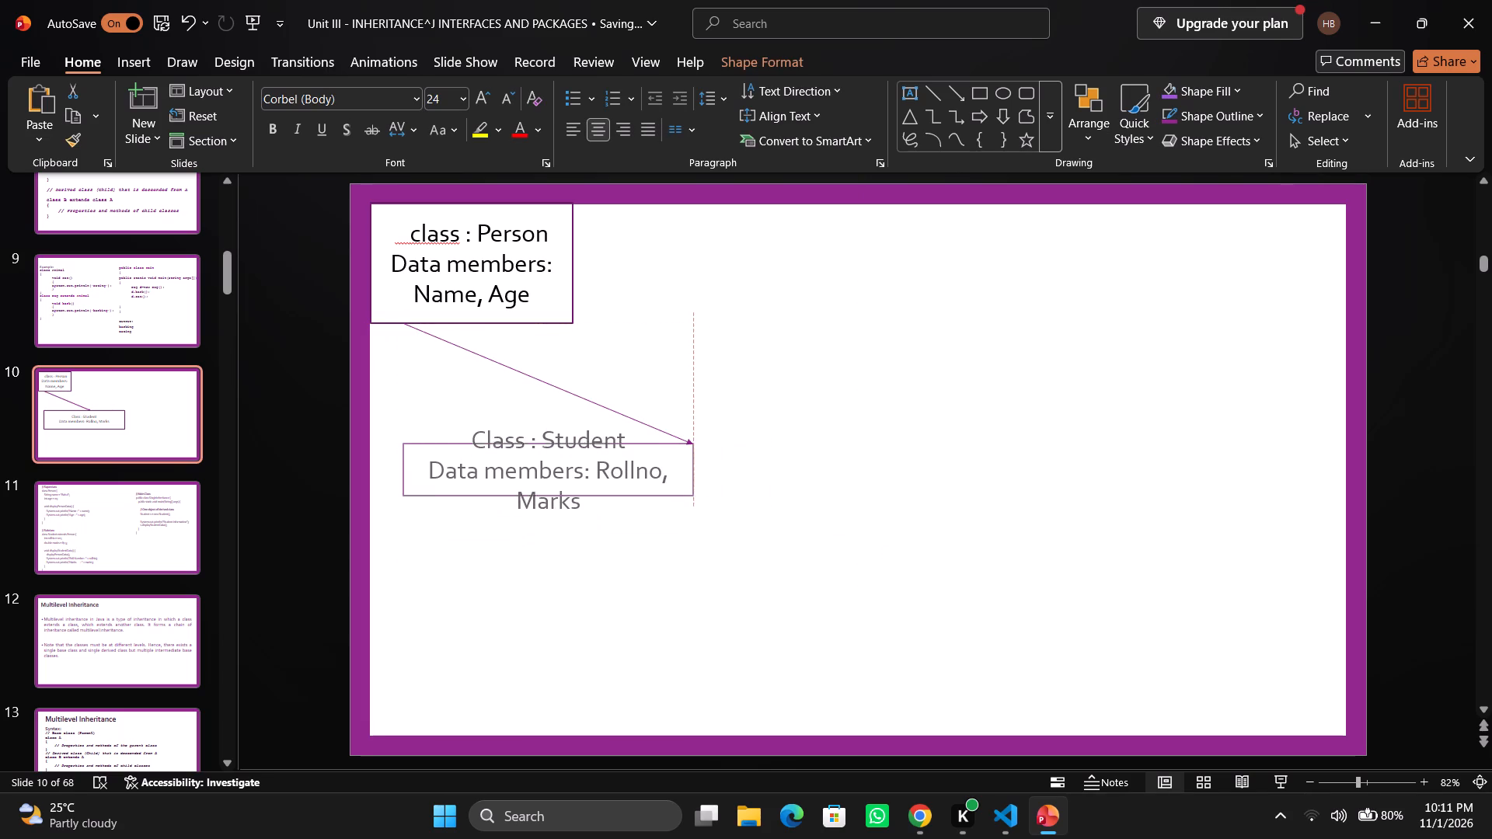
drag(695, 503, 698, 537)
Pull the connector arrow away from the two class boxes and remove it from slide 10.
click(535, 385)
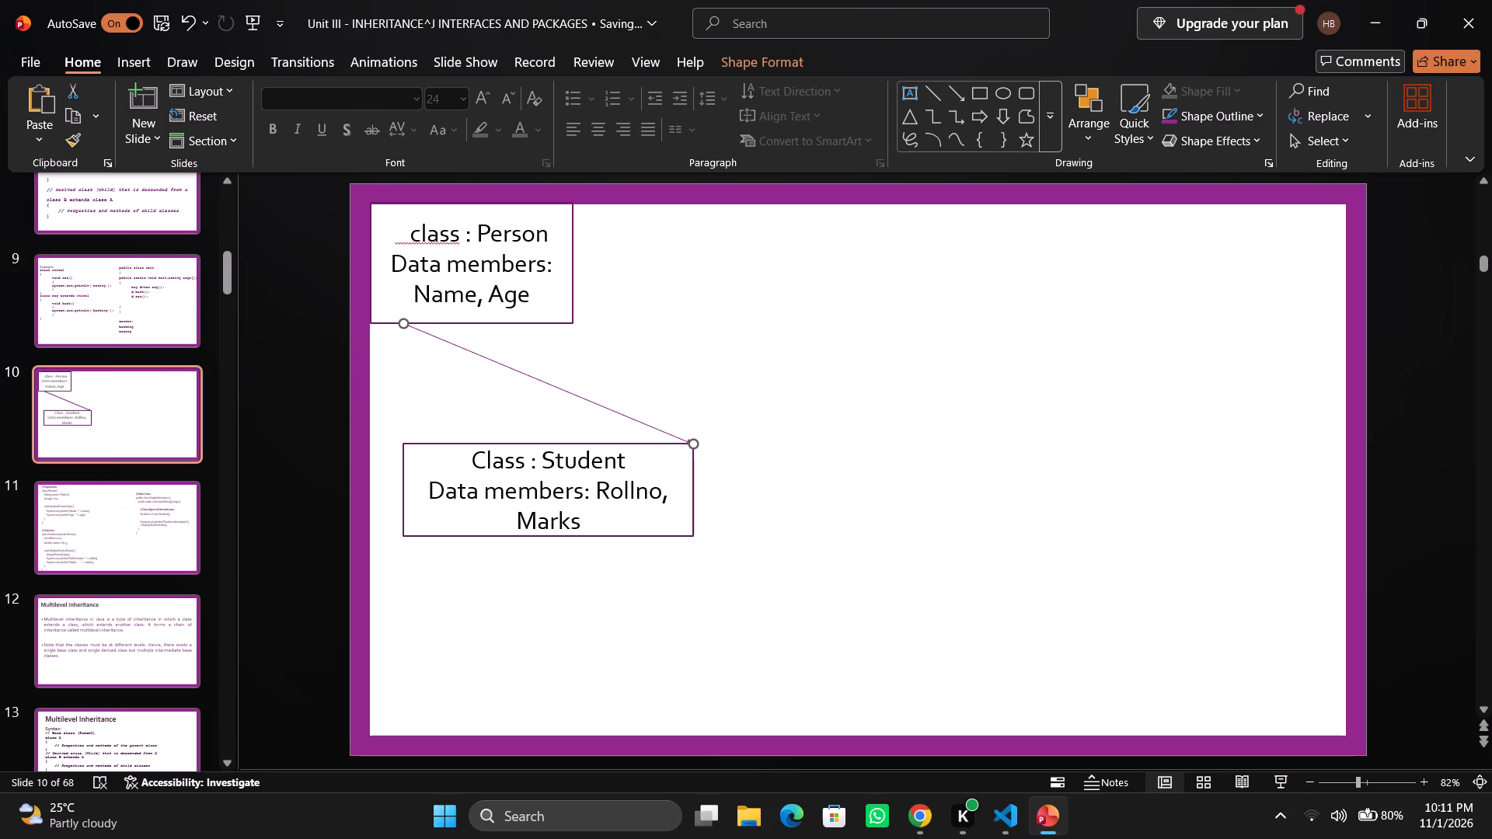
drag(539, 382, 779, 430)
right_click(779, 430)
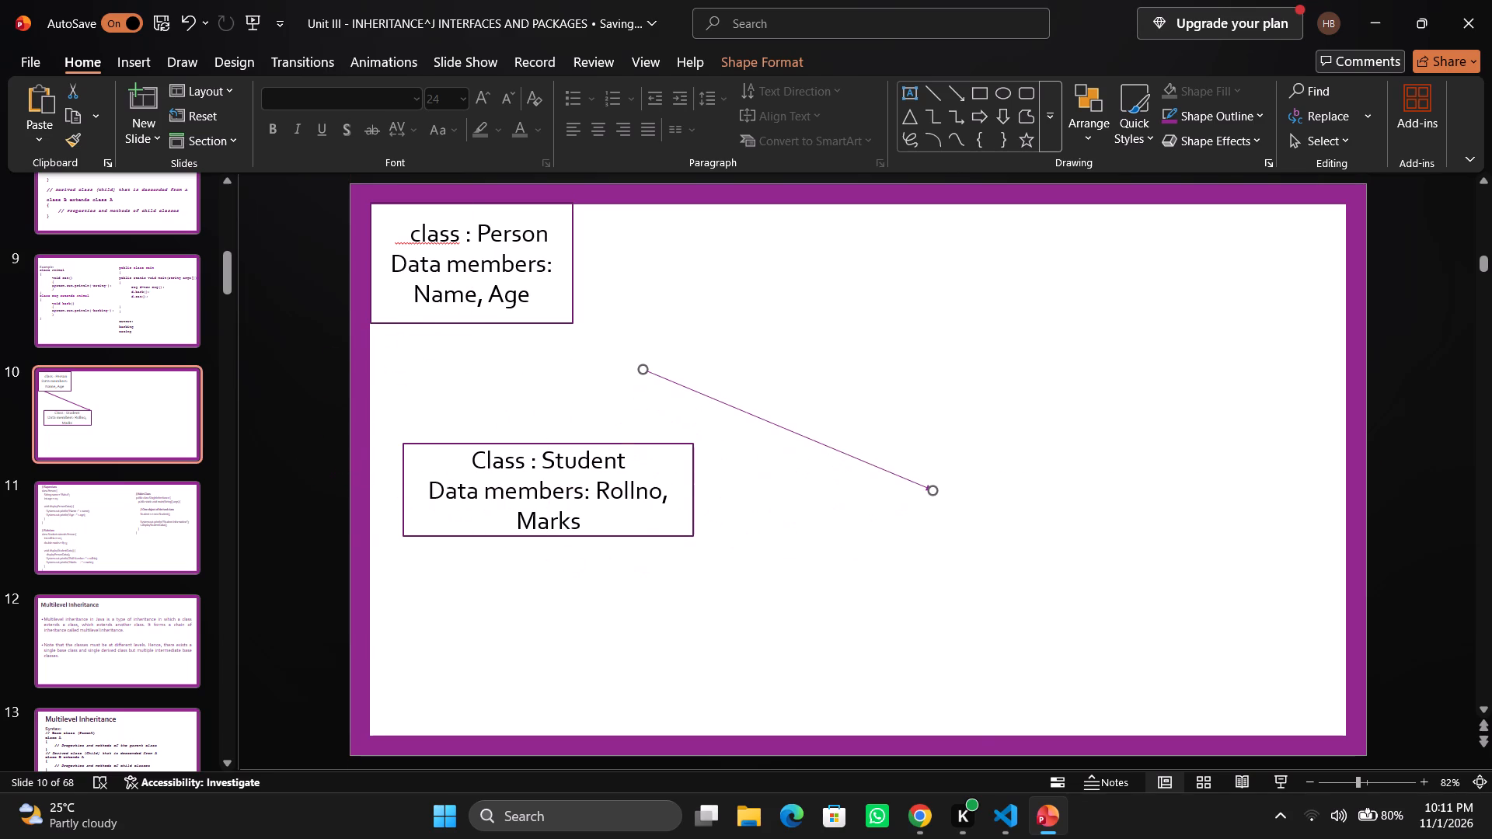
click(861, 303)
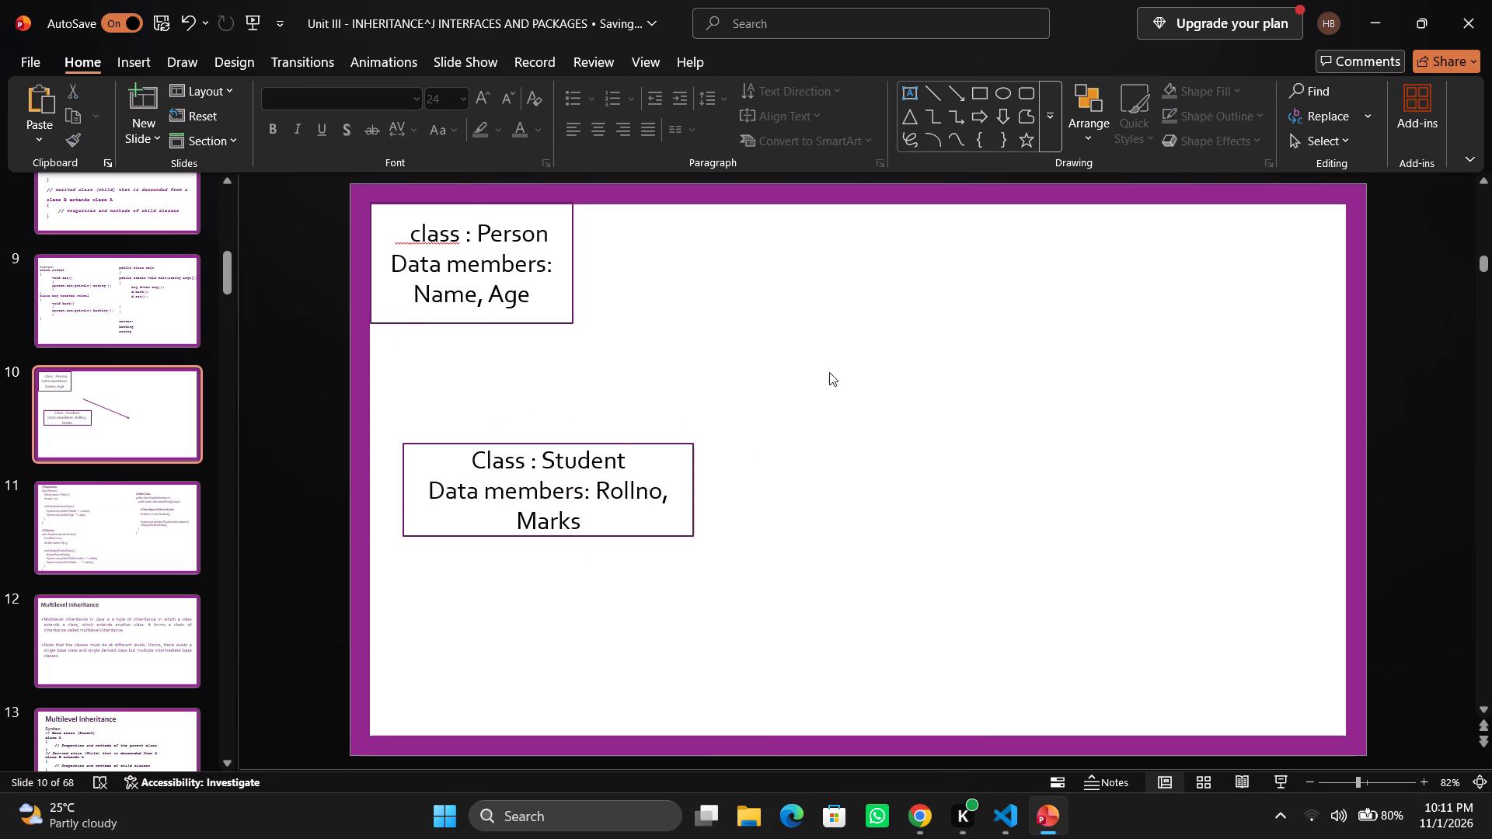
Extend the Student box upward and move it just below the Person box, with their left edges aligned.
click(626, 472)
drag(549, 446, 532, 416)
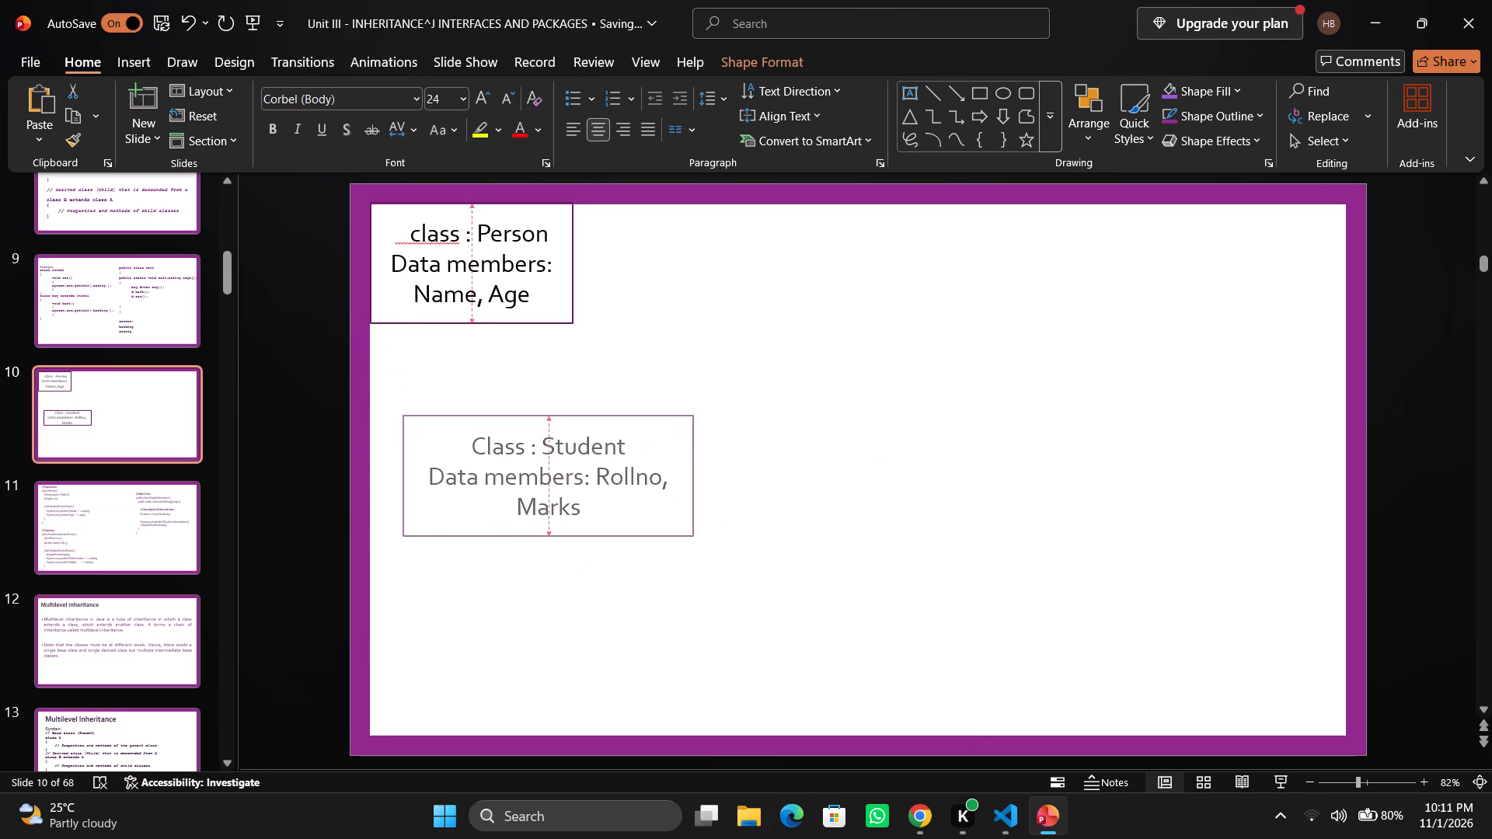
drag(532, 416, 455, 358)
drag(406, 525, 391, 493)
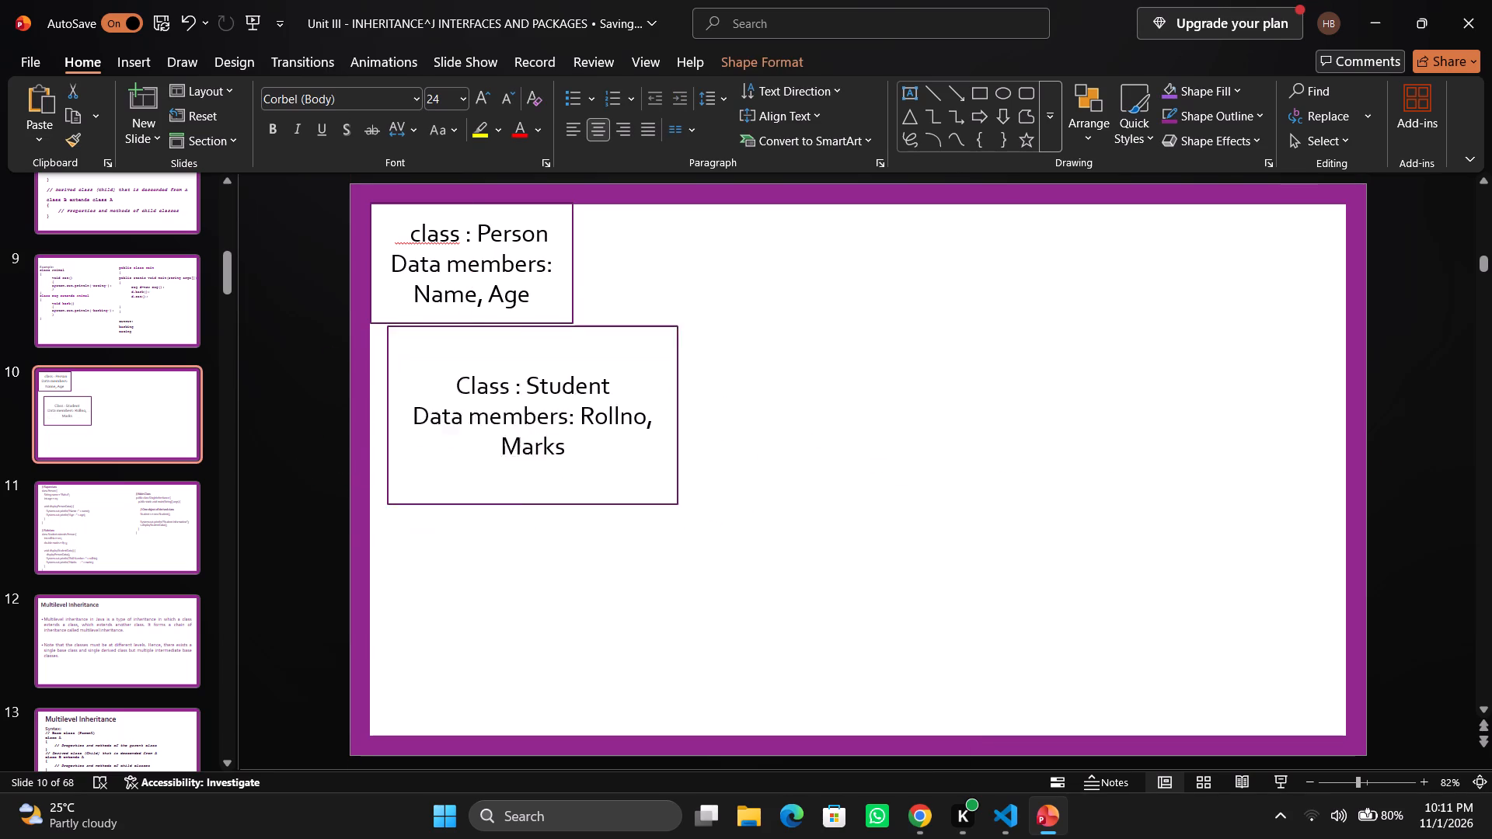
drag(391, 493, 376, 509)
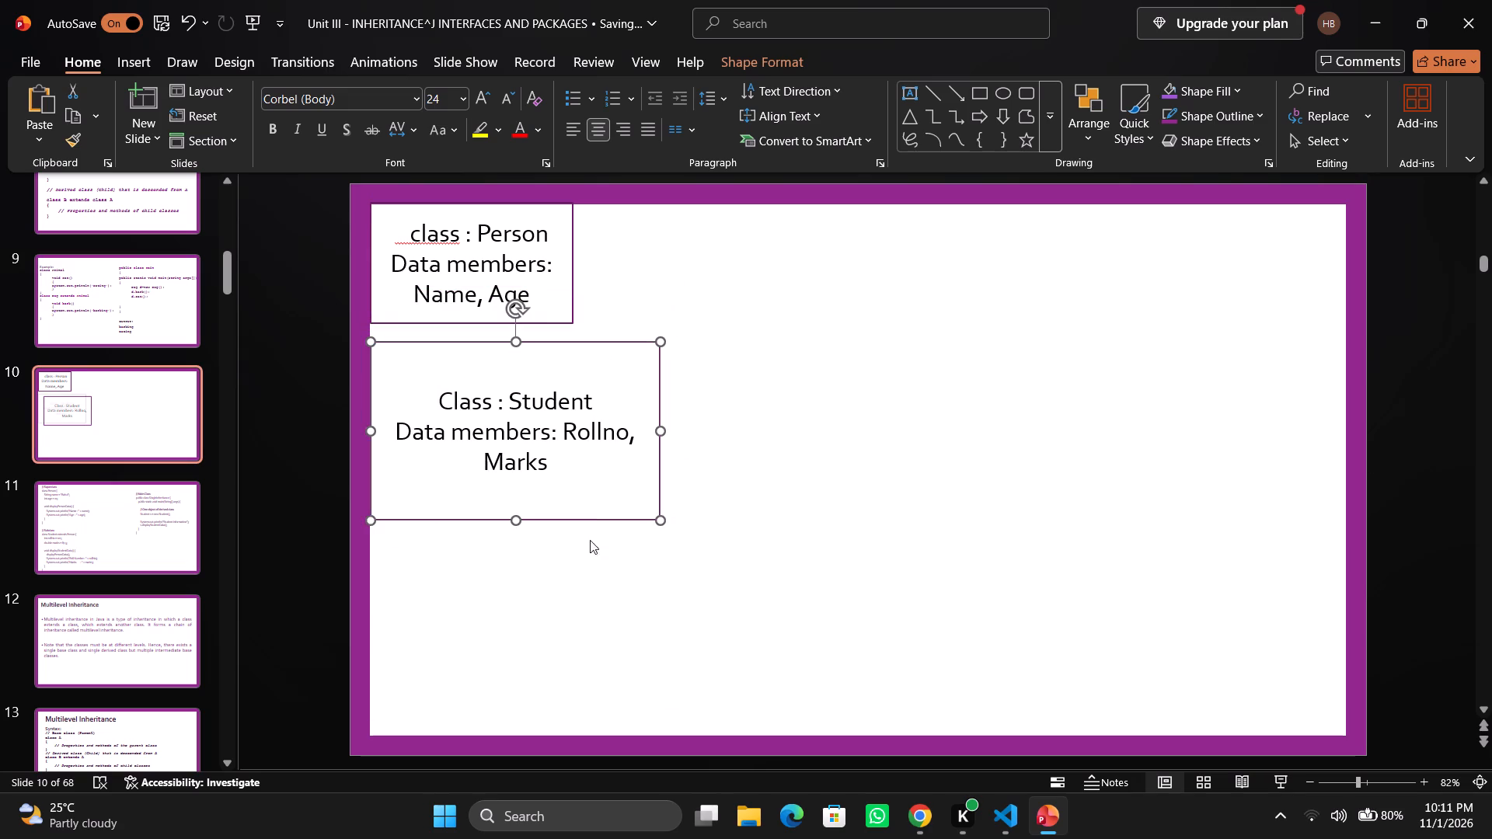
Shrink the Student box on slide 10 to fit its three text lines, about as wide as the Person box.
drag(656, 520, 612, 437)
click(510, 393)
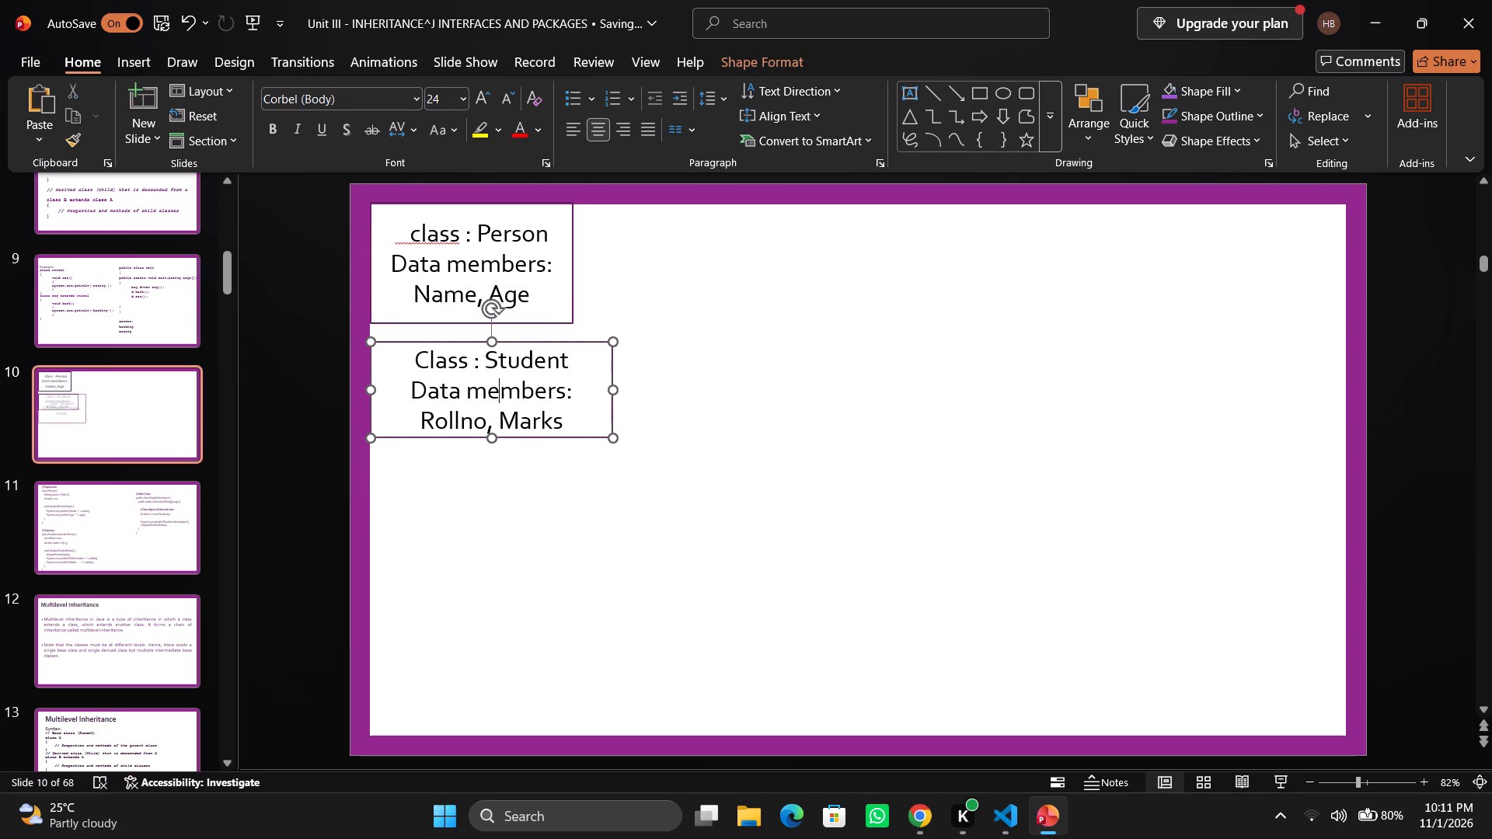
drag(618, 392, 599, 401)
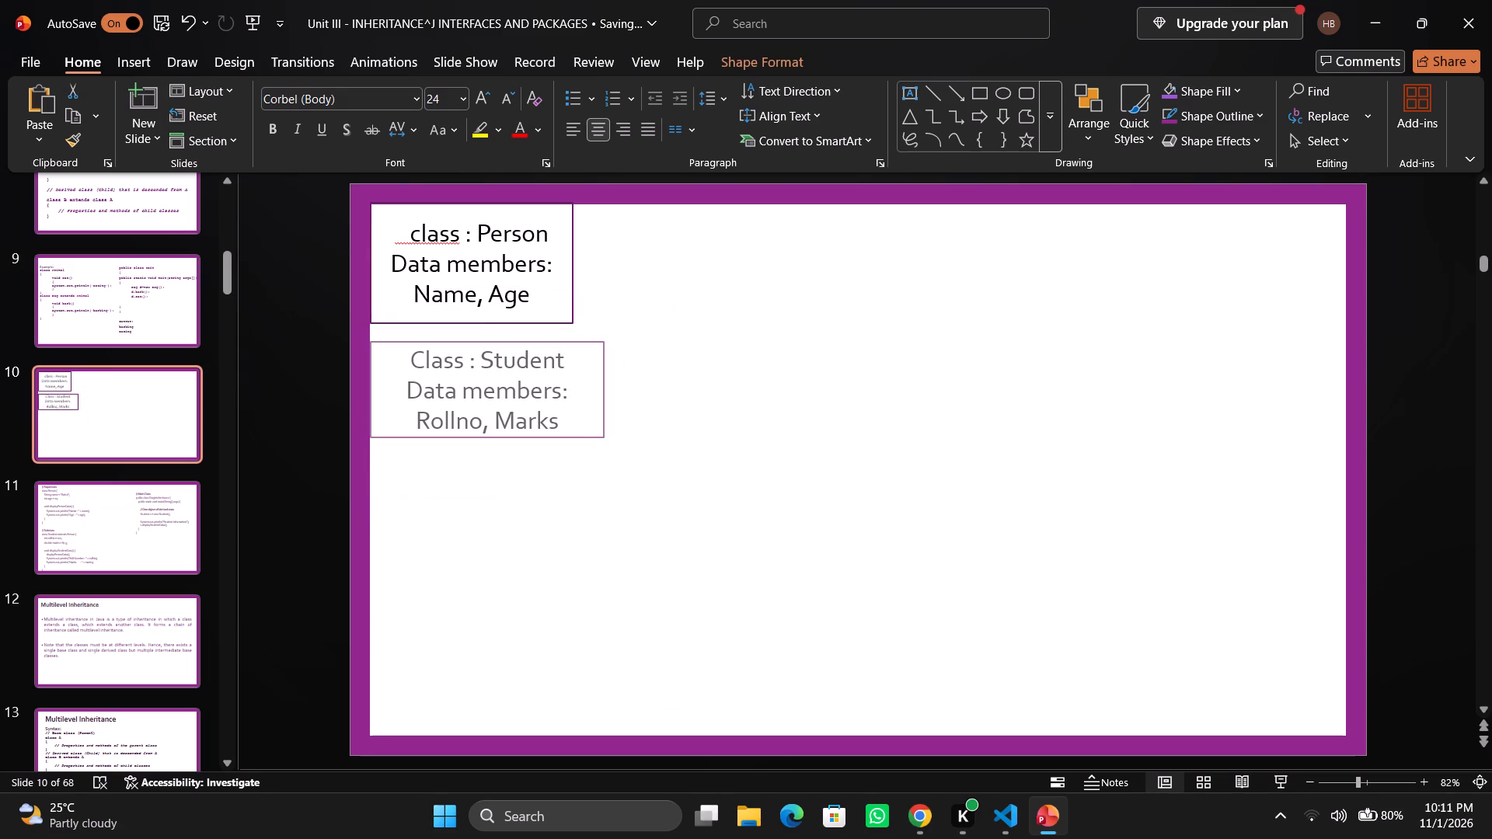
drag(599, 401, 578, 393)
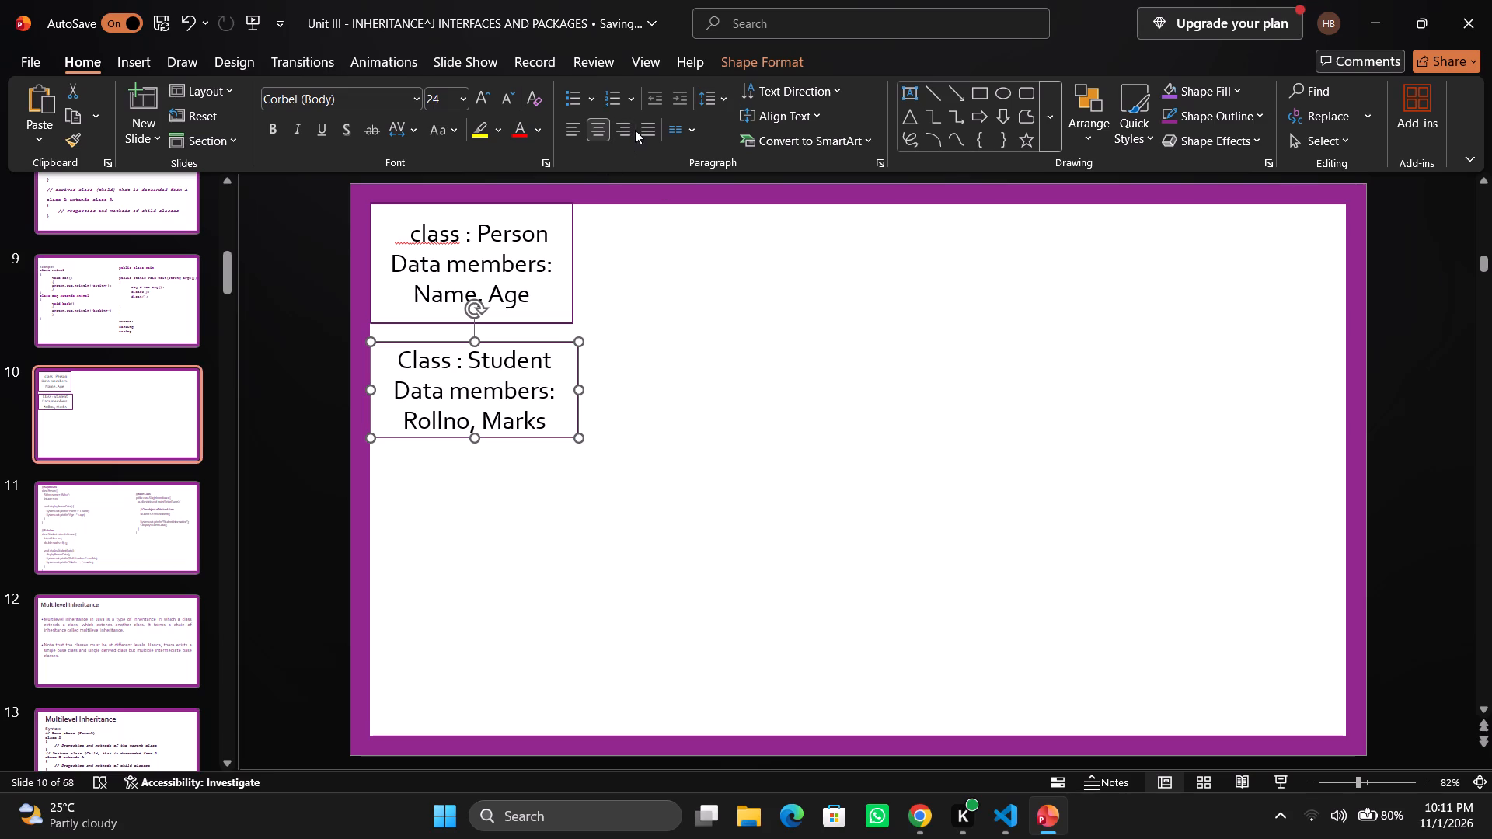
Insert a short arrow from the bottom edge of the Person box to the top edge of the Student box.
click(211, 66)
click(190, 60)
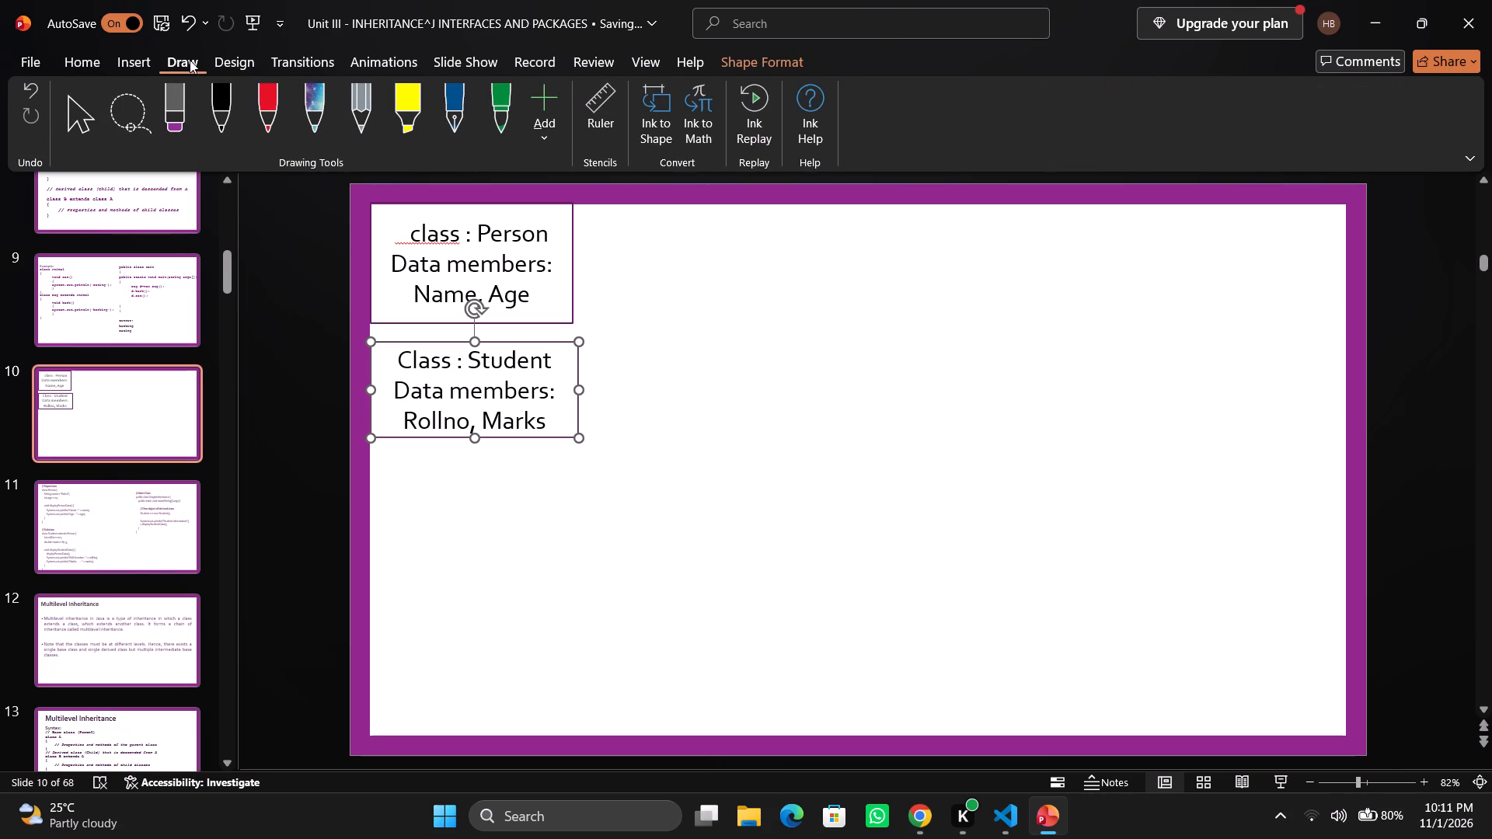
click(128, 59)
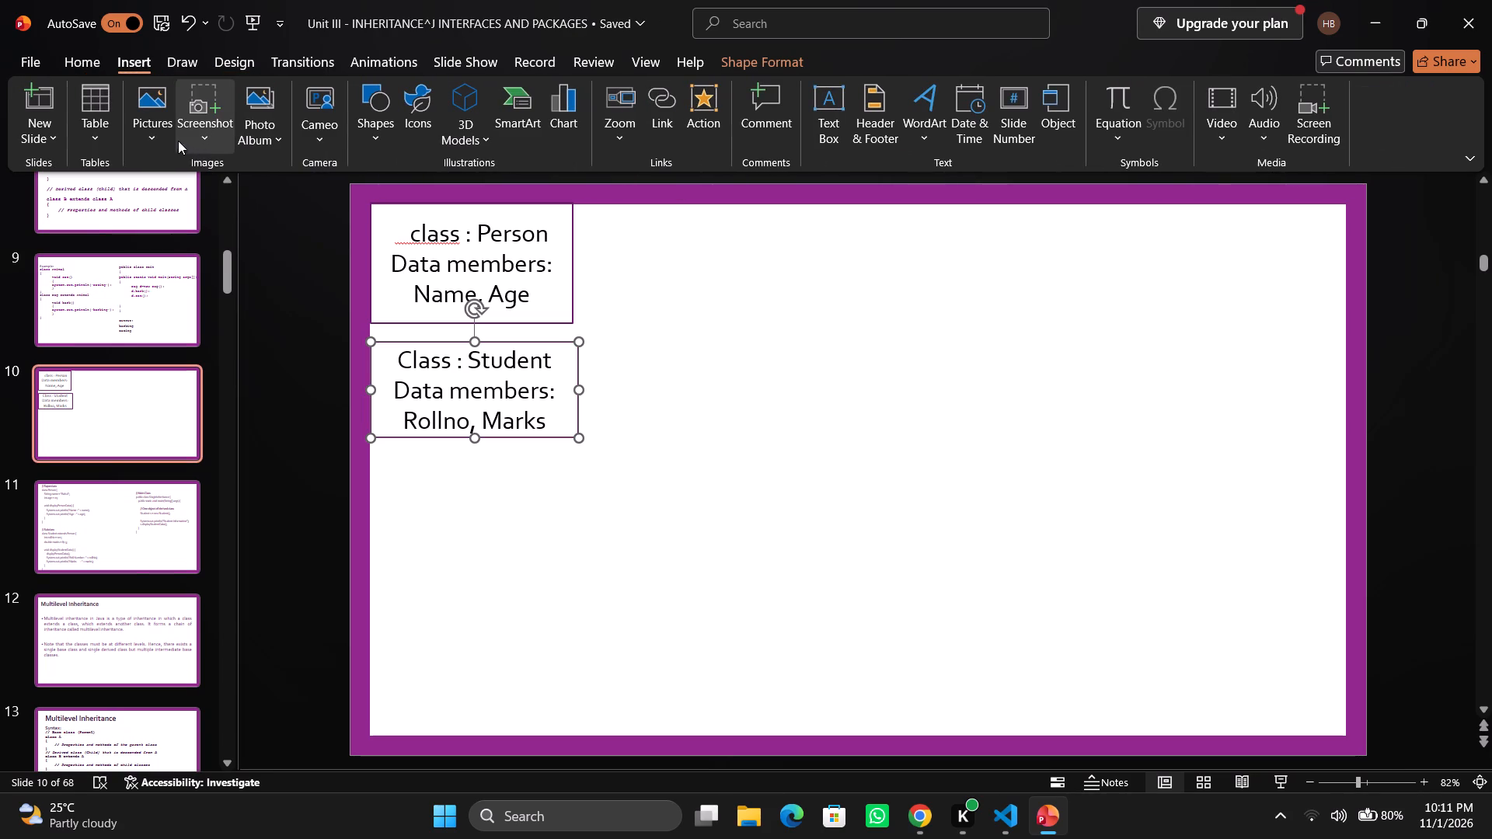
click(155, 136)
click(383, 138)
click(413, 194)
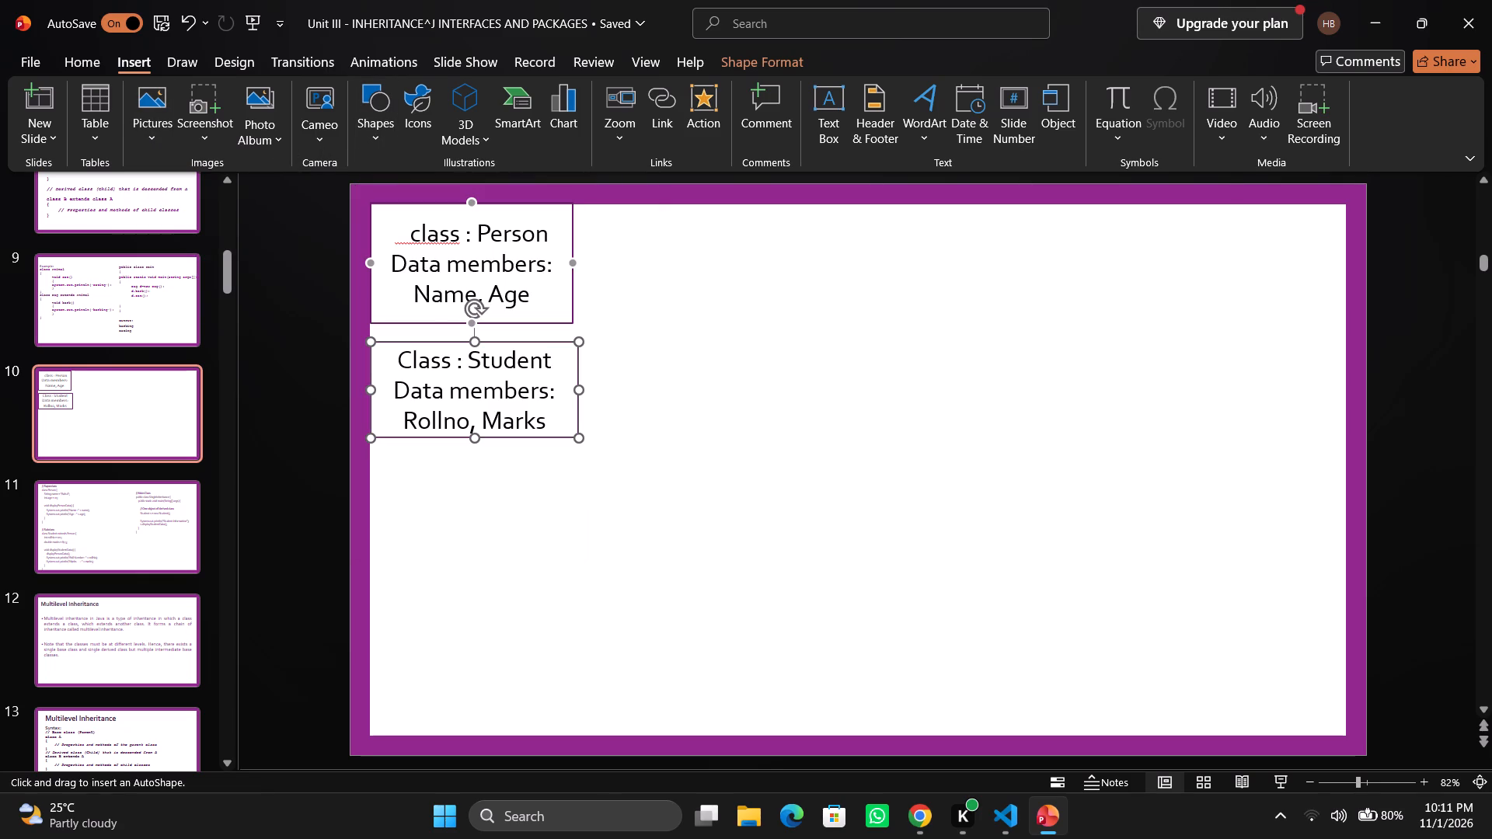
drag(437, 325, 461, 343)
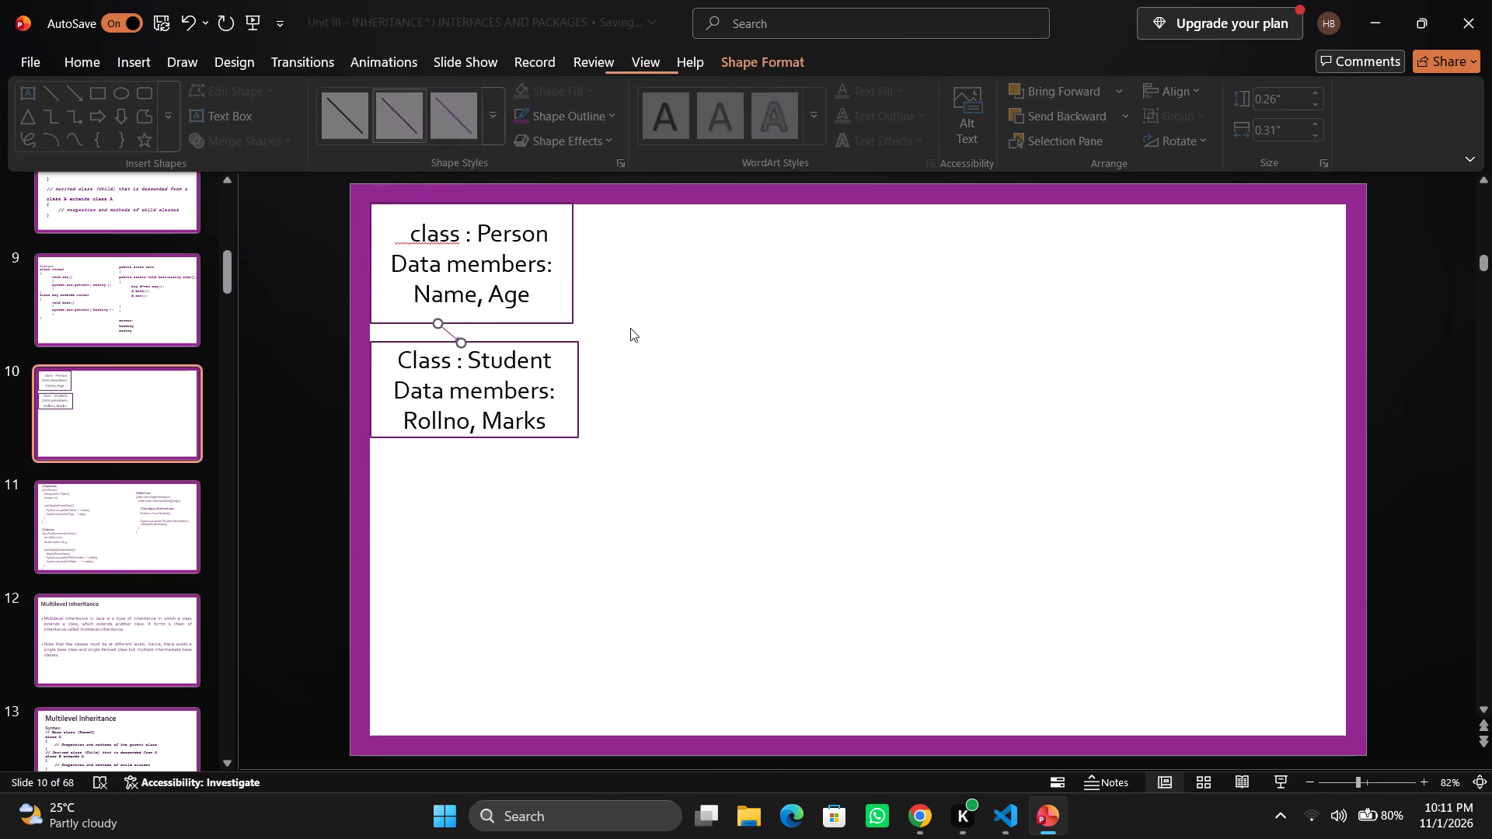
click(660, 309)
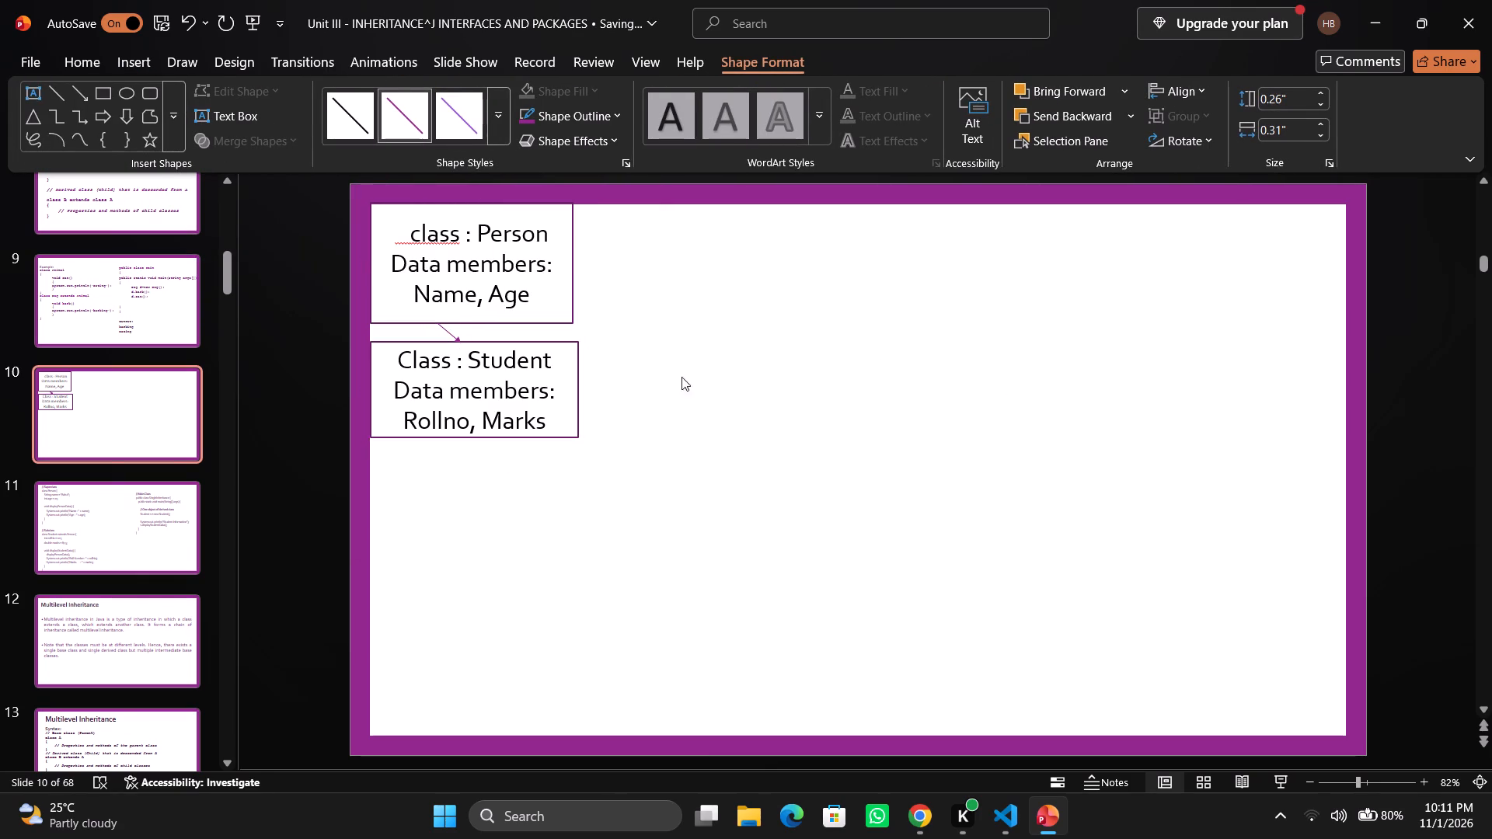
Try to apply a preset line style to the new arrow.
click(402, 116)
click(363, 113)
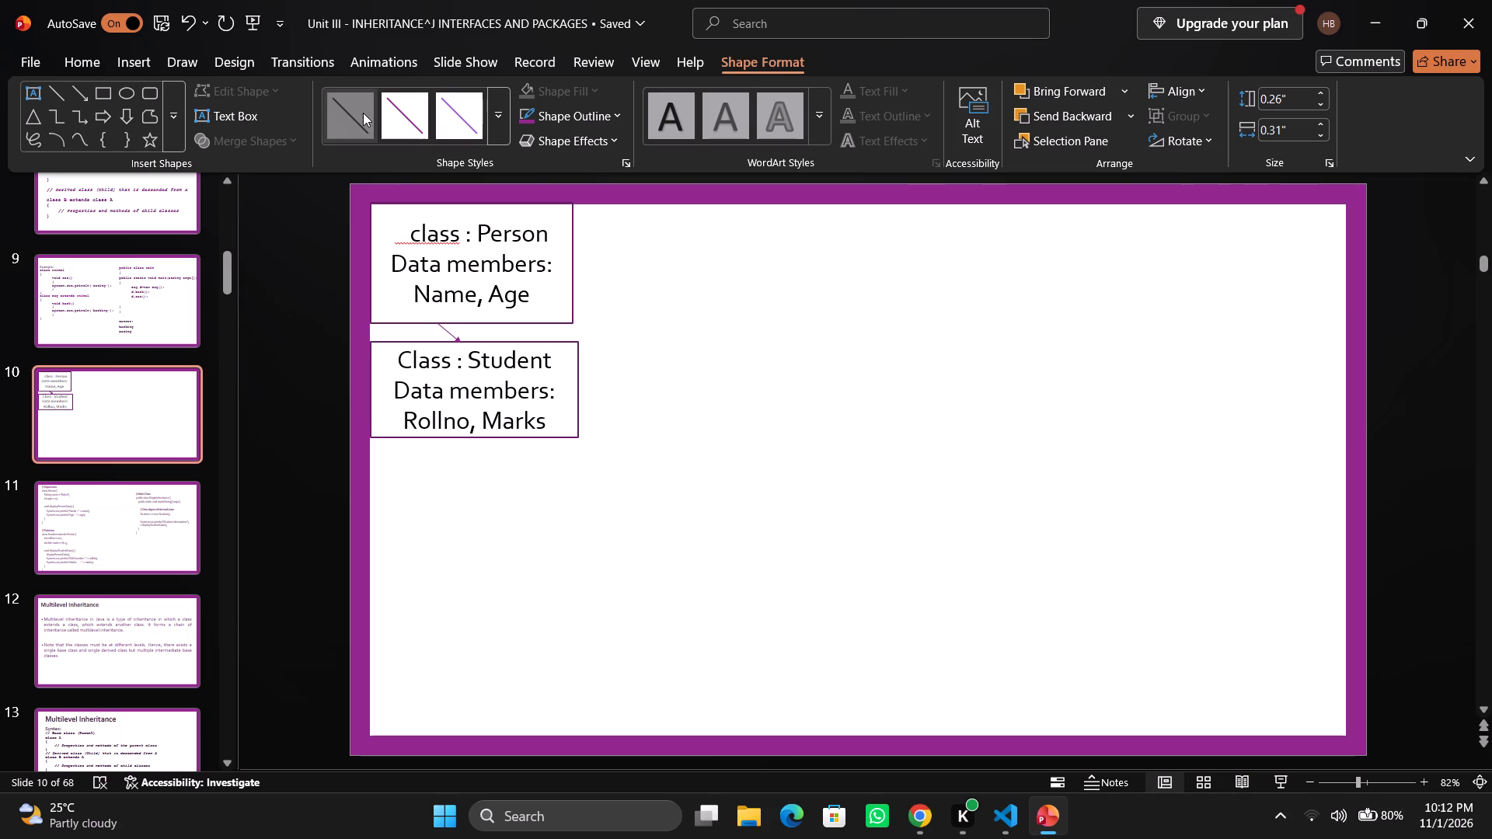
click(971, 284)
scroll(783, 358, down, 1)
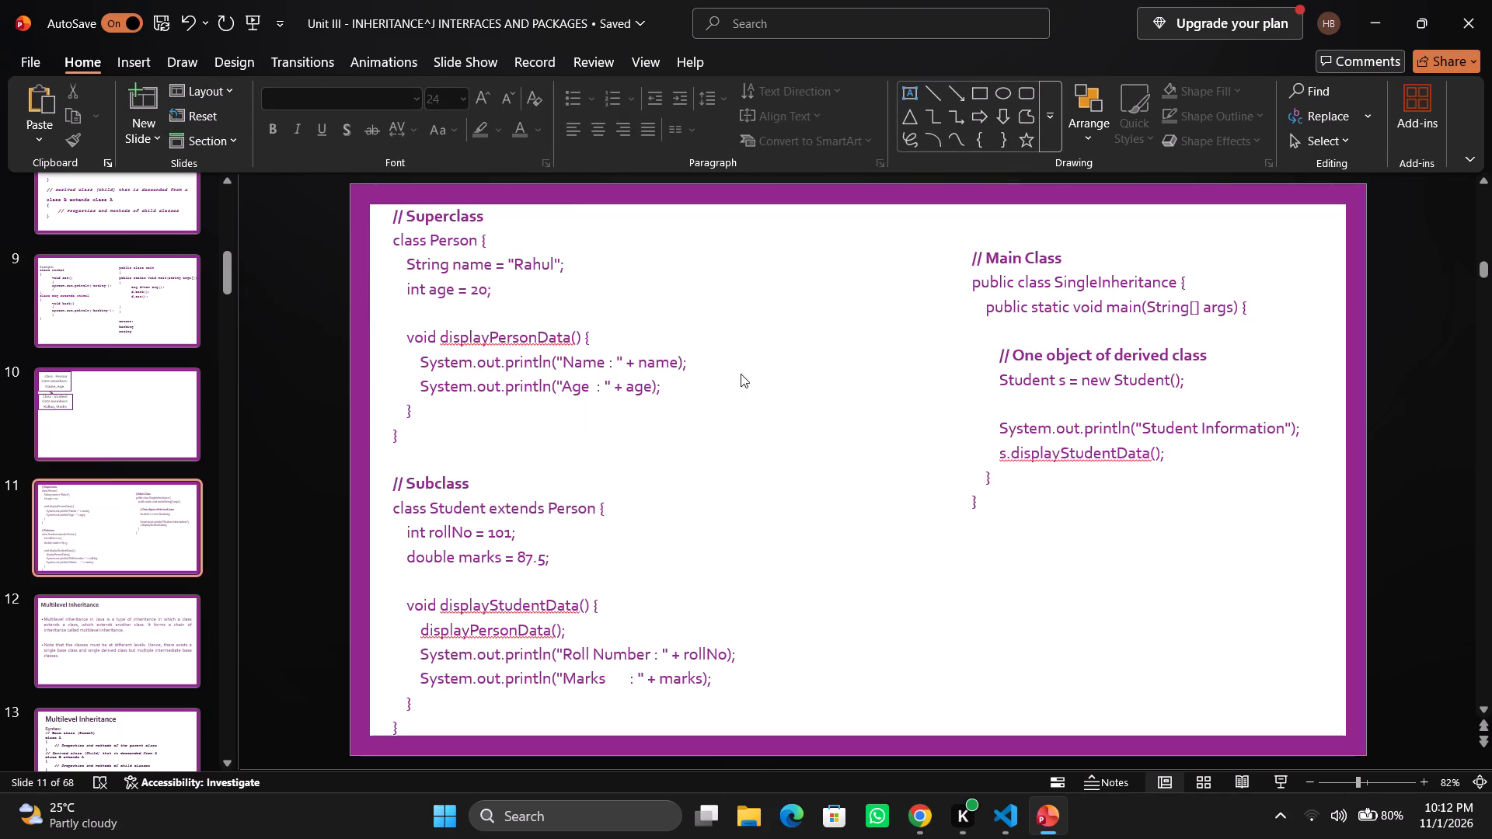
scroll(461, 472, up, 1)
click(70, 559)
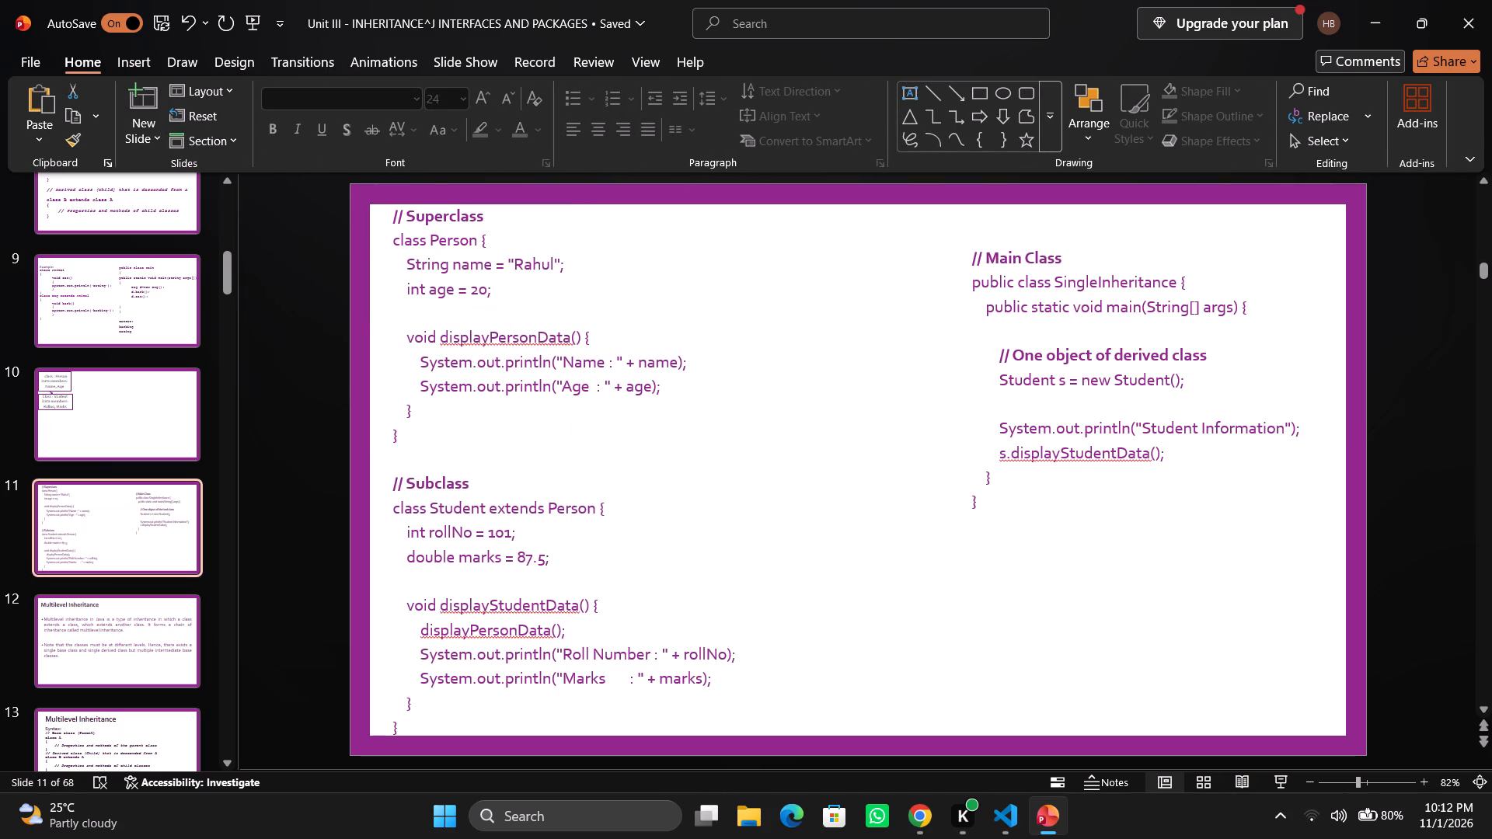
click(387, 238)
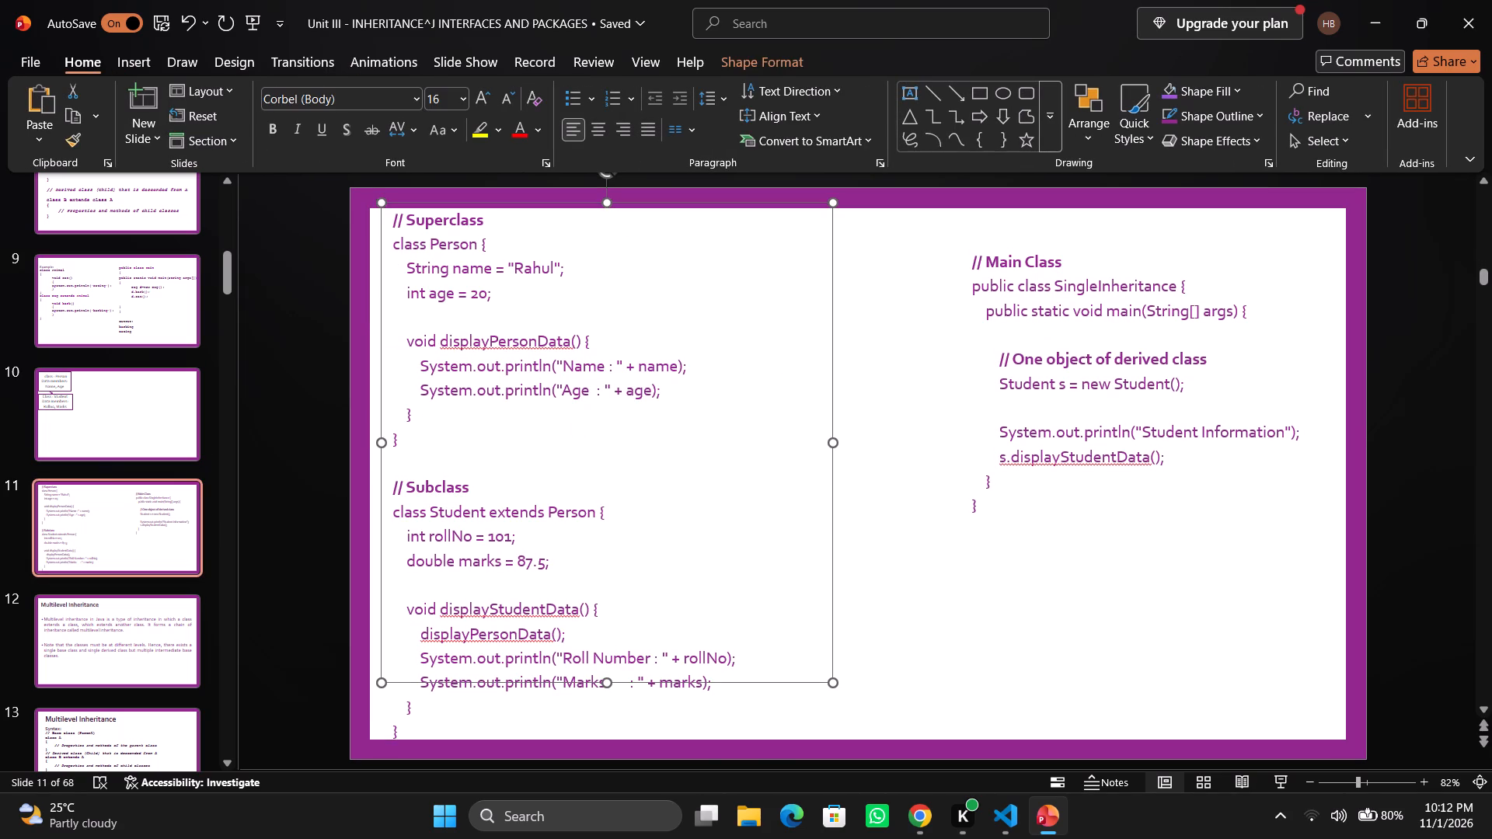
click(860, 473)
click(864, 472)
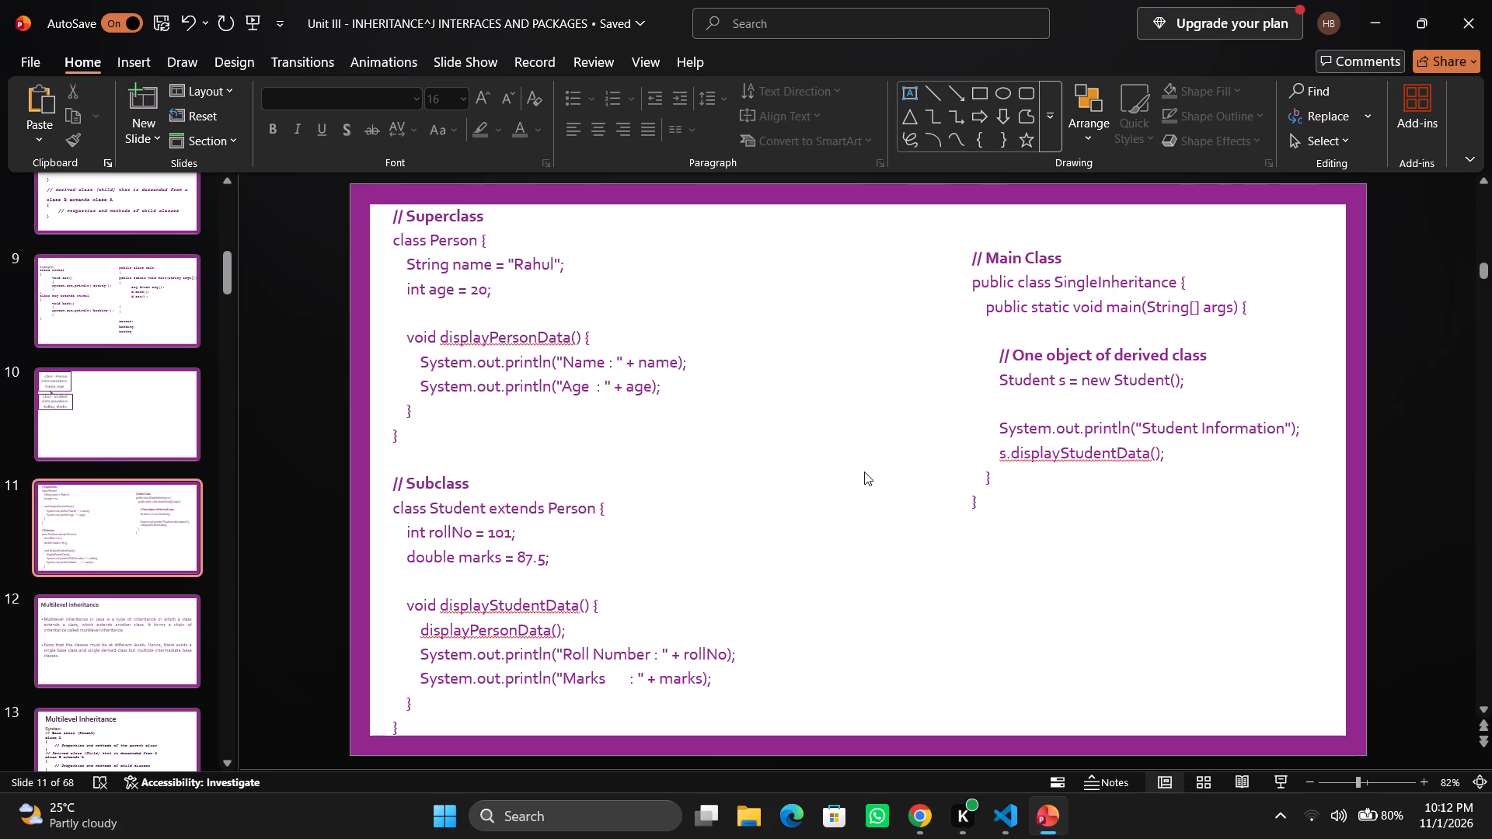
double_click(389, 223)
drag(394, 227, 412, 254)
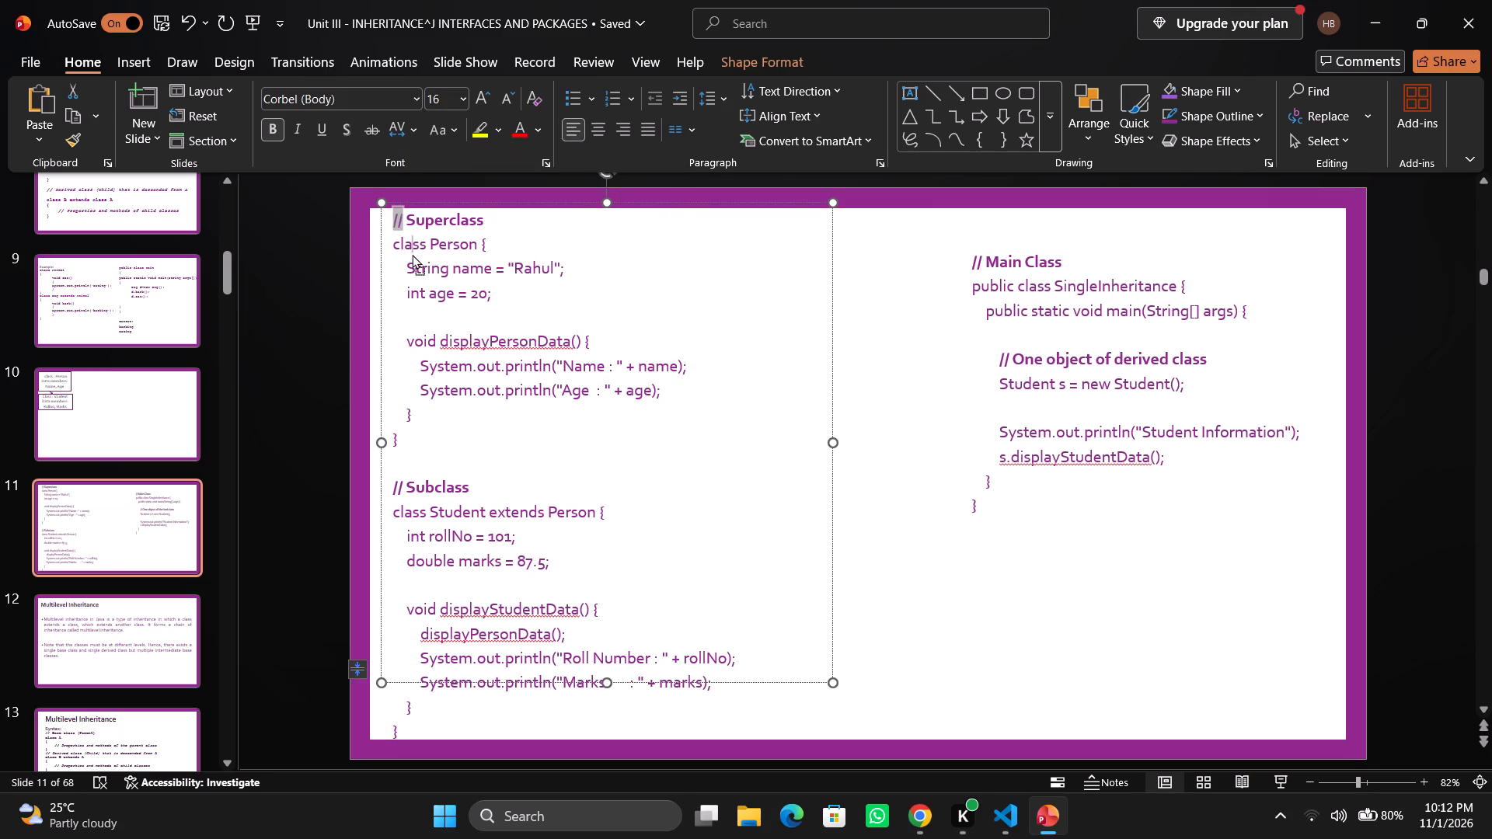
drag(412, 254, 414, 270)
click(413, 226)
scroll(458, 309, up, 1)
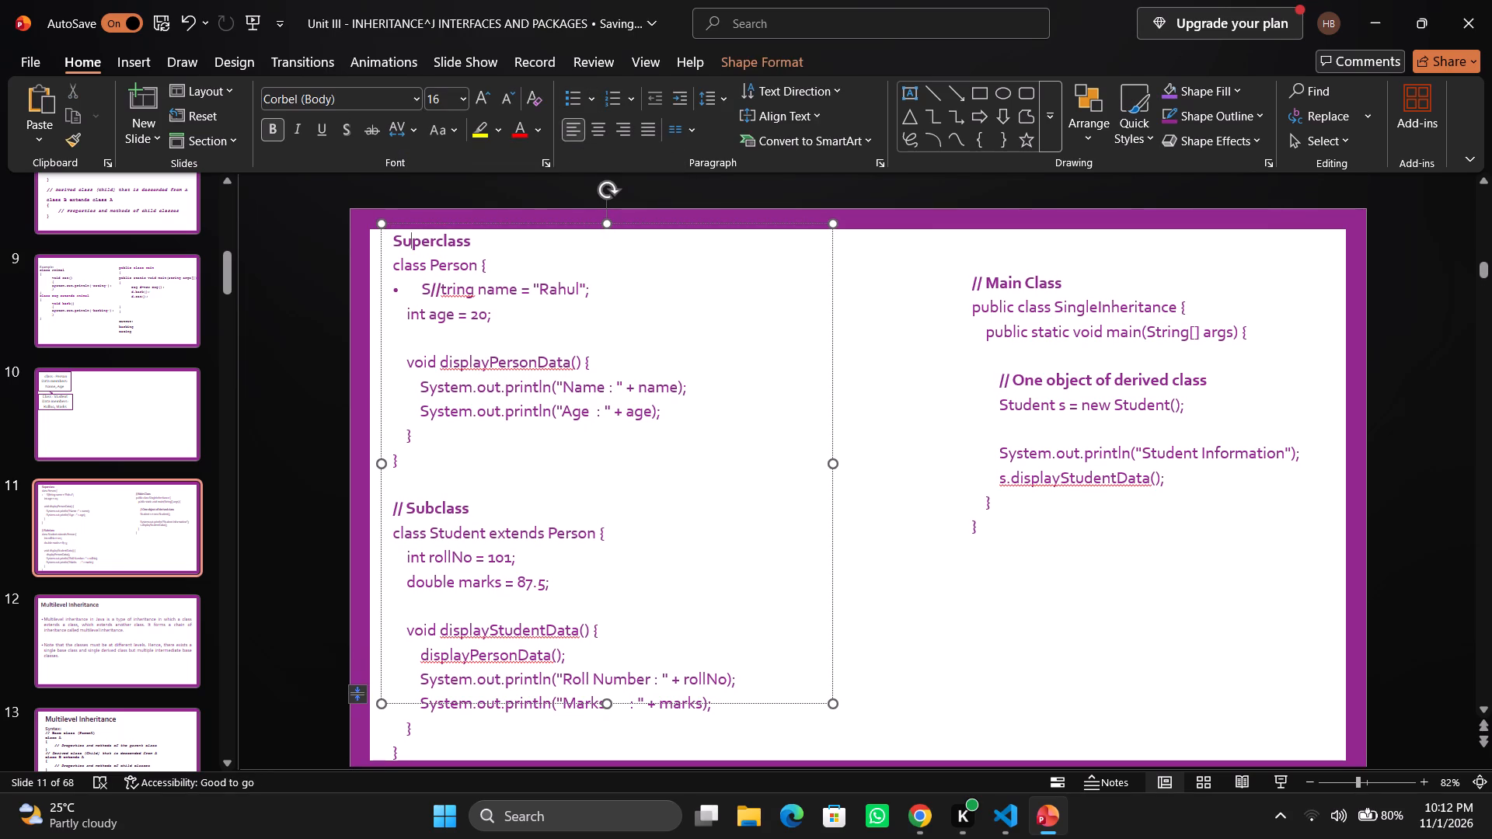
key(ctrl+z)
Copy the full Superclass and Subclass code from slide 11 onto slide 10, keeping the original code on slide 11.
drag(393, 238, 577, 740)
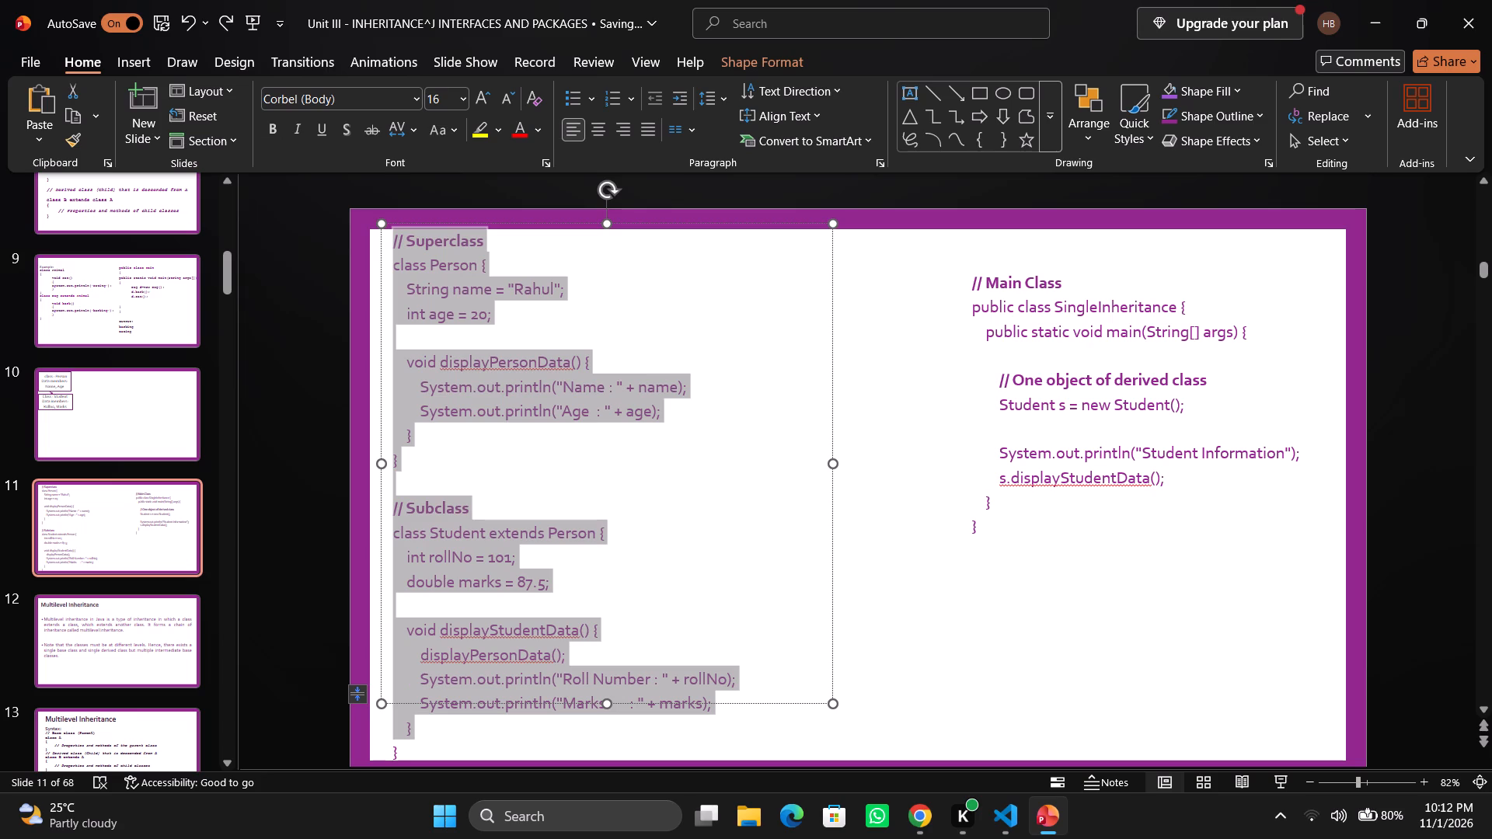
drag(577, 740, 621, 758)
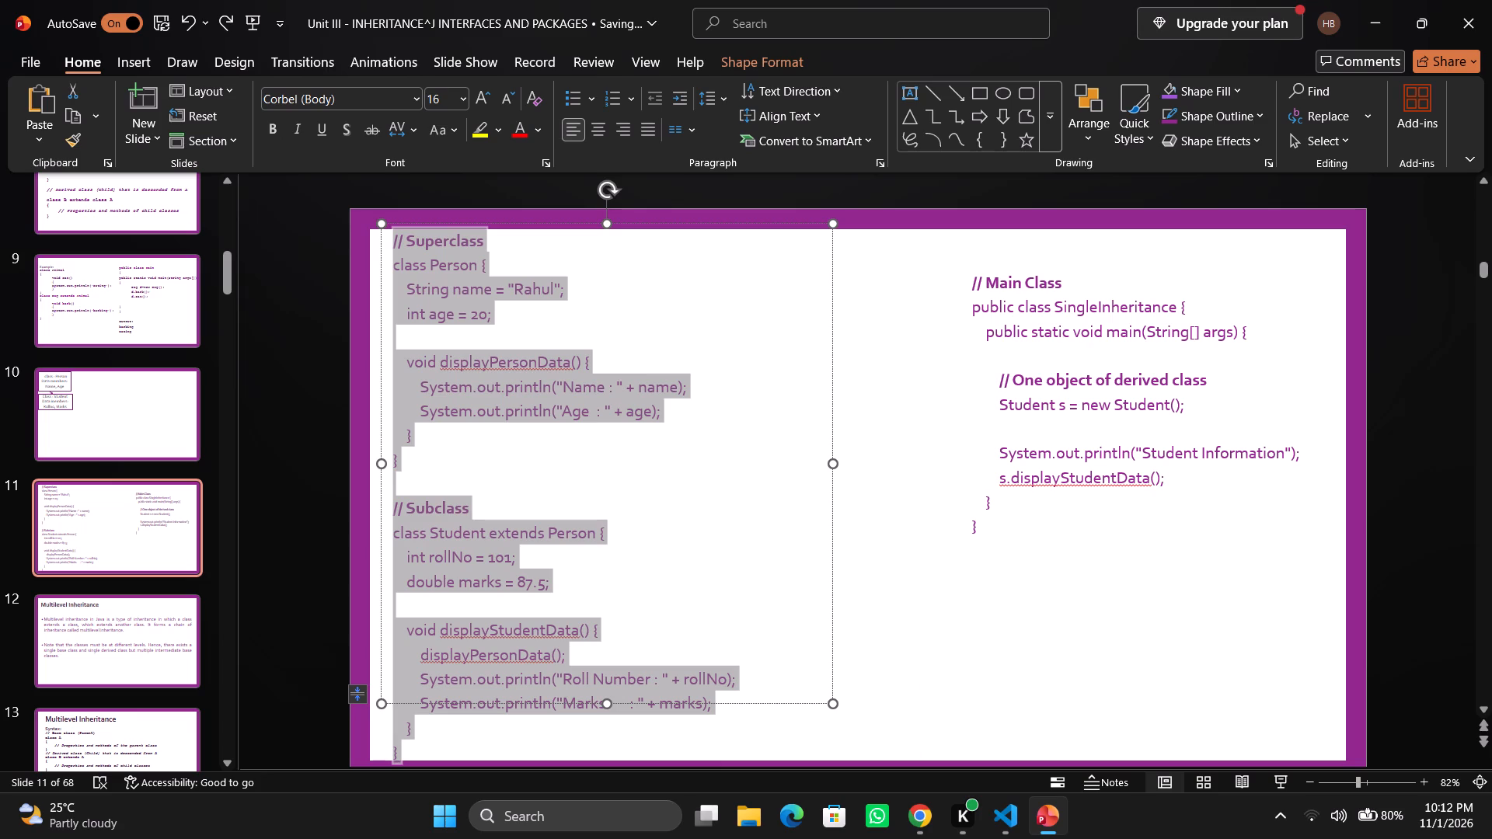
key(ctrl+x)
click(145, 427)
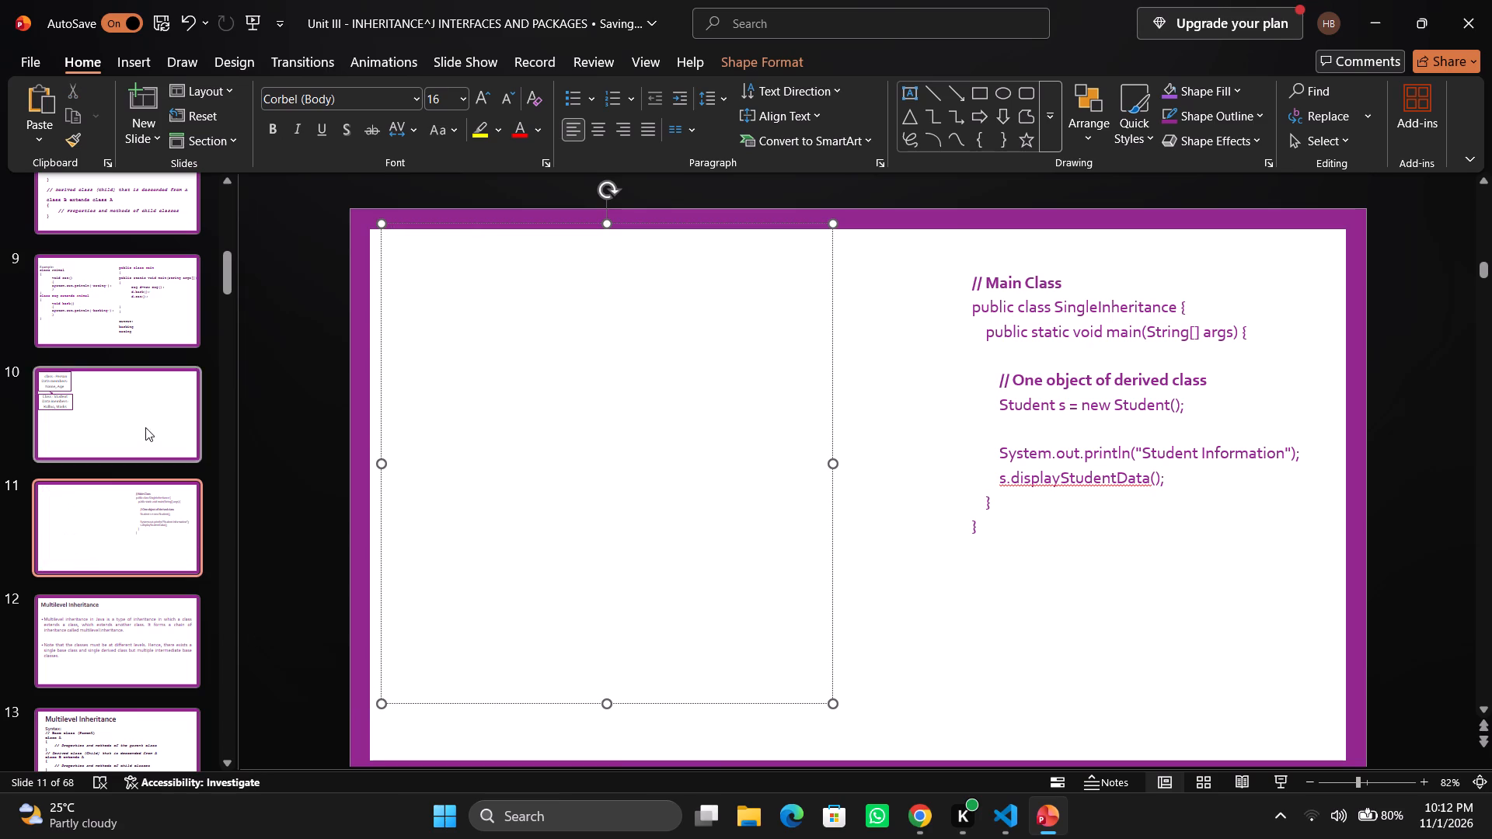
click(831, 380)
click(713, 285)
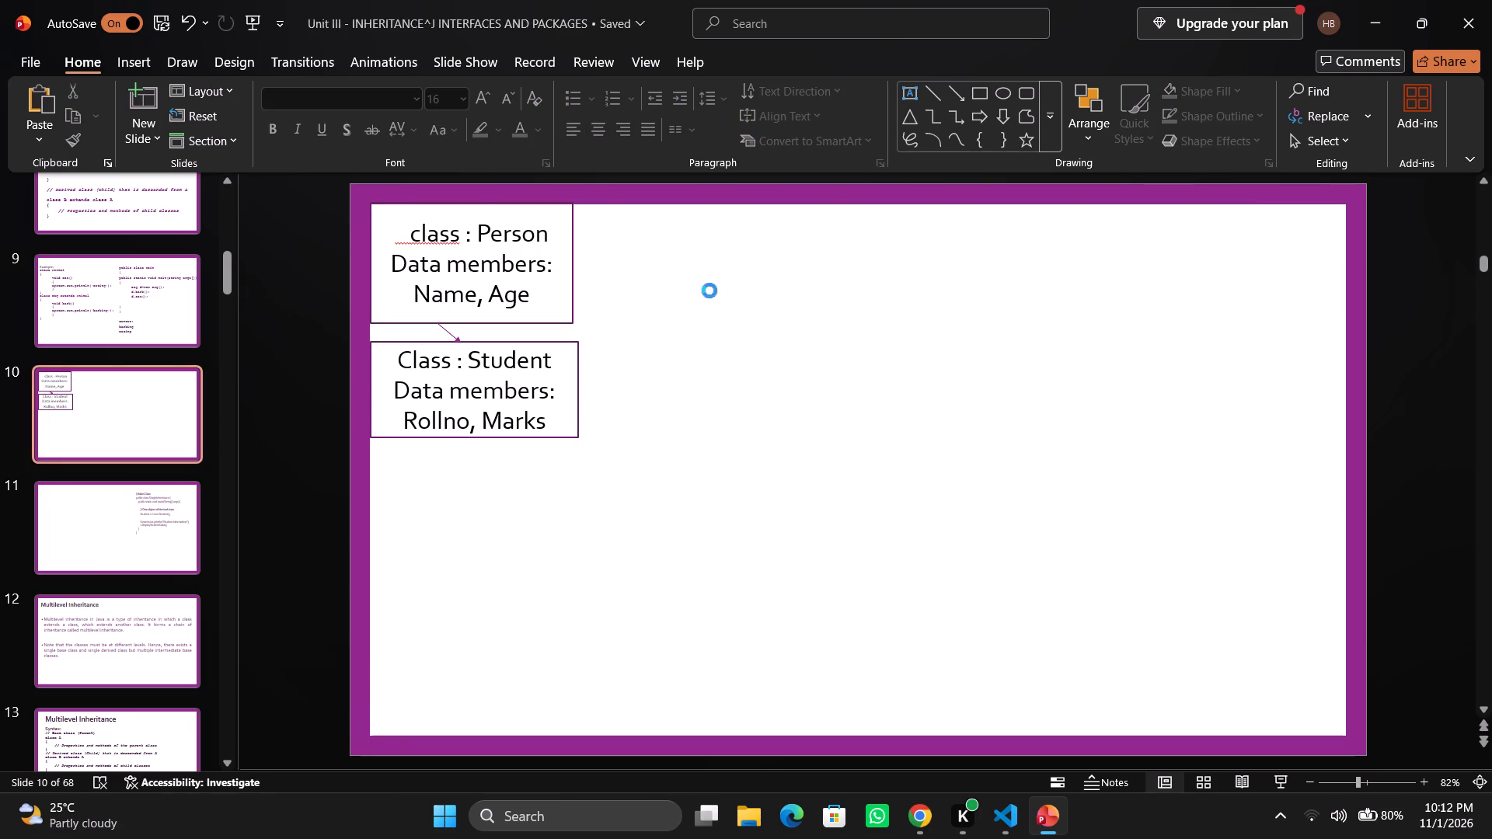
key(ctrl+z)
click(69, 399)
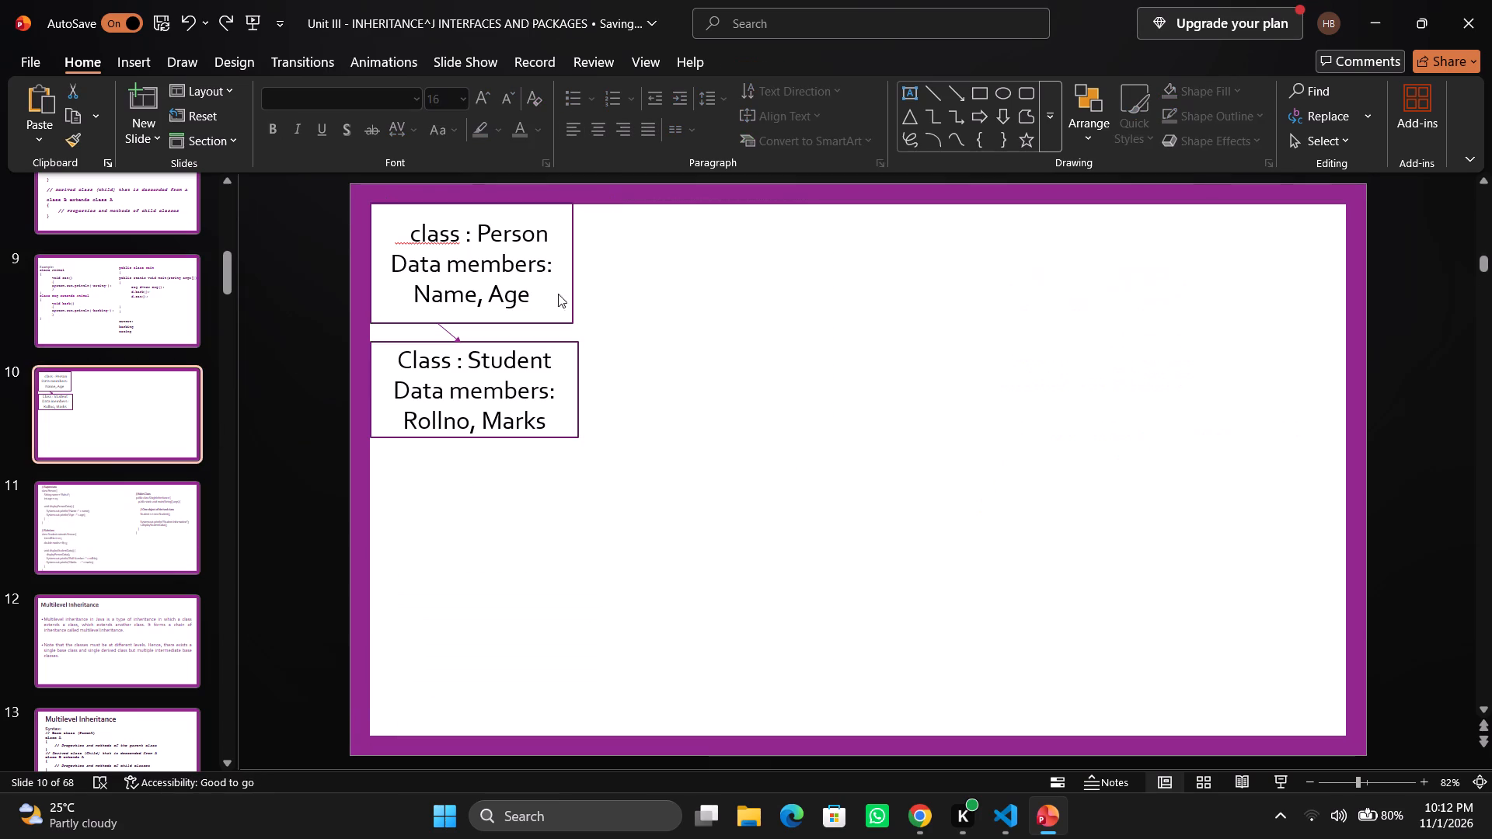
key(ctrl+v)
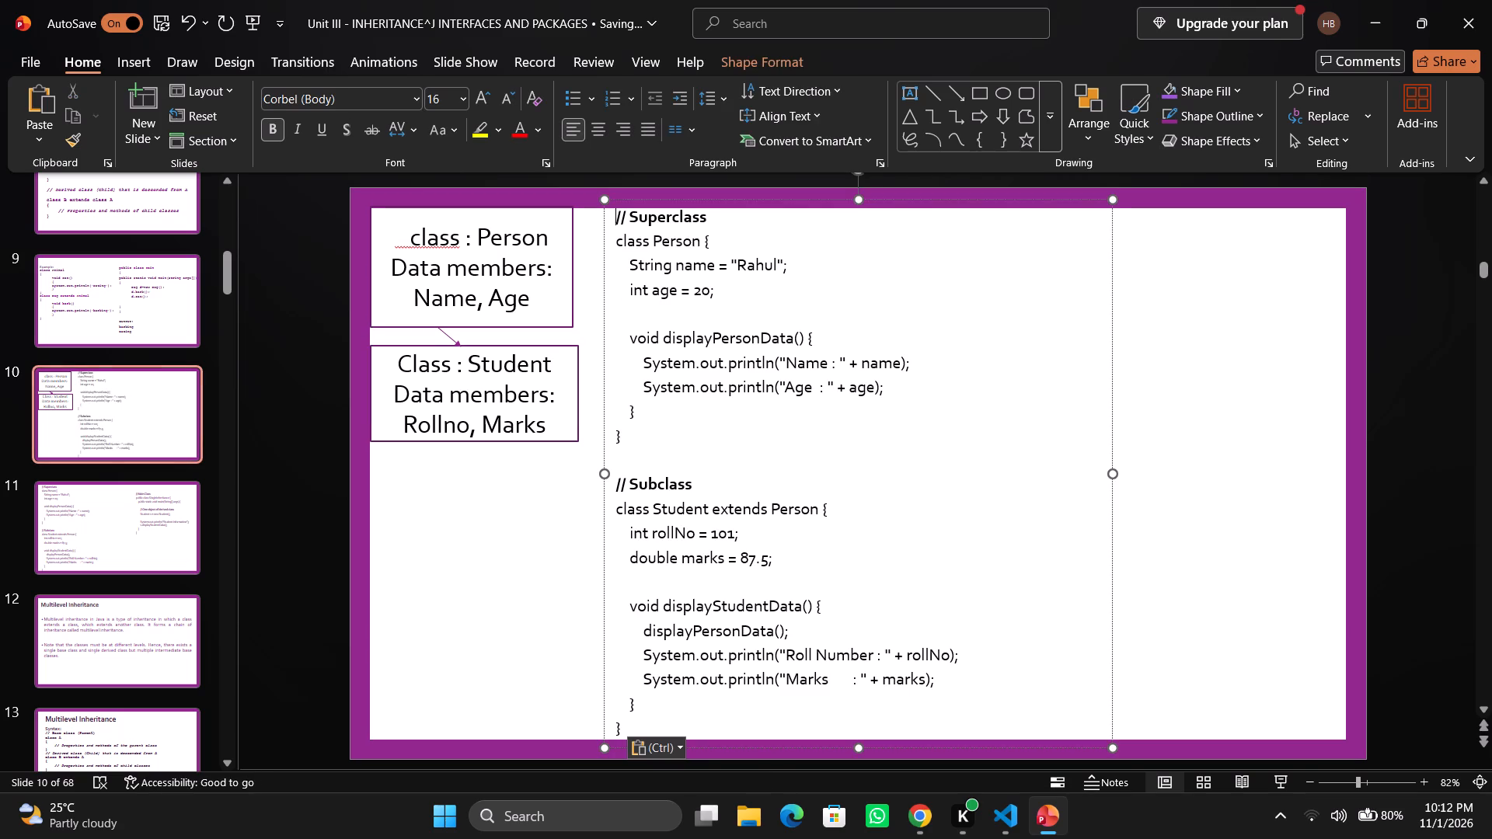
Narrow the pasted code text box on slide 10 until its right edge sits just past the longest code line.
drag(1108, 744, 1109, 746)
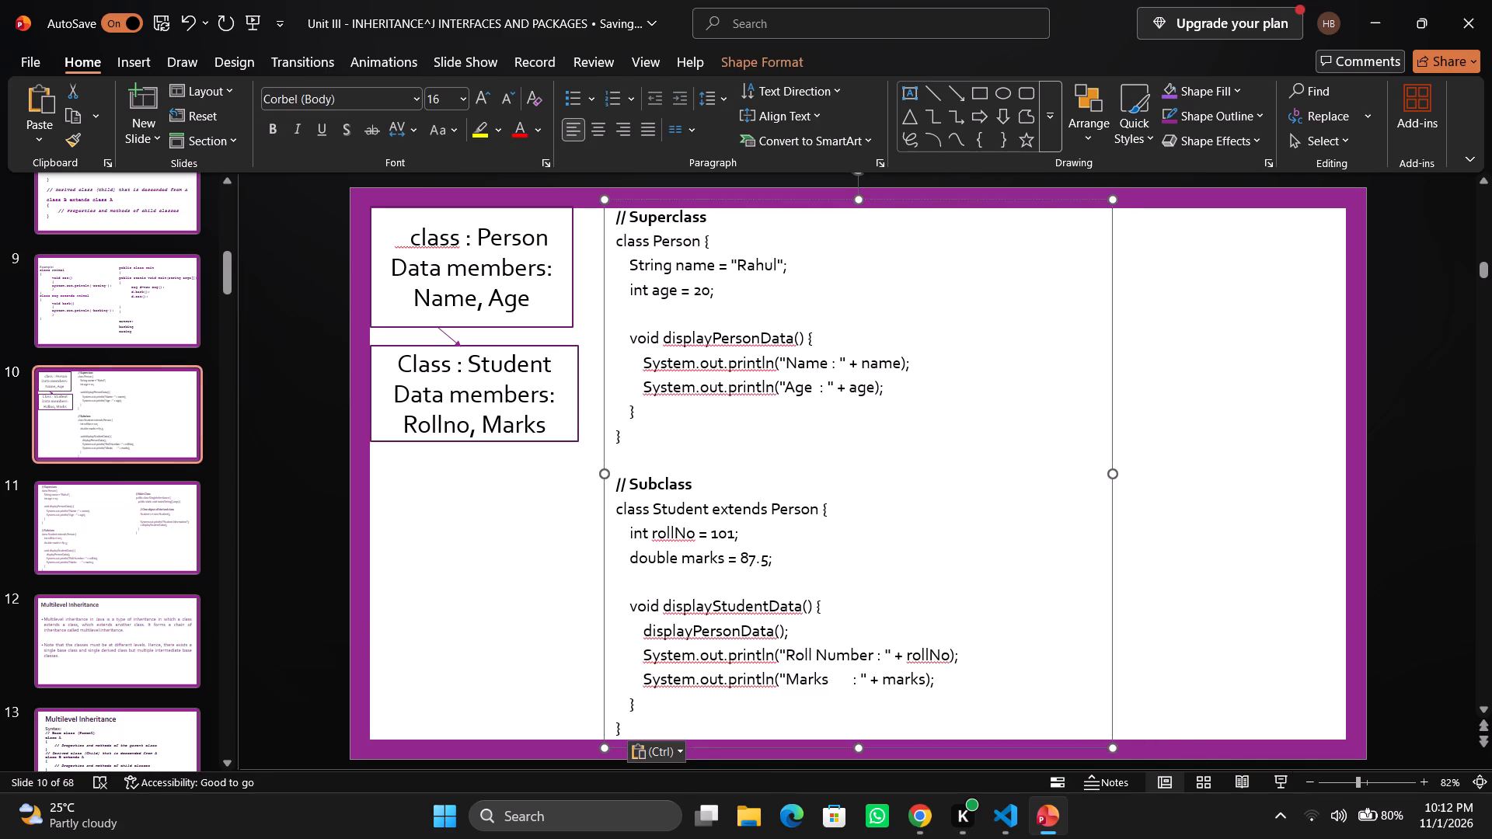
drag(1109, 746, 943, 747)
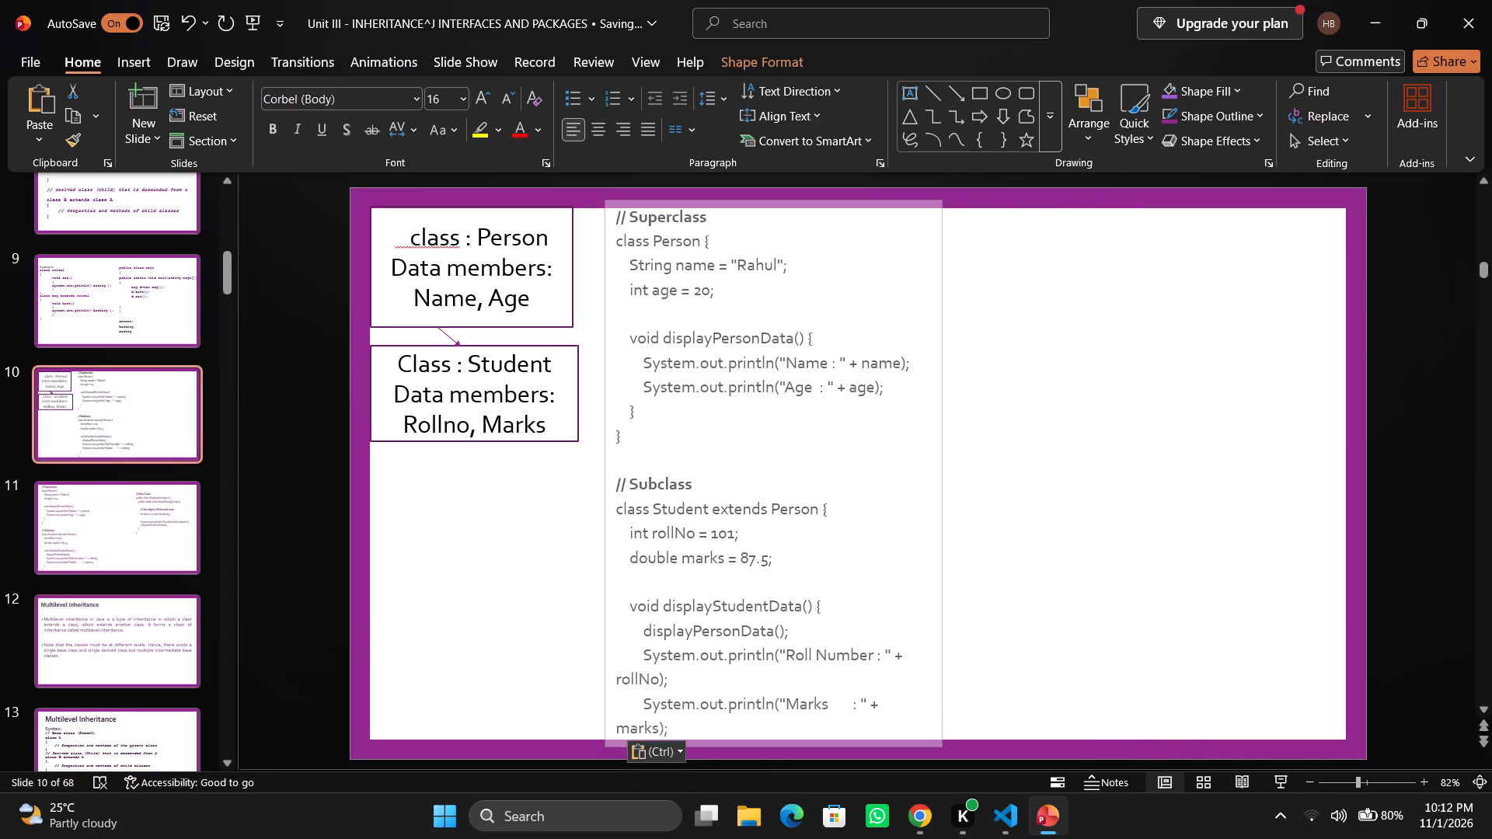
drag(943, 747, 1022, 756)
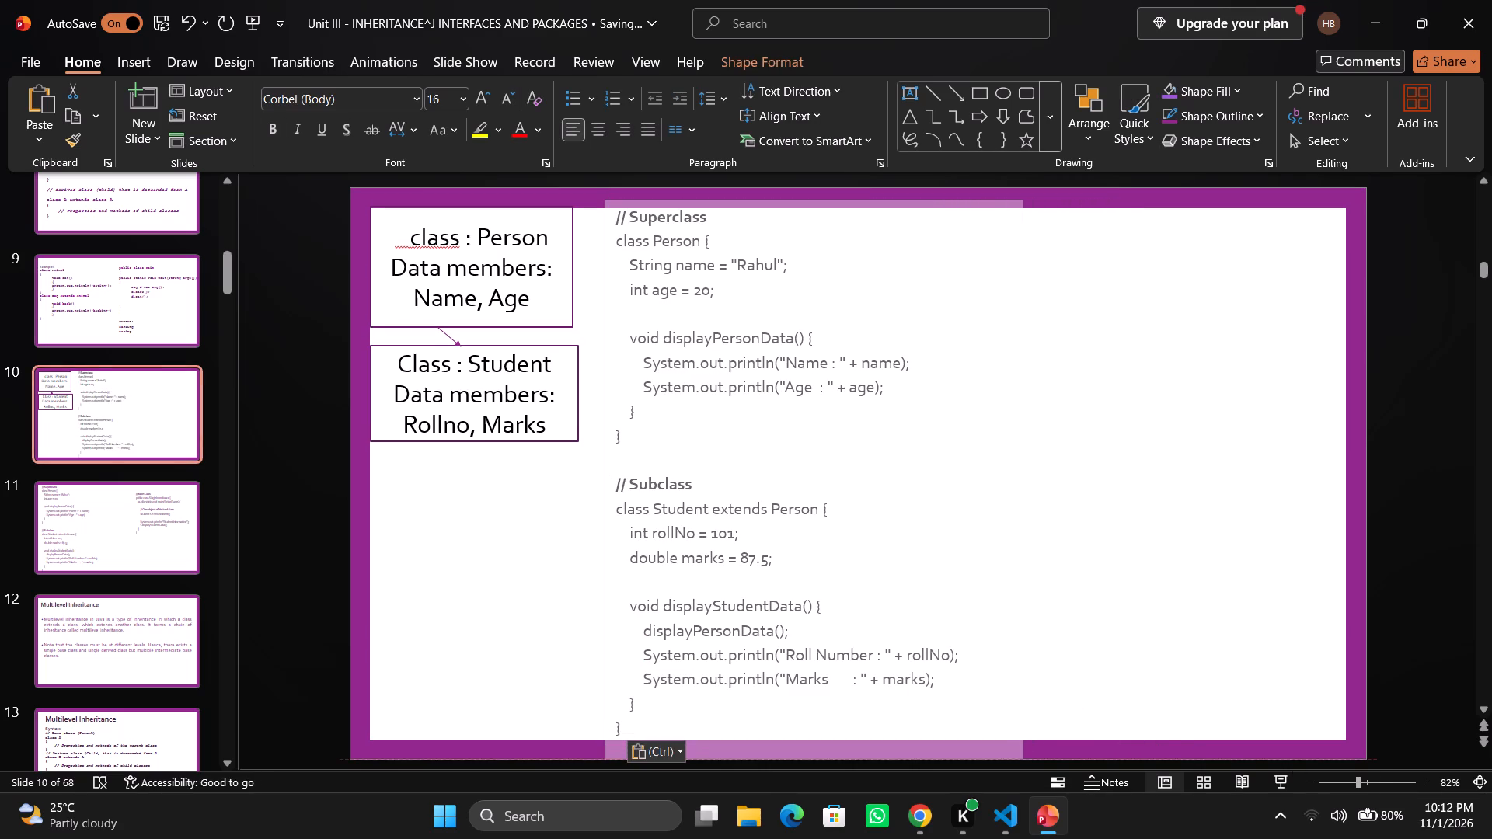
drag(1022, 756, 1012, 739)
Try to move the Main Class code from slide 11 onto slide 10 by cutting and pasting, using the destination theme.
click(187, 541)
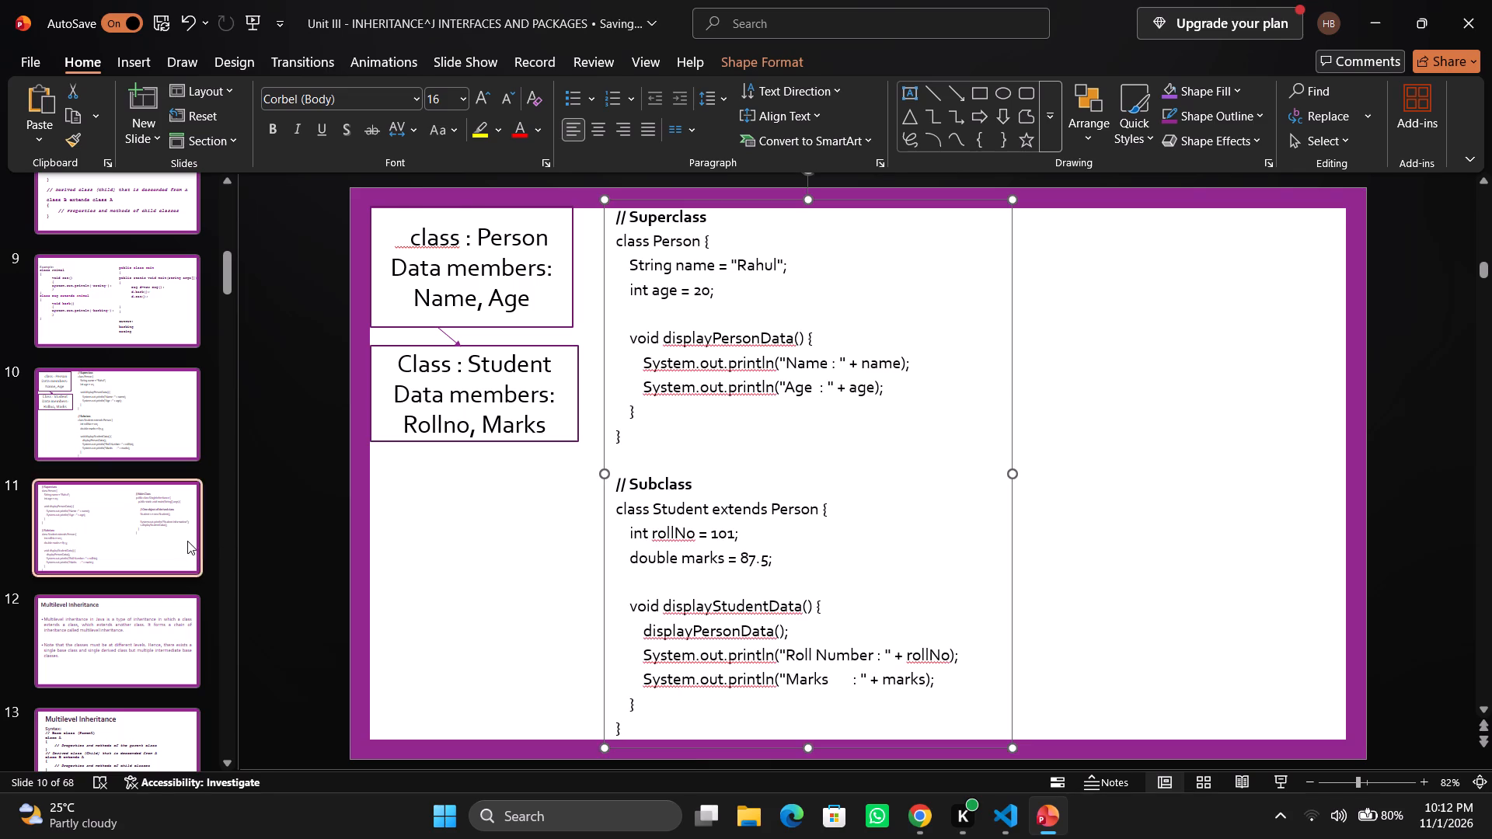
click(1058, 326)
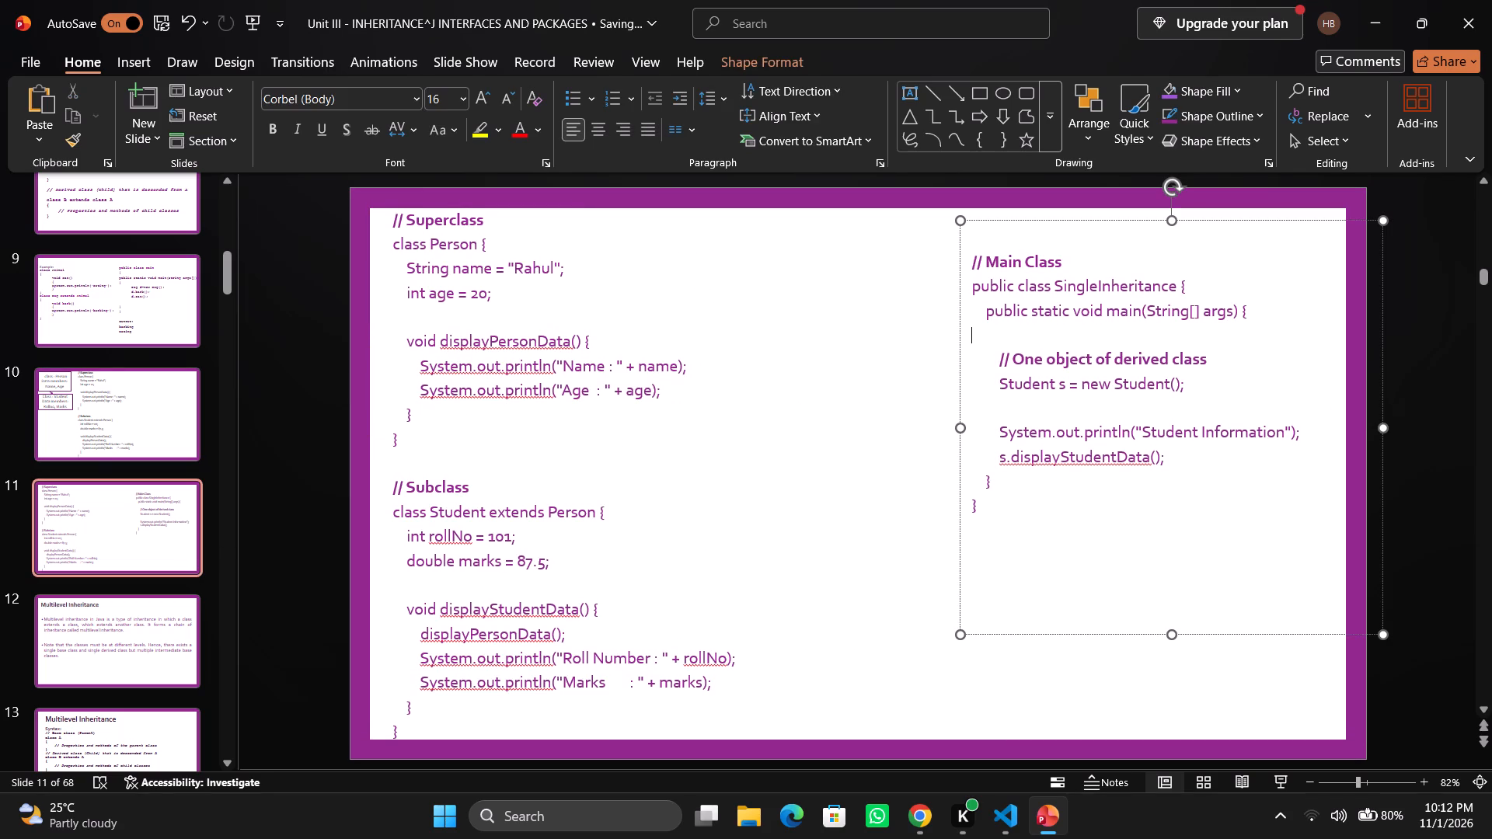
key(ctrl+x)
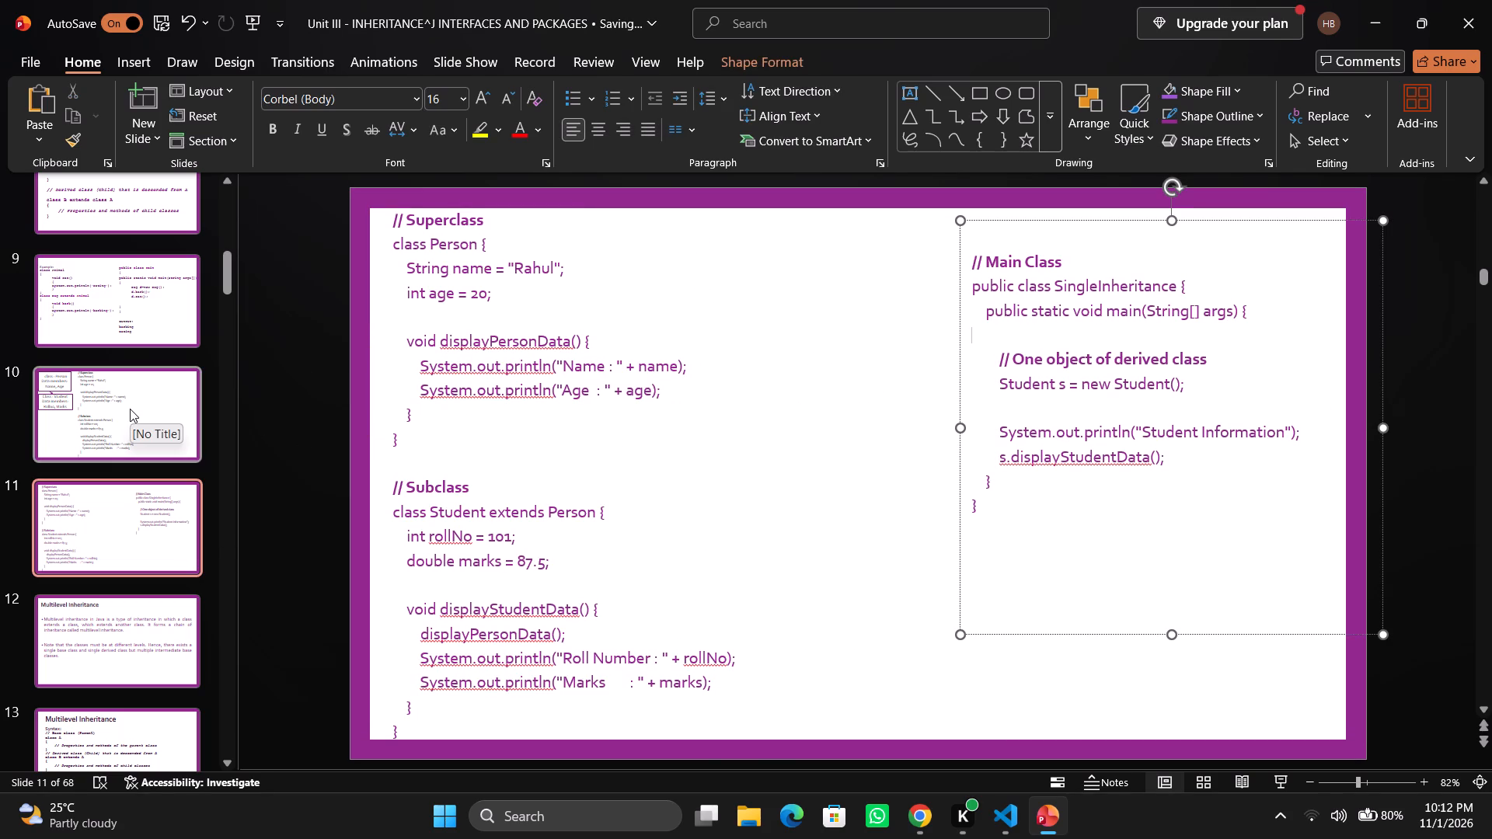
key(ctrl+x)
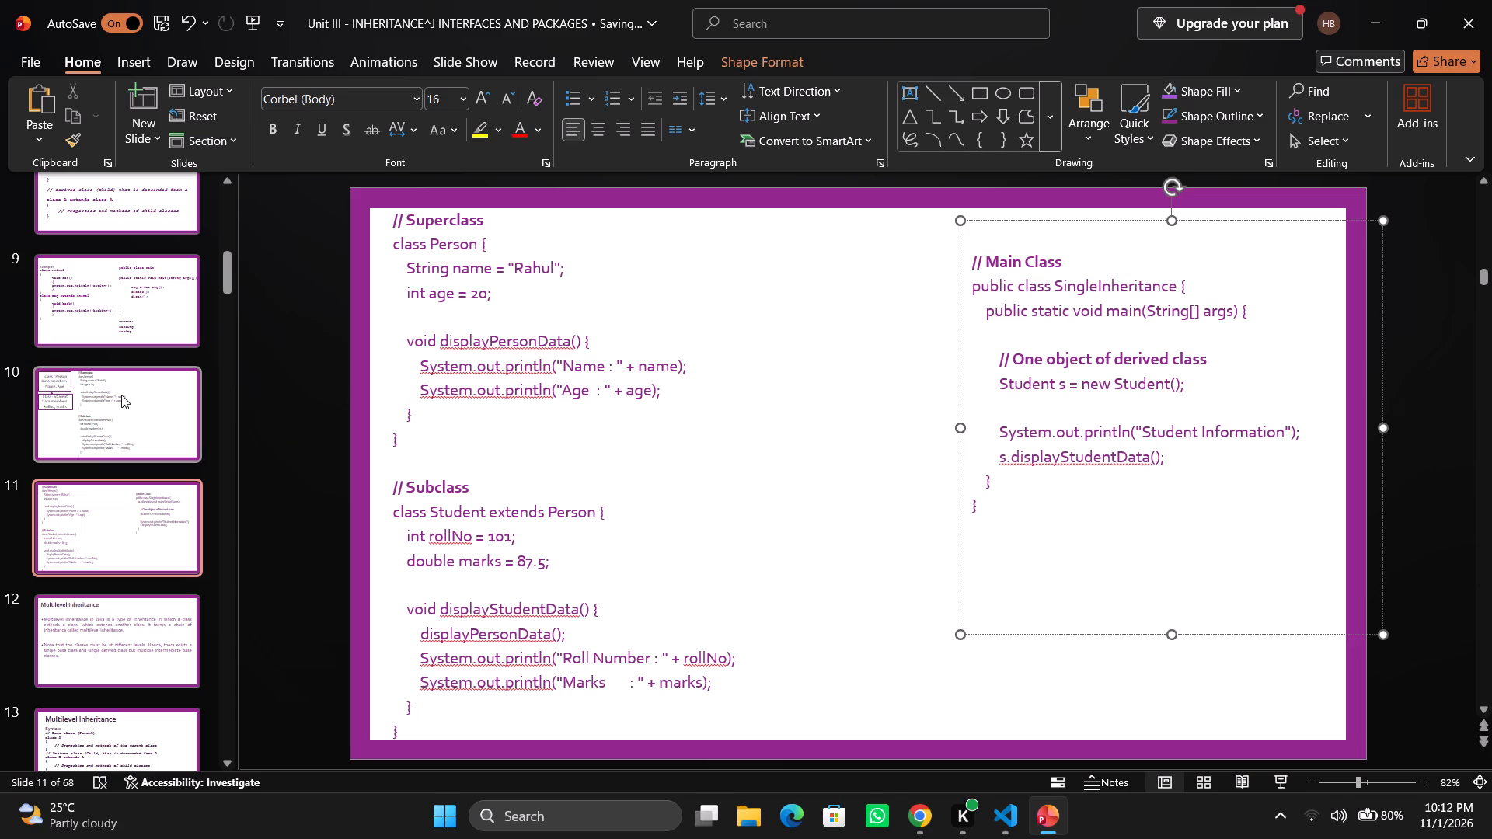
click(121, 395)
click(1167, 483)
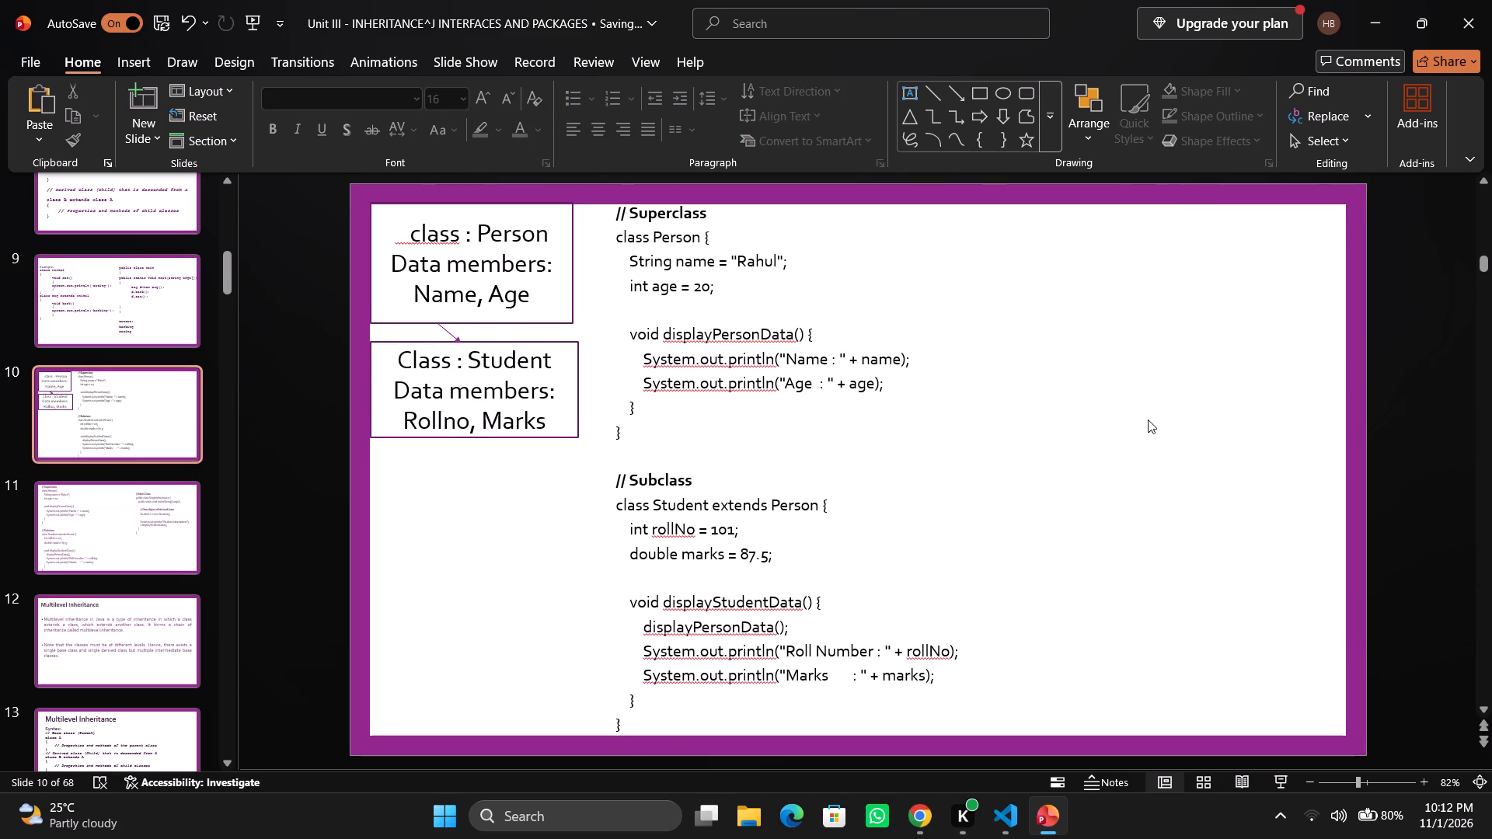
key(ctrl+v)
click(1208, 336)
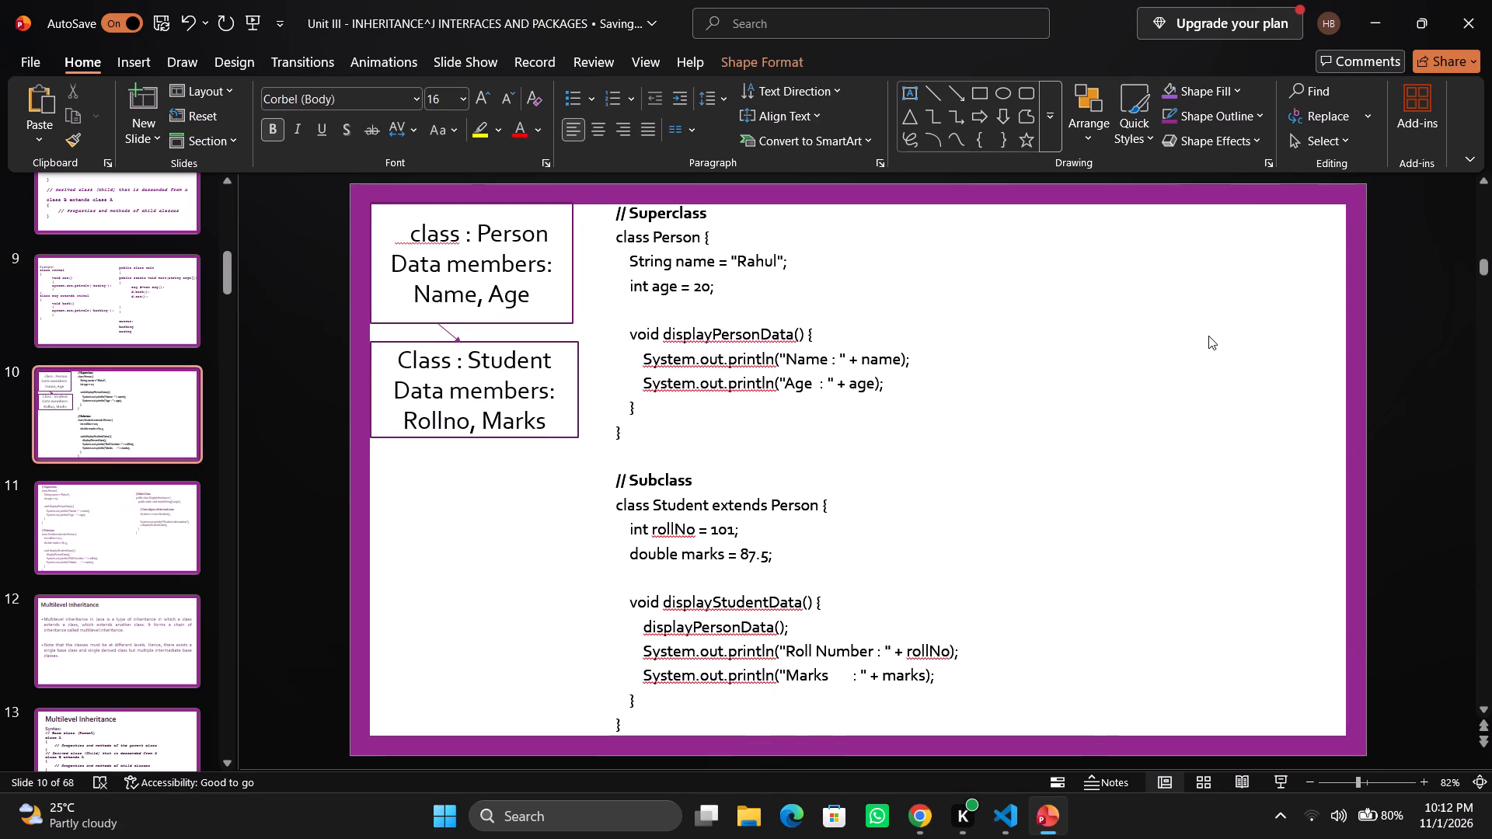
right_click(1058, 373)
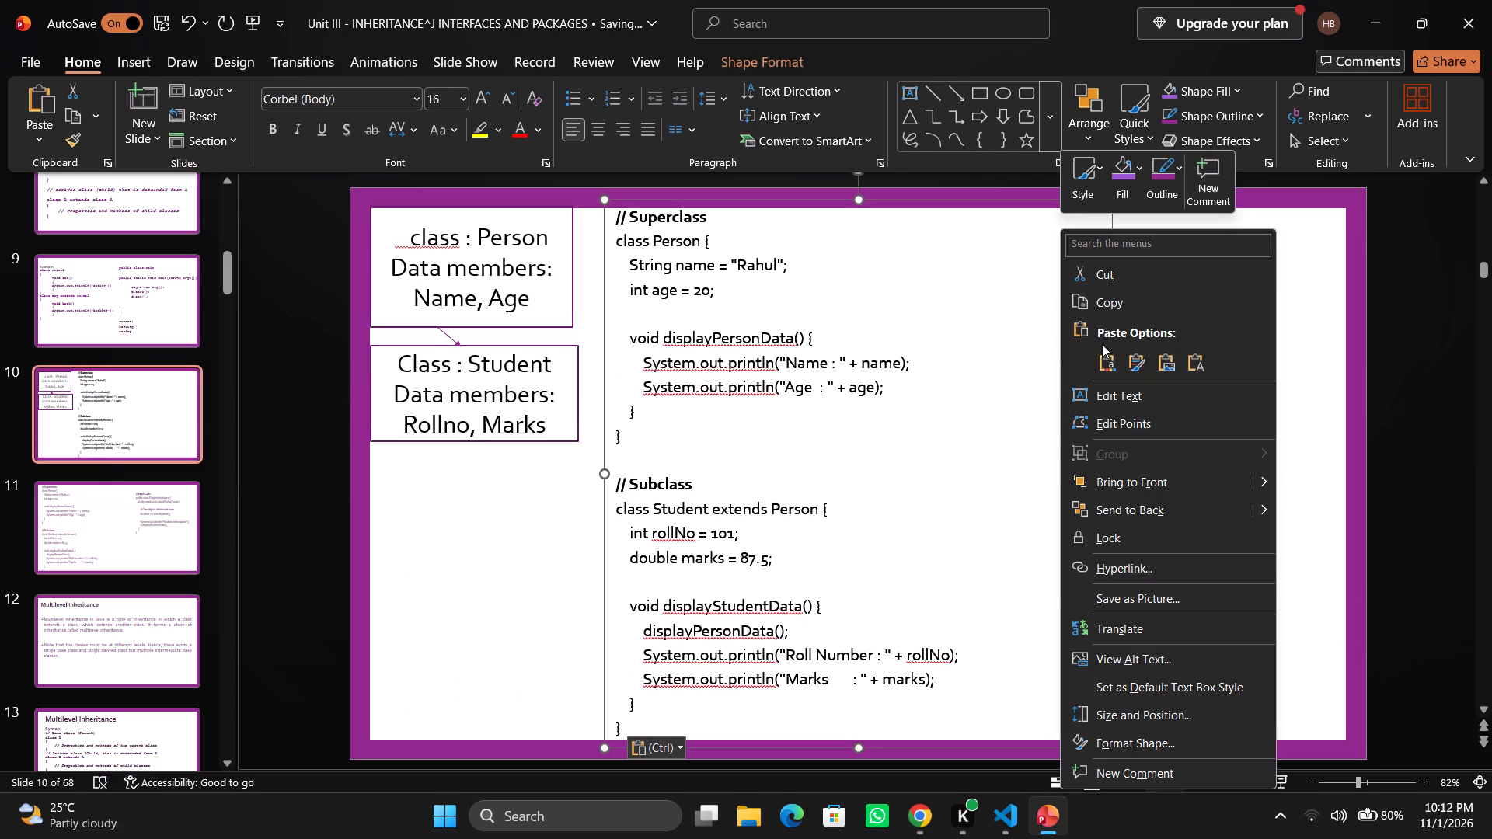
click(1145, 332)
click(1122, 331)
click(1110, 325)
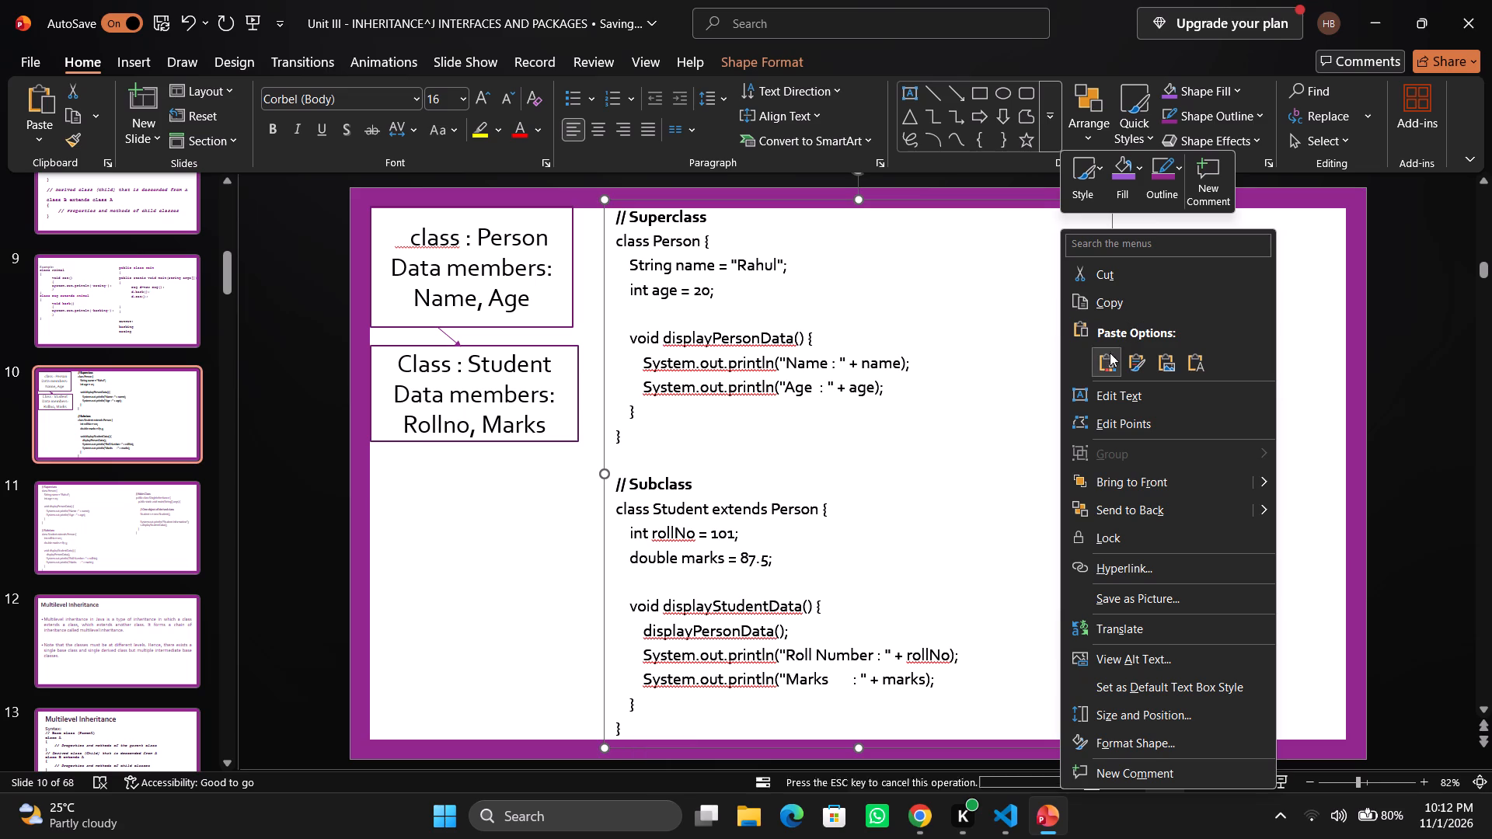
click(1110, 353)
Narrow the newly pasted Superclass and Subclass code box on slide 10 from its right edge.
drag(1116, 472, 1055, 476)
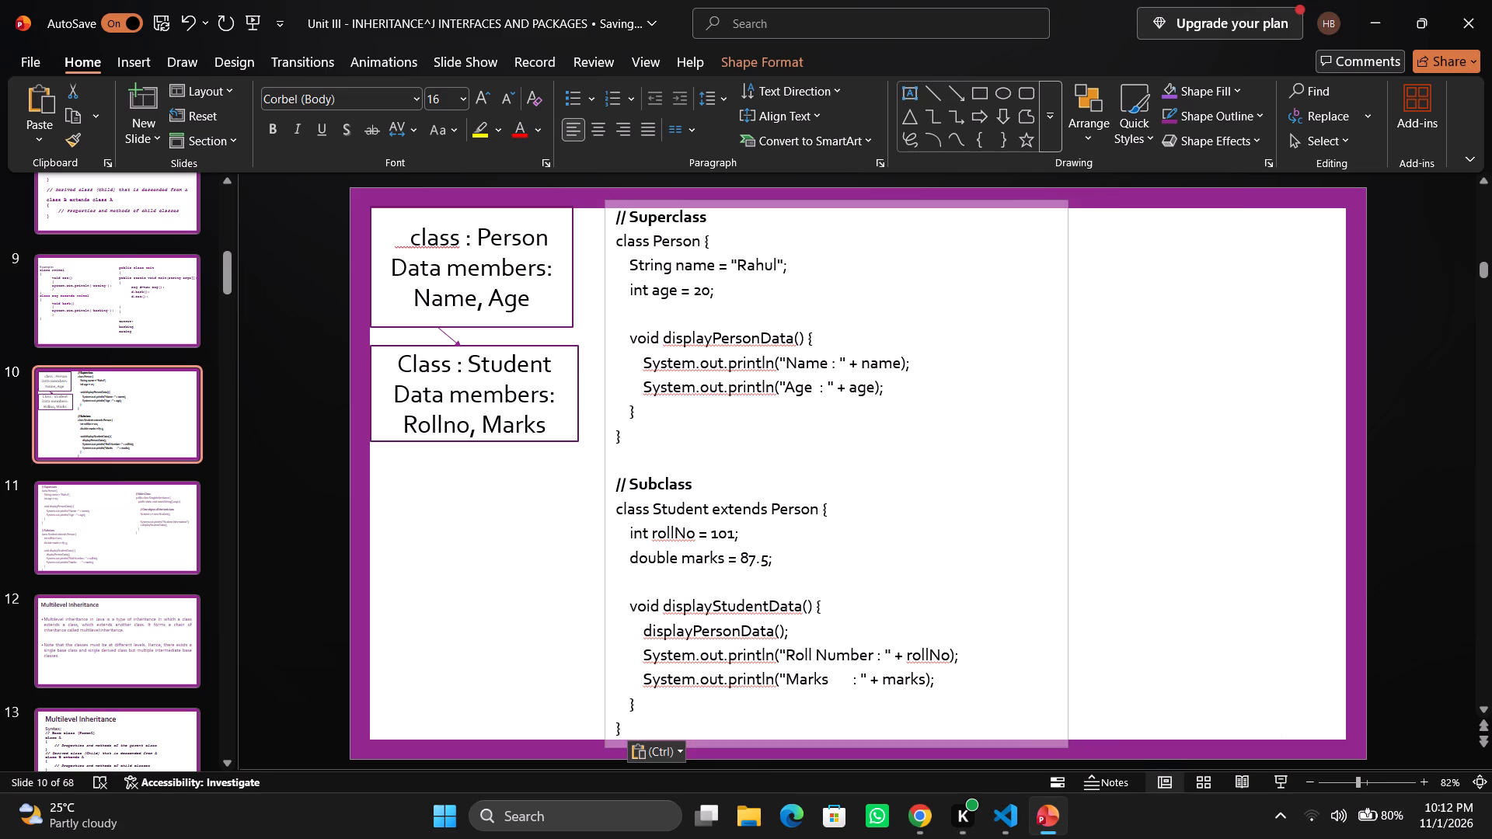
drag(1055, 476, 966, 418)
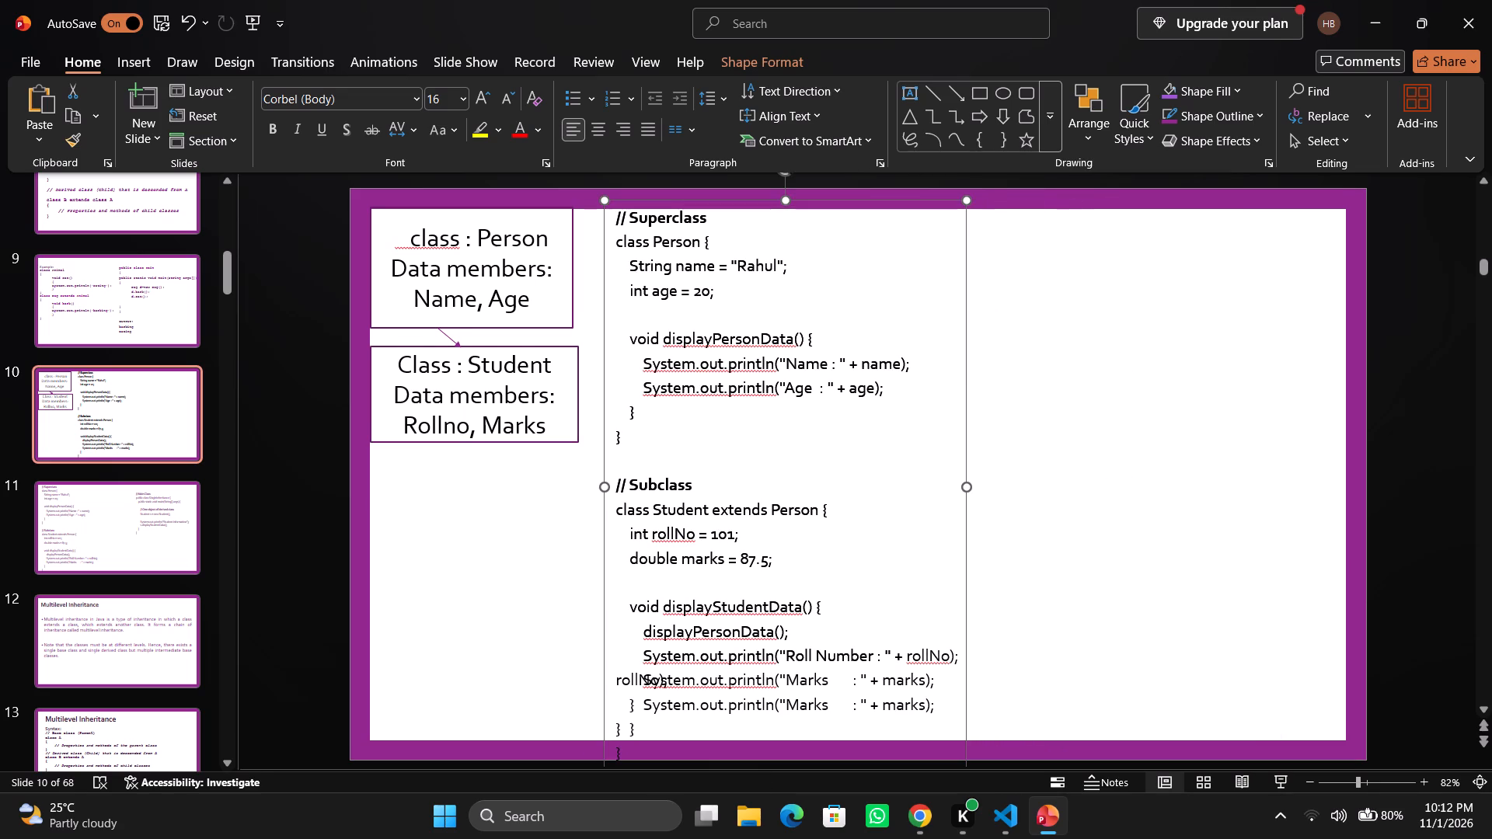
Copy the Main Class code from slide 11 and paste it onto slide 10, keeping the original.
click(137, 502)
click(1044, 304)
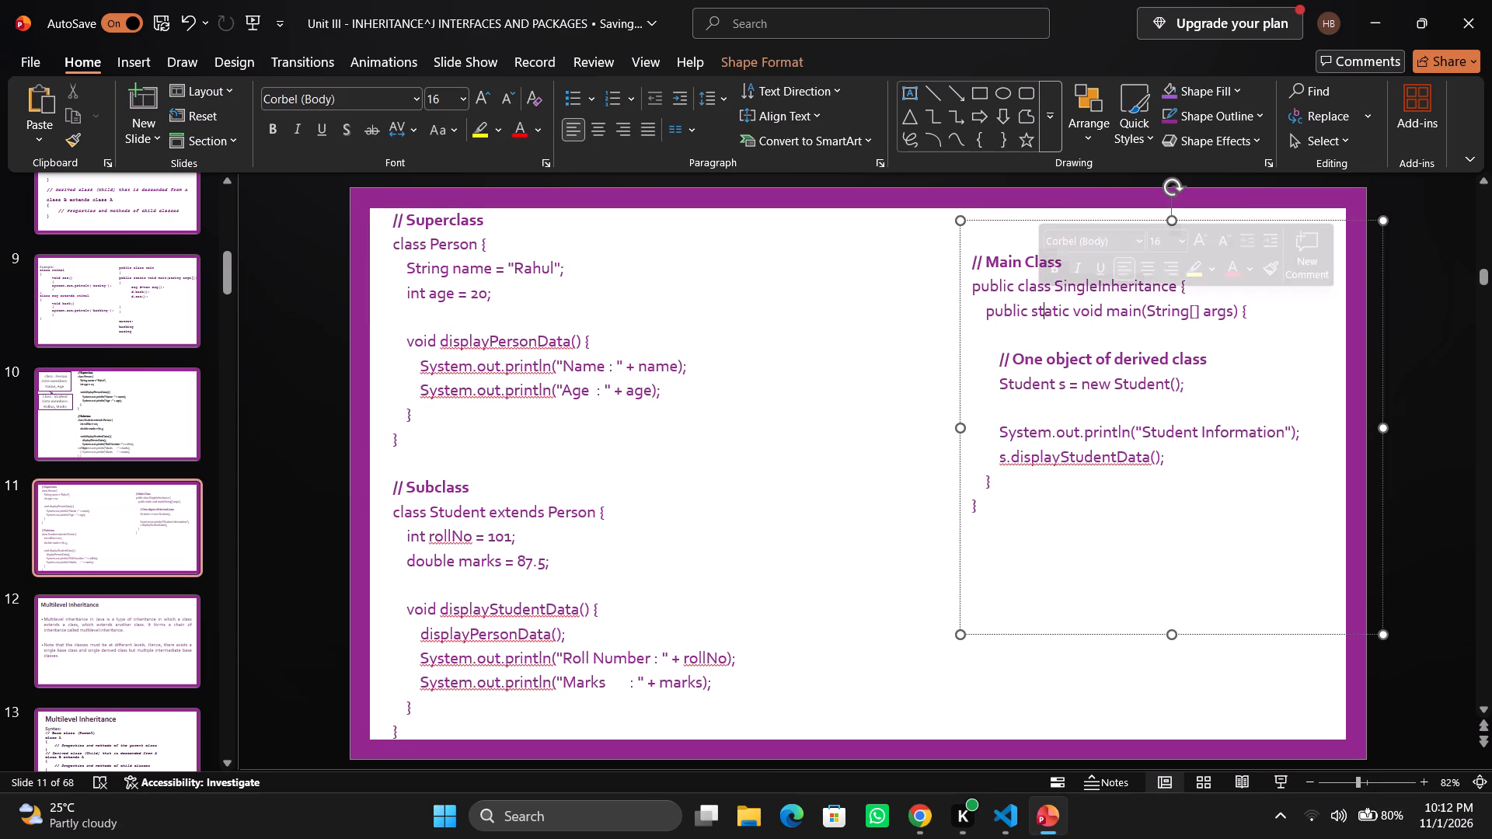
drag(971, 264, 988, 506)
key(ctrl+c)
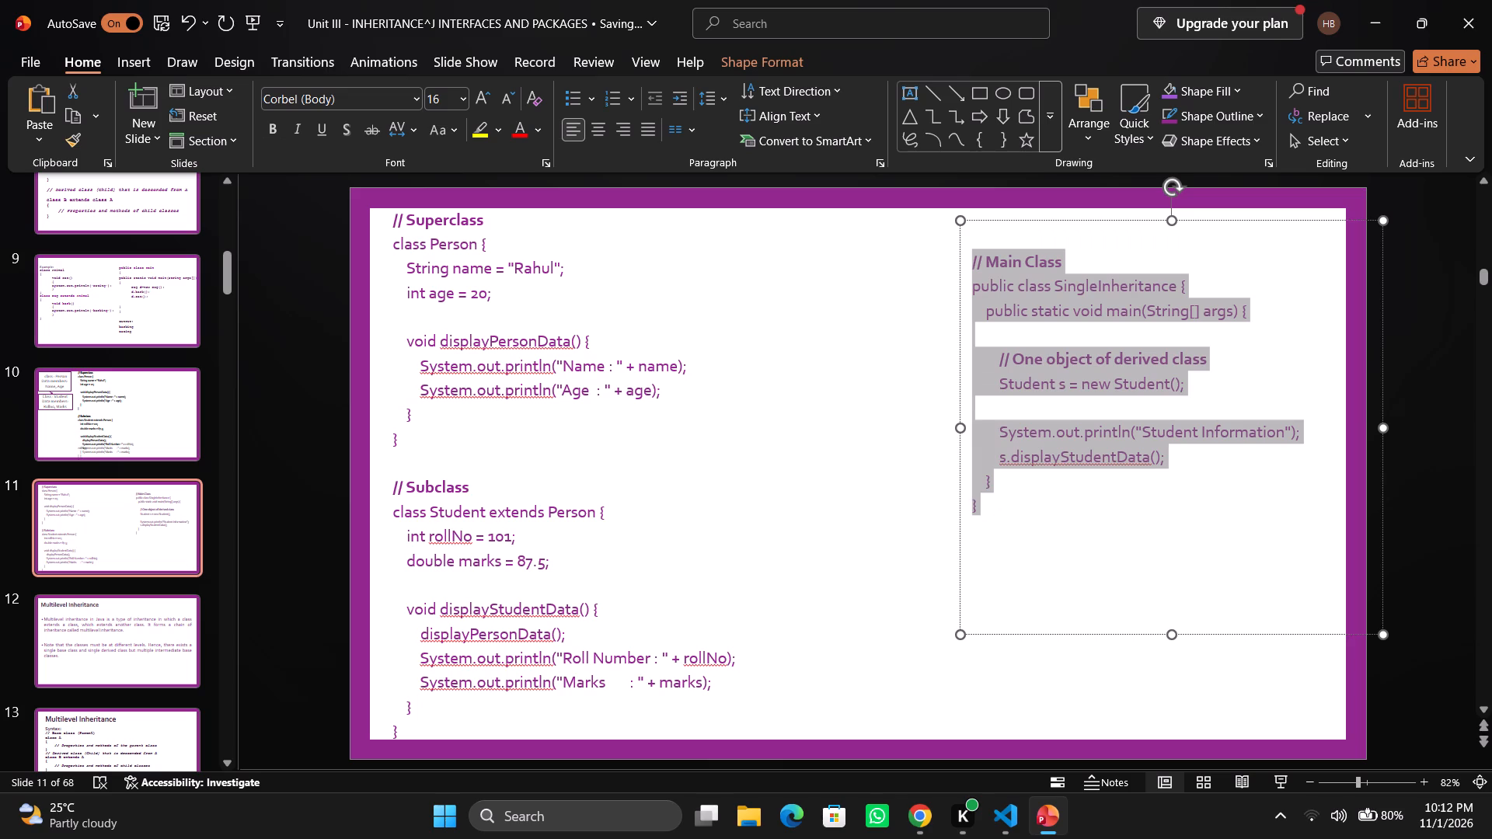
click(198, 412)
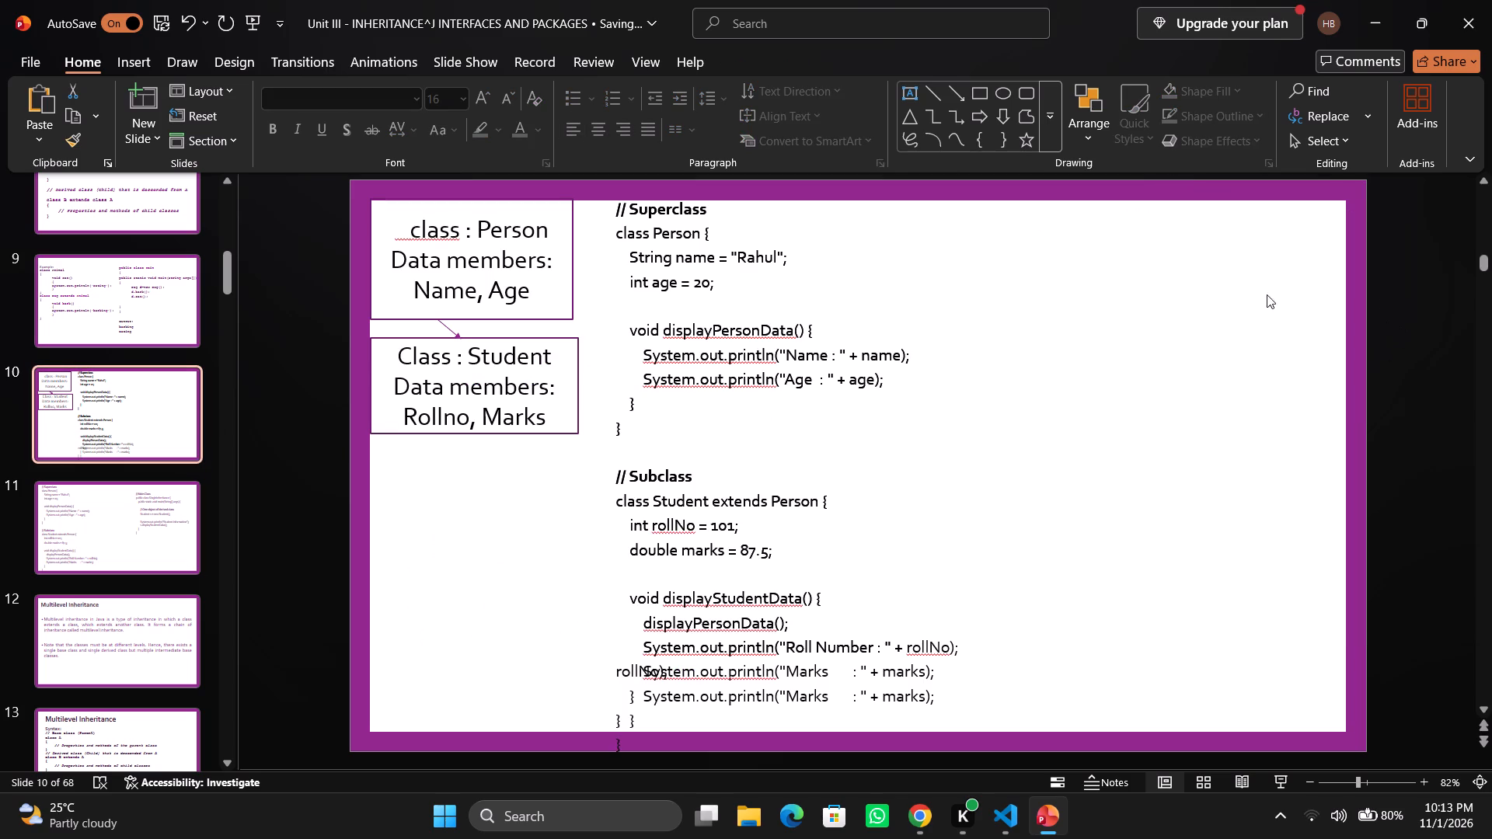
click(1194, 287)
key(ctrl+v)
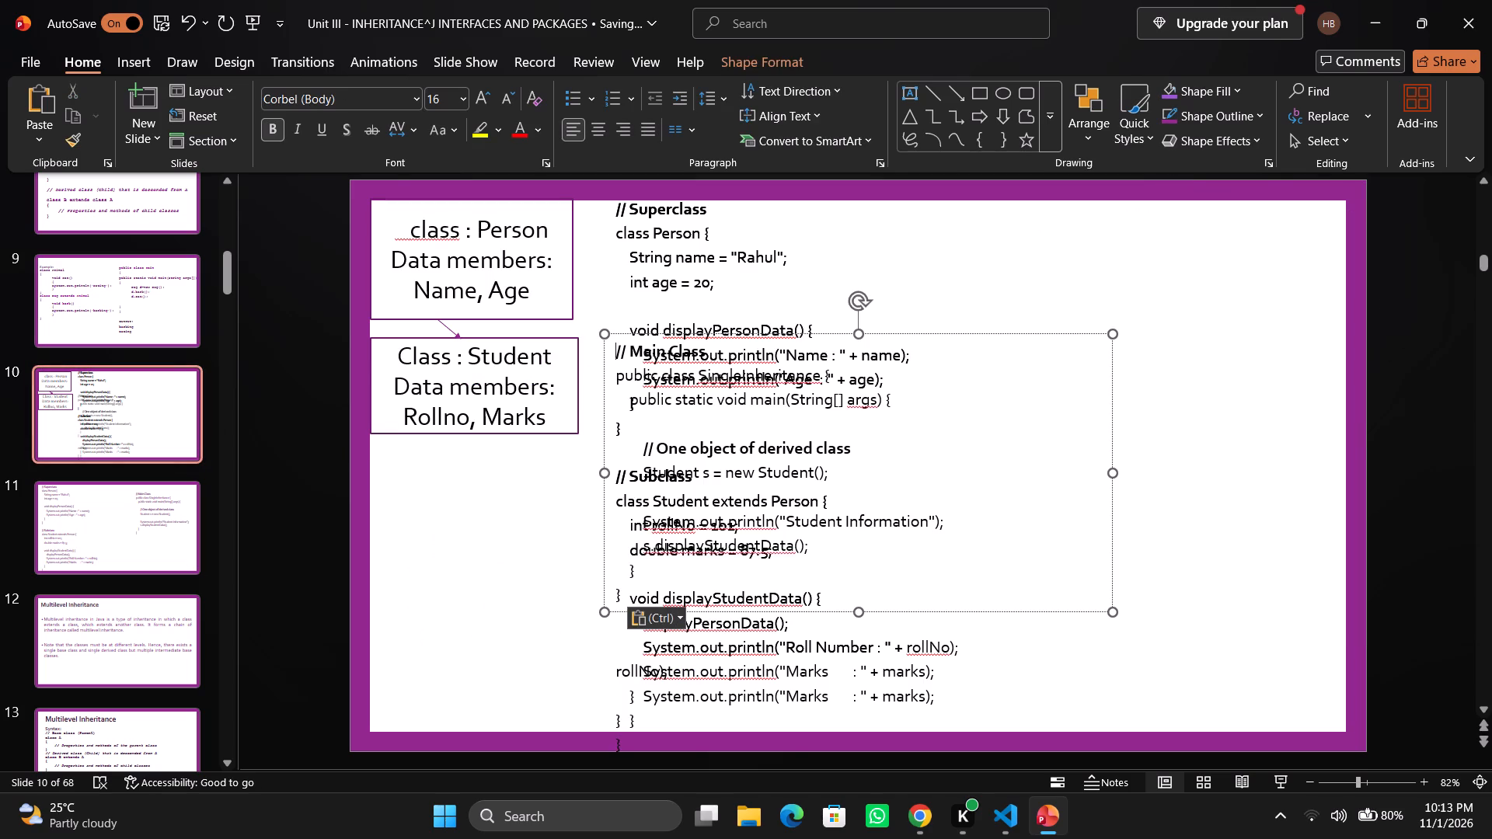
Move the pasted Main Class code box to the slide's upper right, beside the Superclass code.
drag(862, 333, 1142, 368)
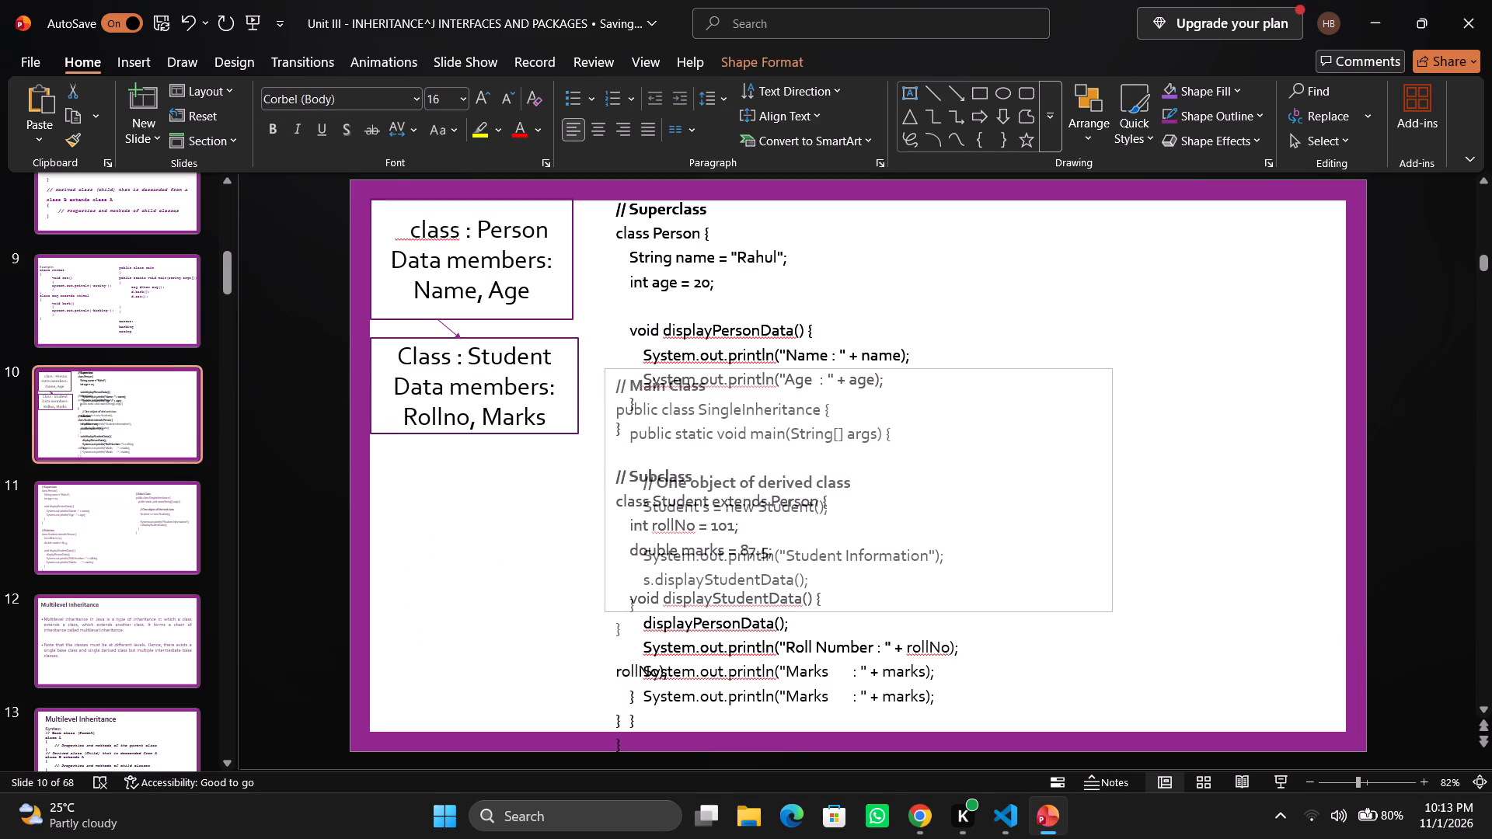
drag(612, 474, 600, 474)
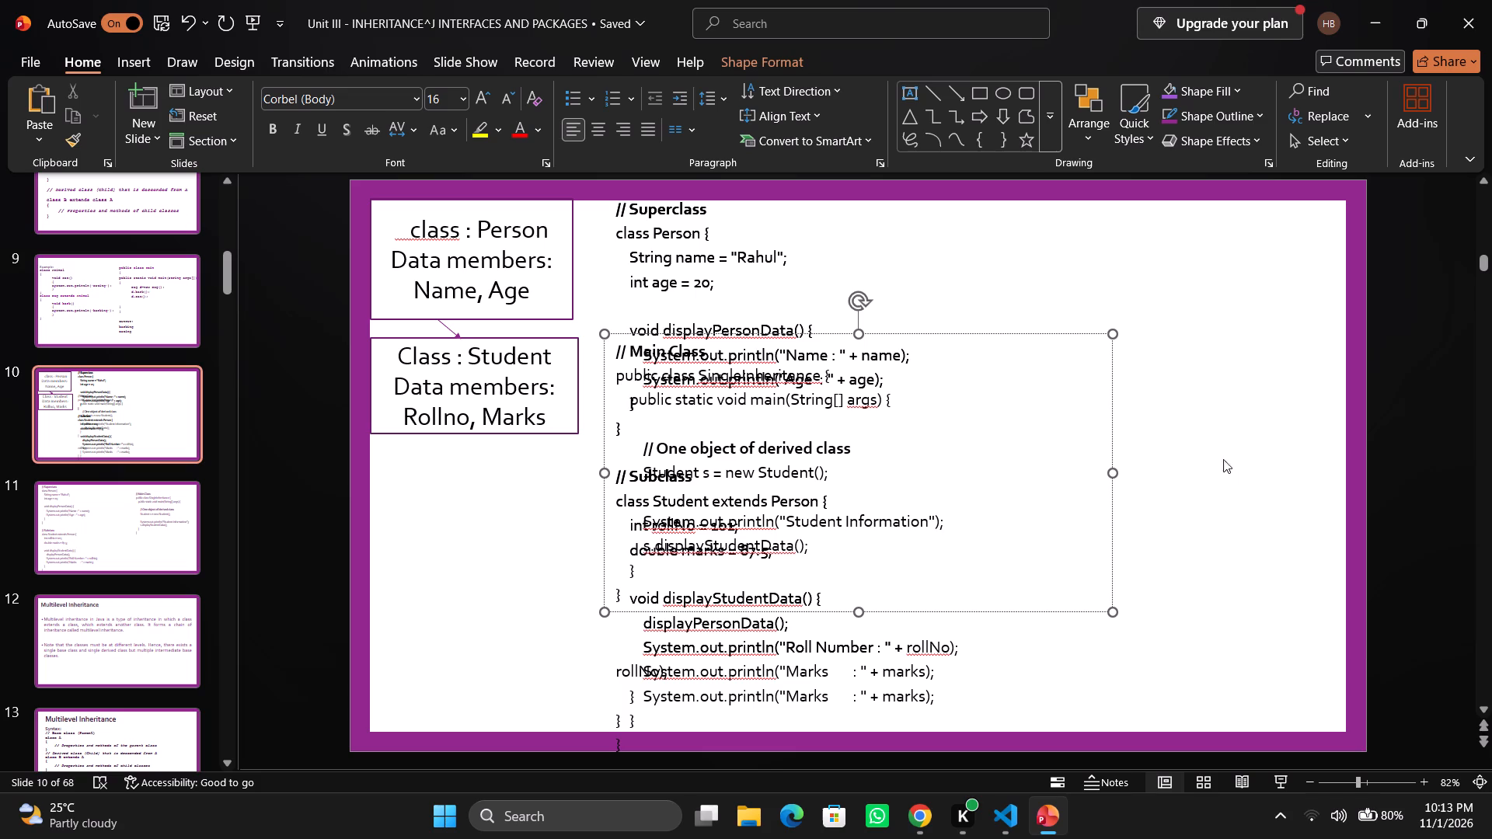
drag(1117, 444, 1414, 406)
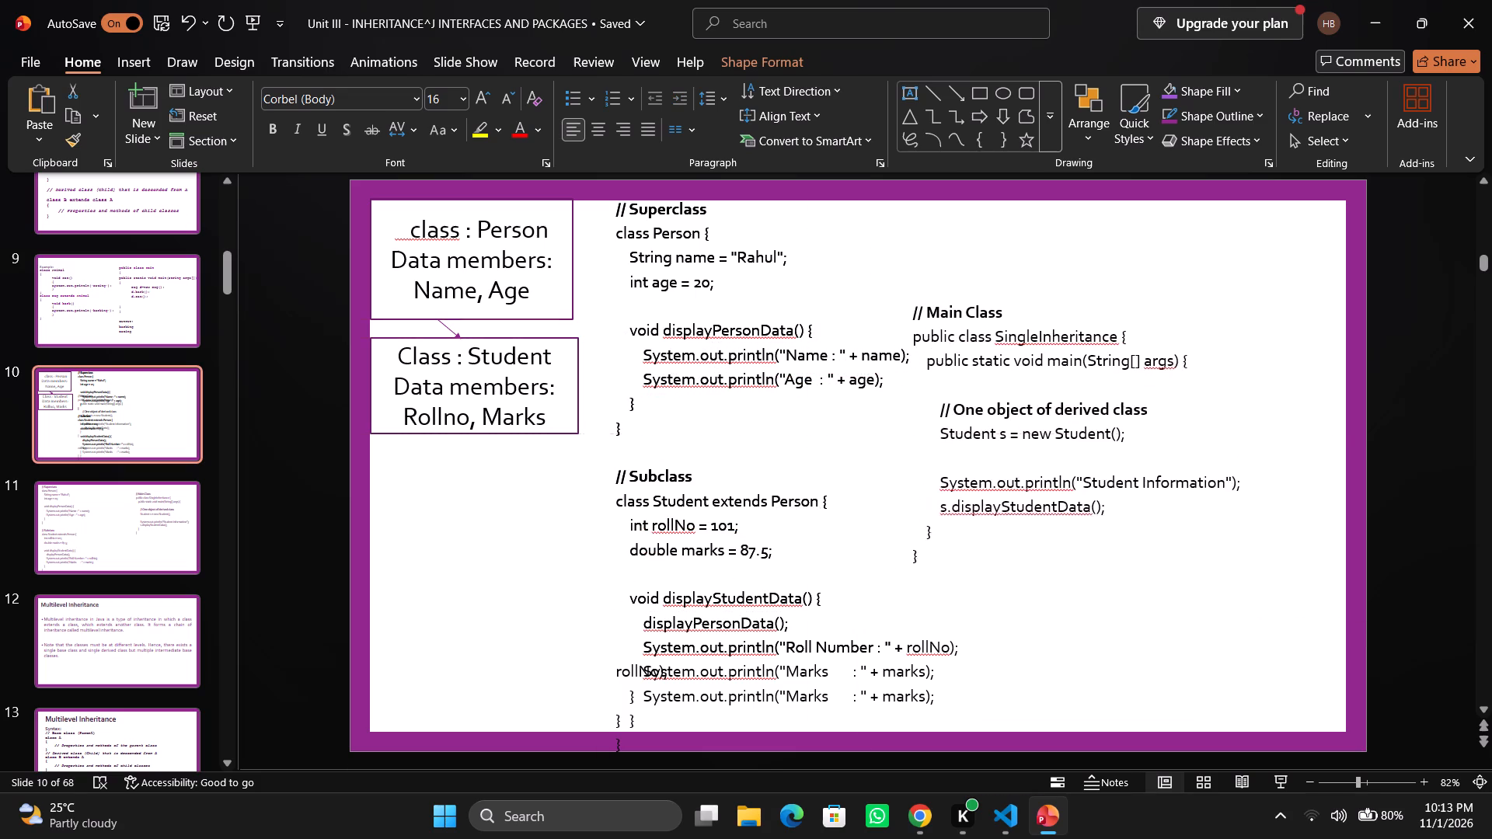
drag(1414, 406, 1460, 308)
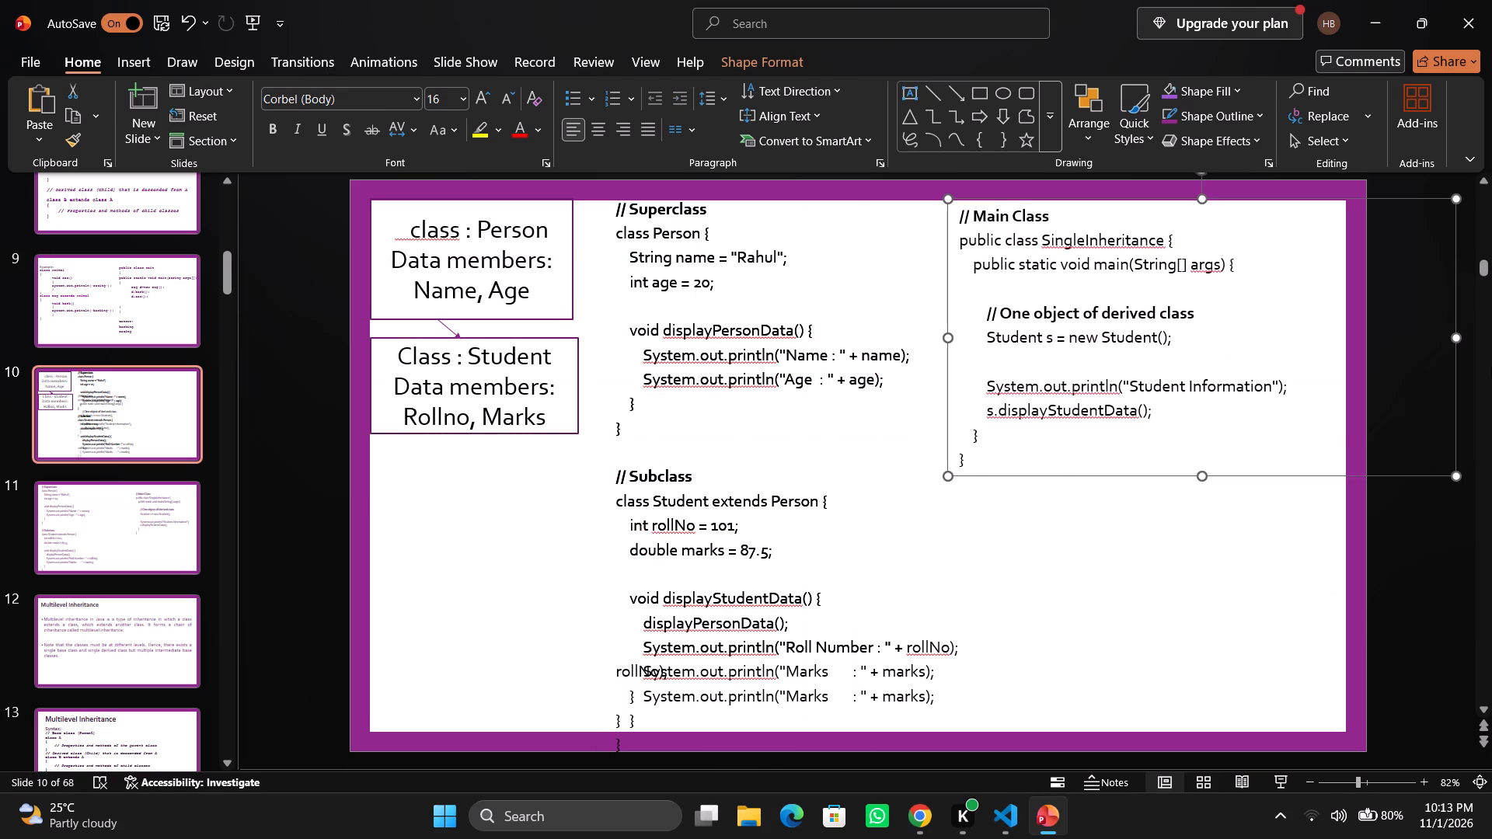
click(697, 625)
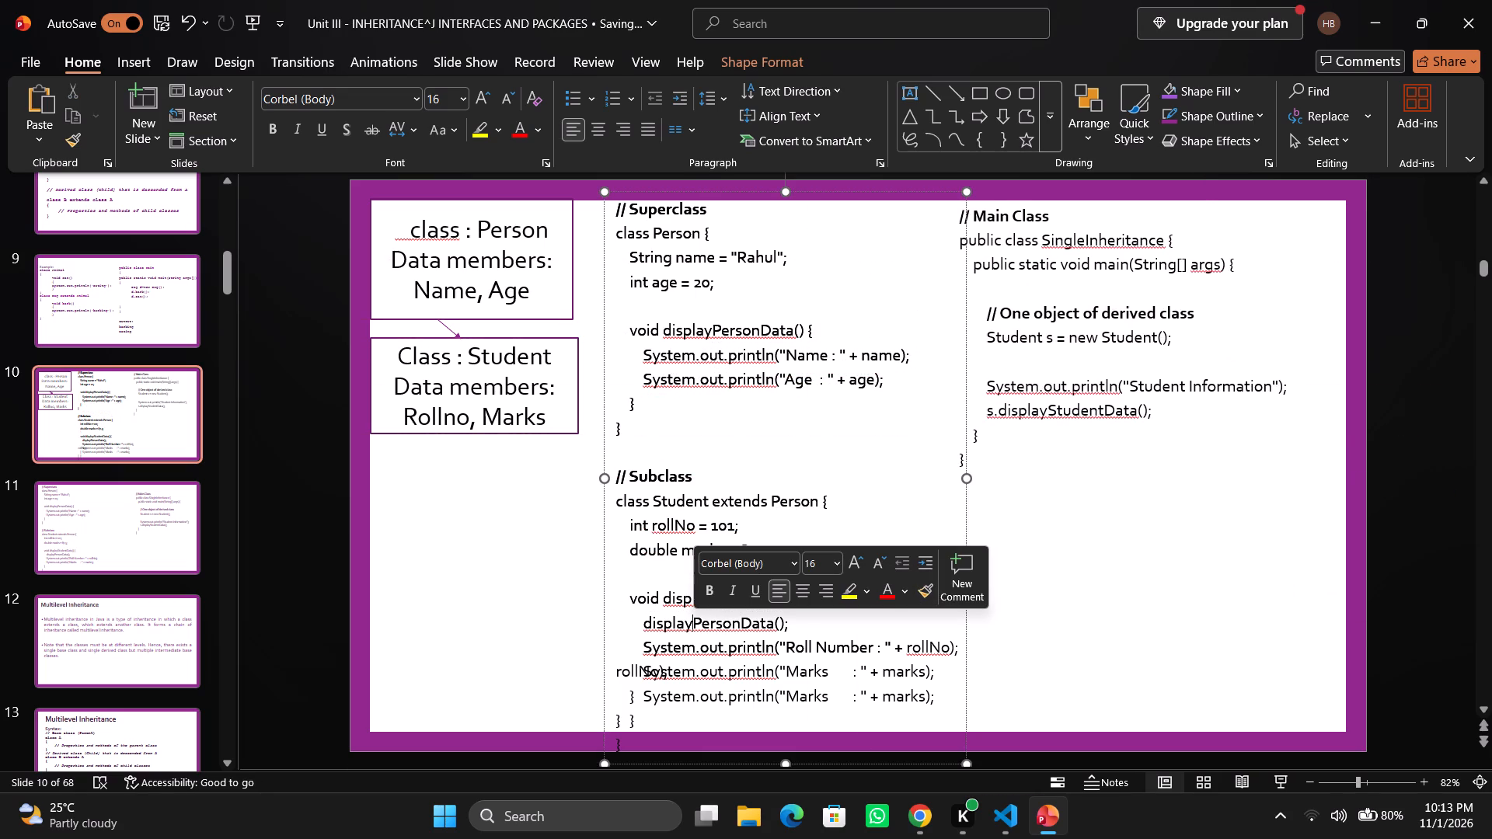
click(1075, 447)
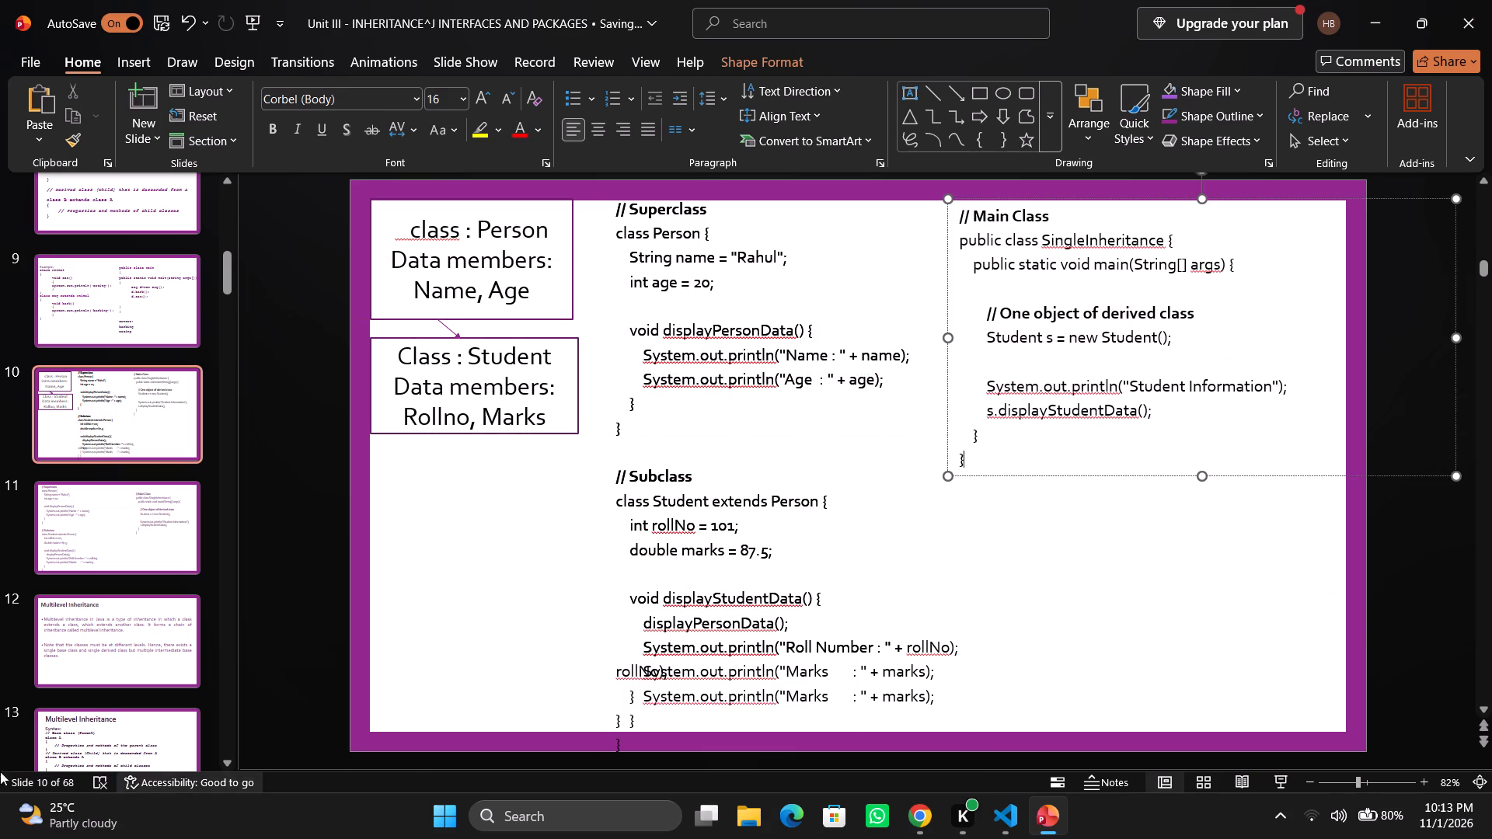
Delete slide 11, which holds the original Superclass, Subclass and Main Class code.
click(41, 563)
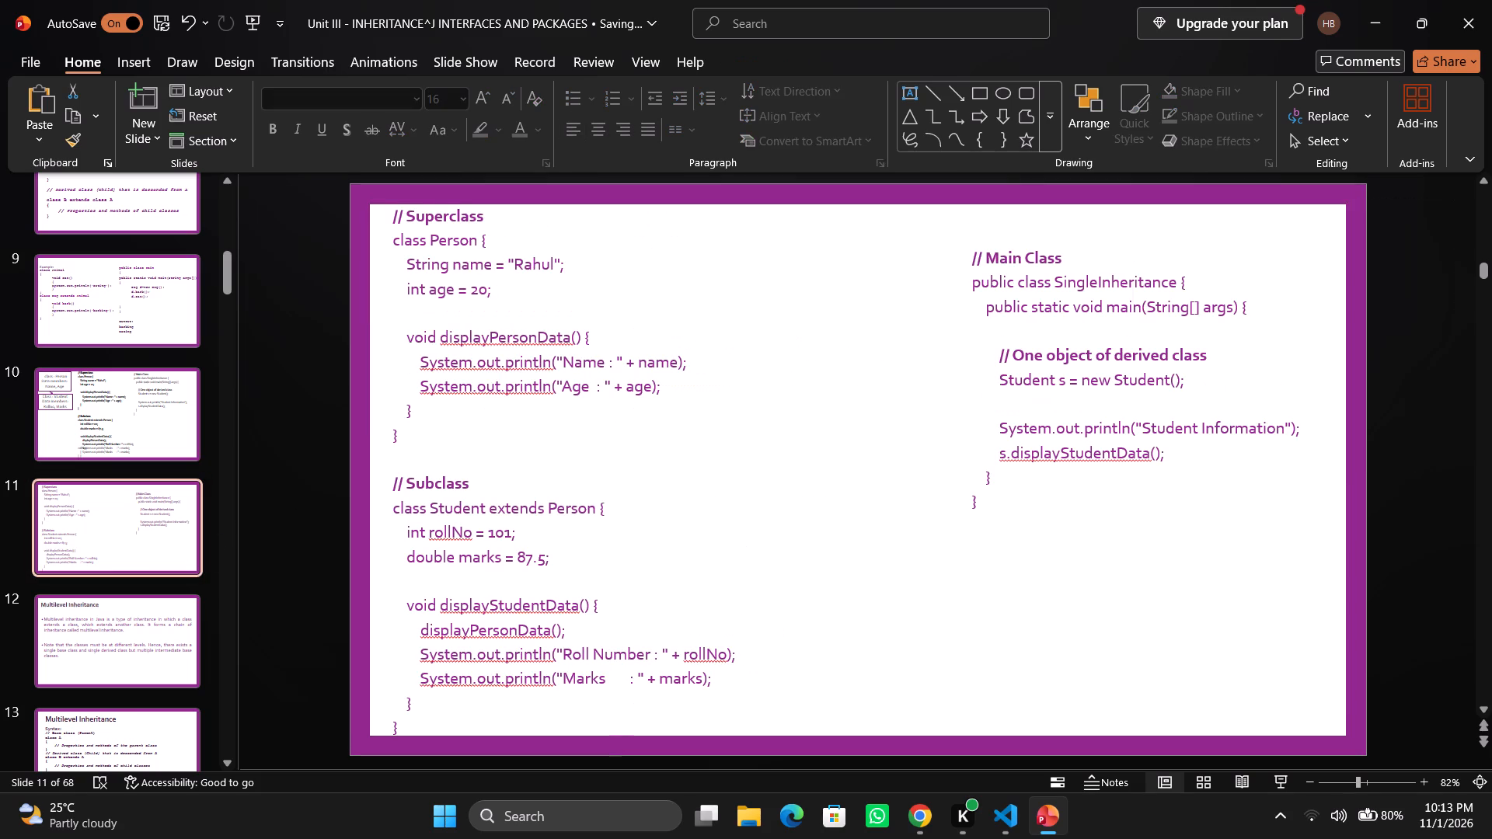
right_click(504, 436)
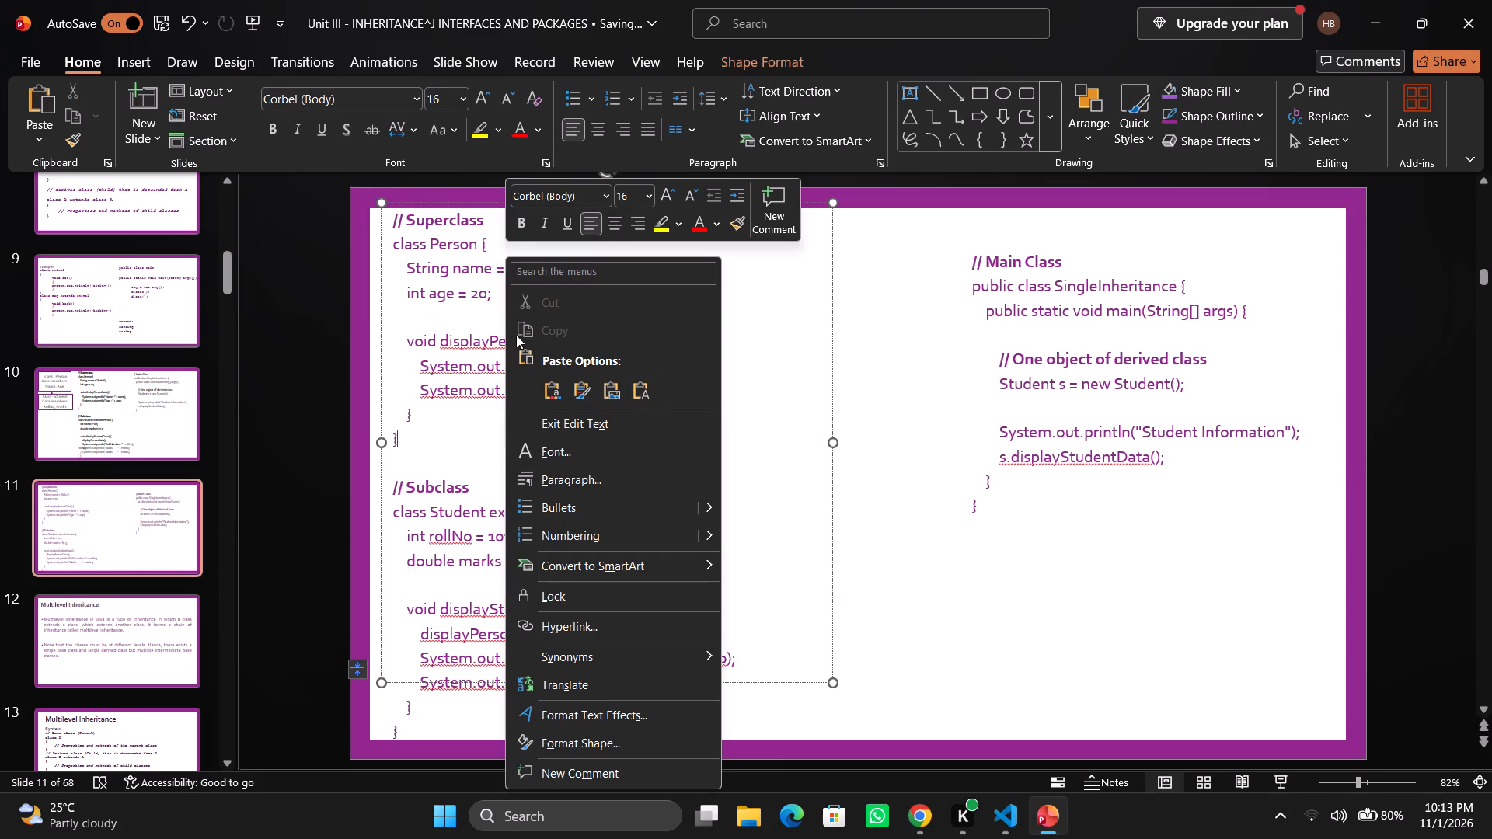
click(859, 473)
right_click(73, 514)
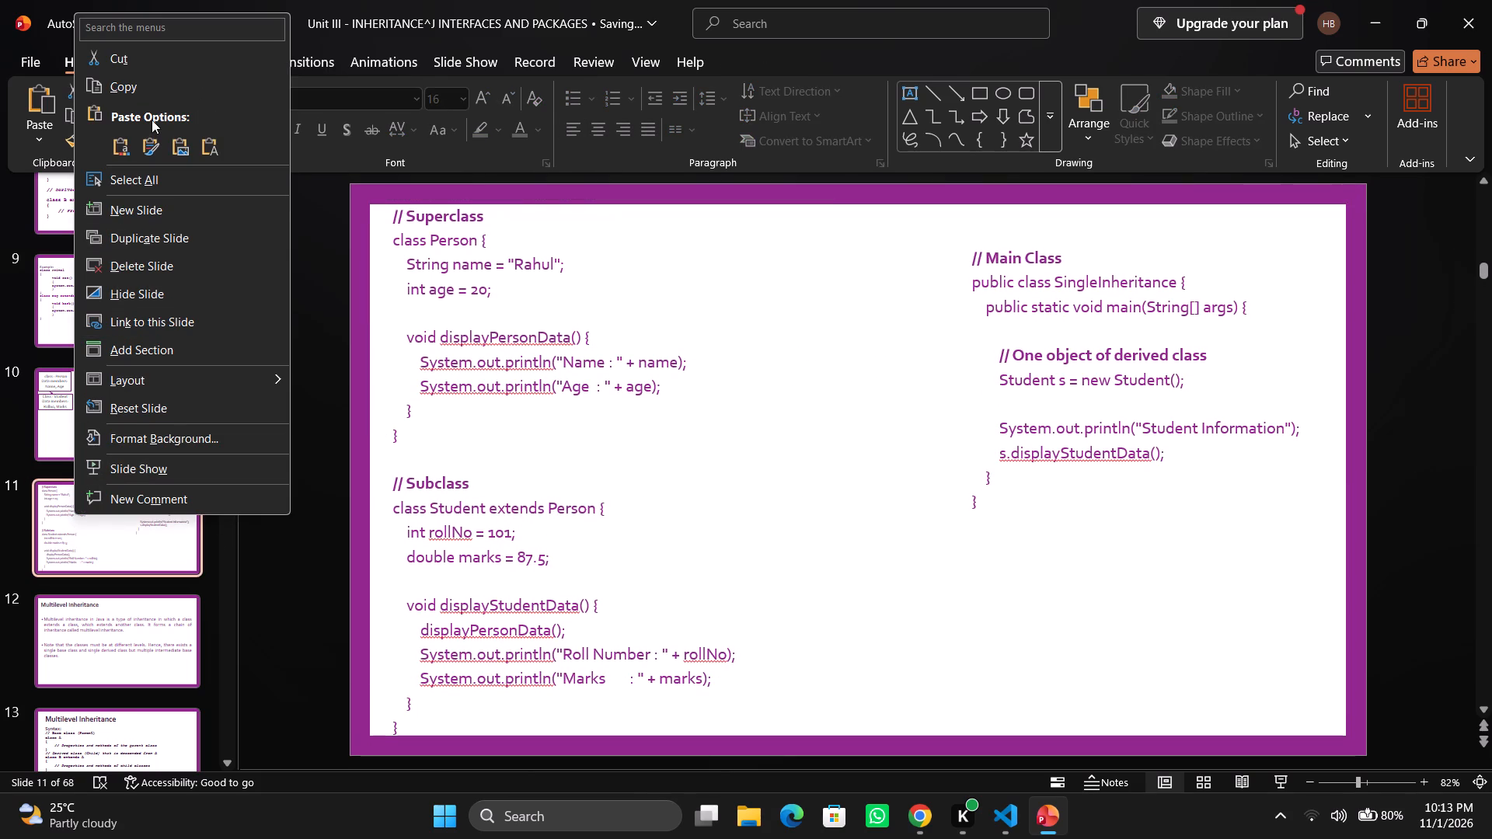
click(125, 271)
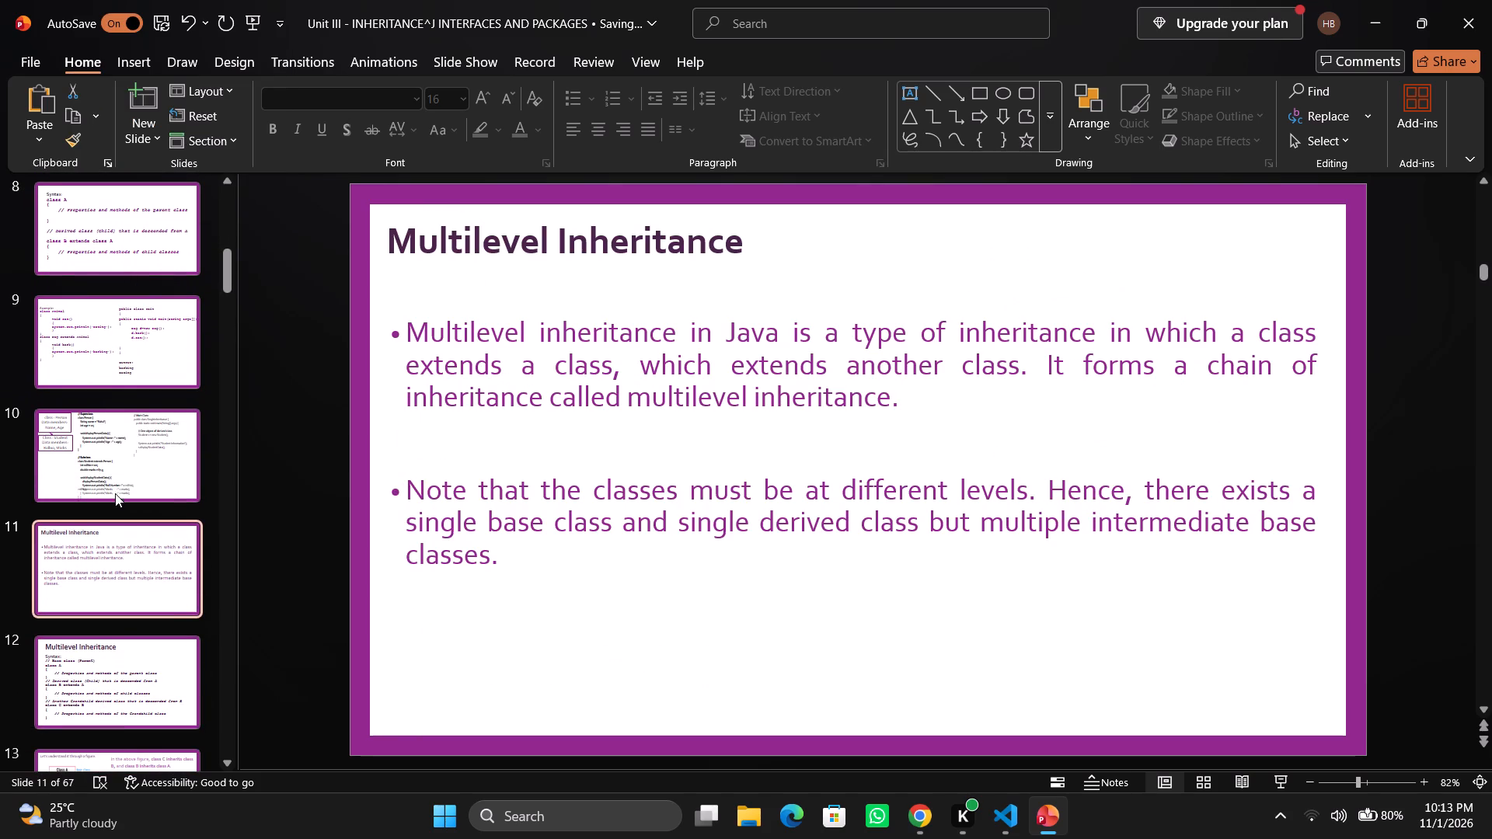
Review slides 10 to 15, covering the combined inheritance example and the multilevel inheritance slides, and return to the *Example diagram on slide 14.
click(117, 428)
click(134, 556)
scroll(276, 529, down, 1)
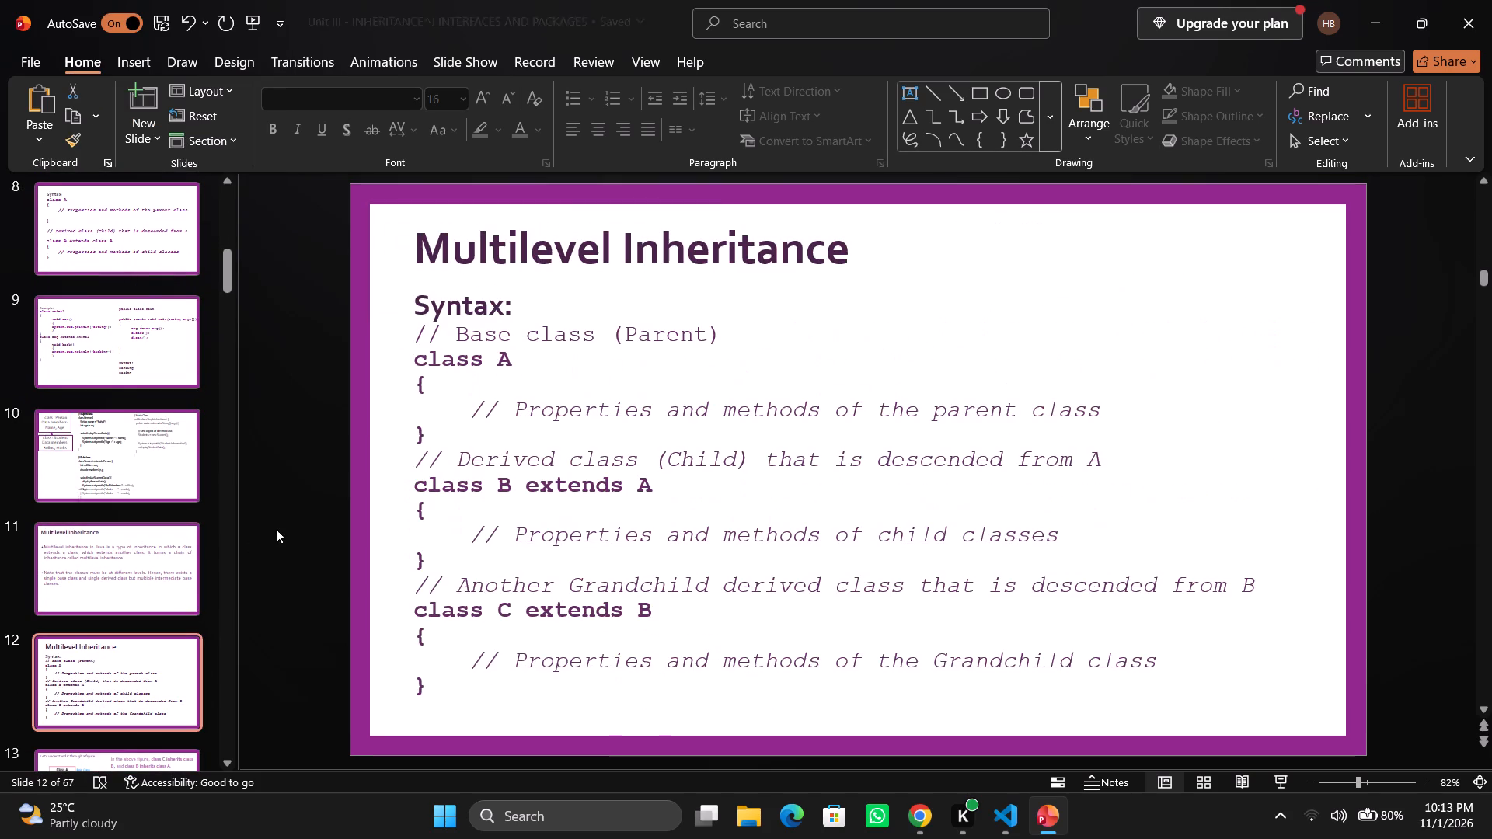
click(148, 479)
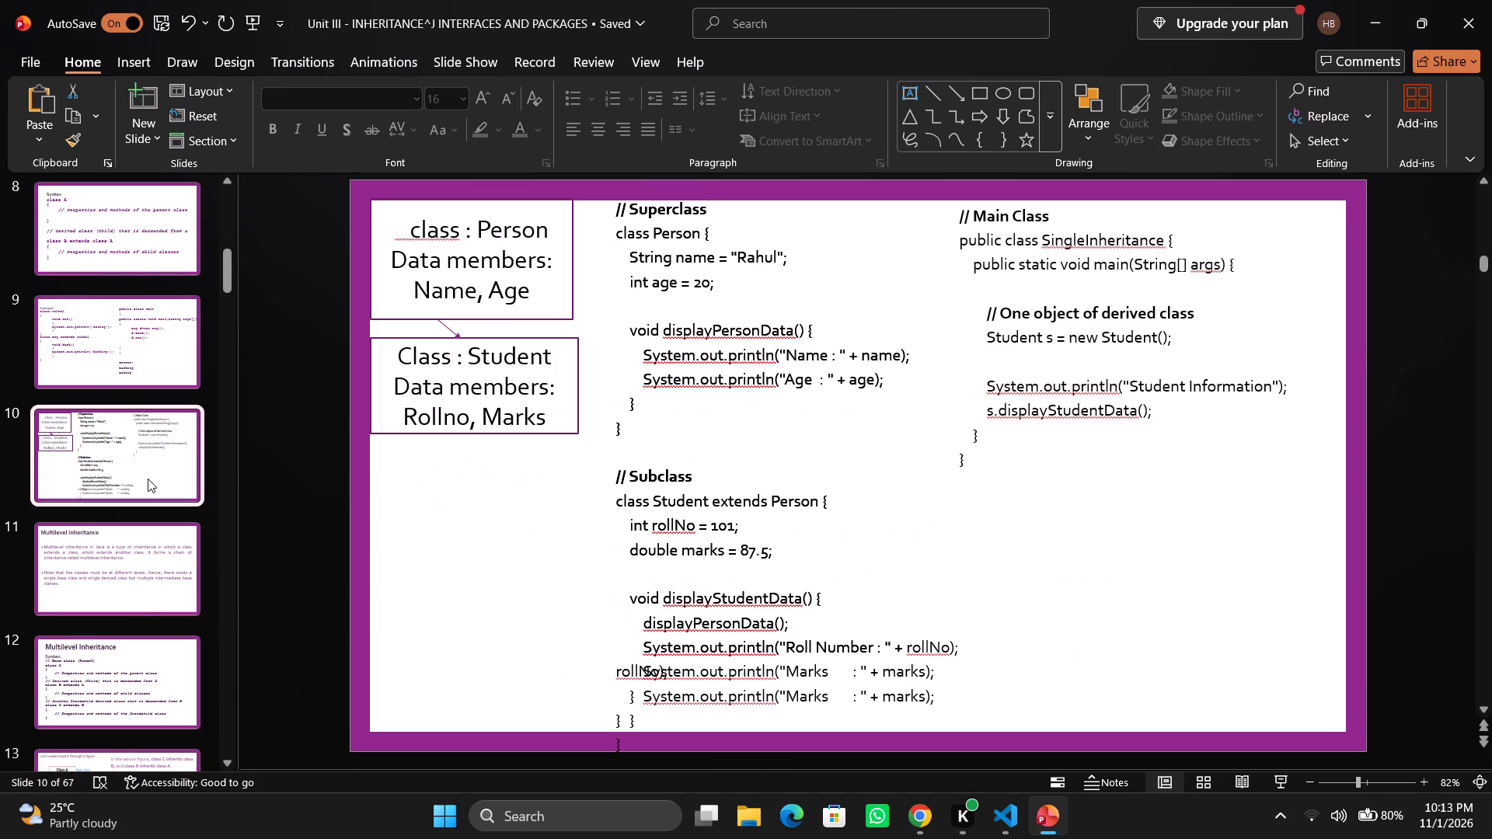
click(105, 580)
click(140, 674)
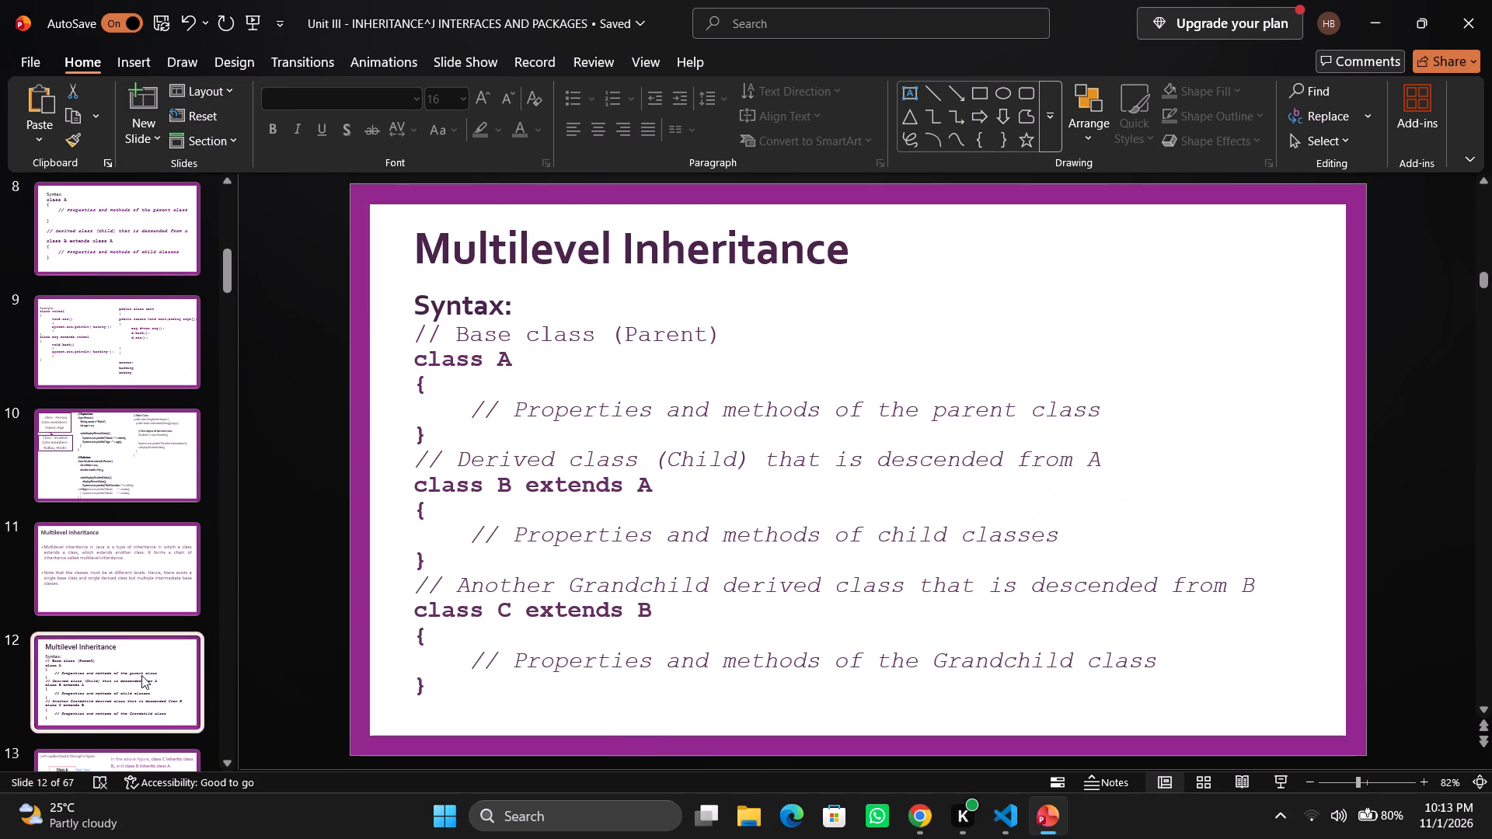
scroll(146, 710, down, 2)
click(145, 700)
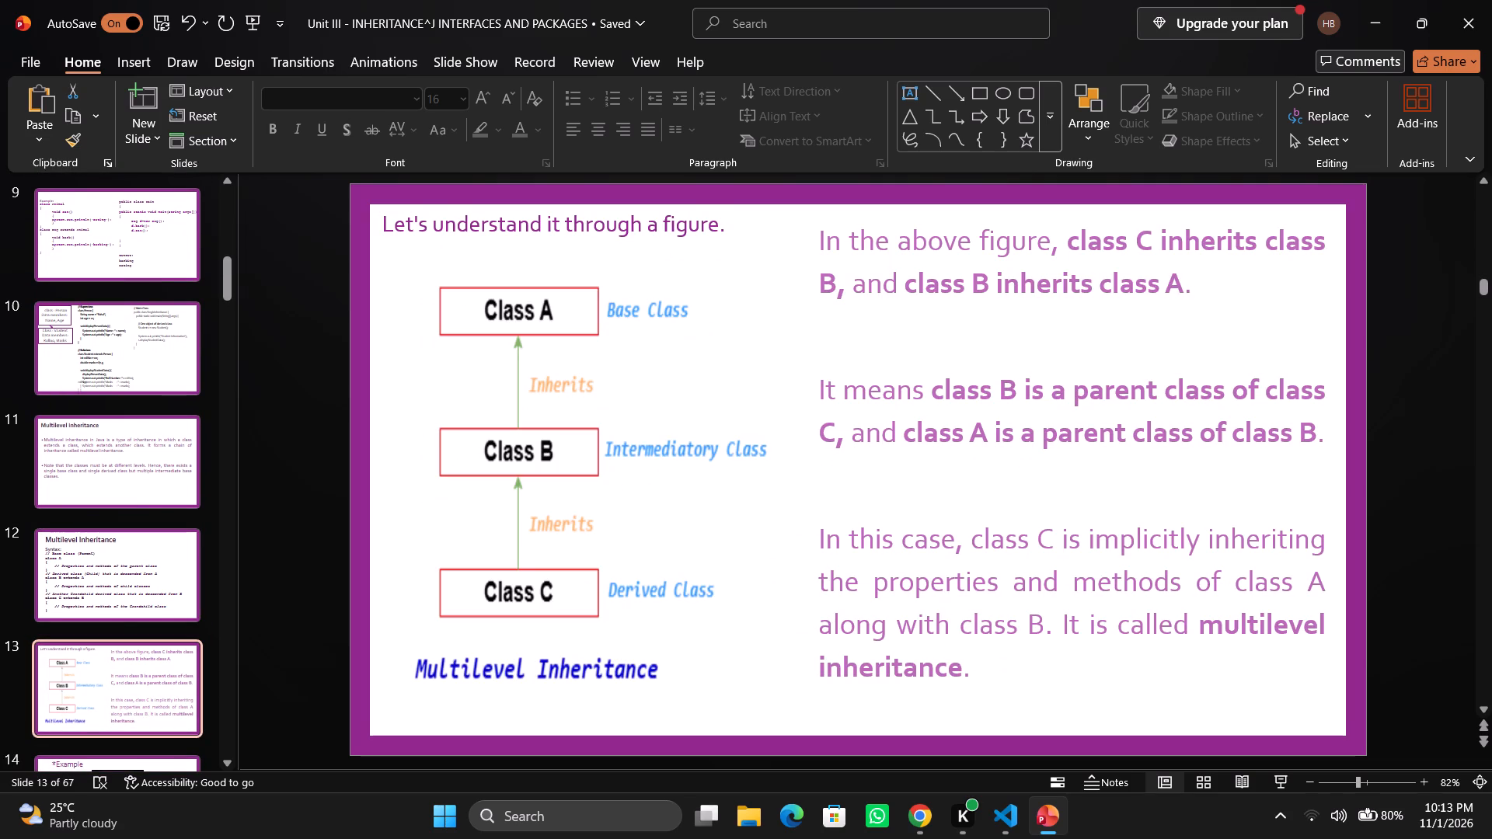
click(90, 587)
click(96, 660)
click(141, 608)
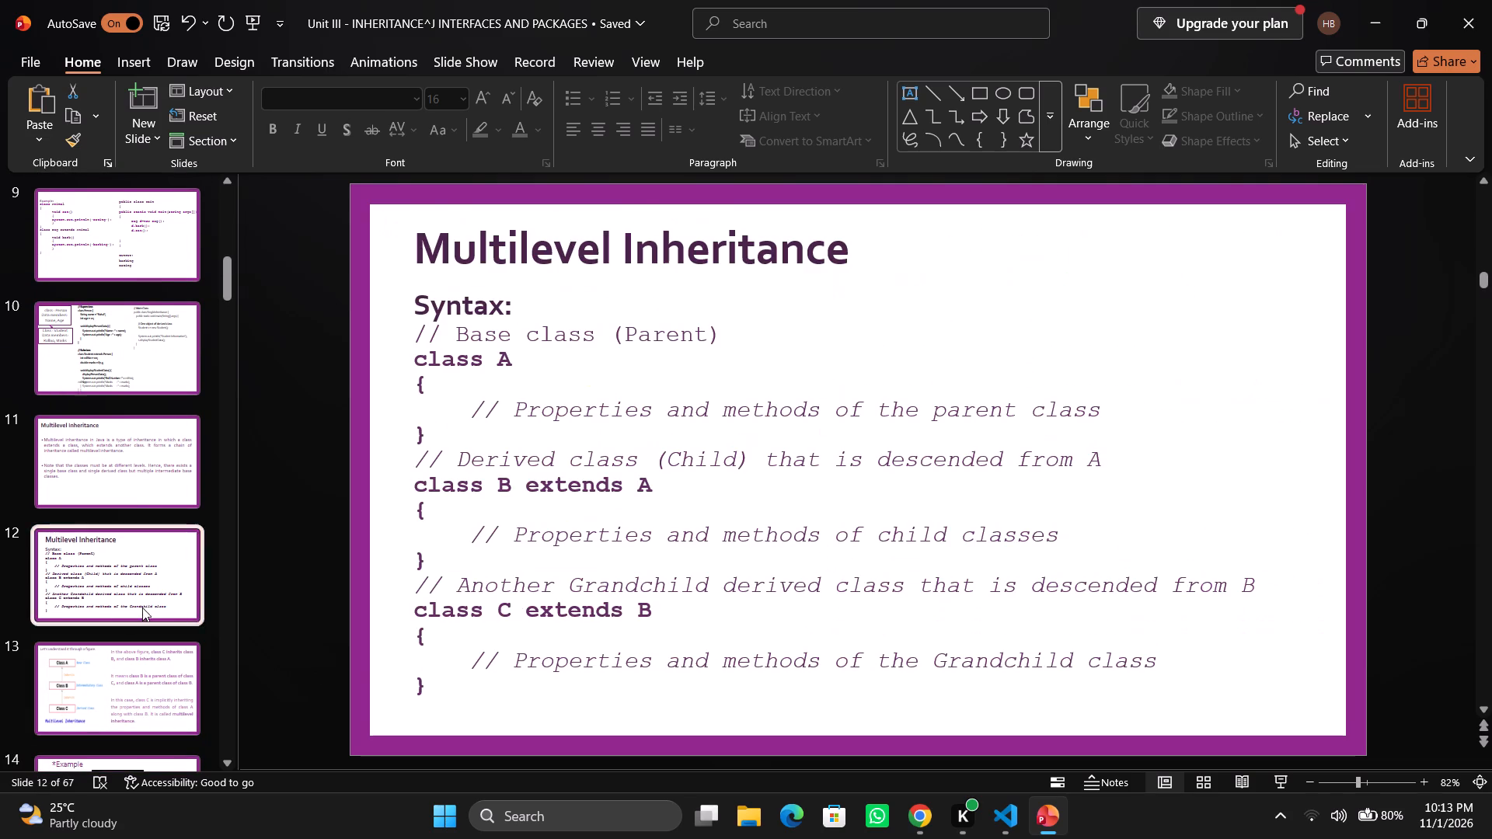
scroll(172, 604, down, 2)
click(70, 628)
click(82, 677)
scroll(235, 644, down, 1)
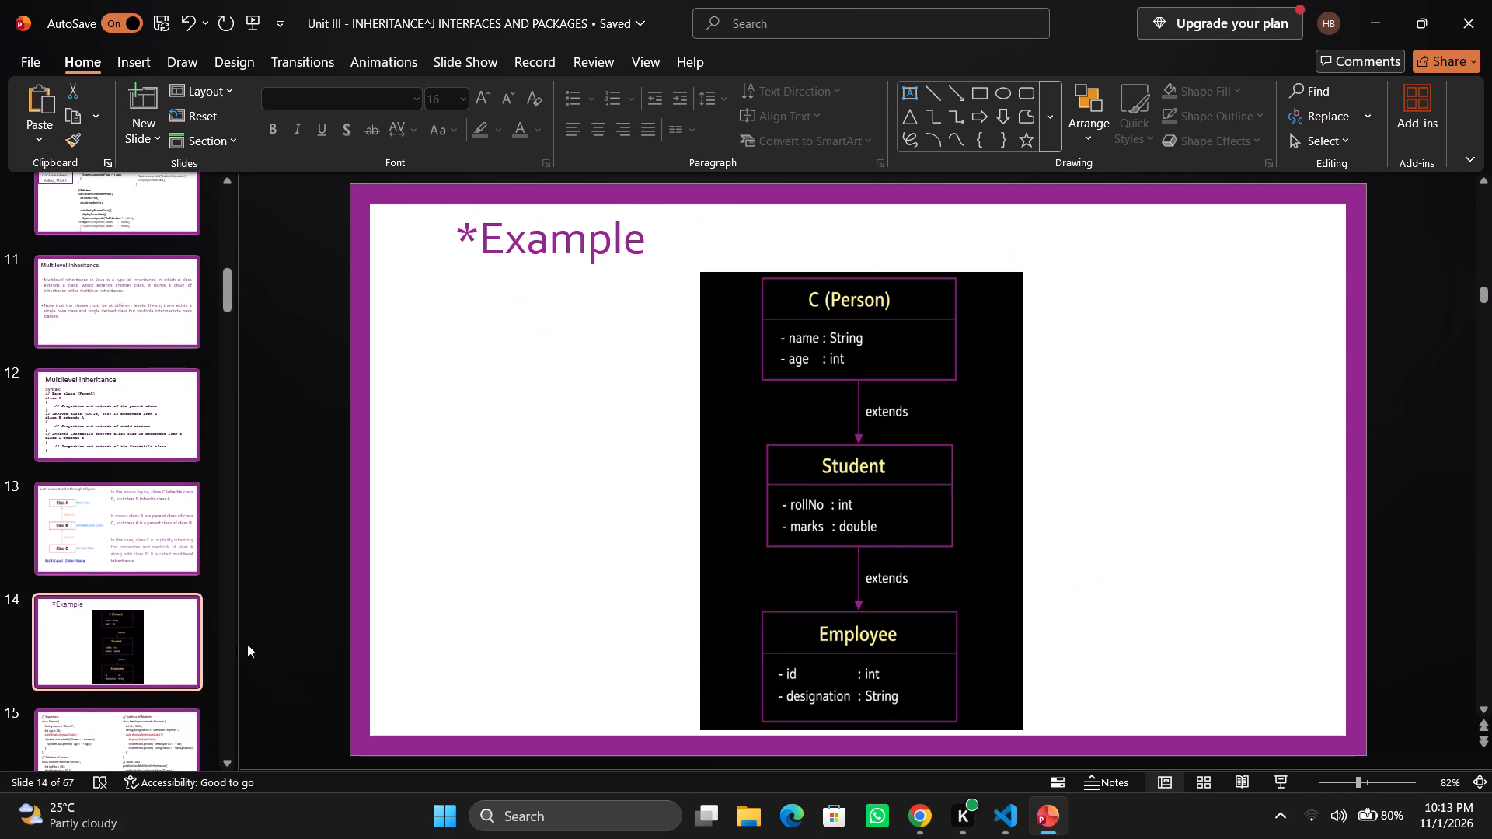
click(104, 724)
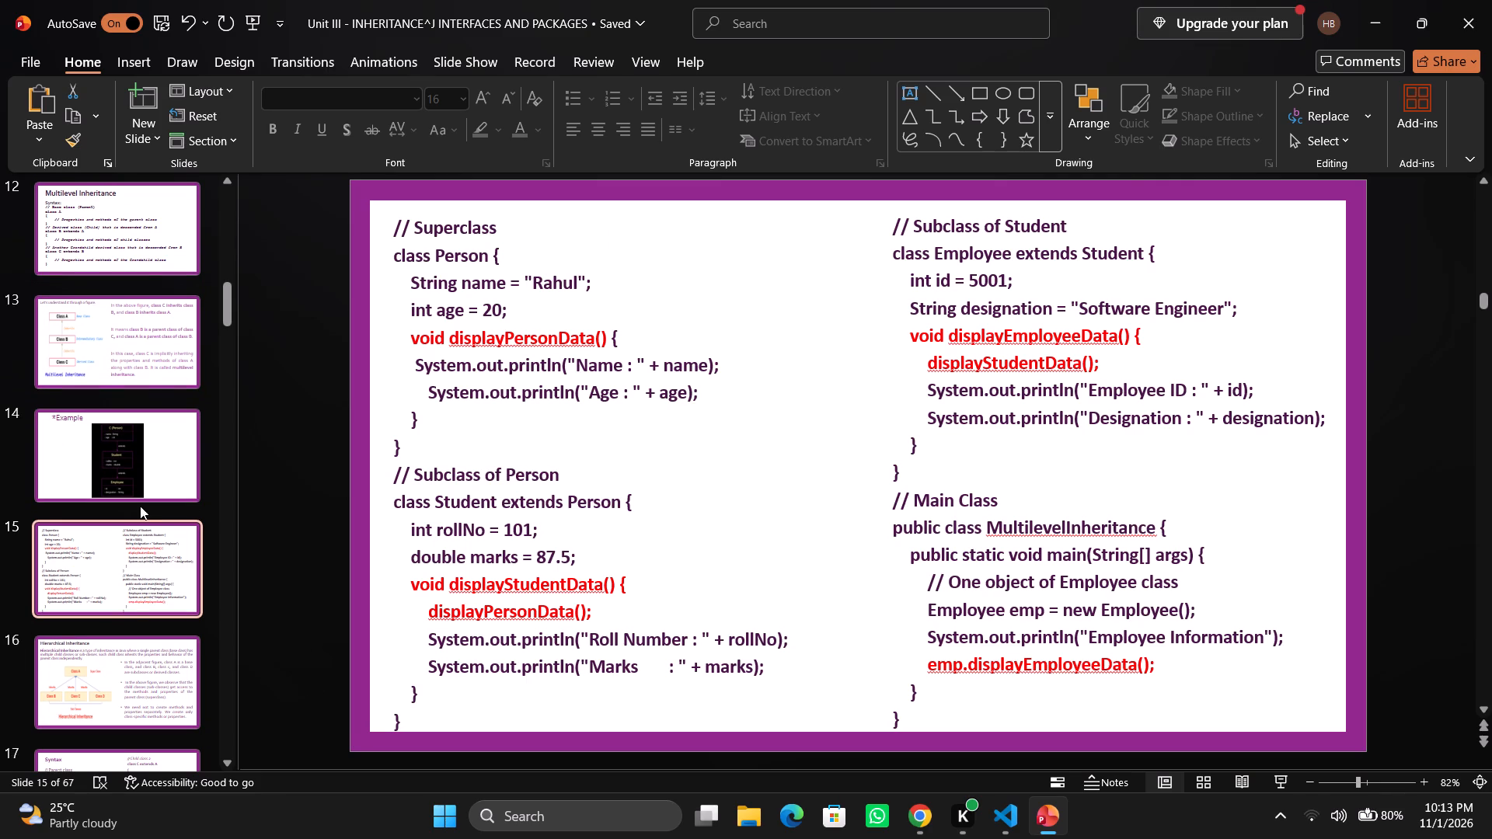
click(141, 491)
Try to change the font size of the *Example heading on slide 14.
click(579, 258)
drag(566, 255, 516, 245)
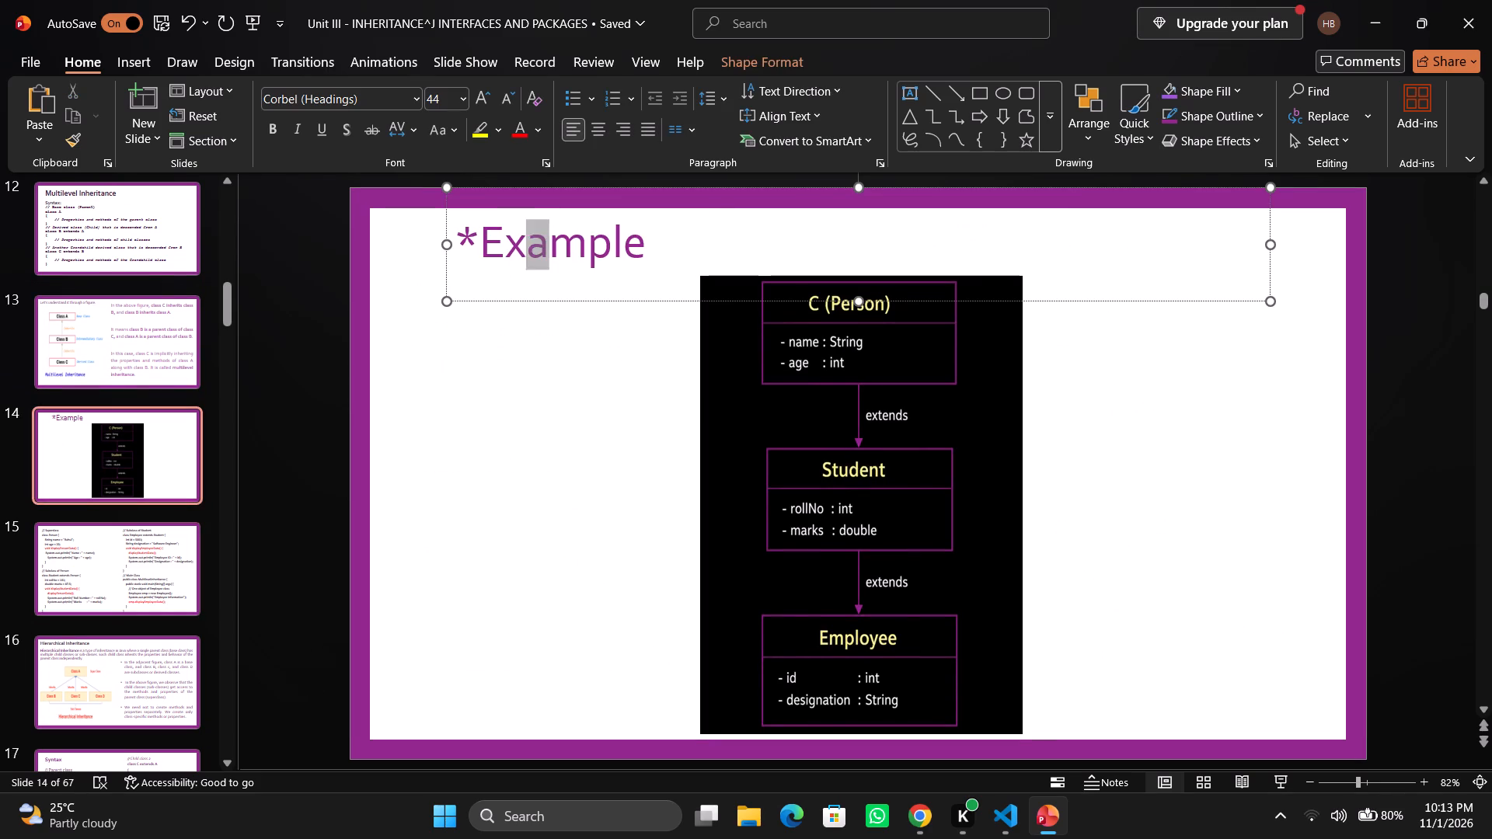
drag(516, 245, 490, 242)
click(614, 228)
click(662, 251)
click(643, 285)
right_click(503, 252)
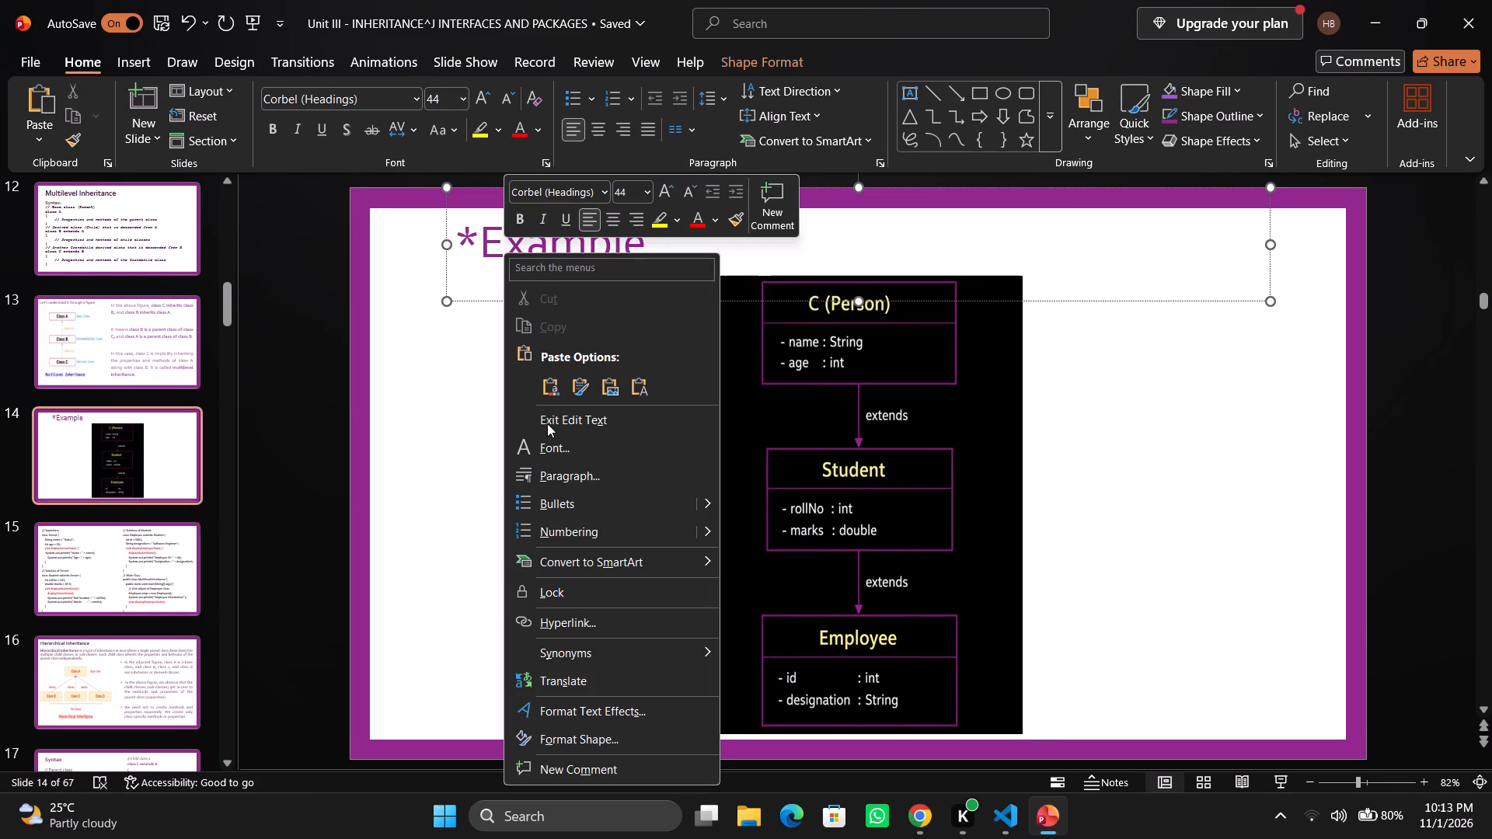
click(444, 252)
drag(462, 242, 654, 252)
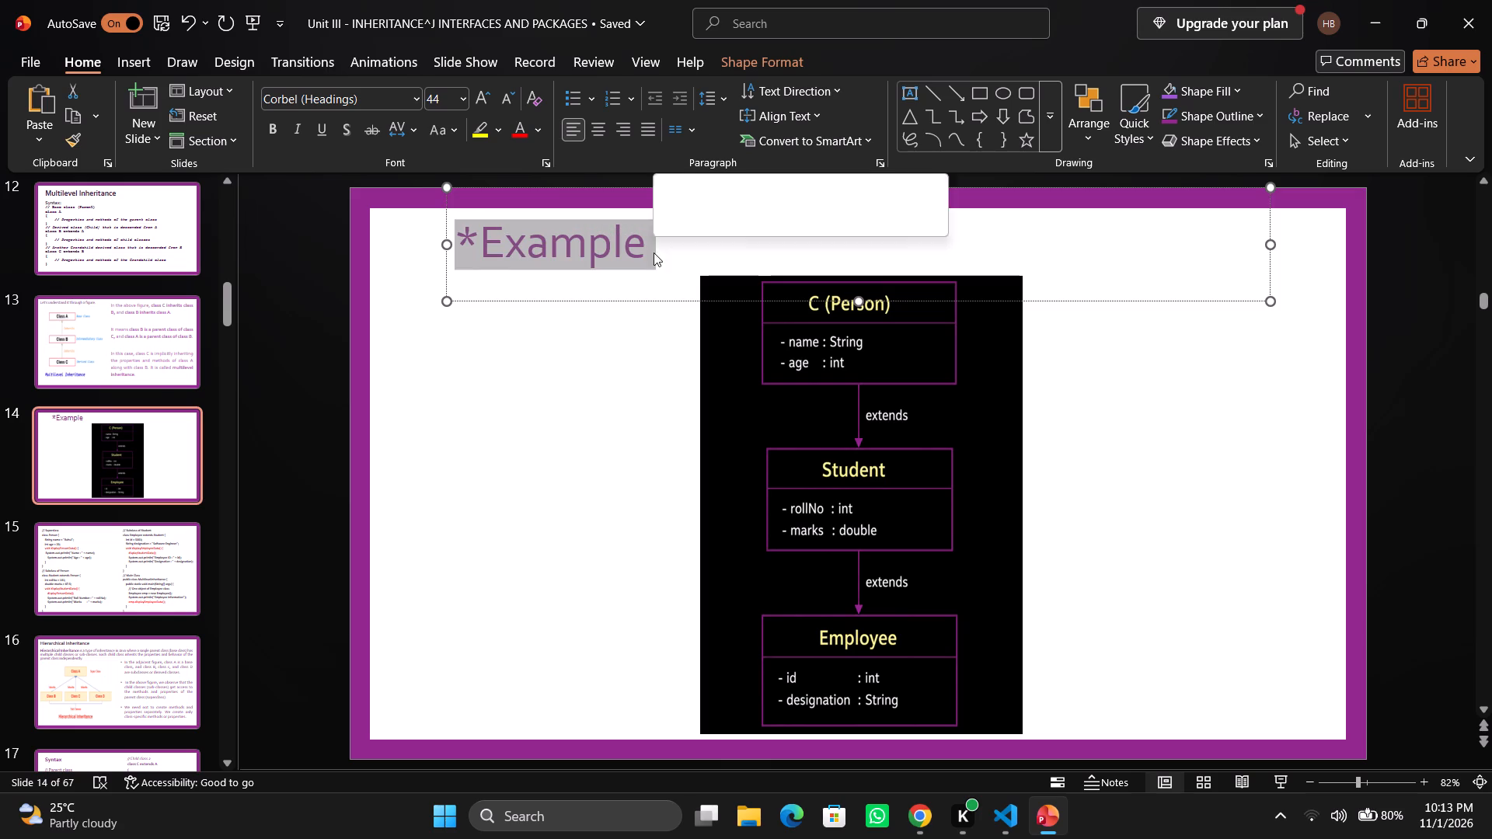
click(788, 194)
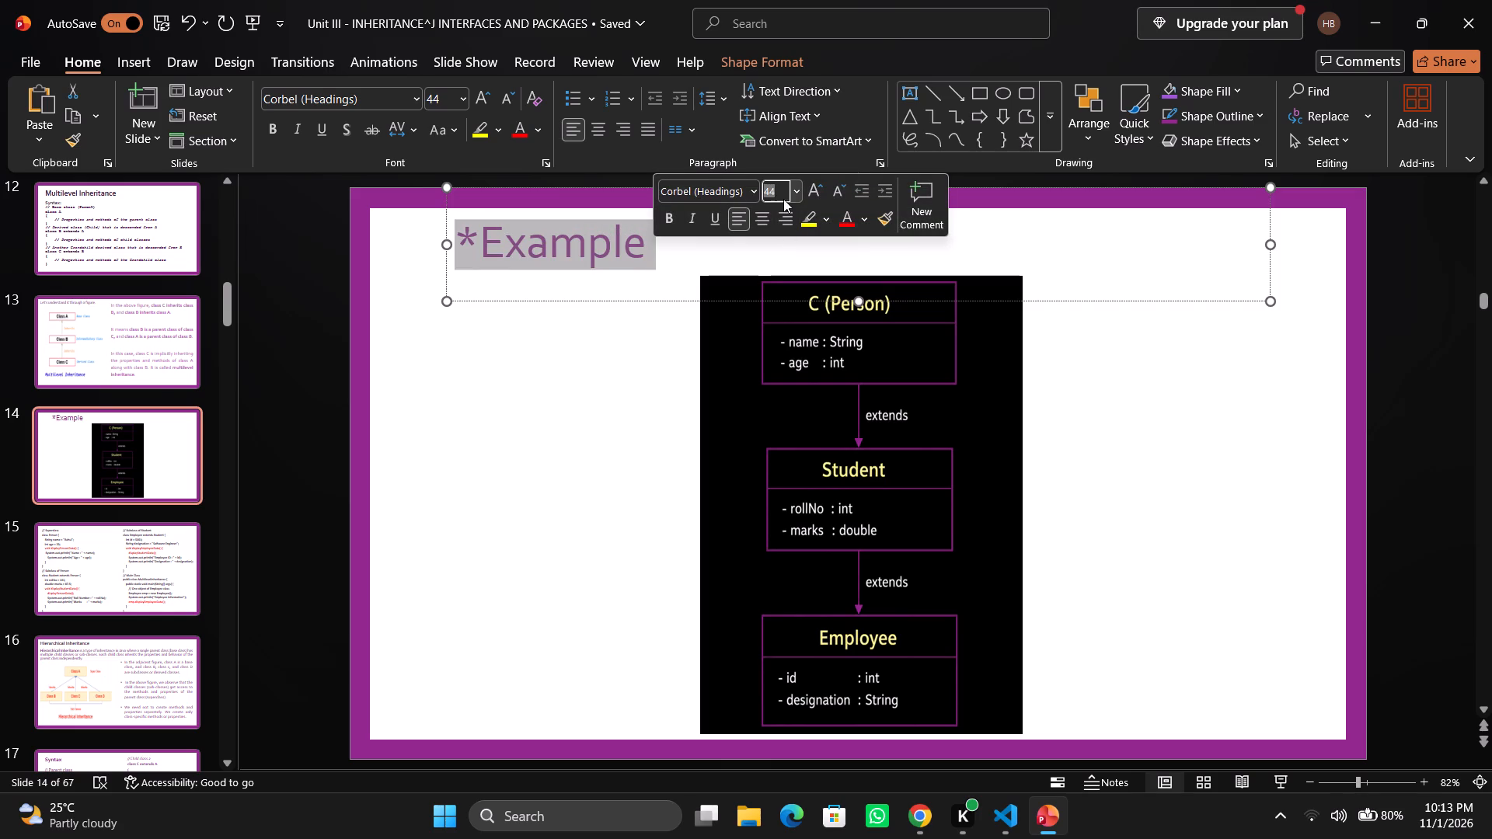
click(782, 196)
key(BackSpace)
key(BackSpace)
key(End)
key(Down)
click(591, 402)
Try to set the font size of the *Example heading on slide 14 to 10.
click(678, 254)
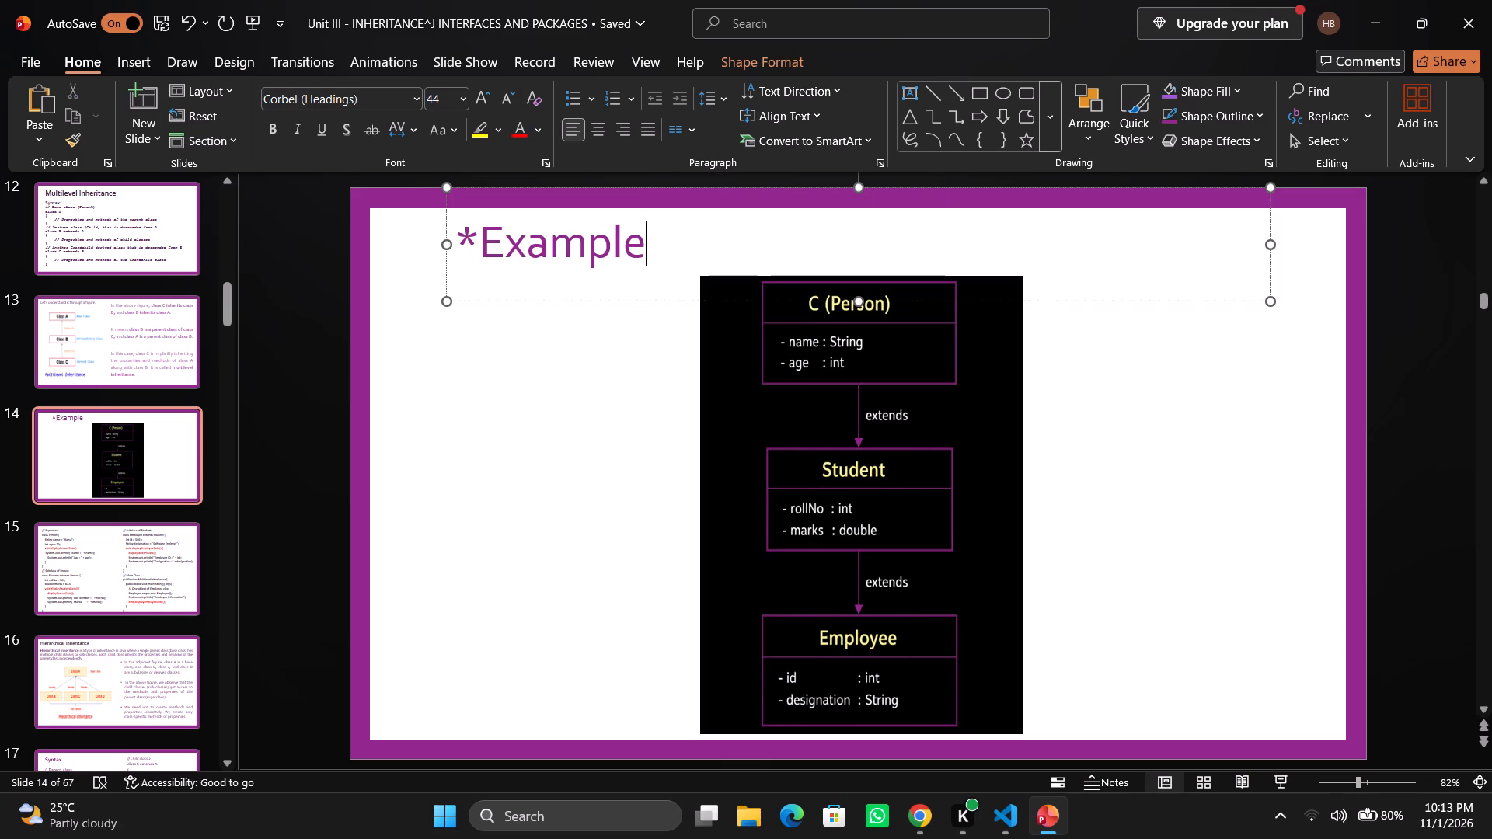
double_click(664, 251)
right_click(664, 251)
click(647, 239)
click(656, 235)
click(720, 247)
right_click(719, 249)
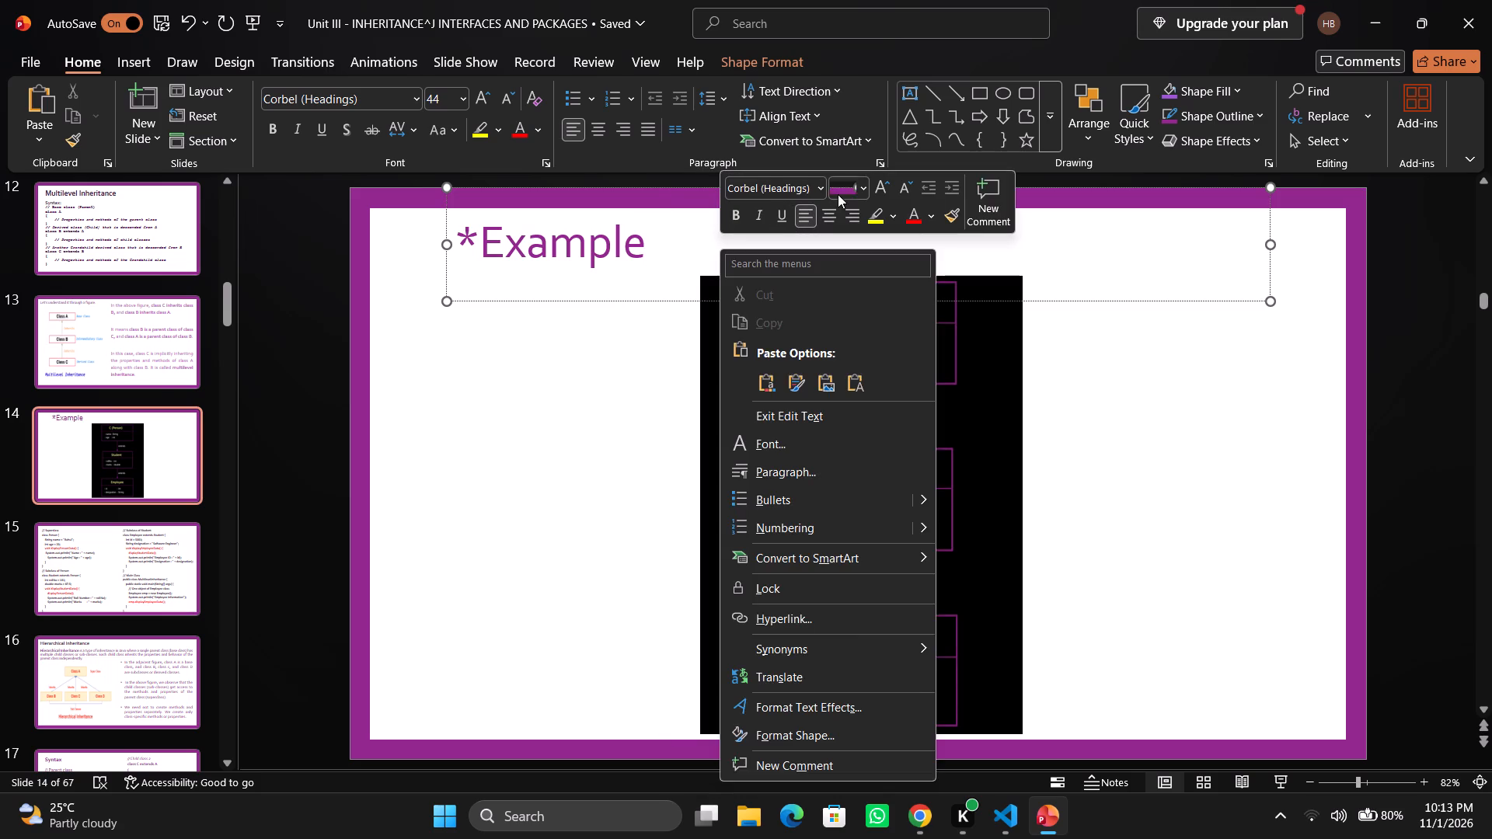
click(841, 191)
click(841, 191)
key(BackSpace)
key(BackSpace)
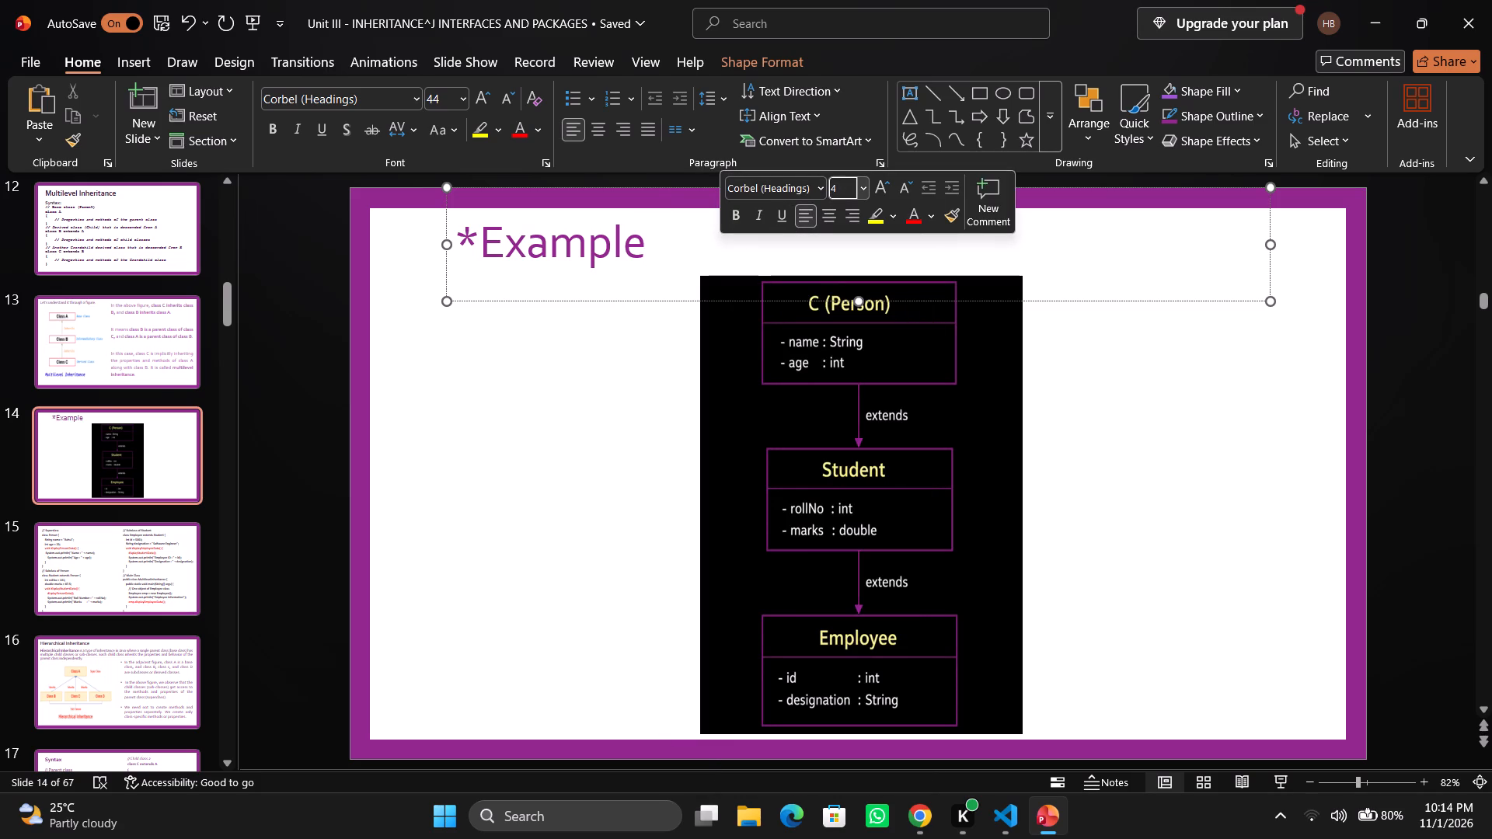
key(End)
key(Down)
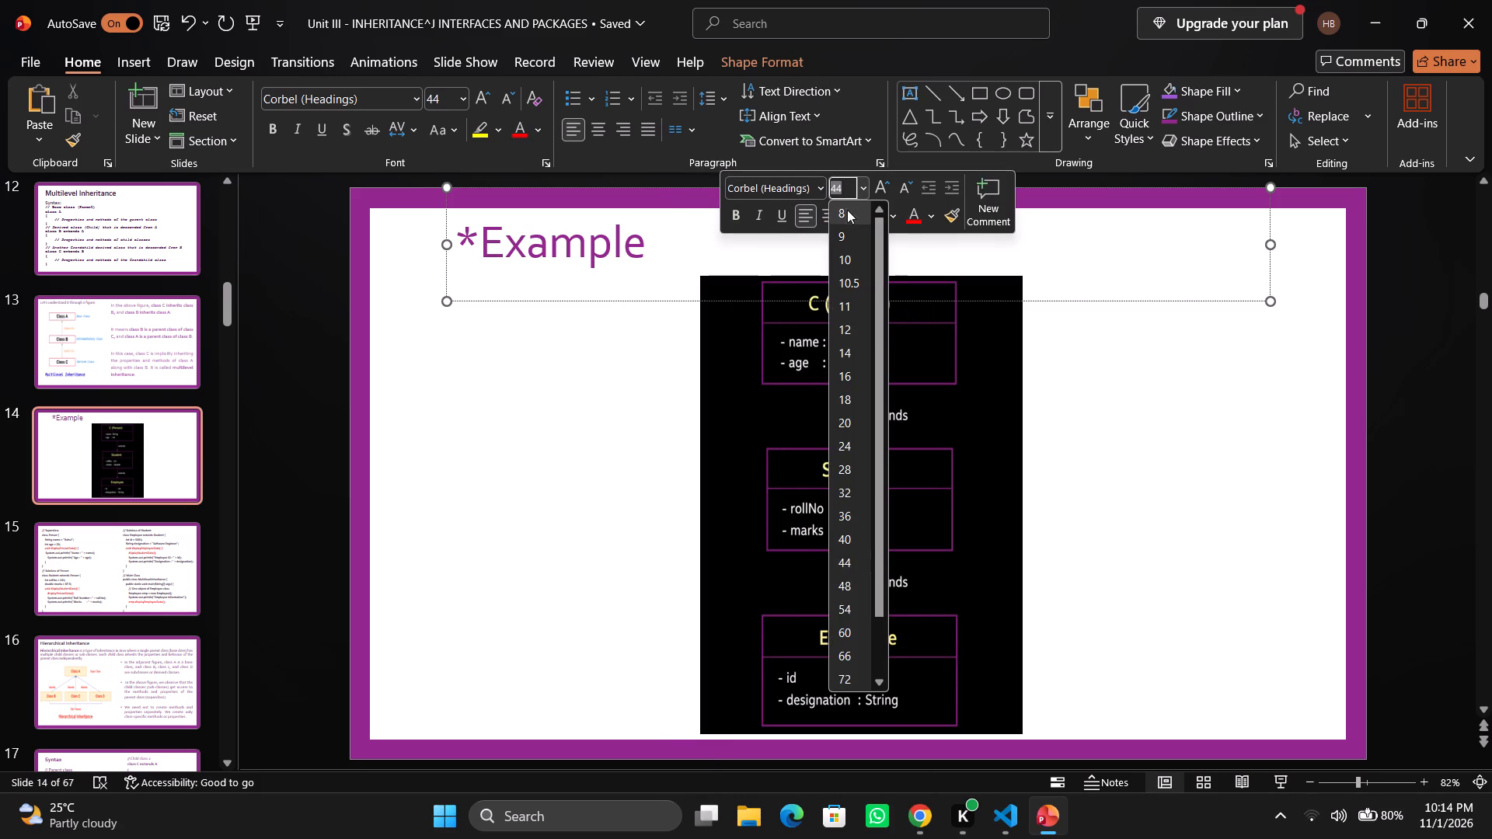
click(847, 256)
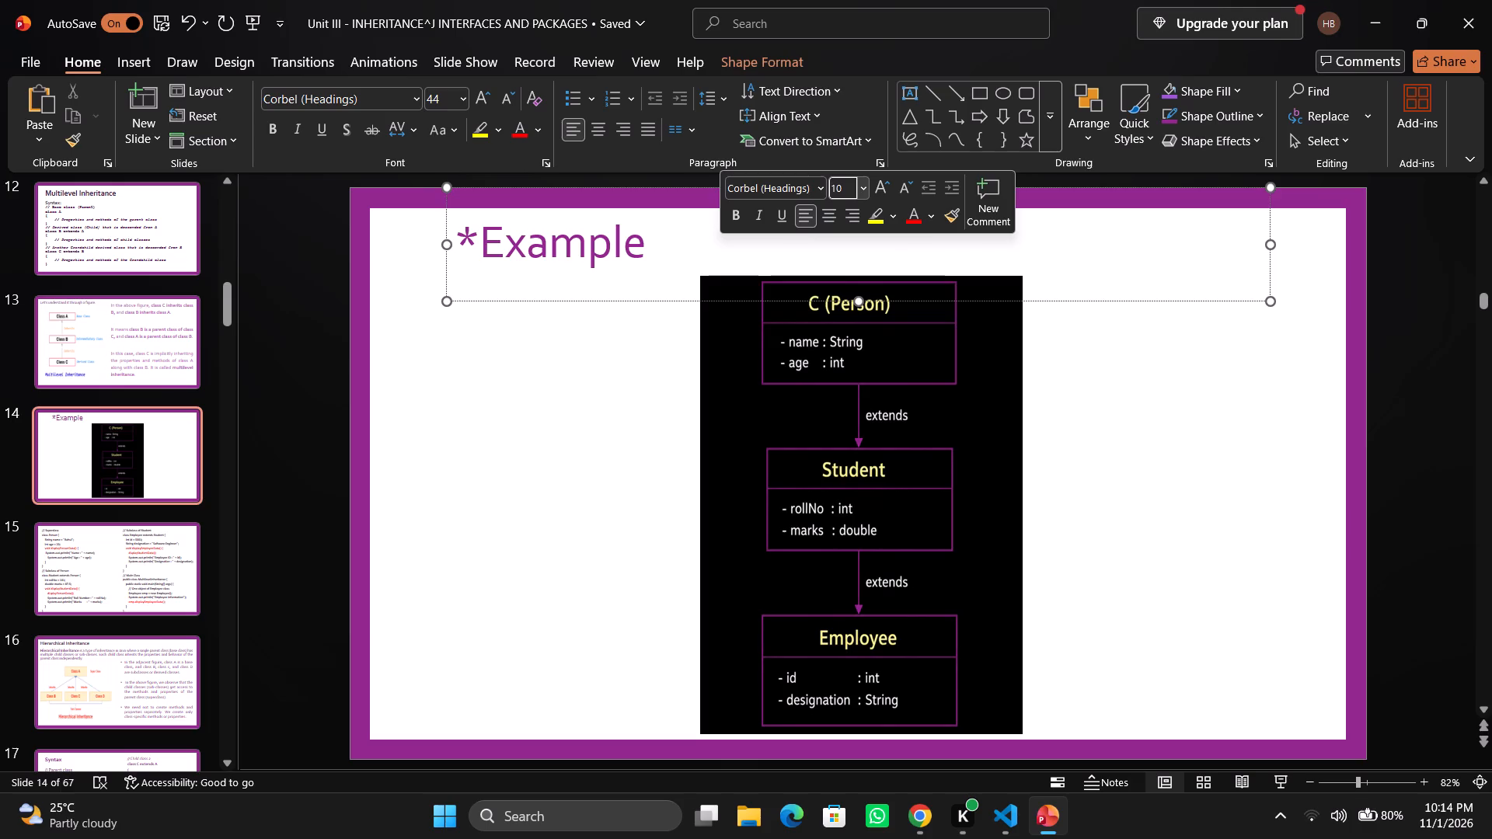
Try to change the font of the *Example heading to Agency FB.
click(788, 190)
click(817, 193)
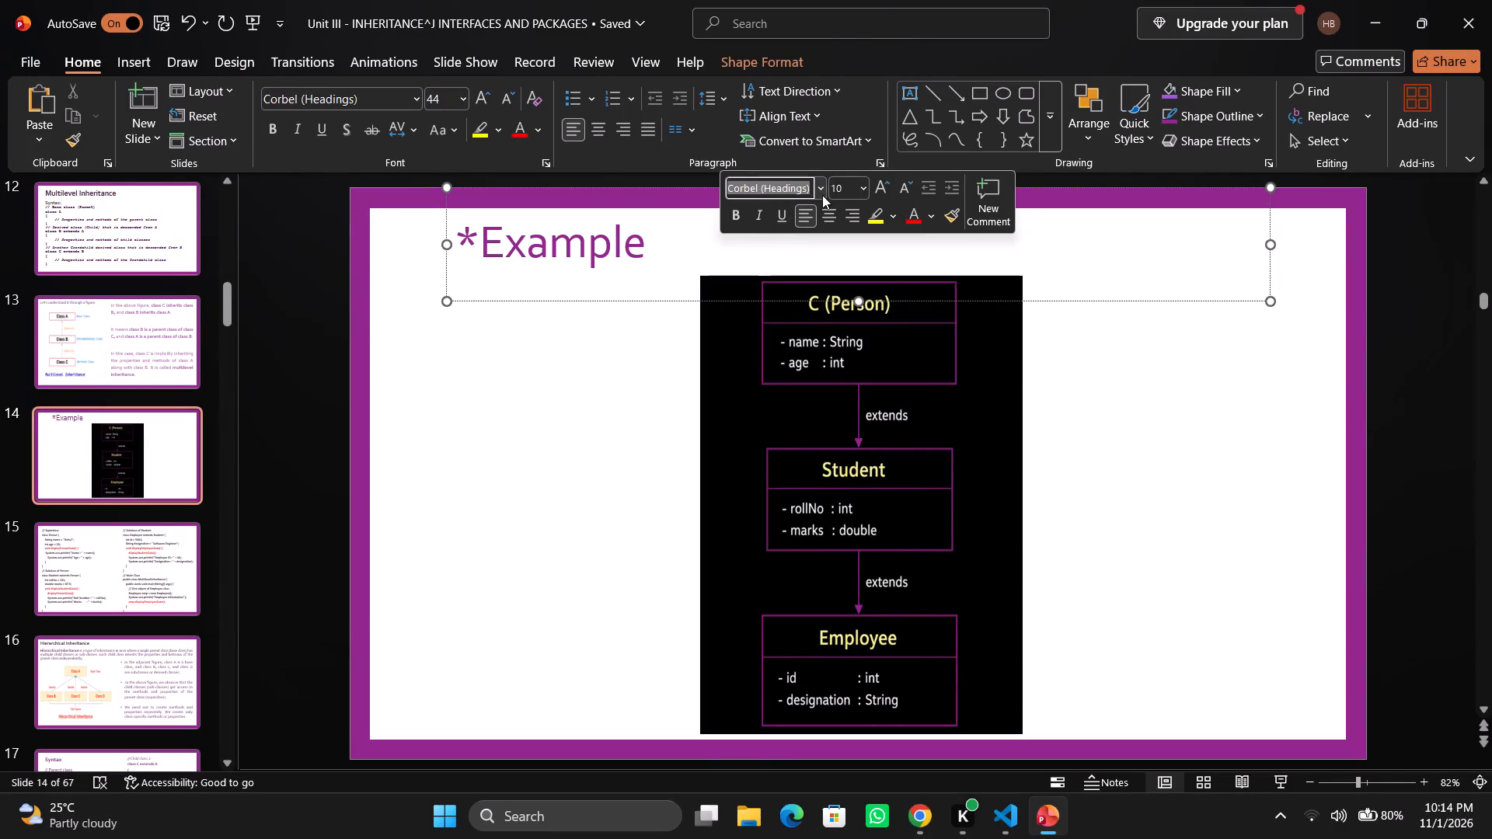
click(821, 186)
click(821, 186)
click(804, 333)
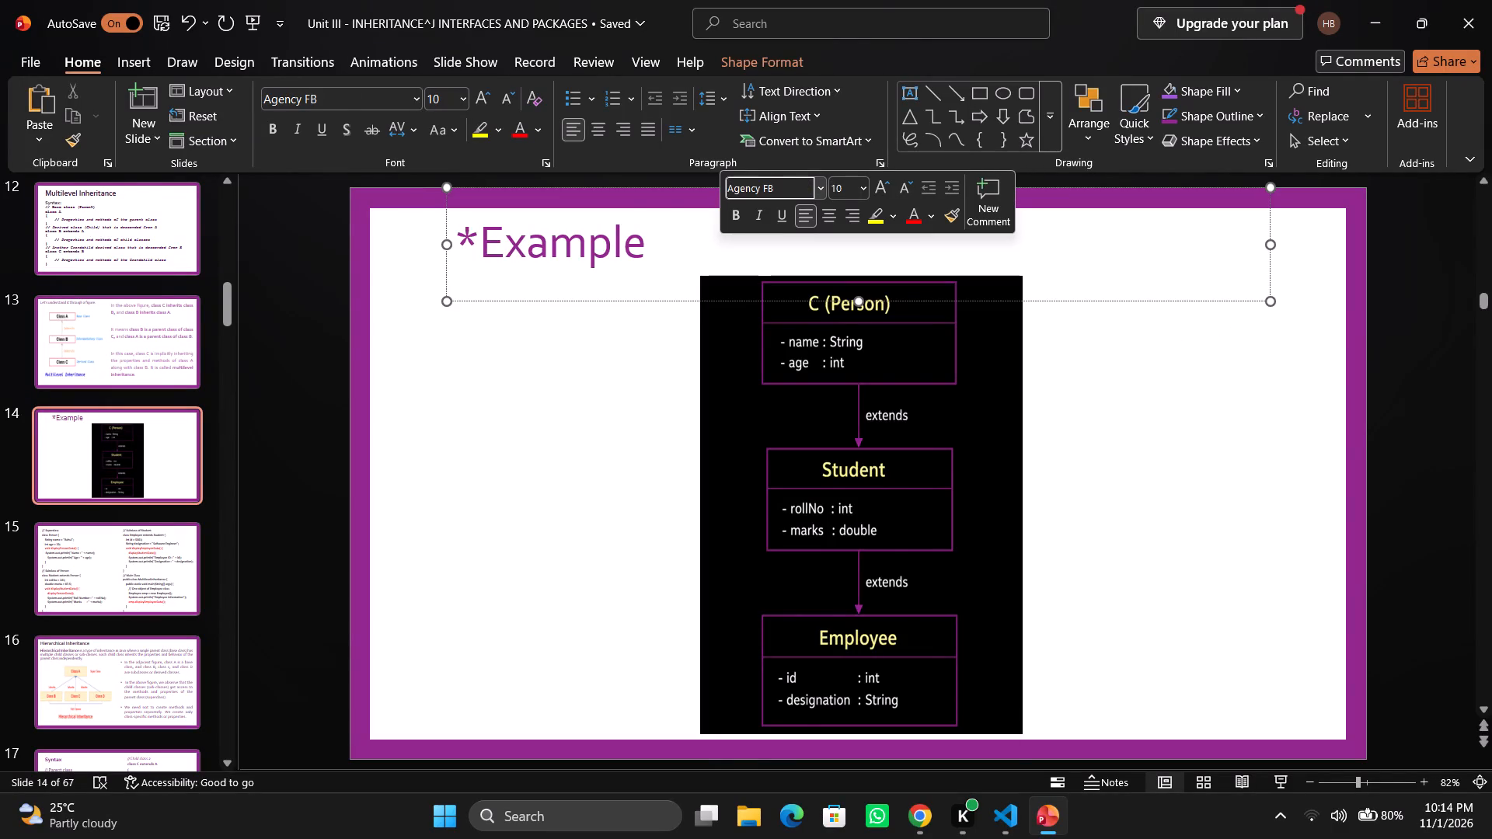
Shrink the *Example heading's text box around its text and place it in the upper-left corner of slide 14.
drag(1268, 303, 654, 300)
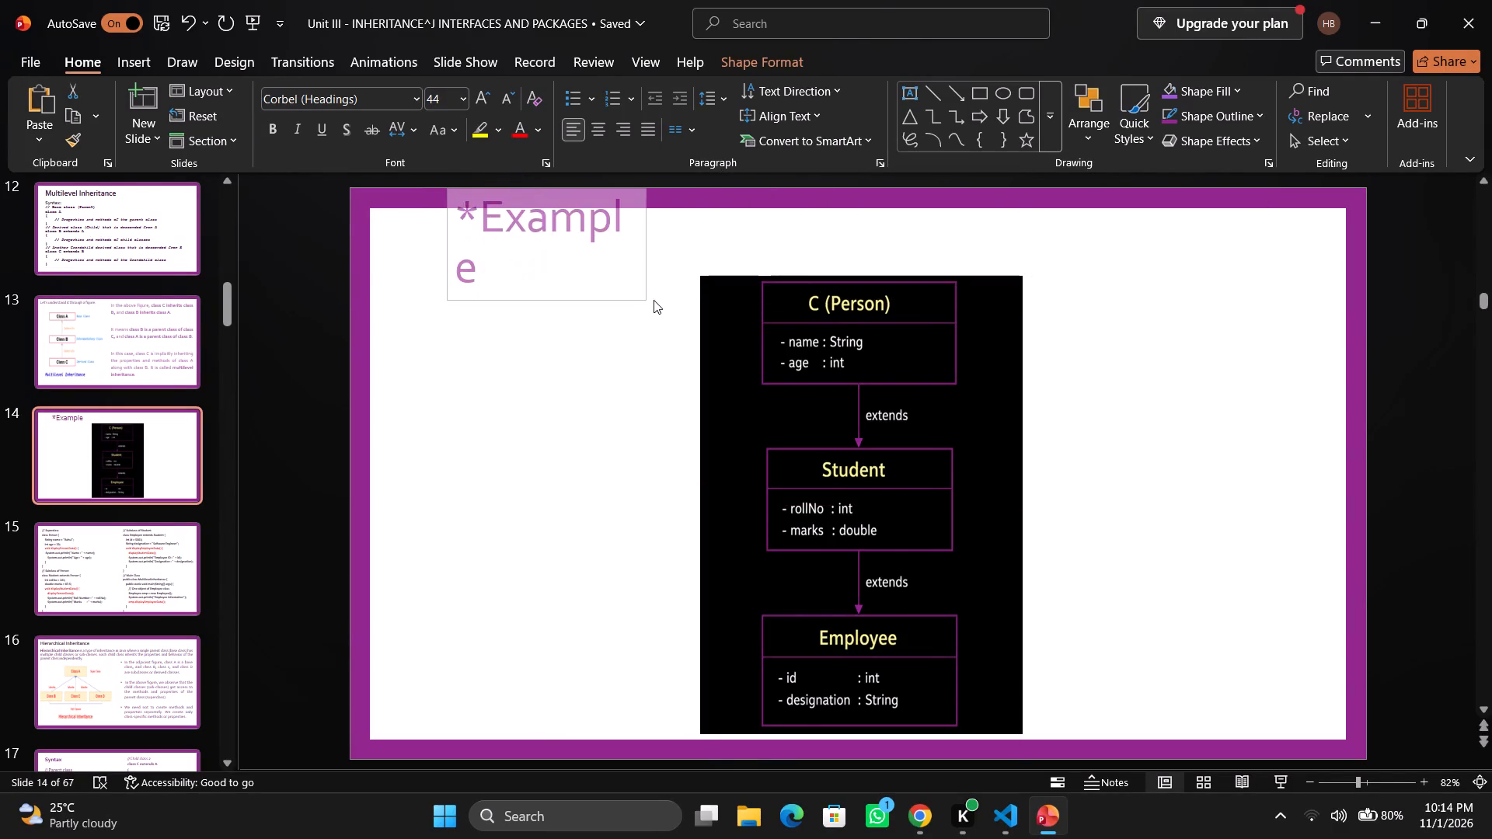
drag(654, 300, 674, 265)
drag(624, 236, 590, 256)
click(661, 251)
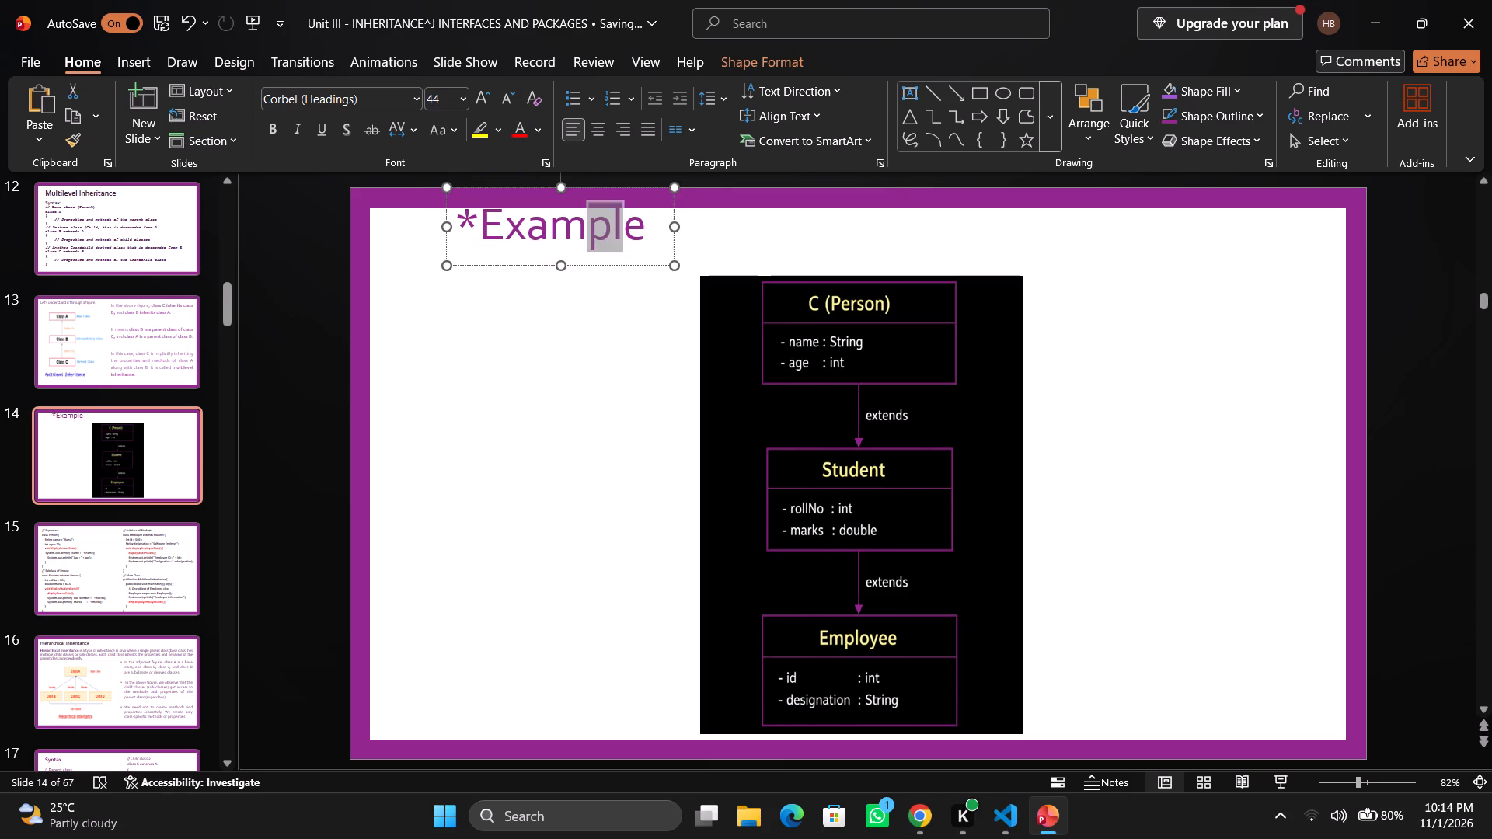
drag(675, 228, 673, 229)
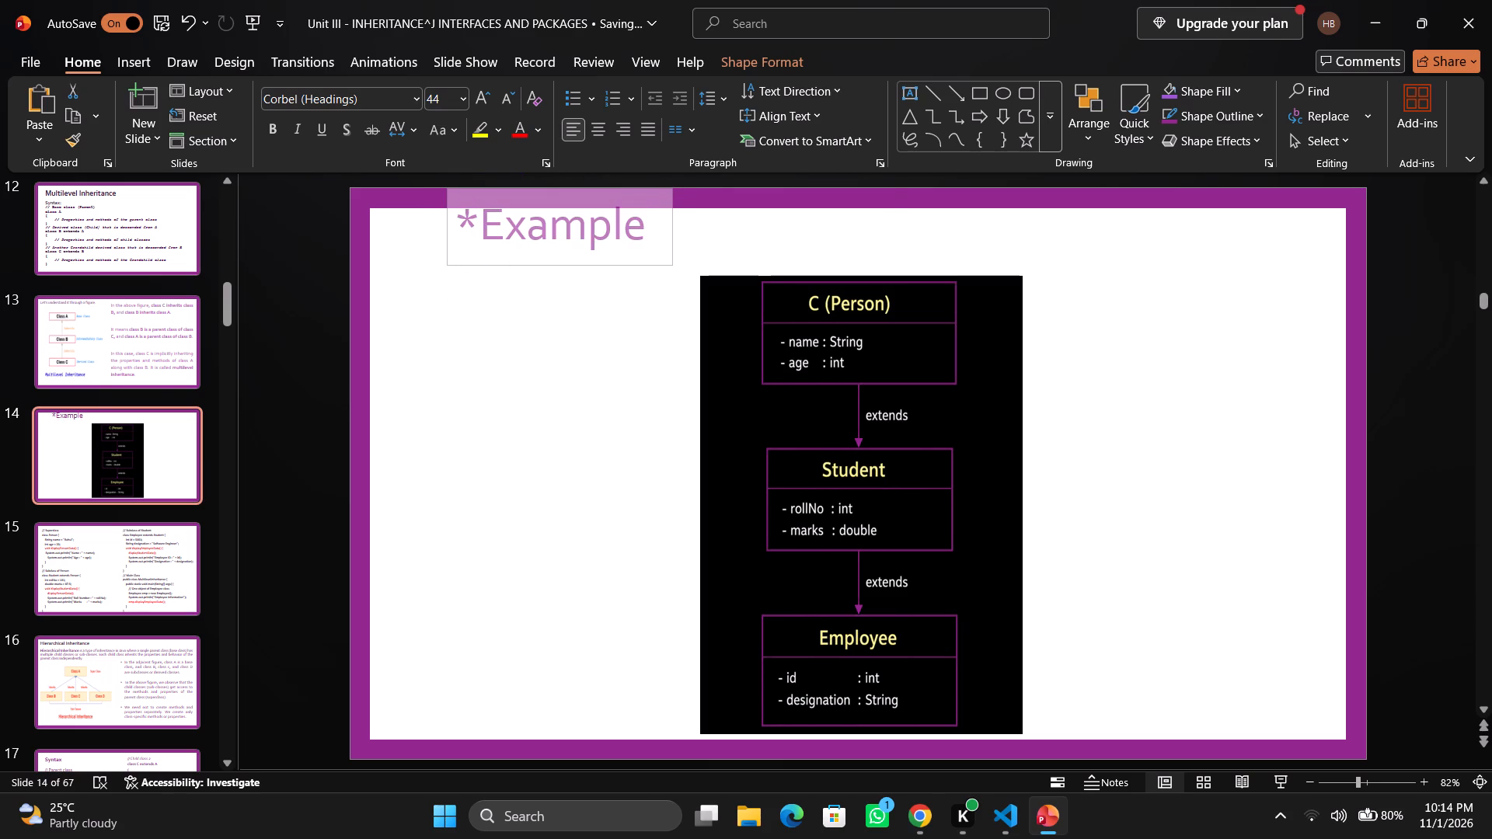
drag(673, 229, 678, 221)
drag(445, 263, 371, 307)
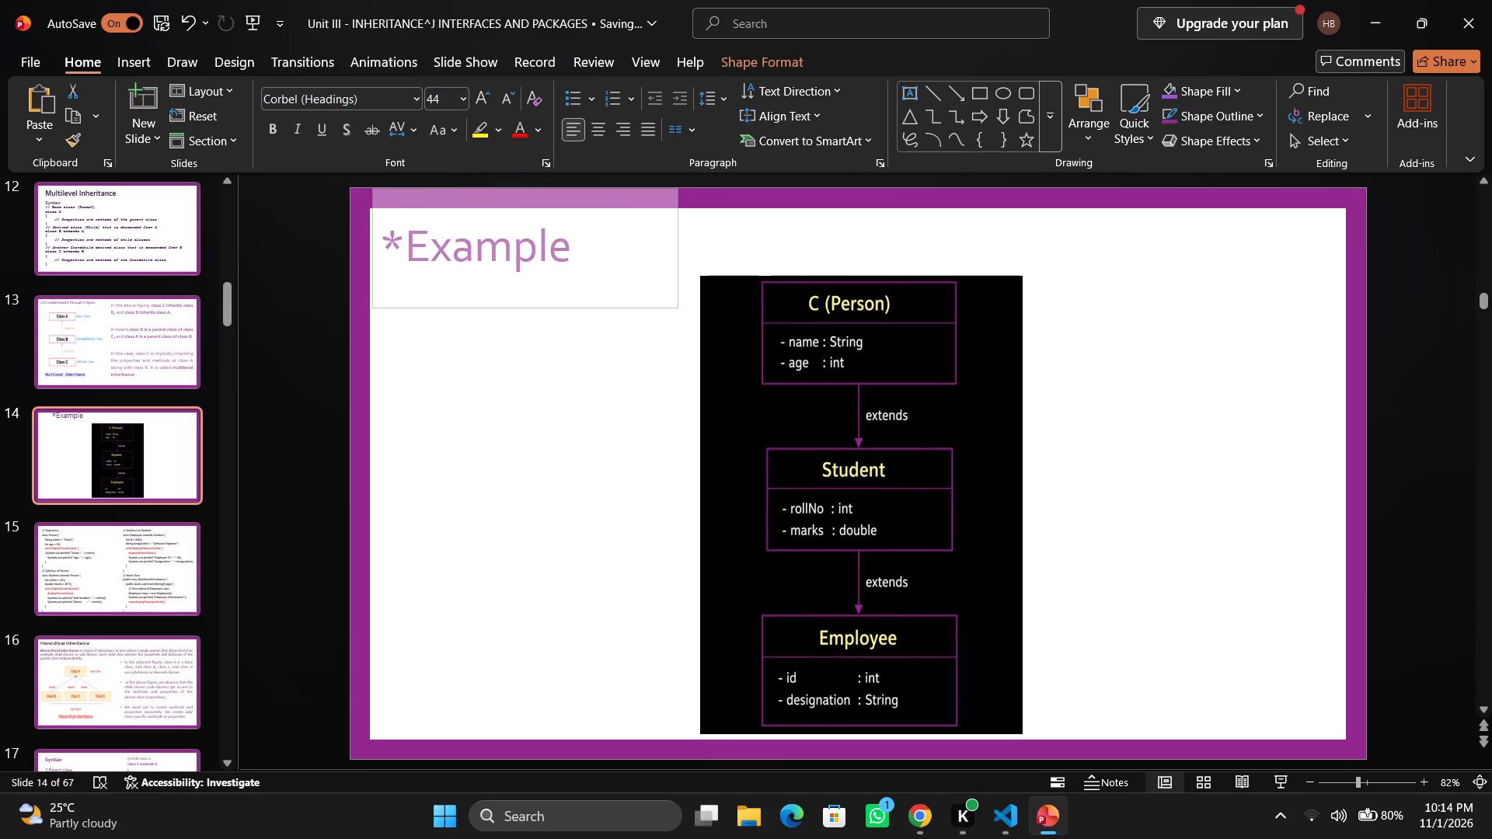
drag(371, 307, 364, 275)
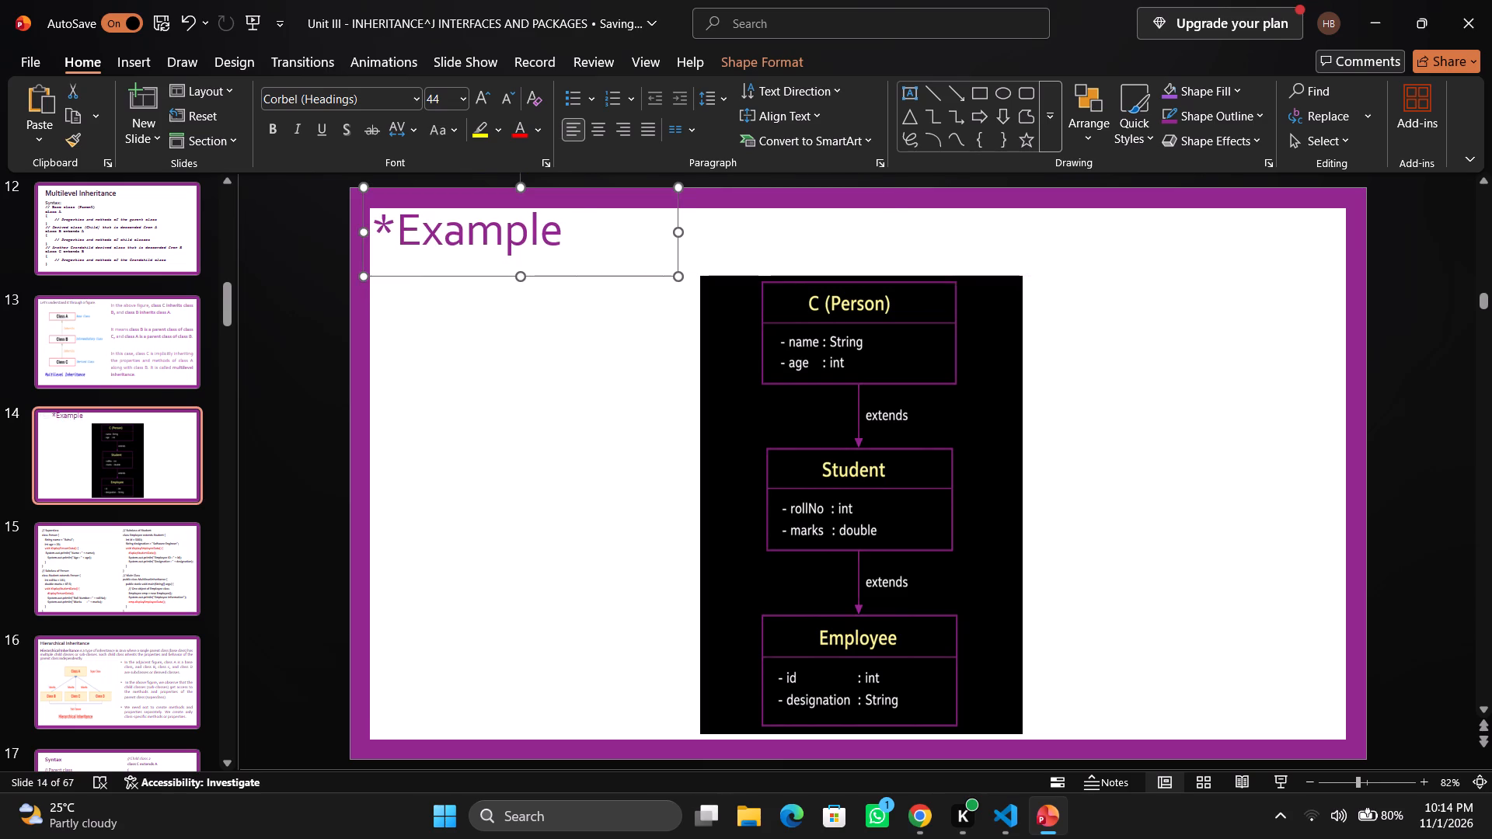
drag(678, 277, 573, 290)
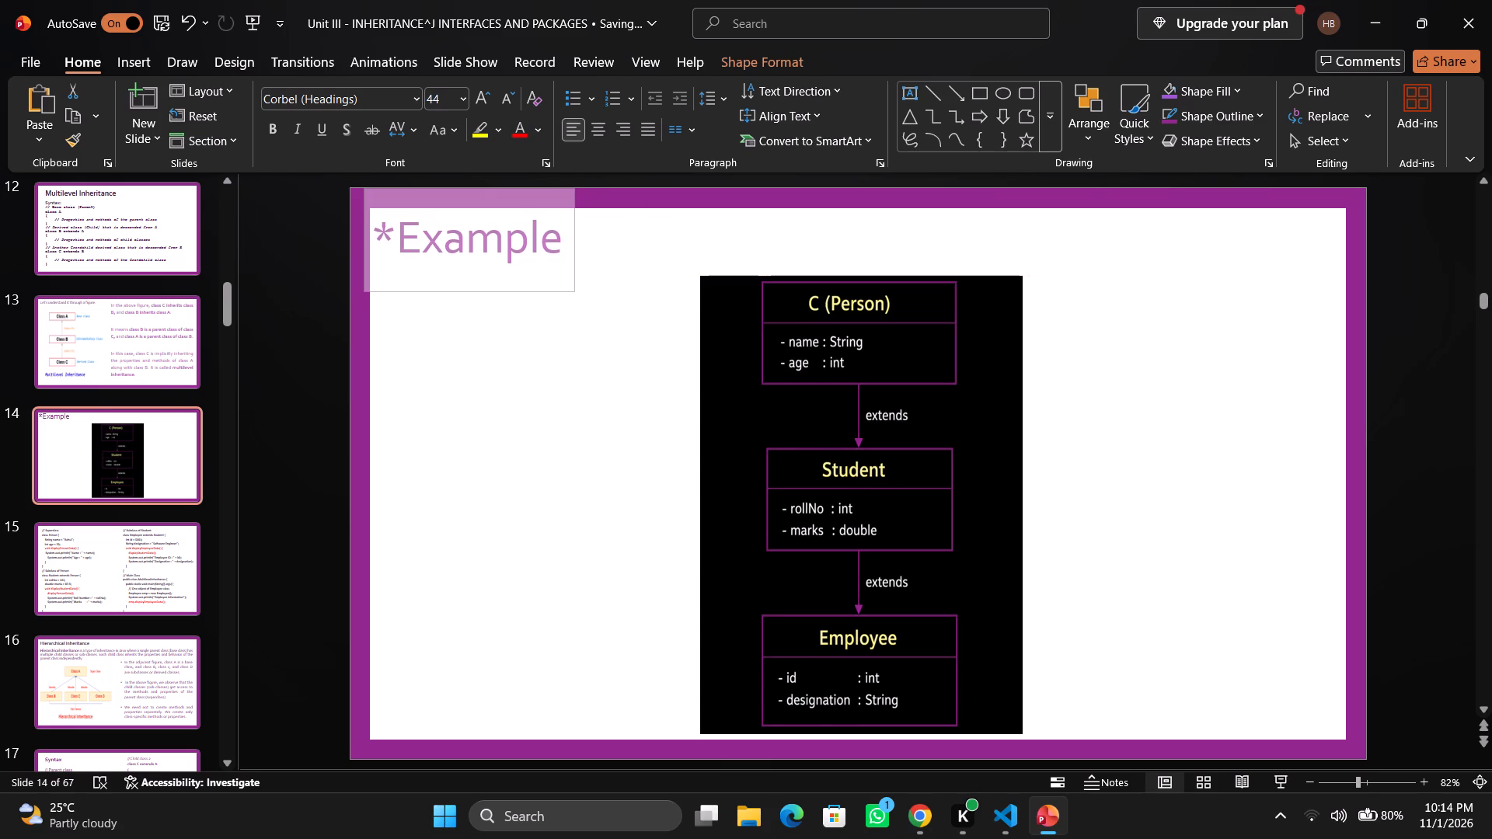
drag(573, 290, 573, 272)
click(1257, 464)
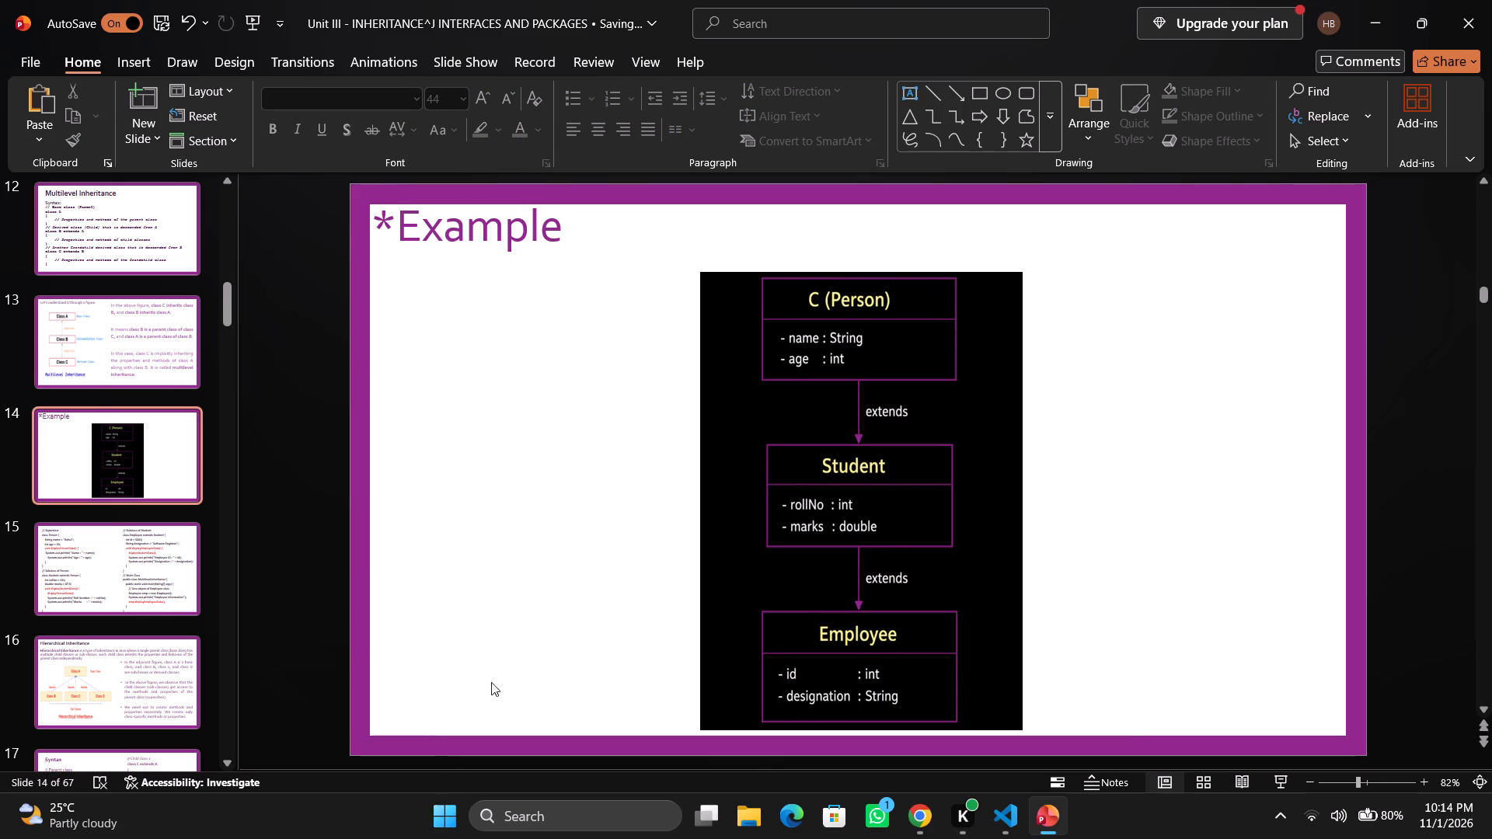
Move the Person, Student and Employee diagram to the slide's left edge, directly beneath the *Example heading.
scroll(844, 796, down, 1)
click(728, 409)
drag(825, 347, 497, 329)
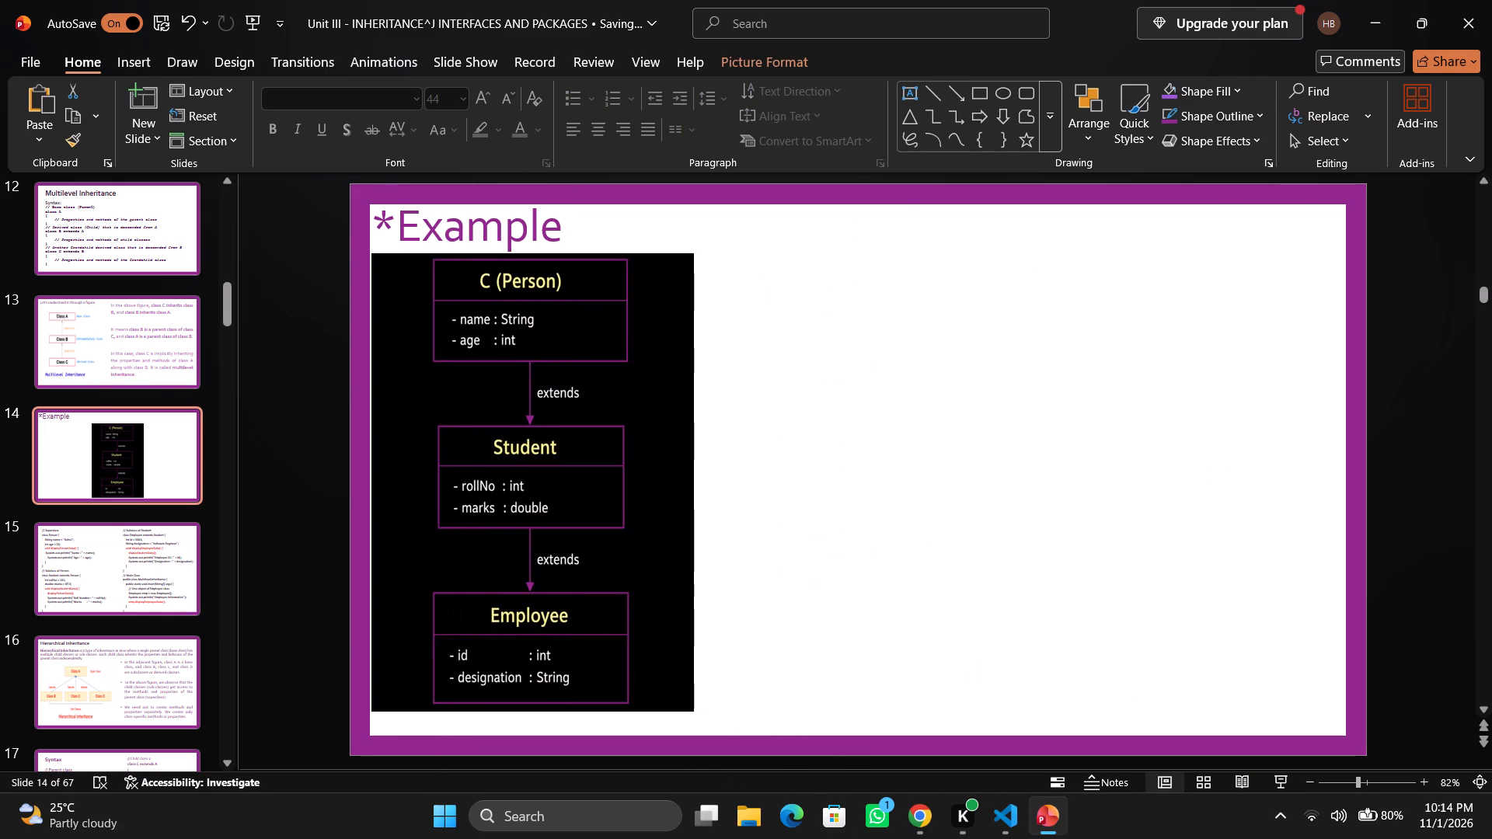
drag(497, 329, 496, 329)
Copy the Superclass and Subclass of Person code from slide 15 and paste it onto slide 14.
click(145, 566)
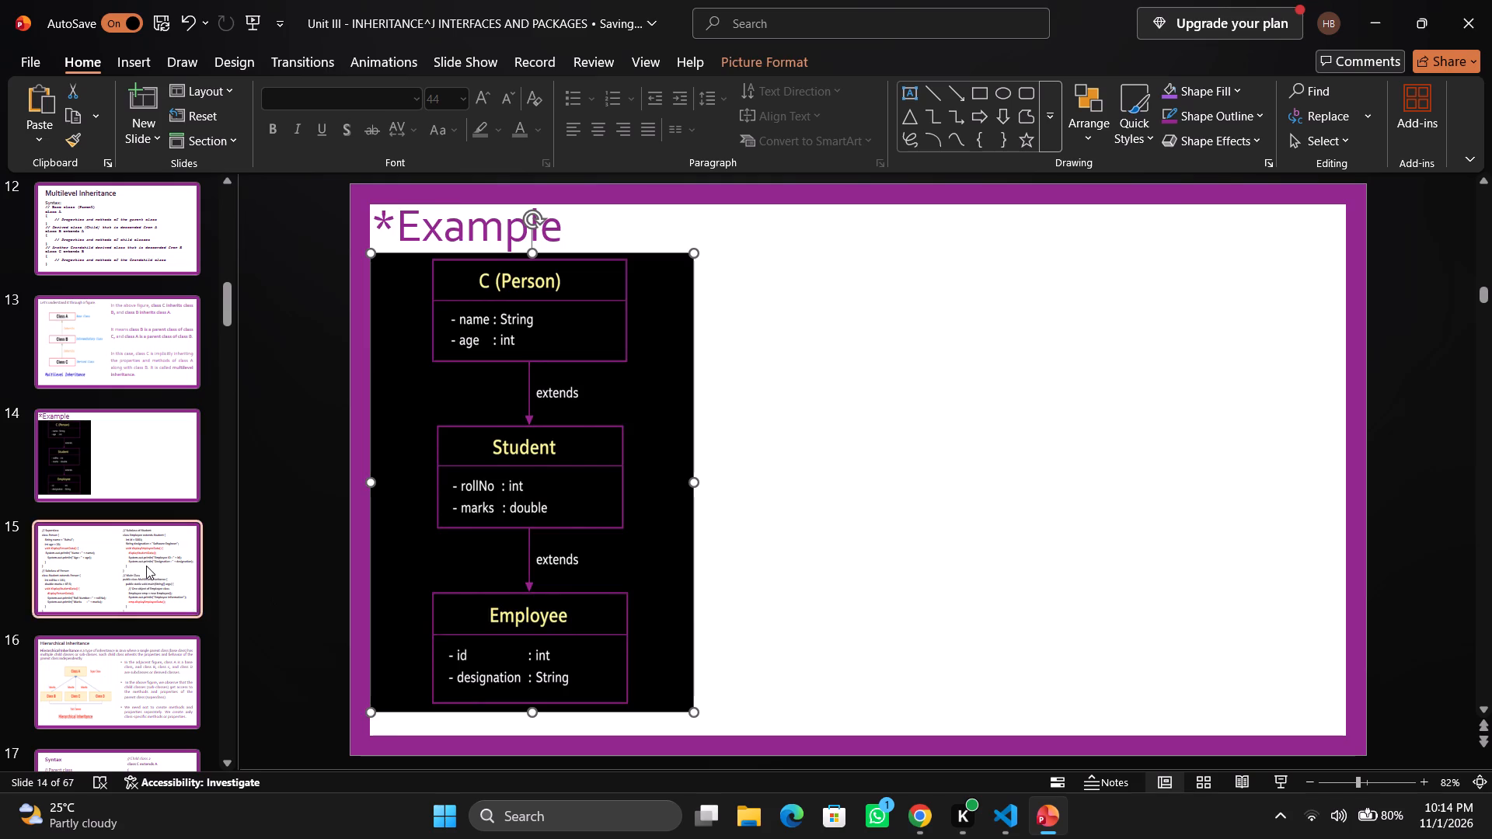
click(153, 353)
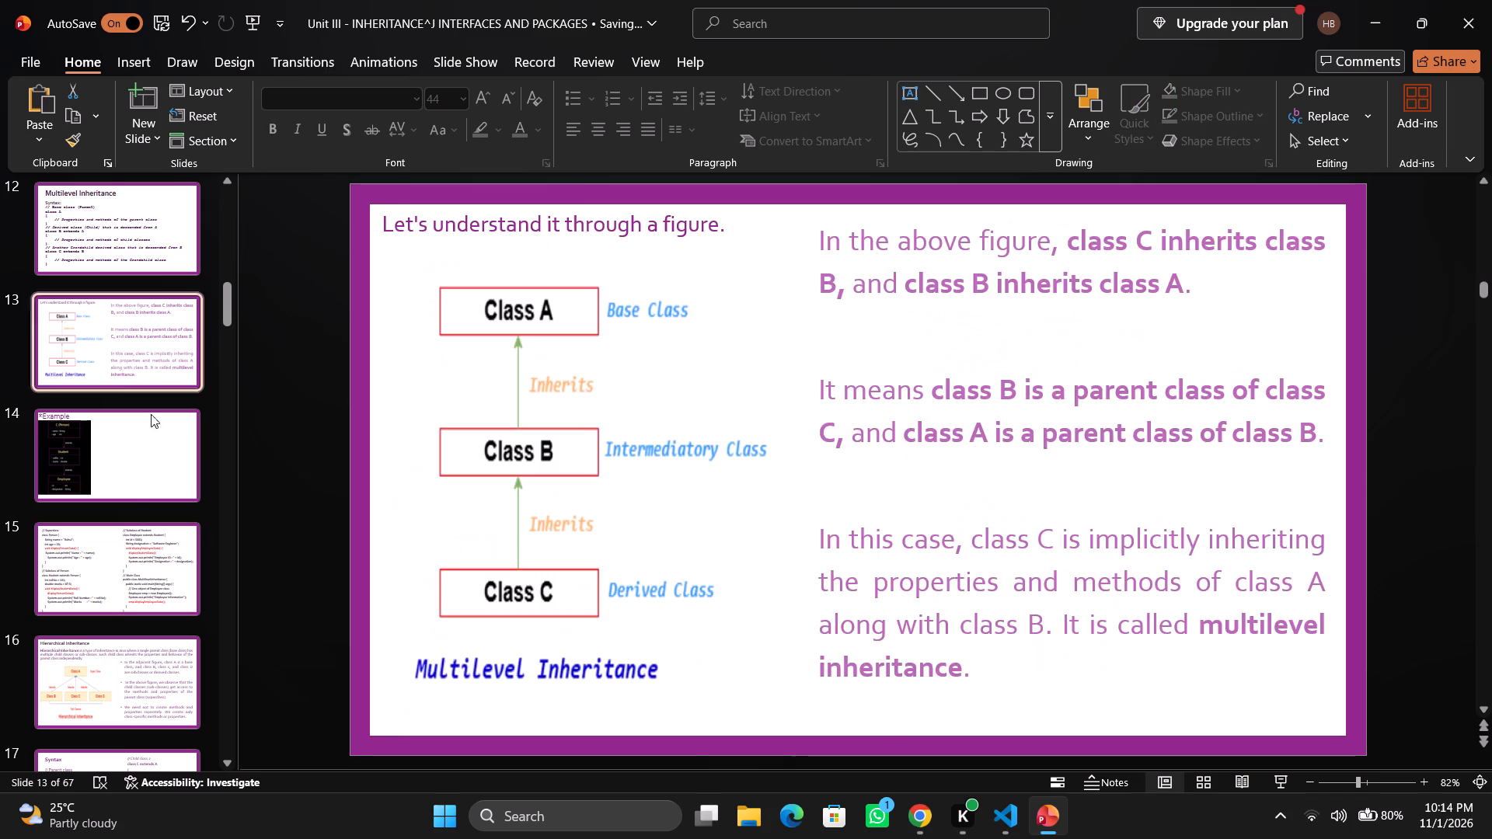
click(147, 458)
click(131, 583)
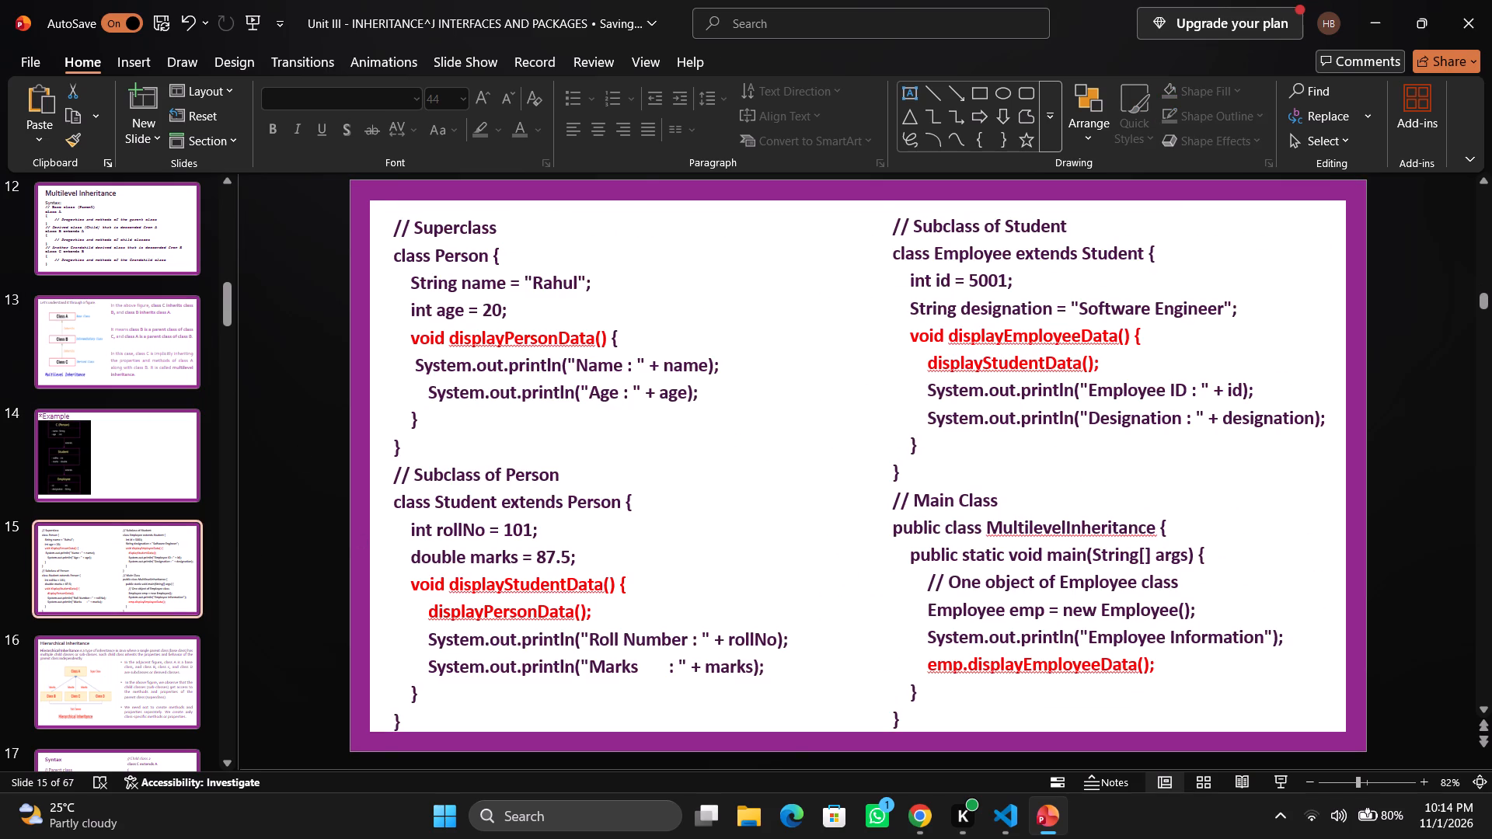
drag(394, 233, 424, 732)
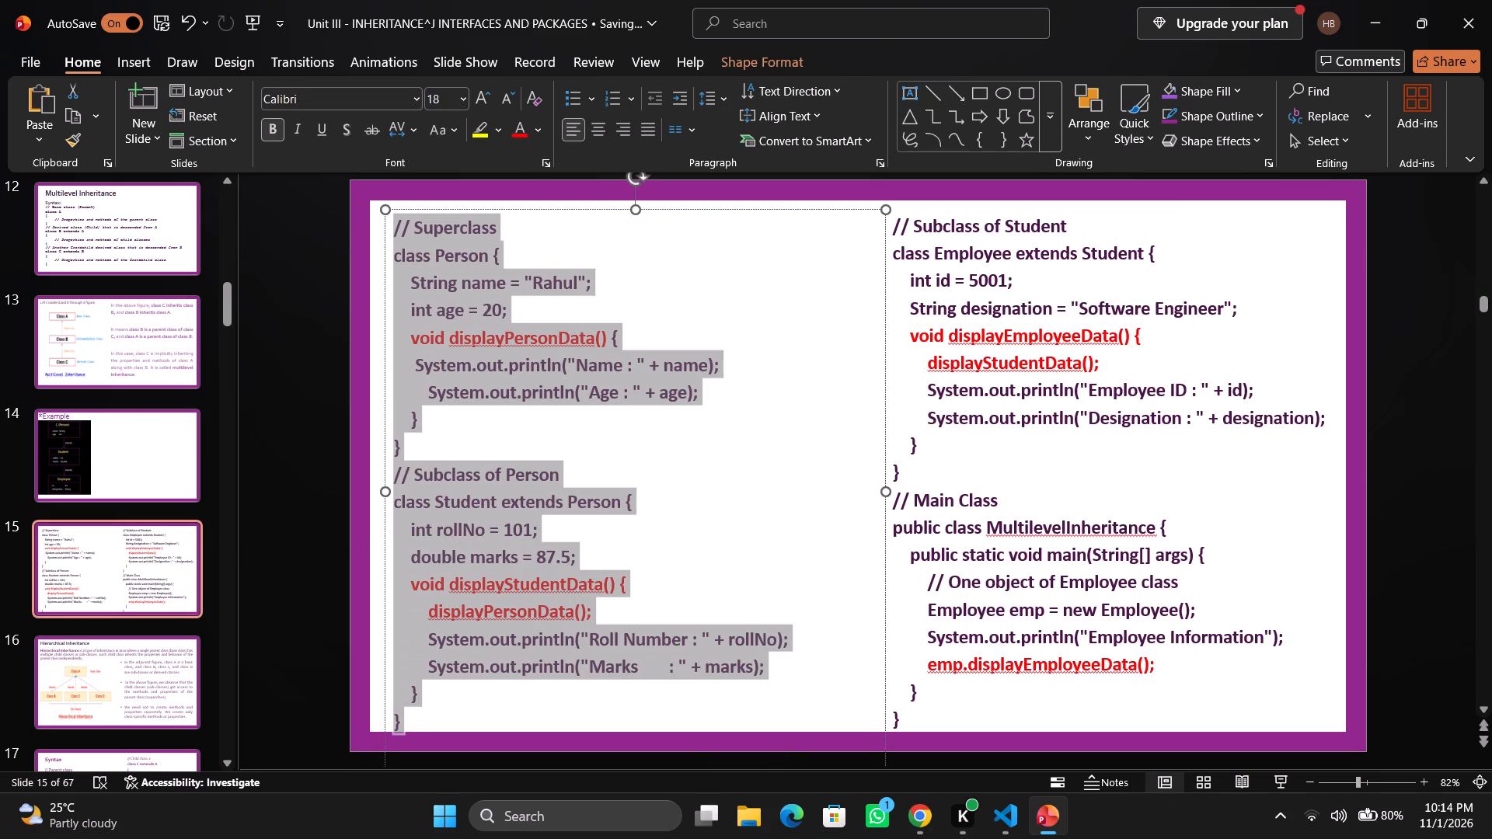
key(ctrl+c)
click(132, 471)
click(705, 336)
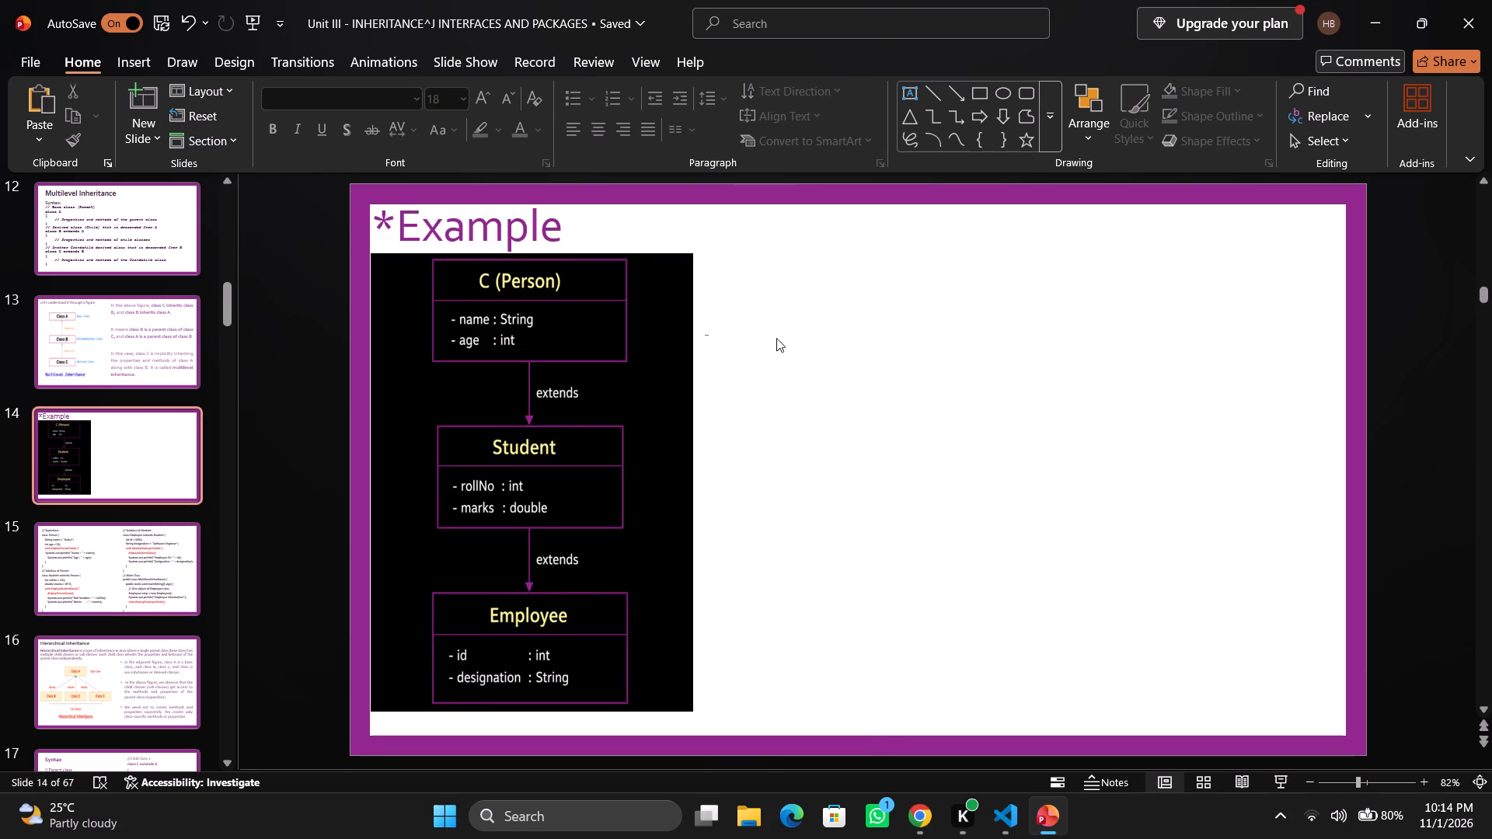
ctrl+click(820, 346)
key(ctrl+v)
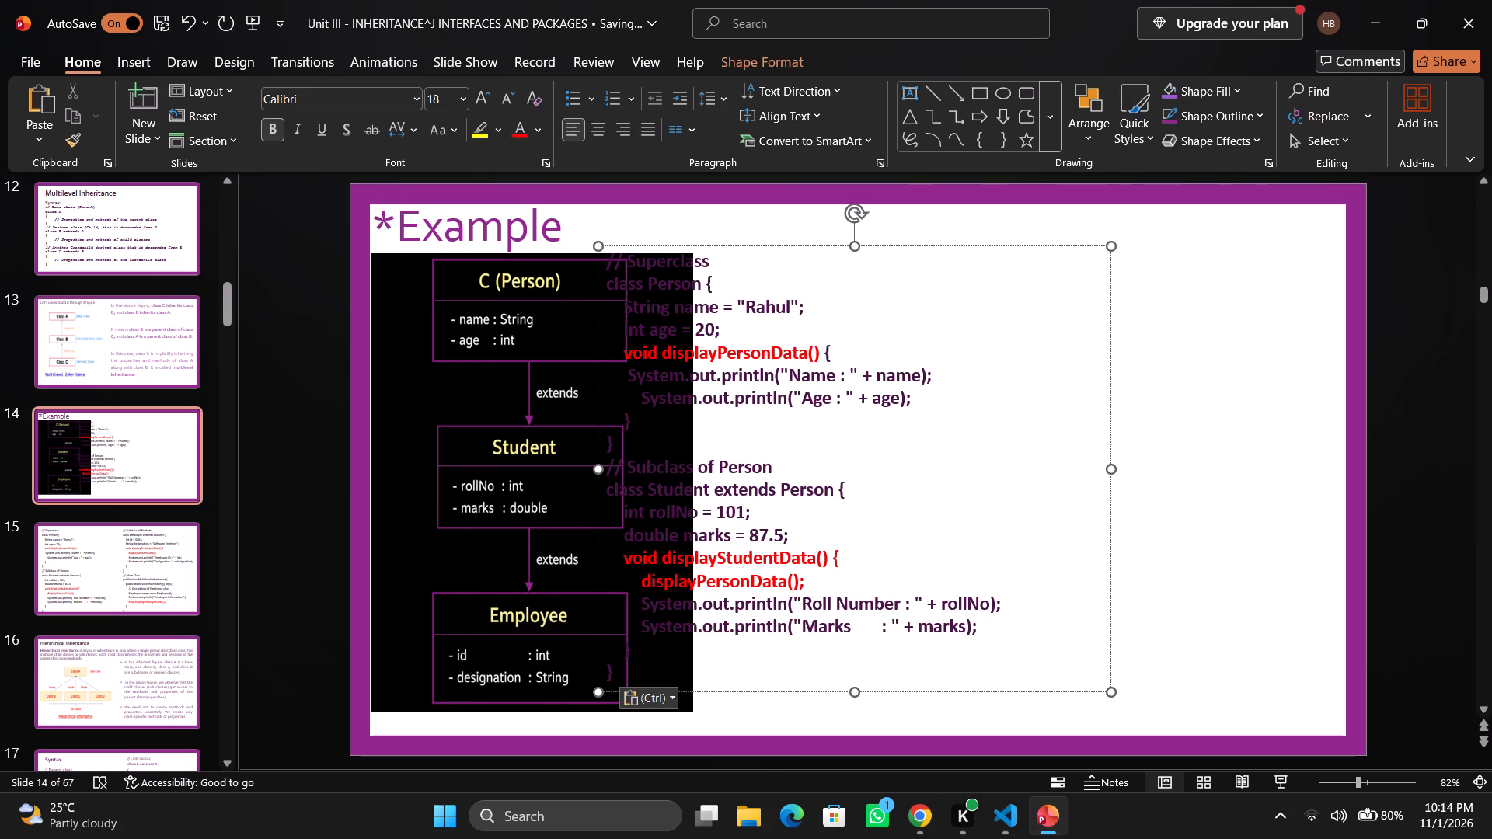
Move the pasted code box to the right of the diagram, near the top of the slide.
drag(849, 238, 937, 221)
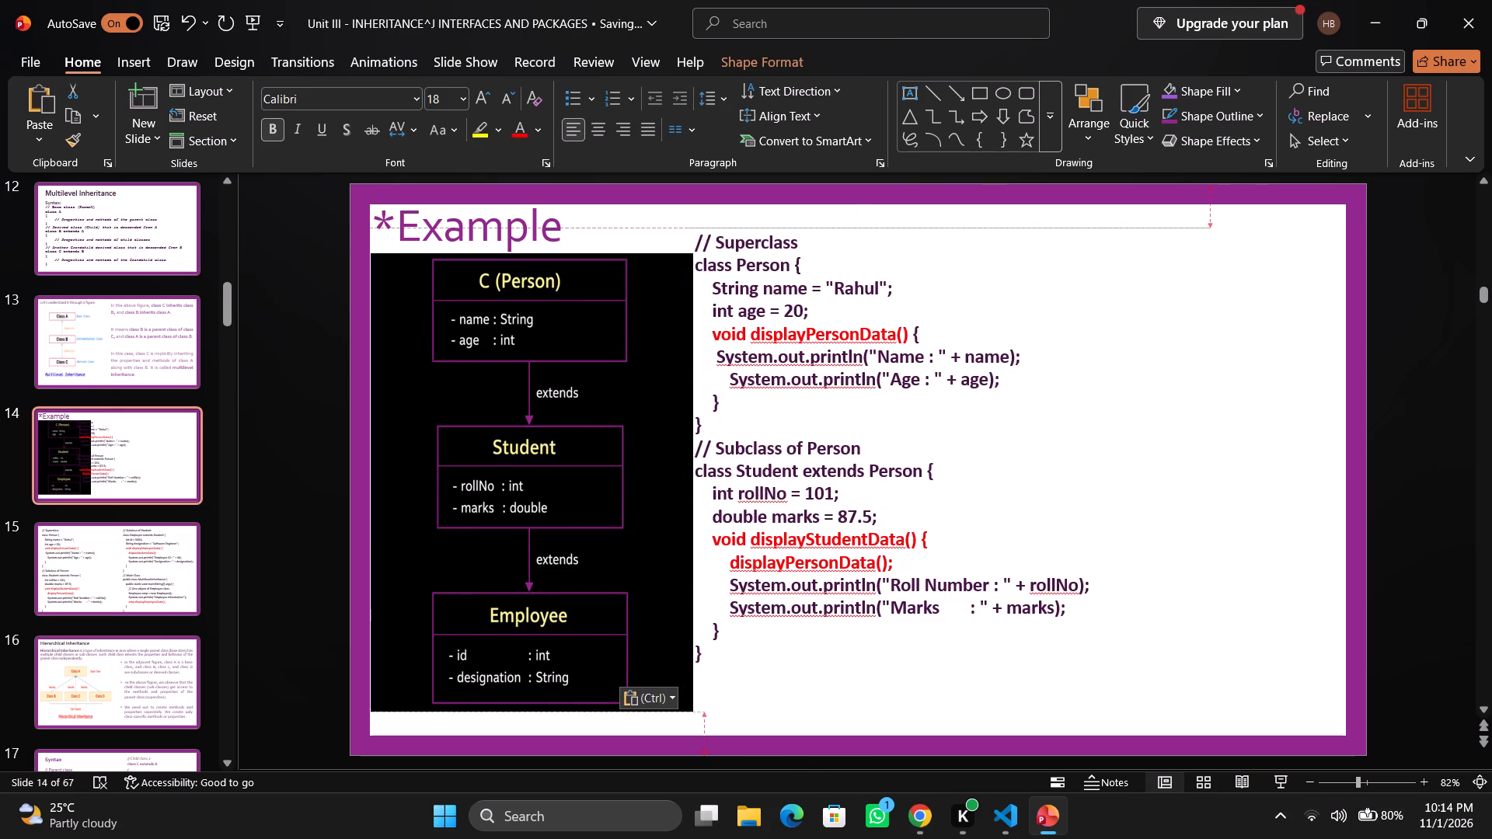
drag(937, 221, 939, 219)
drag(957, 225, 974, 225)
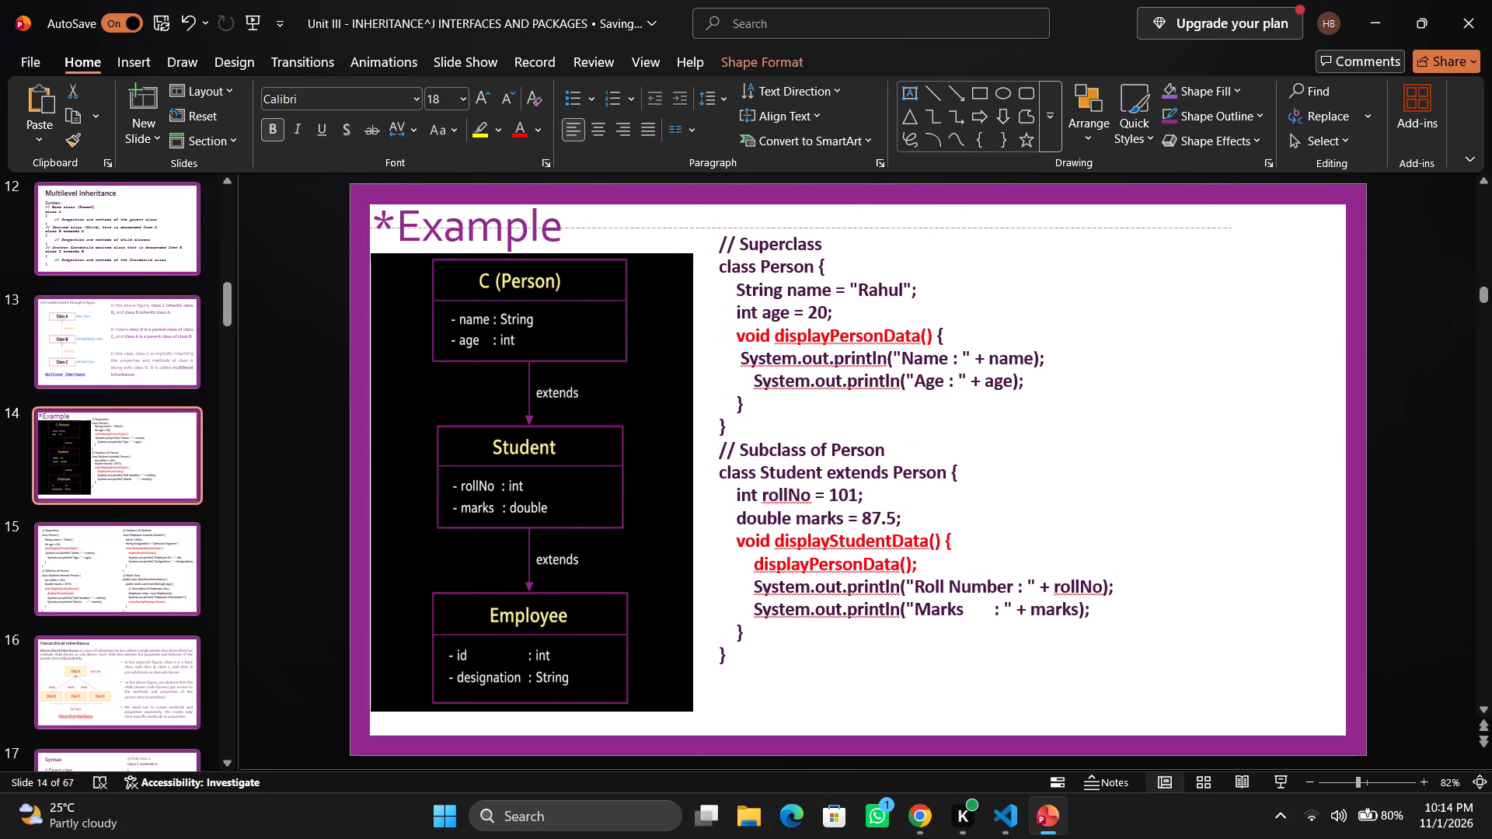
drag(974, 225, 974, 208)
Narrow the pasted code box and extend it down to the slide's lower edge, leaving free space to its right.
drag(1226, 660, 1225, 659)
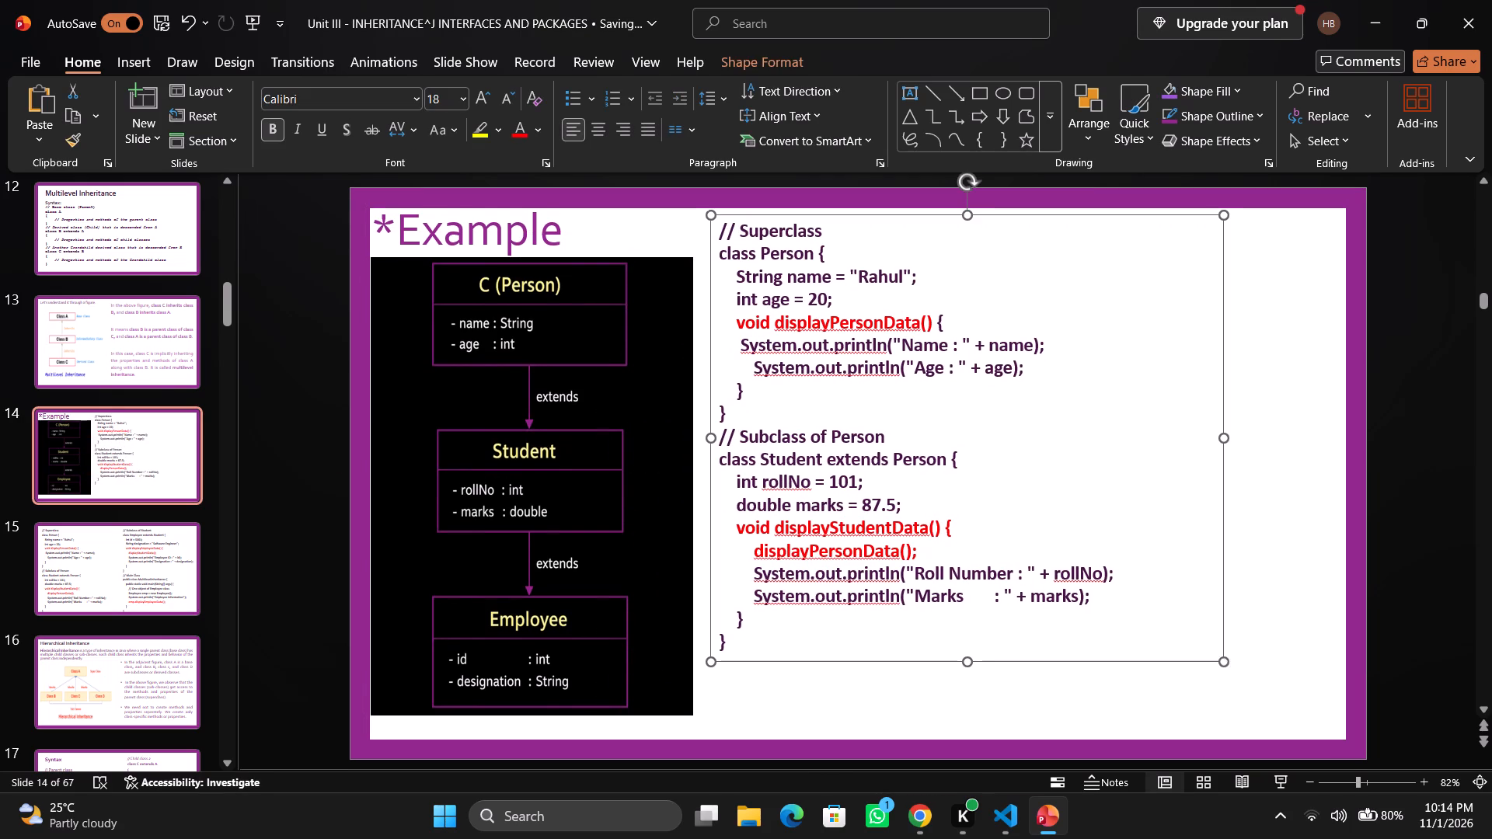
drag(1225, 659, 1006, 722)
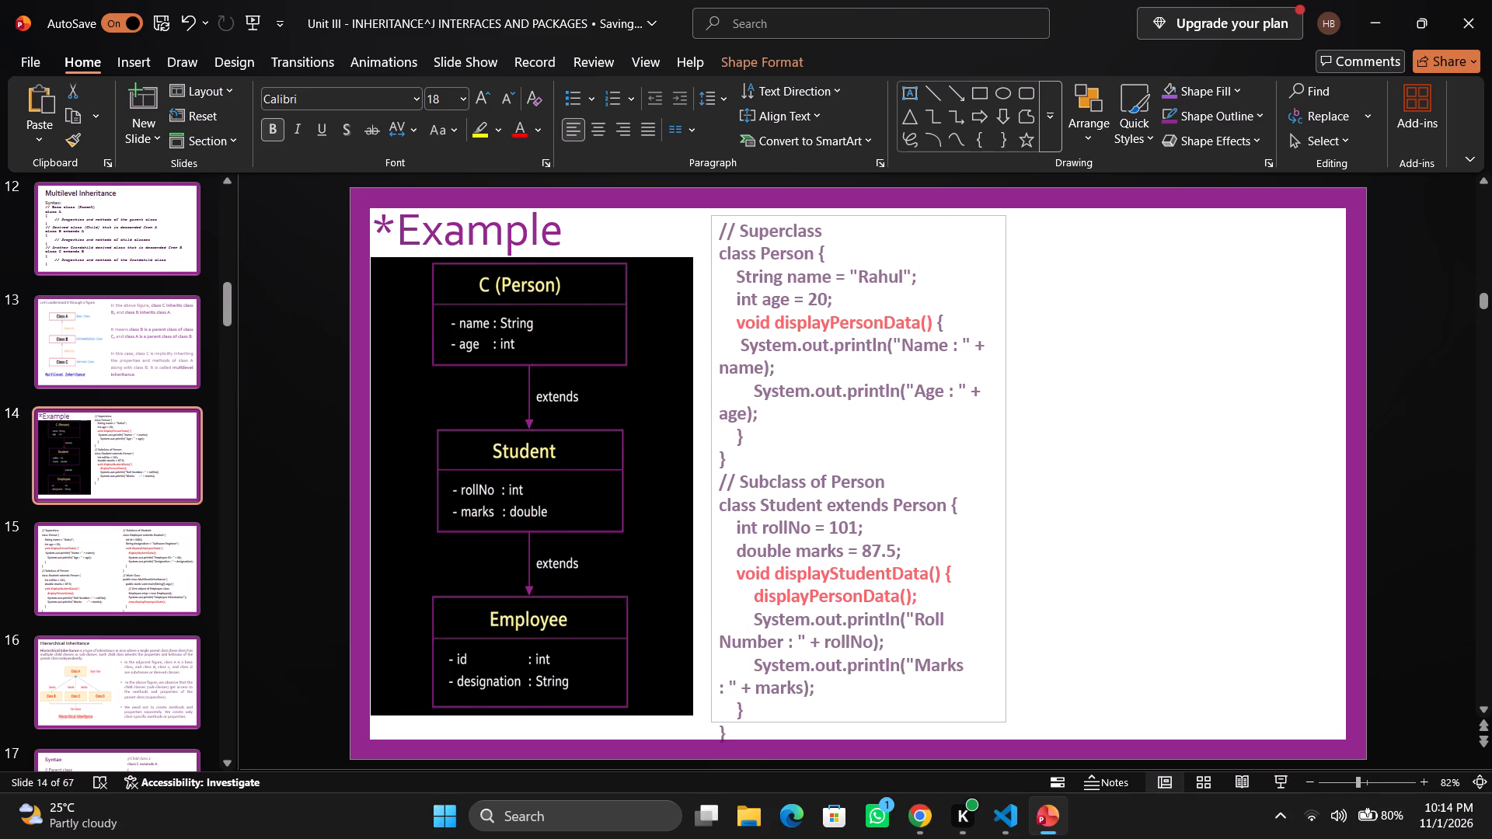
drag(1006, 722, 1036, 726)
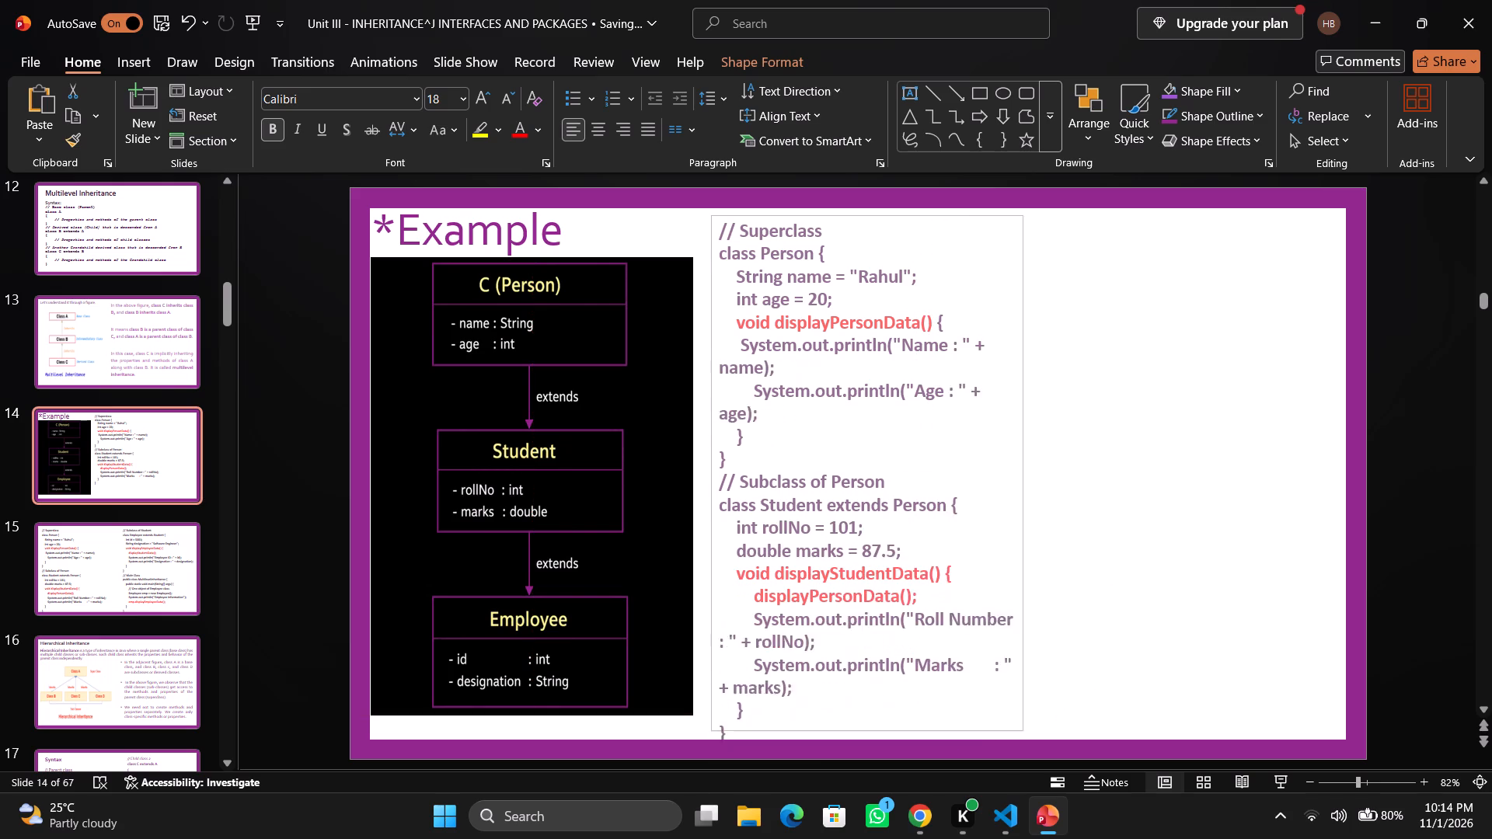
drag(1036, 726, 1079, 744)
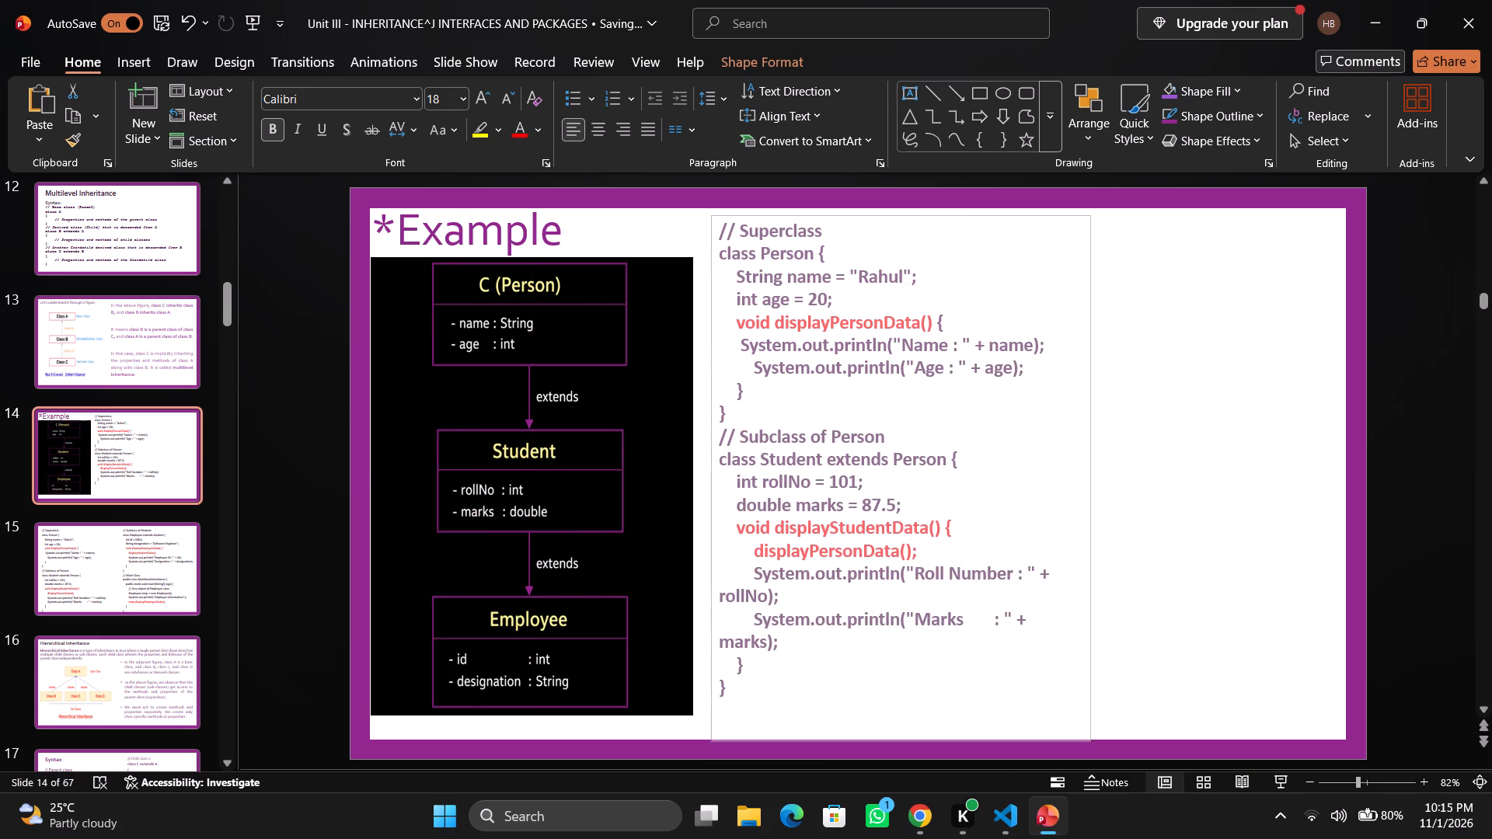
drag(1079, 744, 1062, 706)
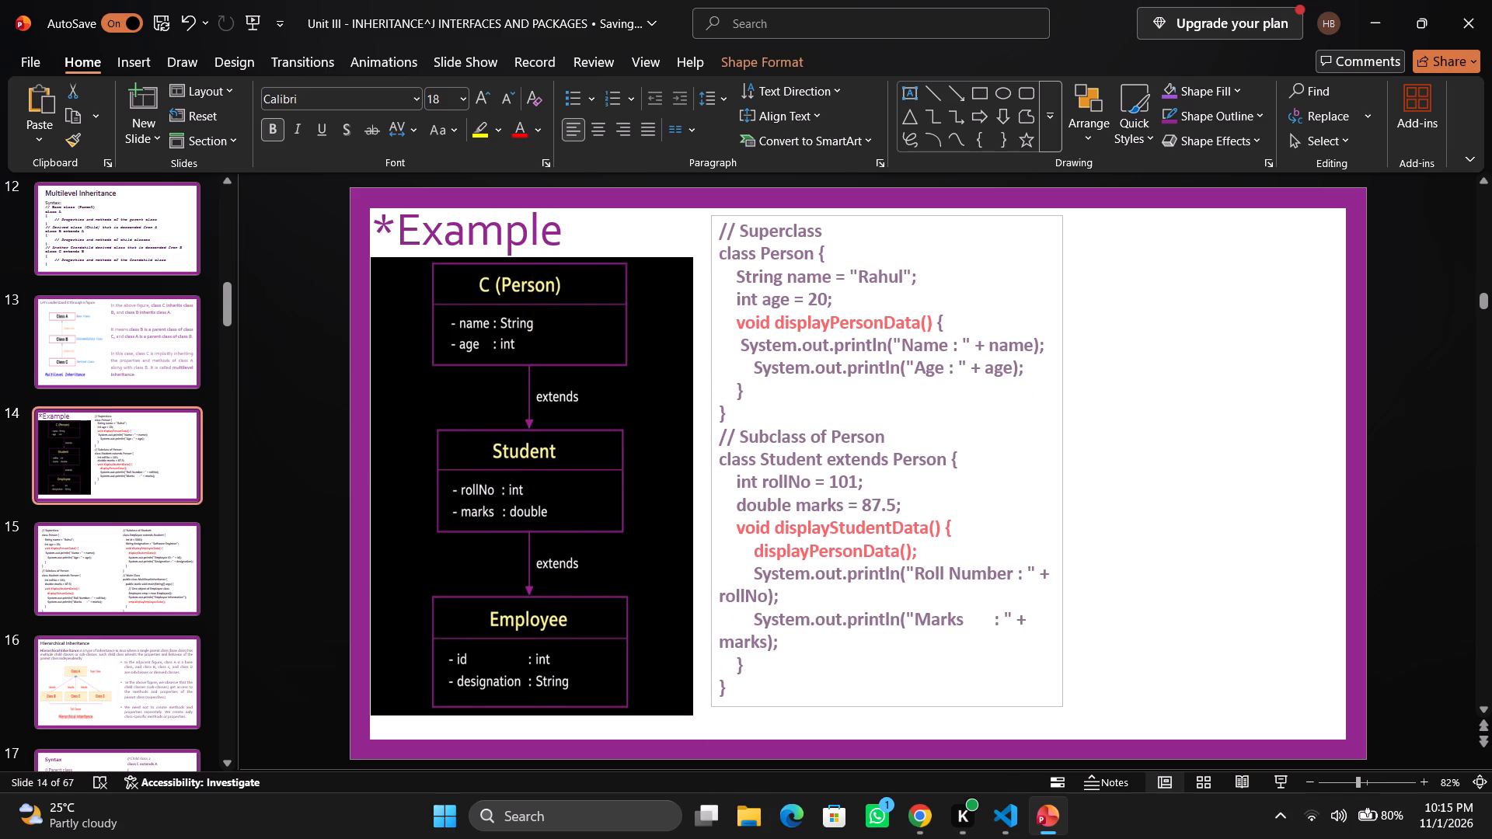
drag(1062, 706, 1052, 701)
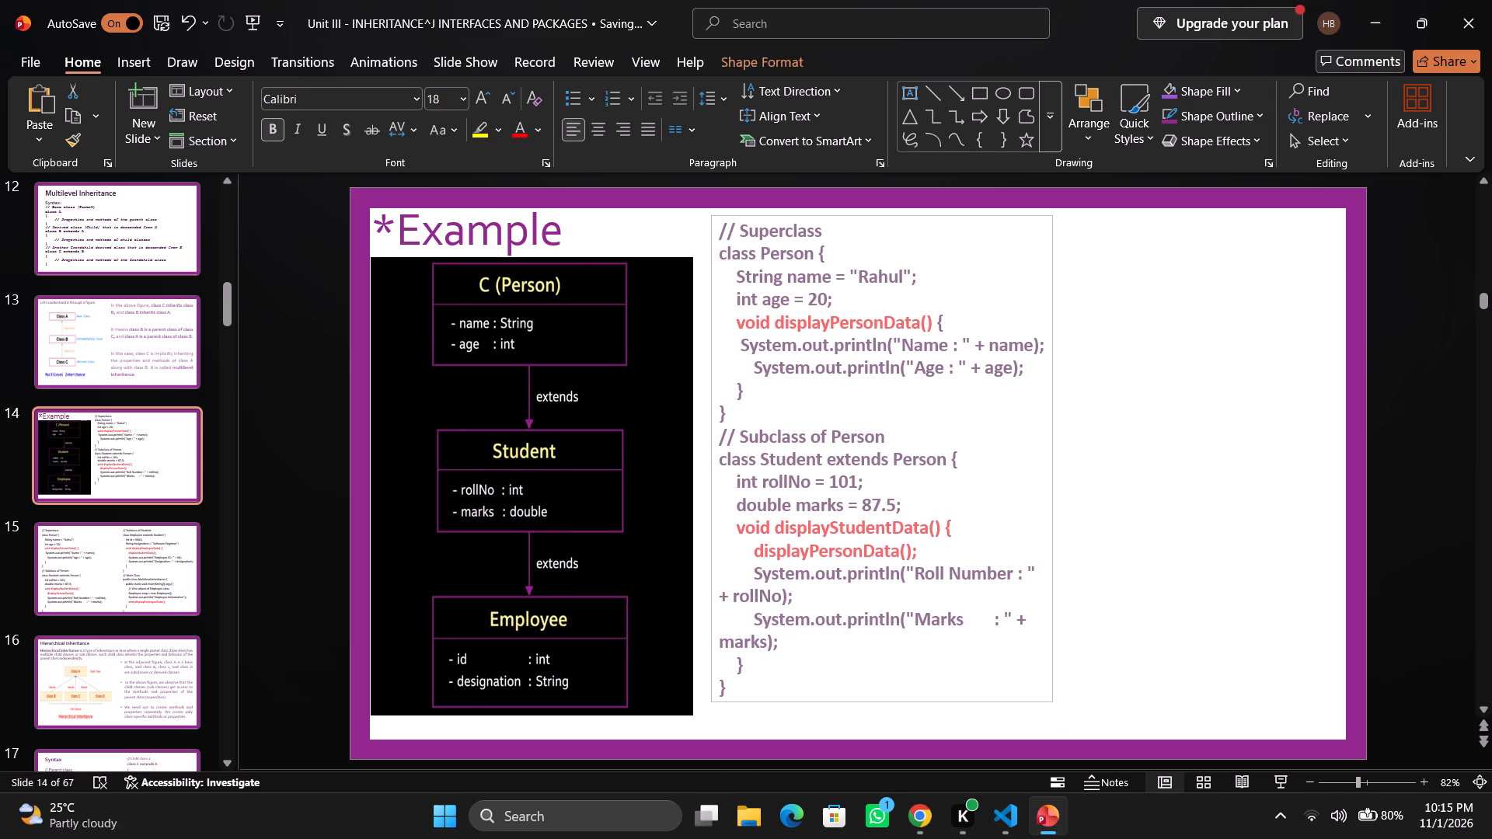
drag(1052, 701, 1041, 714)
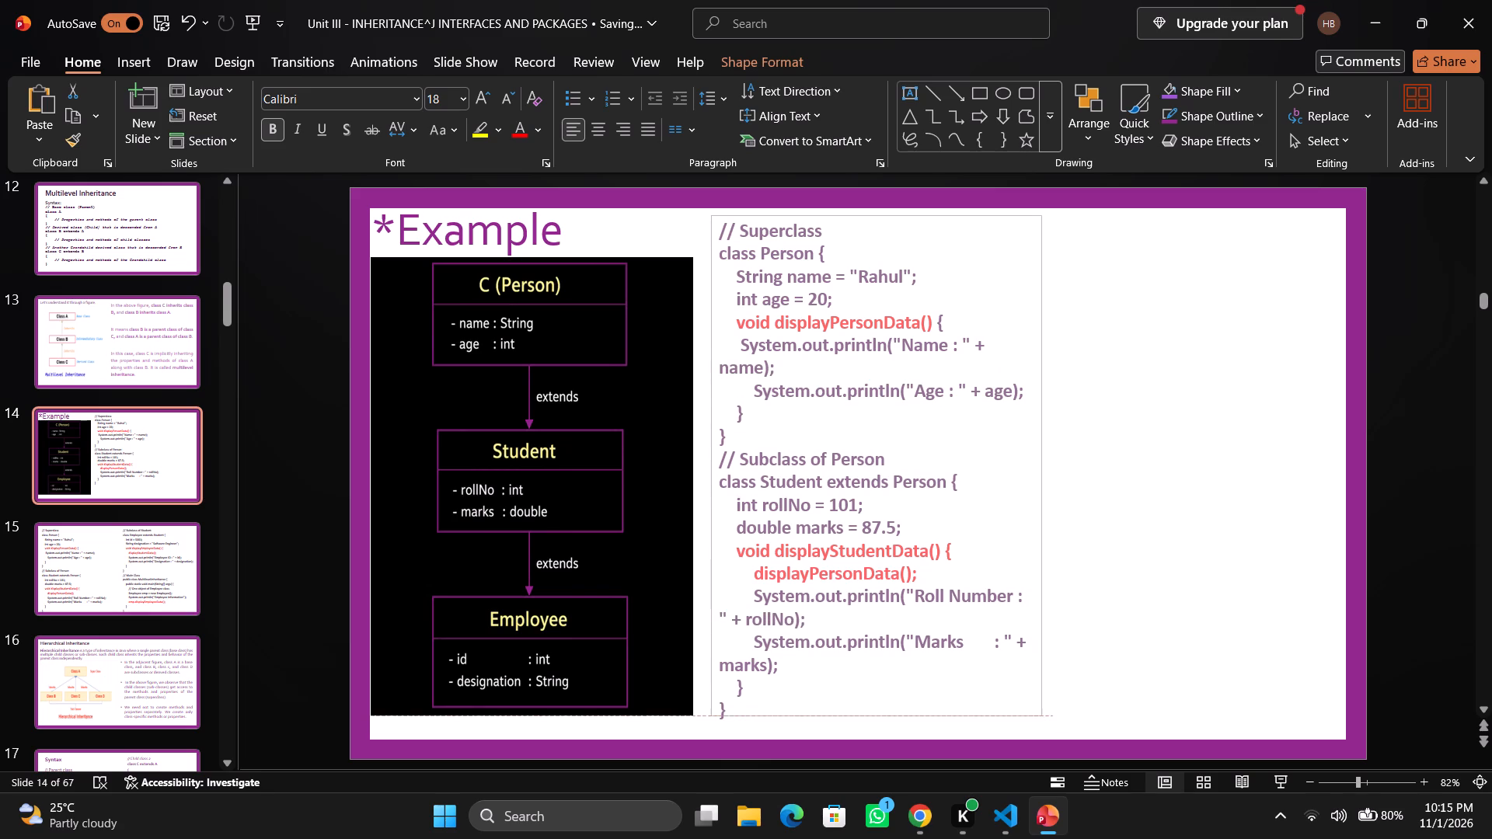
drag(1041, 714, 1035, 730)
right_click(1038, 726)
click(1163, 501)
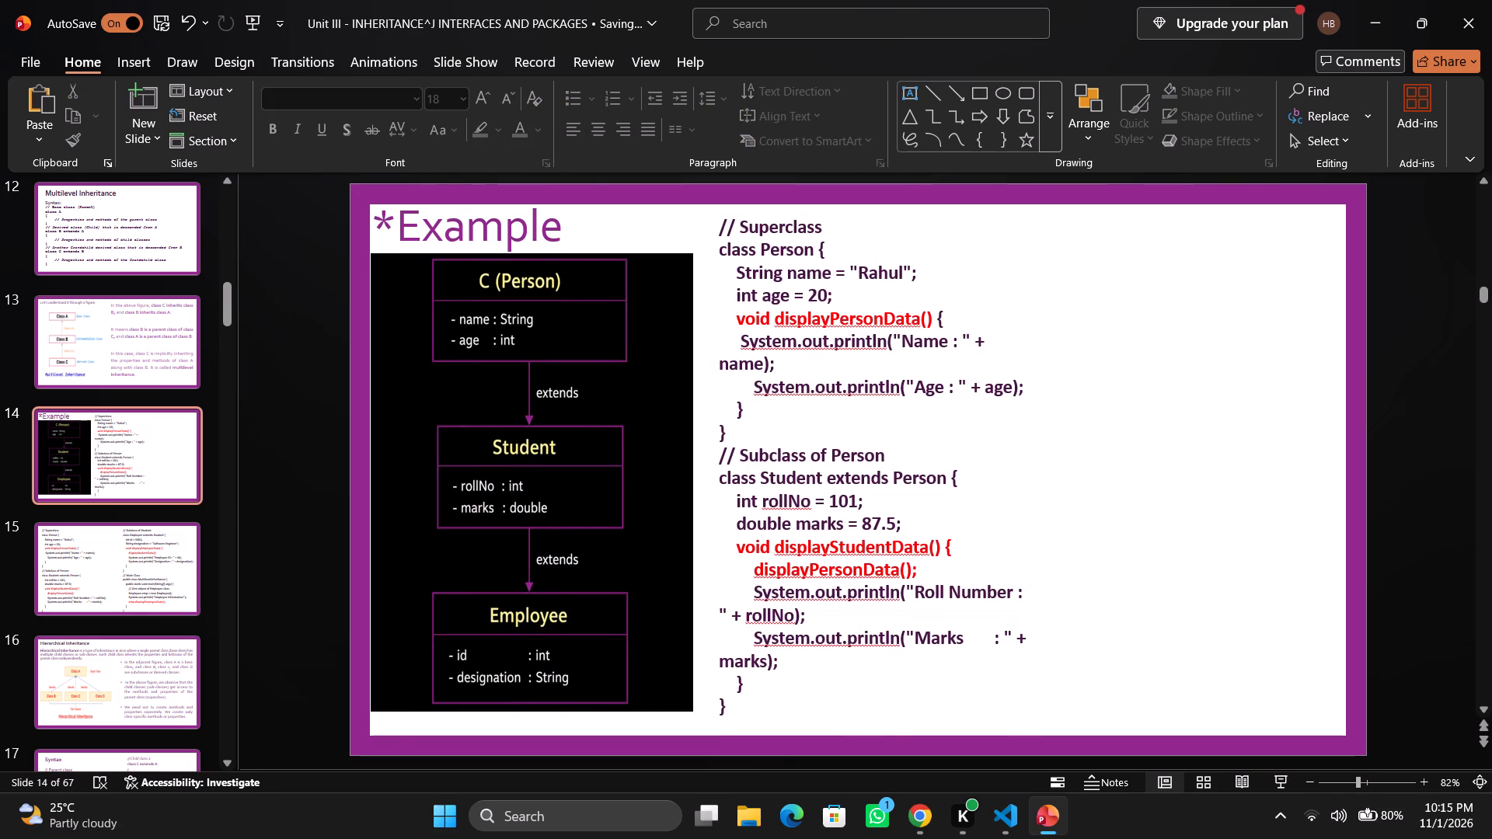
Shift the Subclass of Student and Main Class code box slightly left and up on slide 15.
click(138, 563)
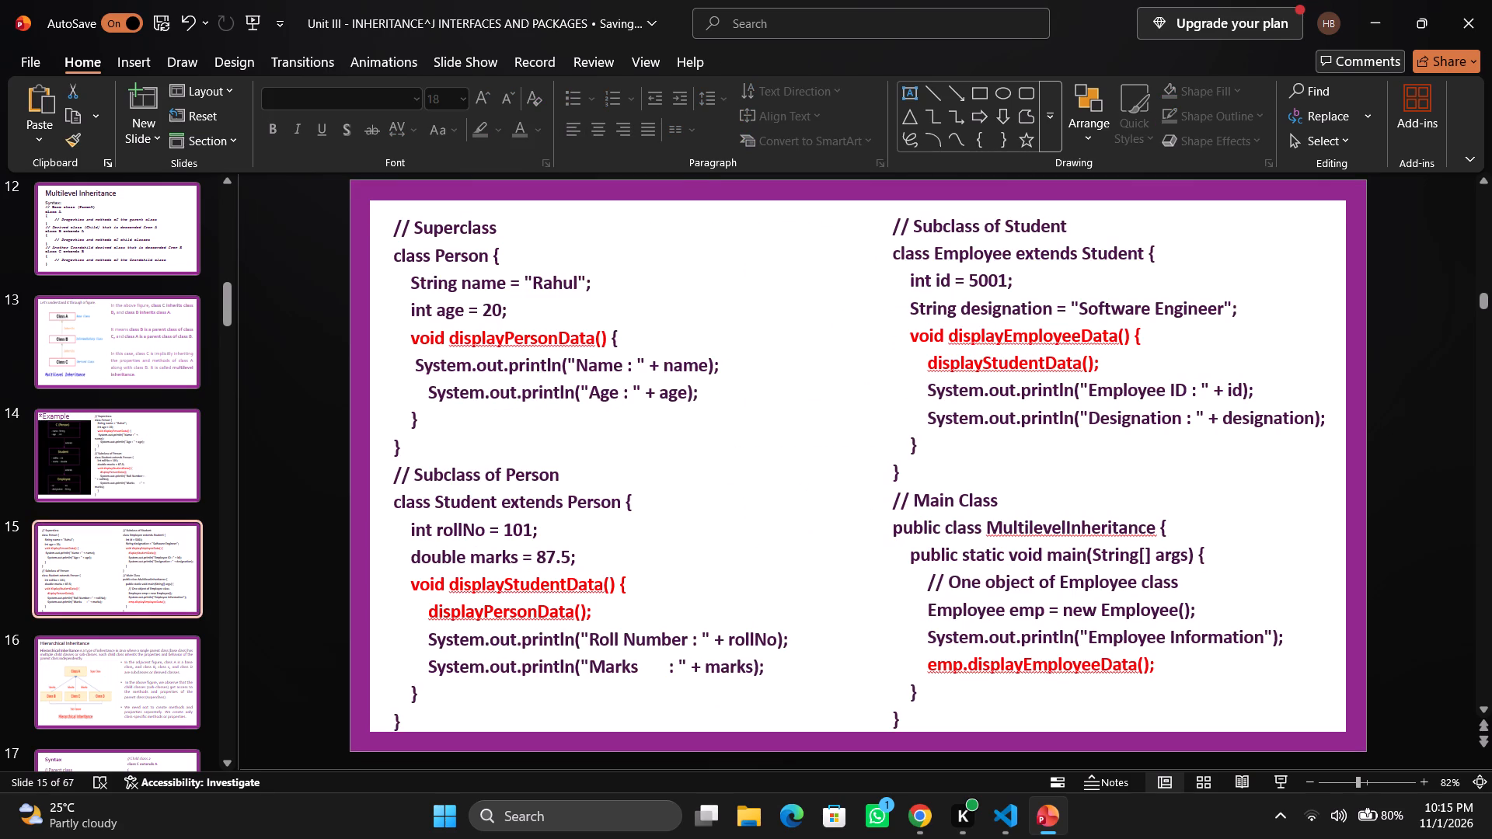
drag(891, 223, 891, 255)
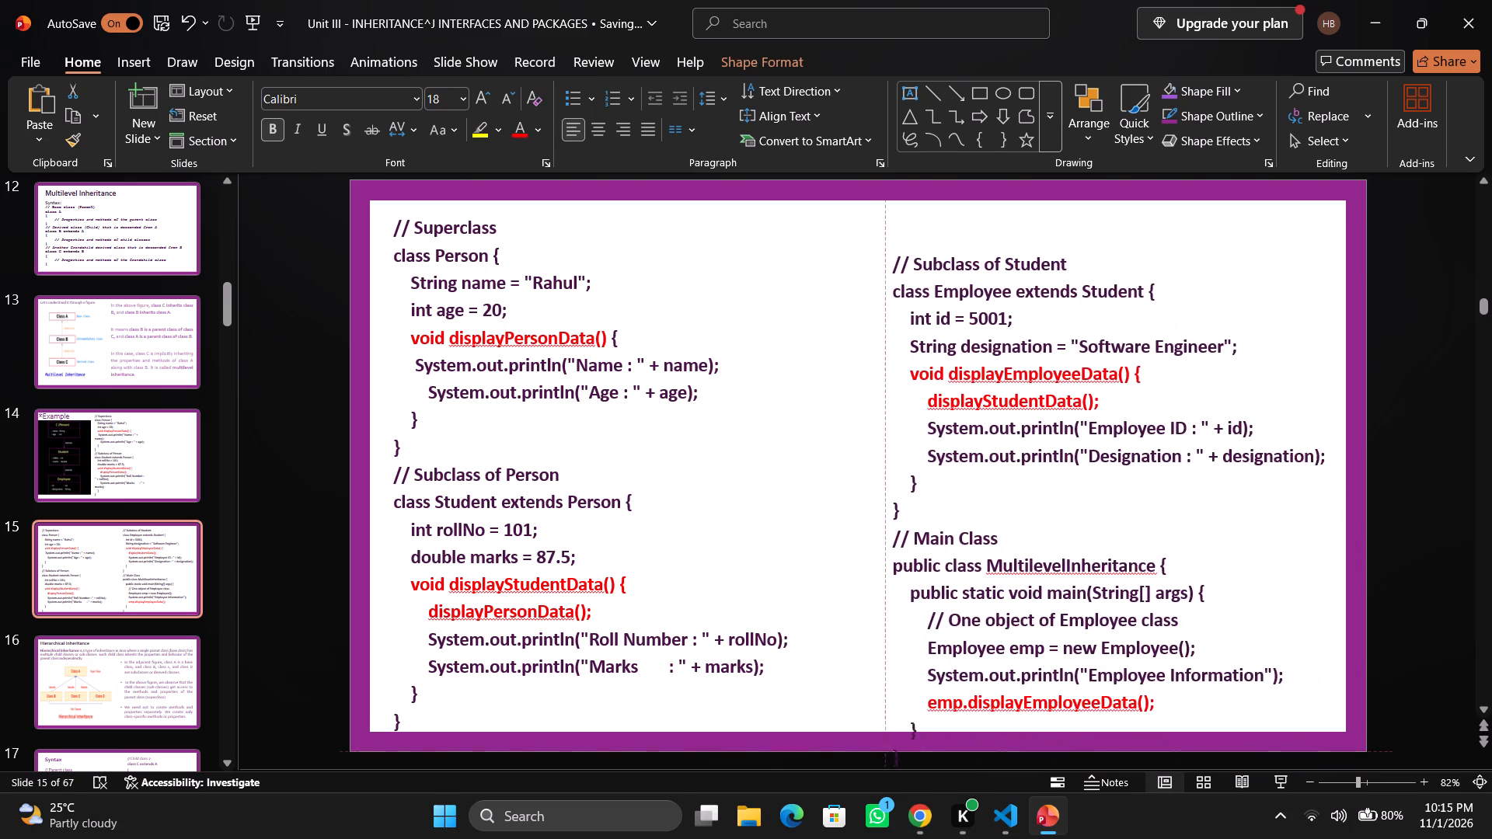
drag(891, 255, 821, 268)
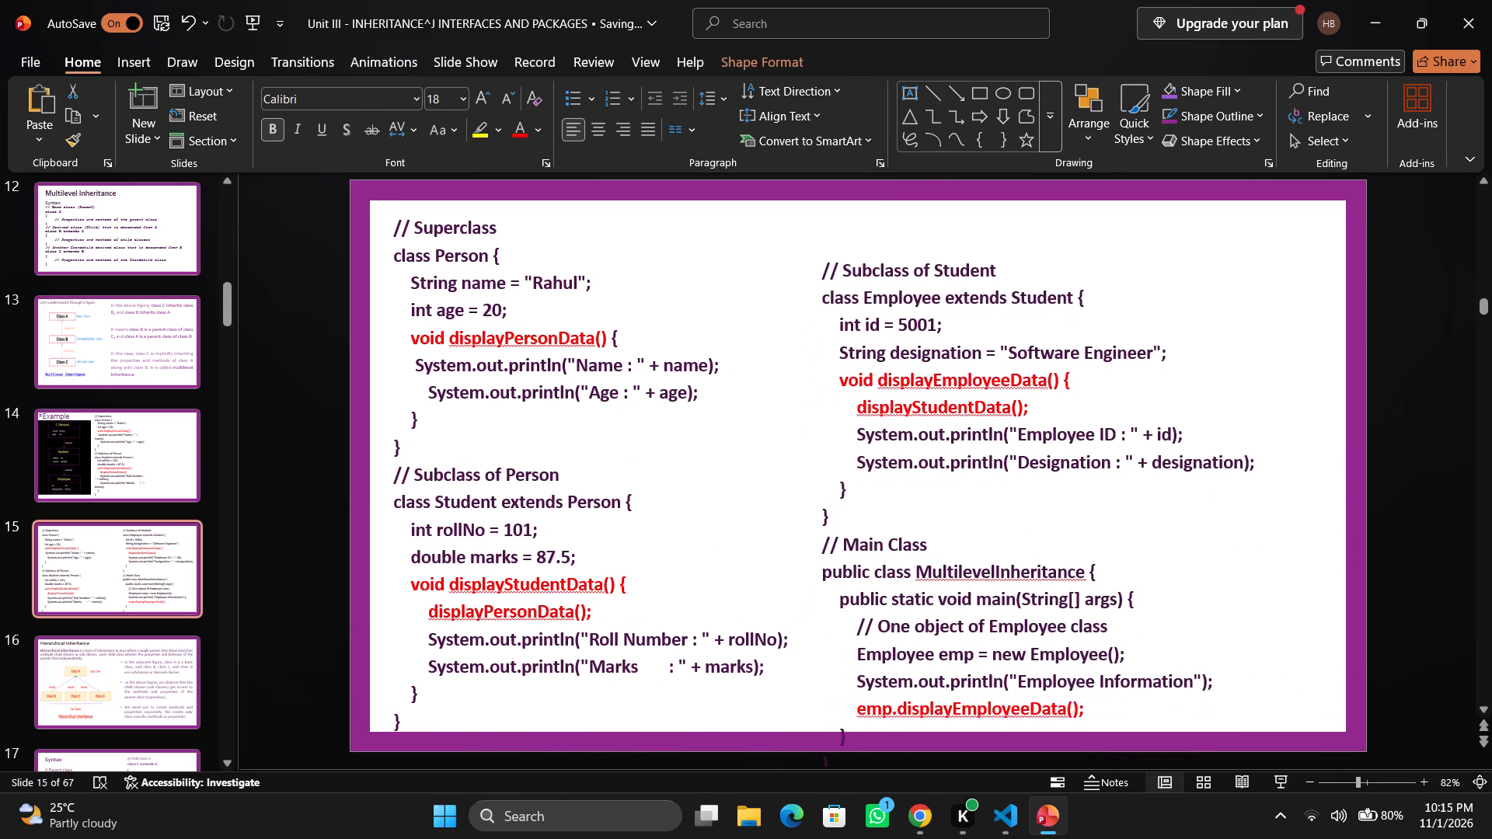
drag(821, 268, 845, 210)
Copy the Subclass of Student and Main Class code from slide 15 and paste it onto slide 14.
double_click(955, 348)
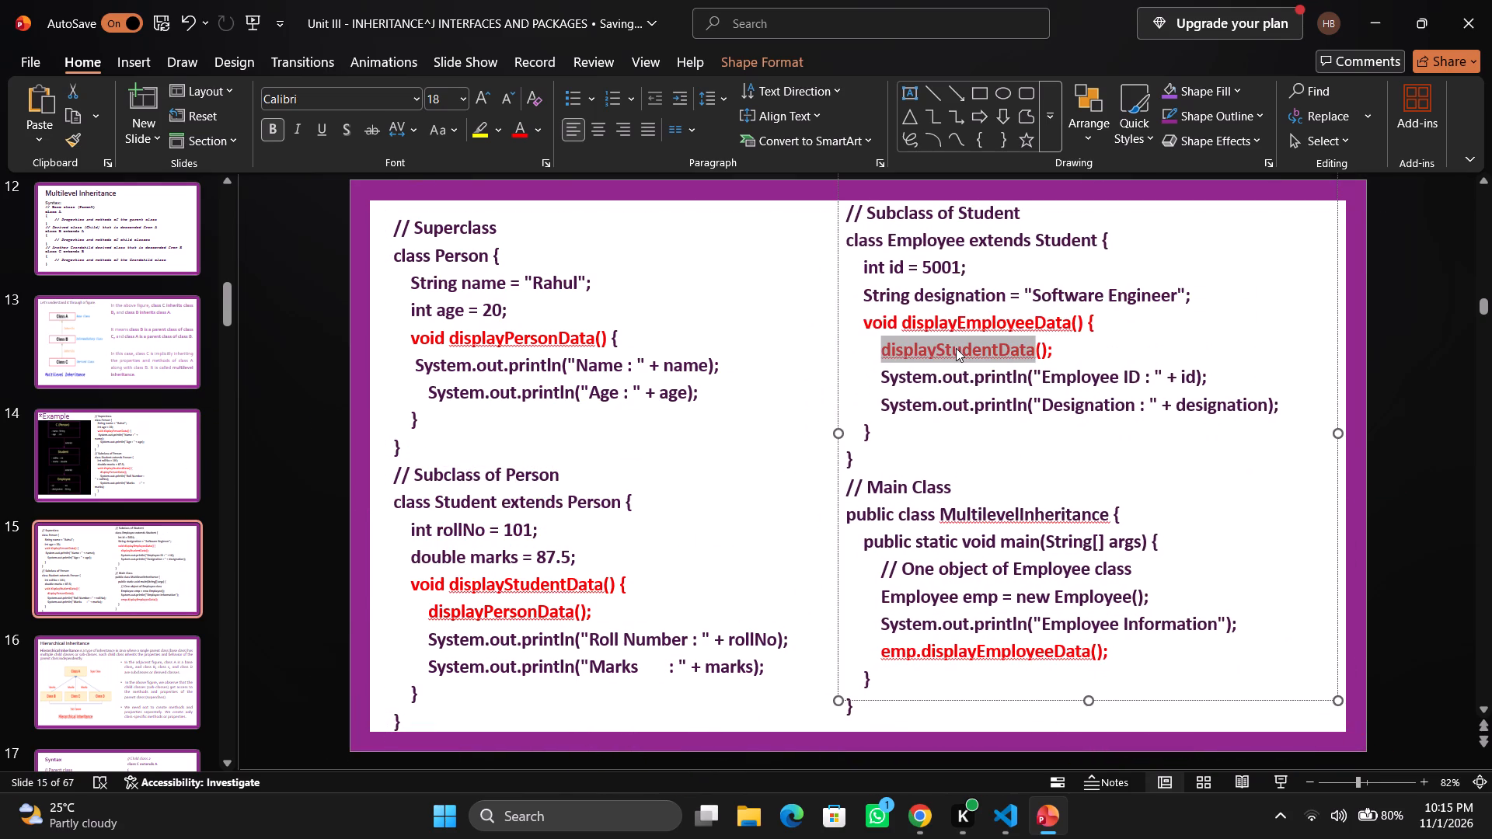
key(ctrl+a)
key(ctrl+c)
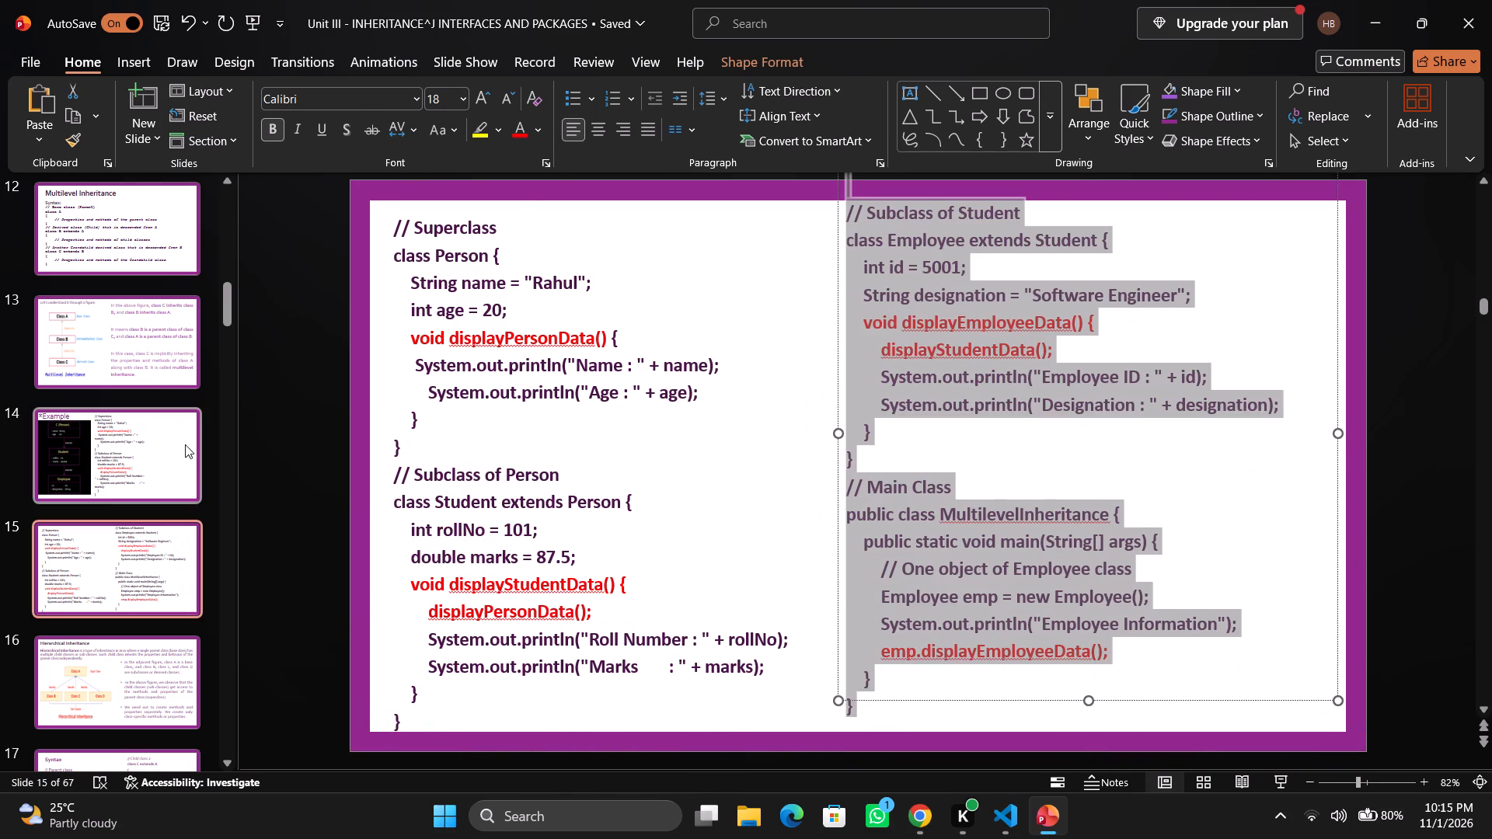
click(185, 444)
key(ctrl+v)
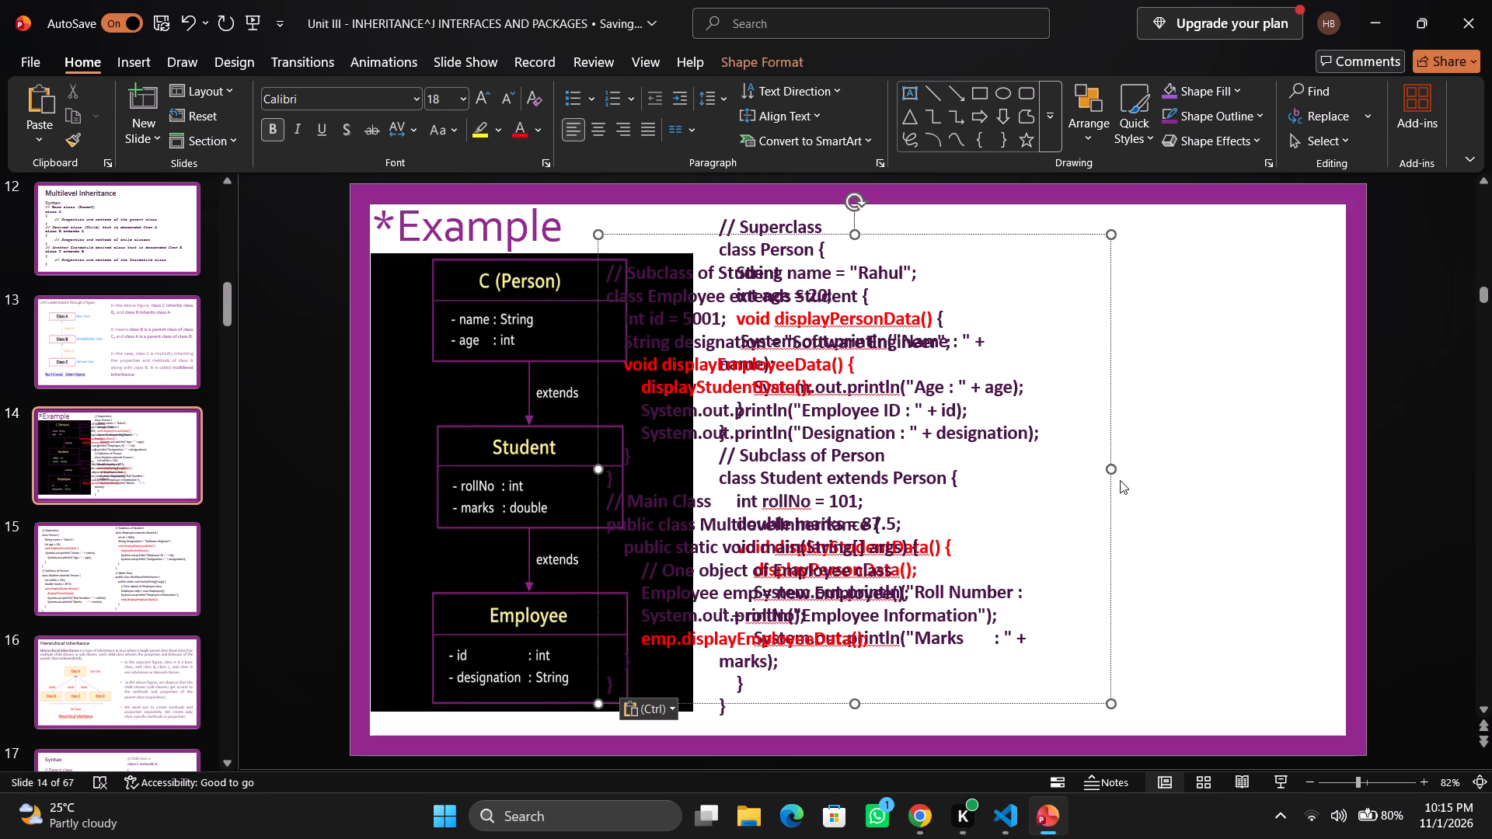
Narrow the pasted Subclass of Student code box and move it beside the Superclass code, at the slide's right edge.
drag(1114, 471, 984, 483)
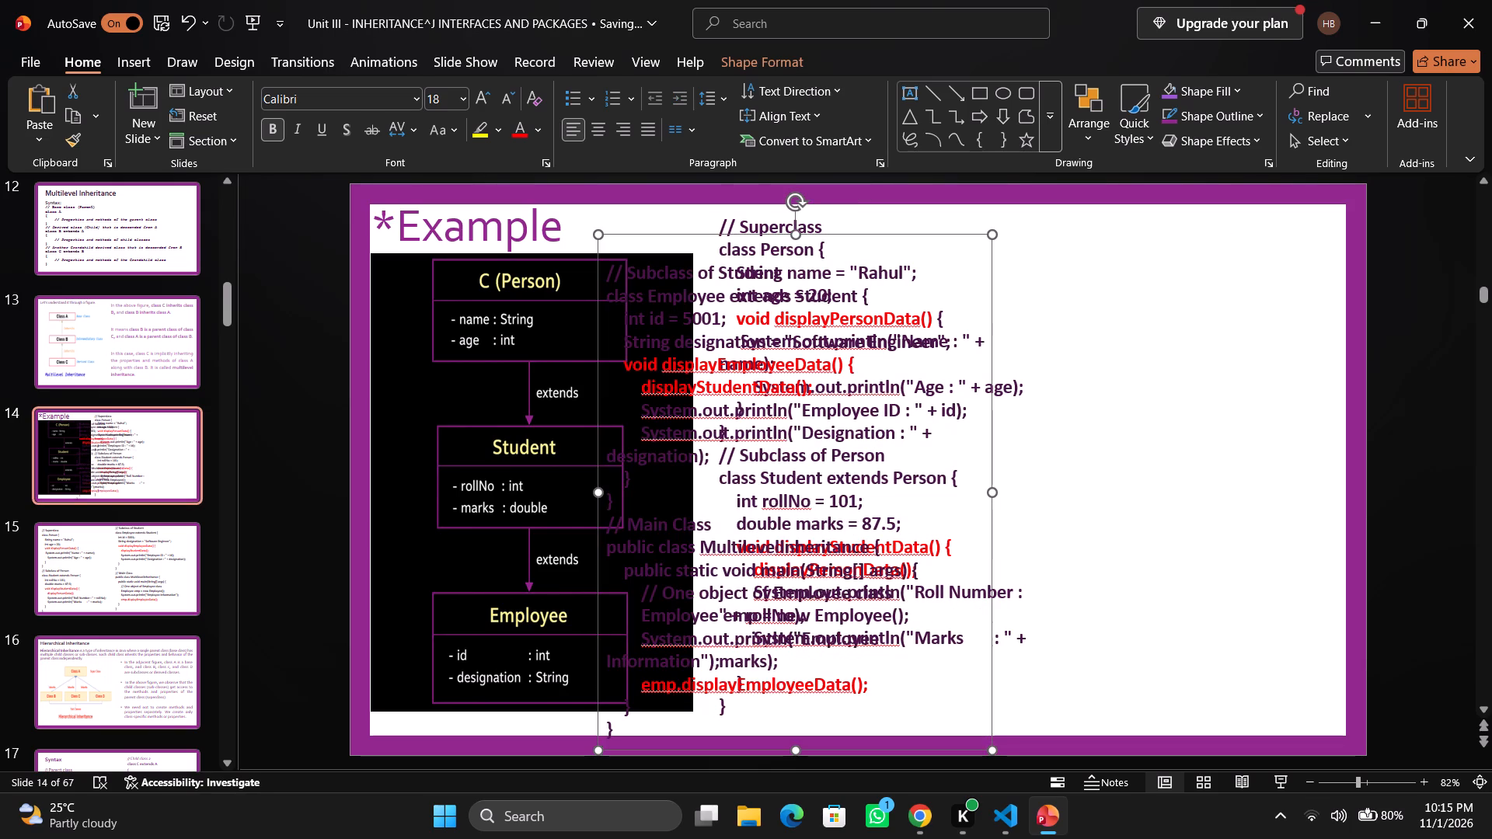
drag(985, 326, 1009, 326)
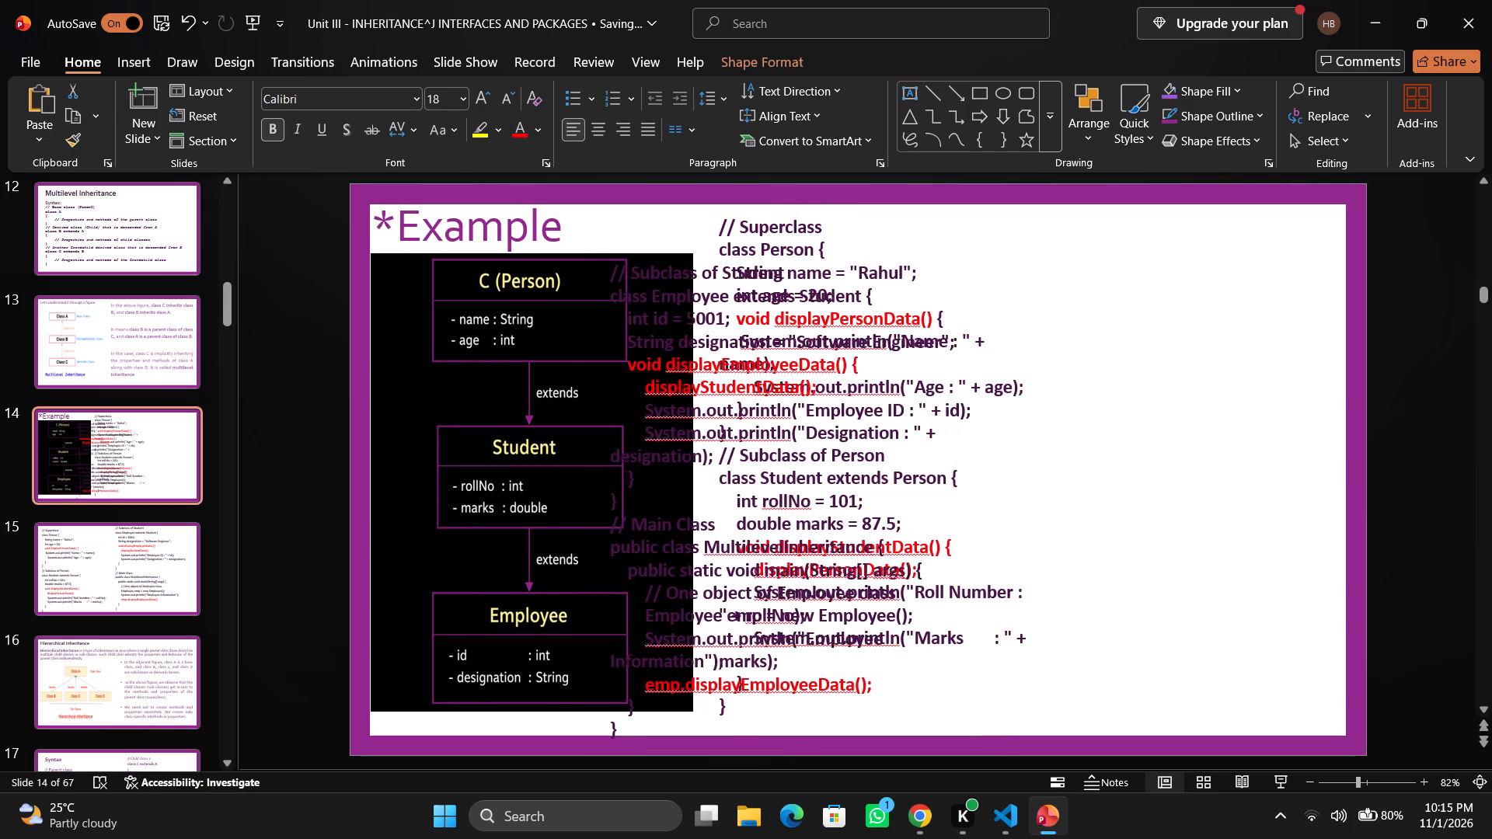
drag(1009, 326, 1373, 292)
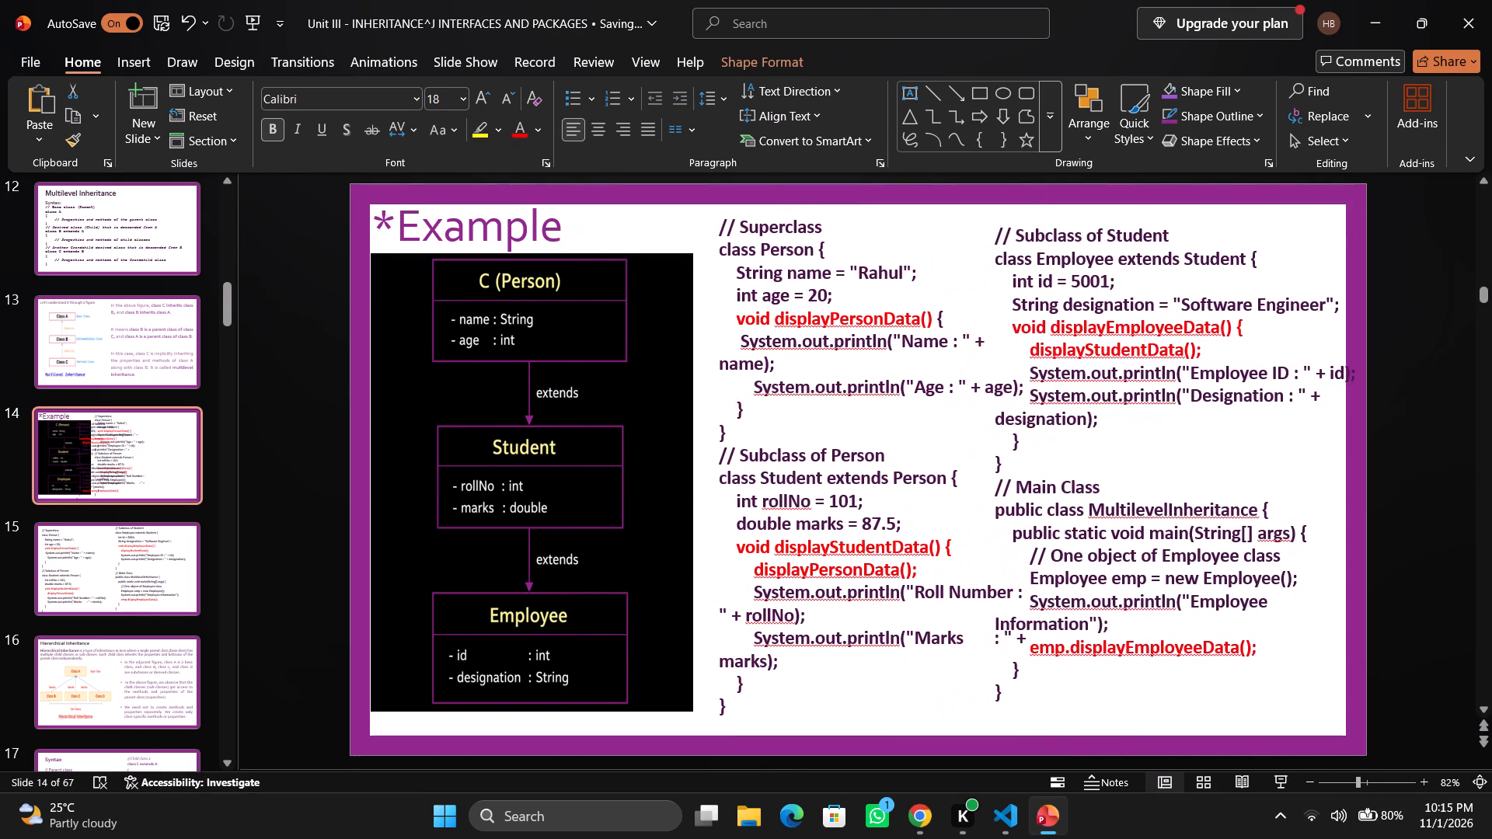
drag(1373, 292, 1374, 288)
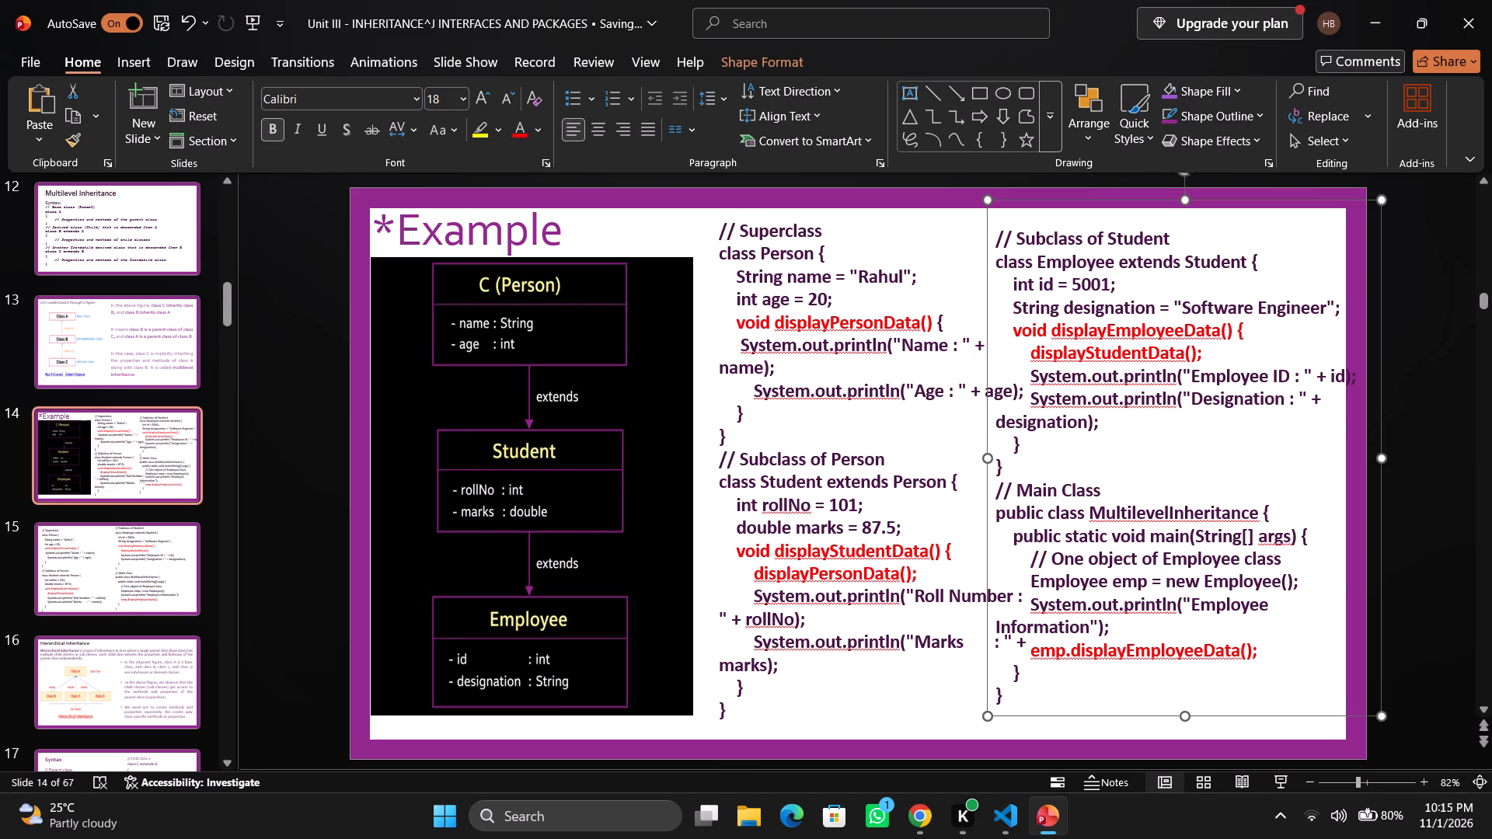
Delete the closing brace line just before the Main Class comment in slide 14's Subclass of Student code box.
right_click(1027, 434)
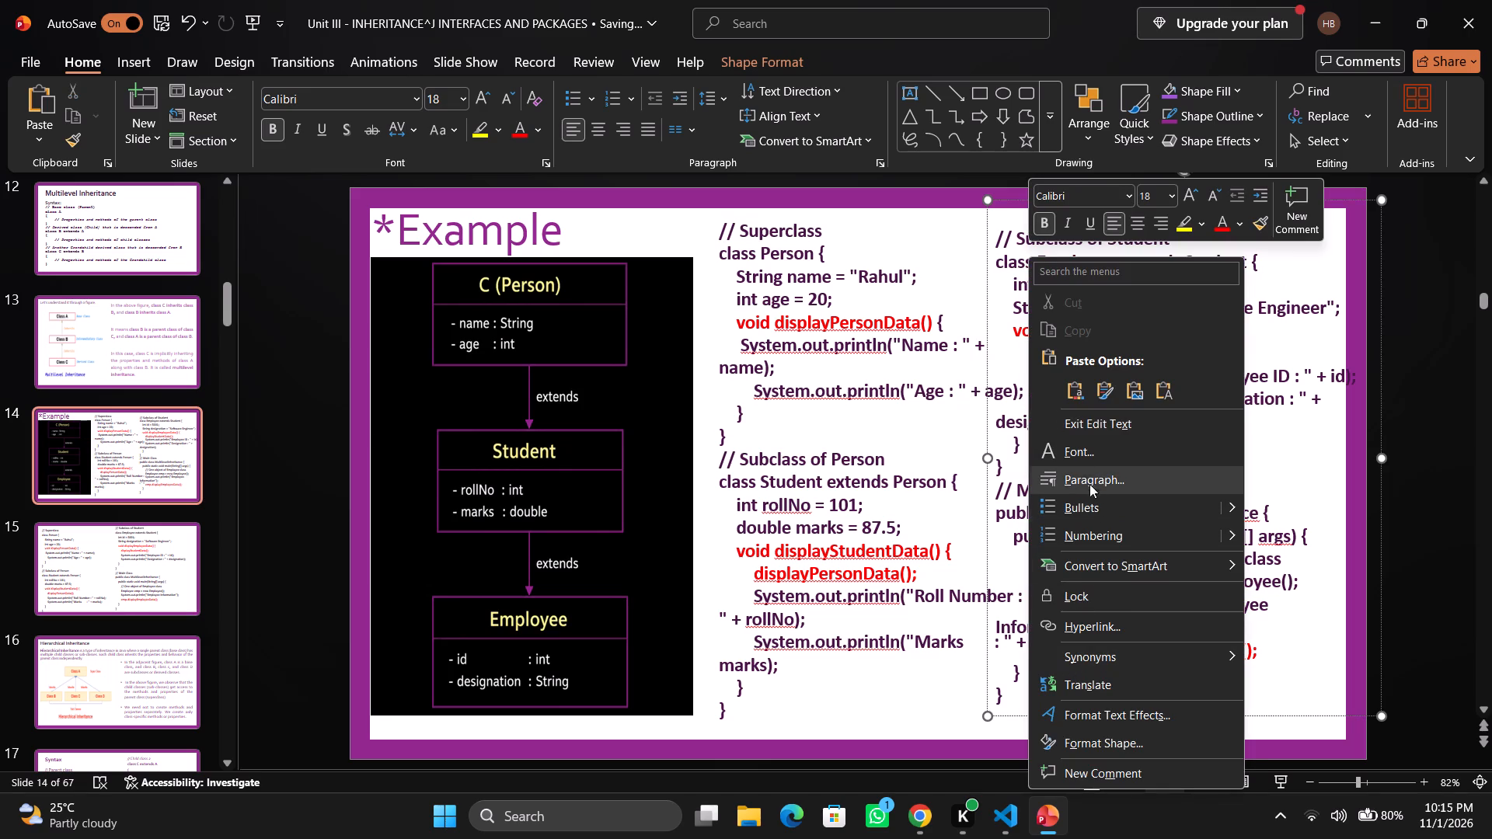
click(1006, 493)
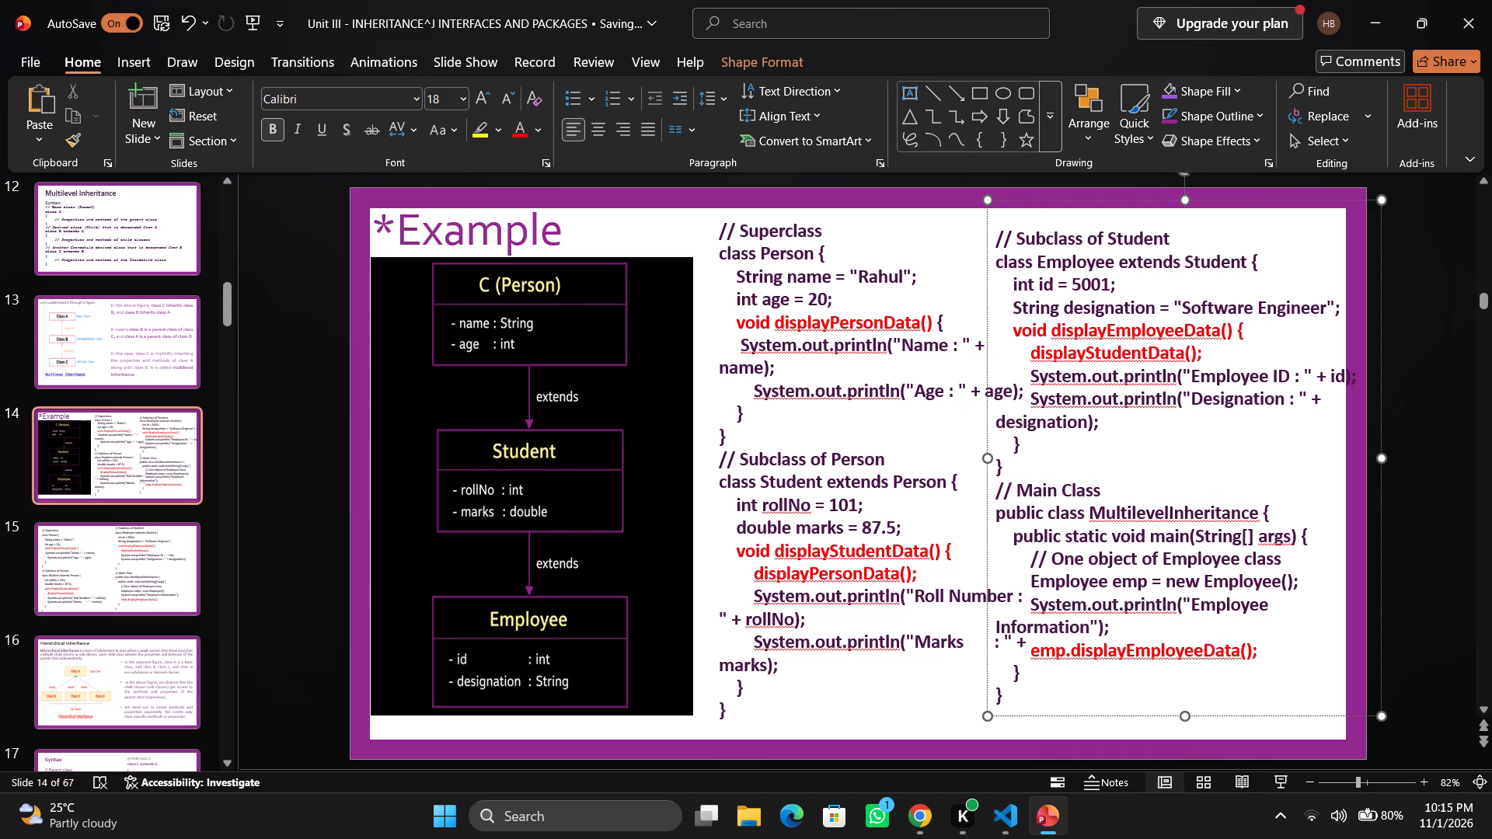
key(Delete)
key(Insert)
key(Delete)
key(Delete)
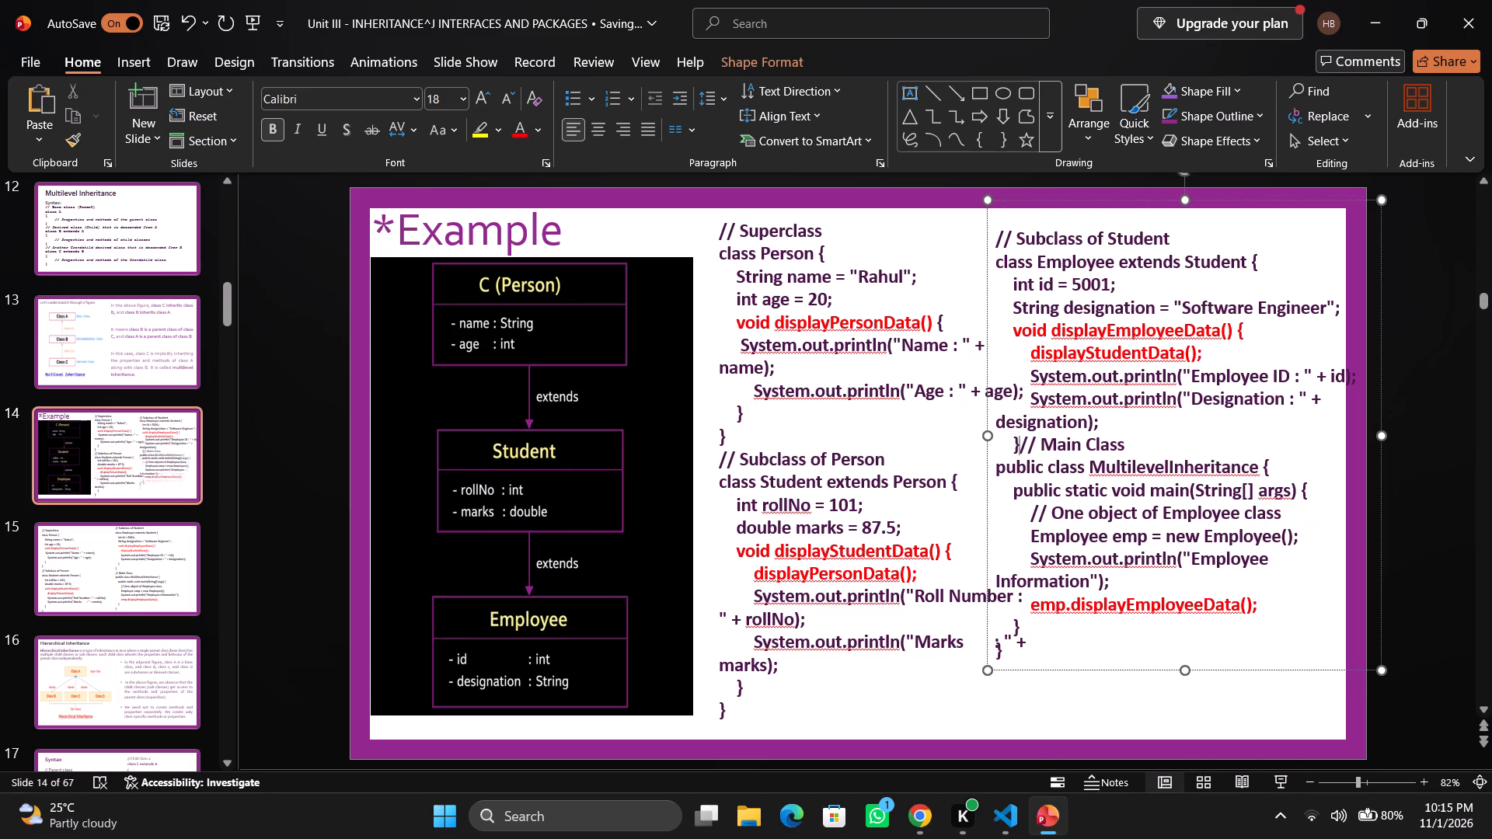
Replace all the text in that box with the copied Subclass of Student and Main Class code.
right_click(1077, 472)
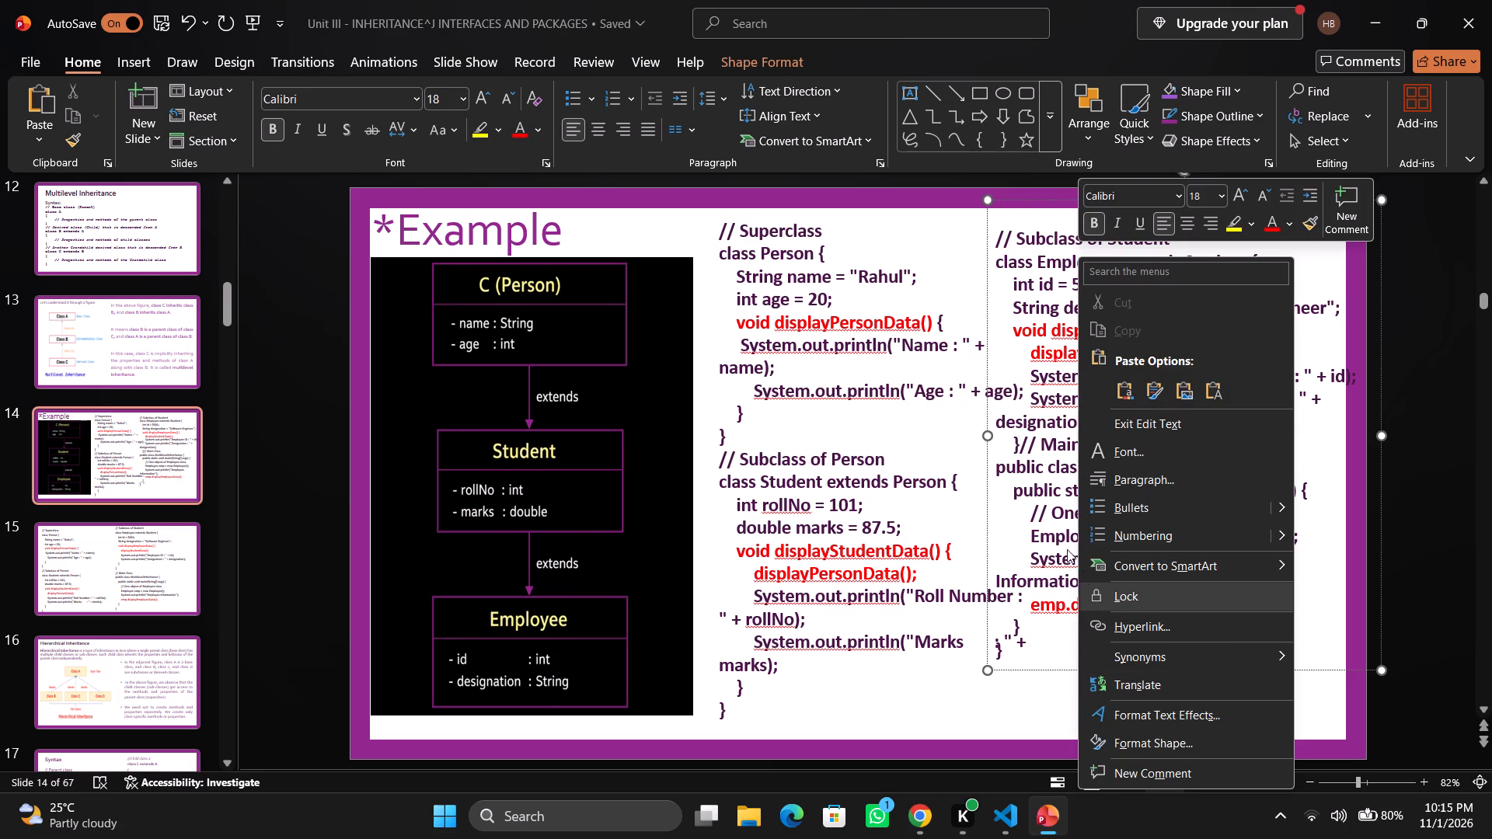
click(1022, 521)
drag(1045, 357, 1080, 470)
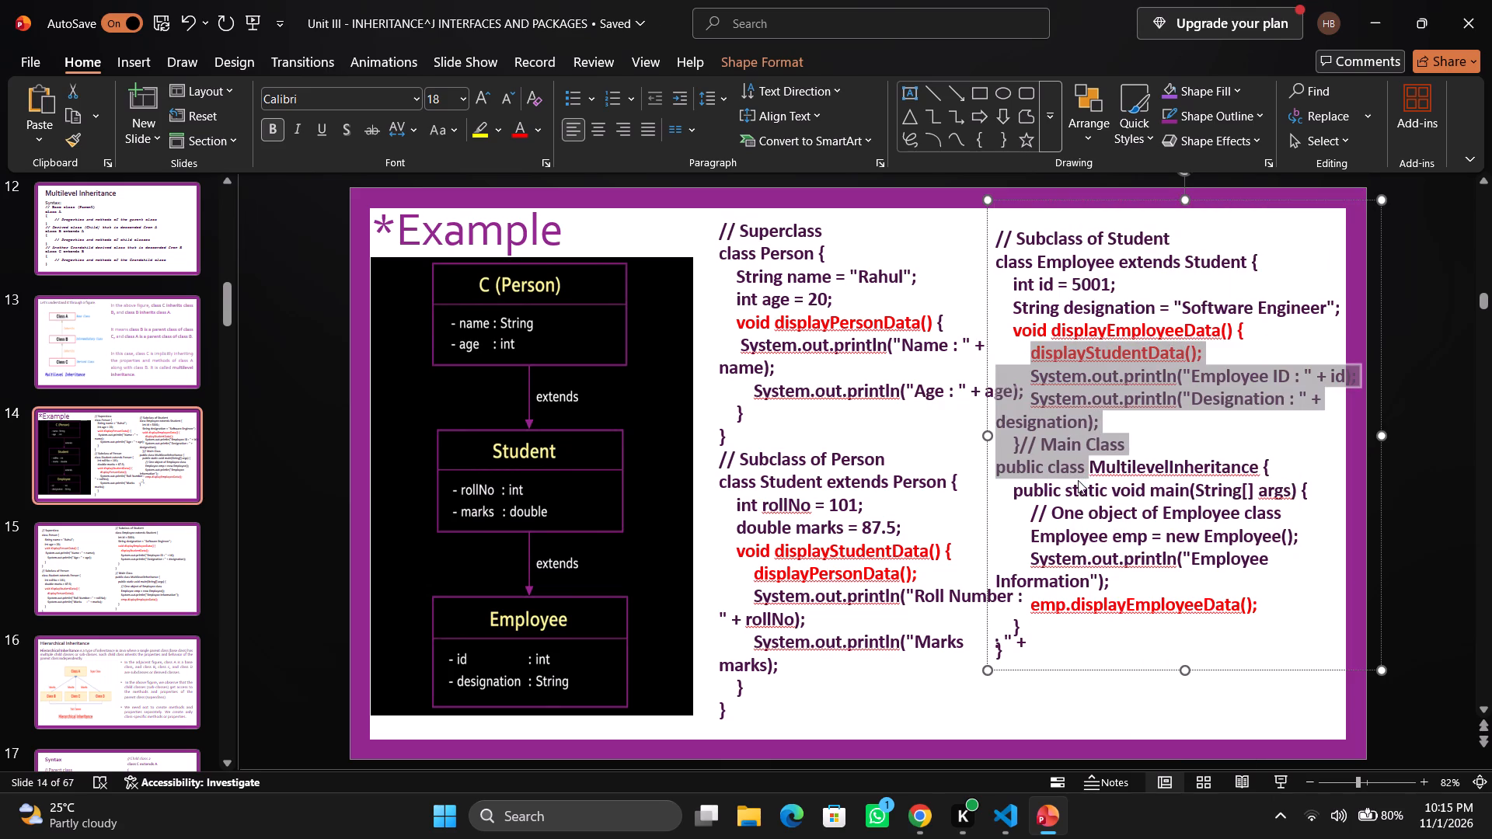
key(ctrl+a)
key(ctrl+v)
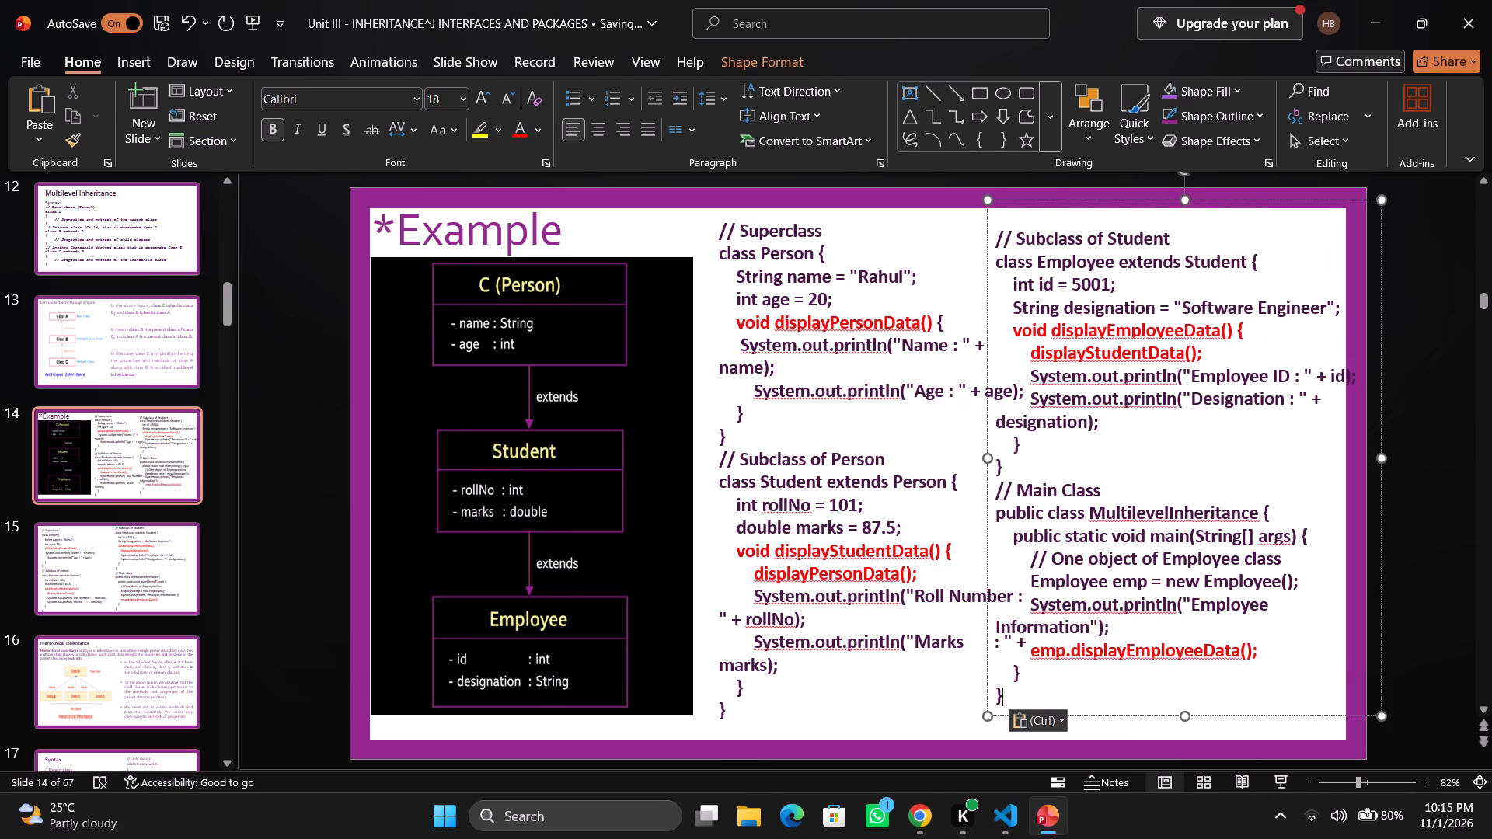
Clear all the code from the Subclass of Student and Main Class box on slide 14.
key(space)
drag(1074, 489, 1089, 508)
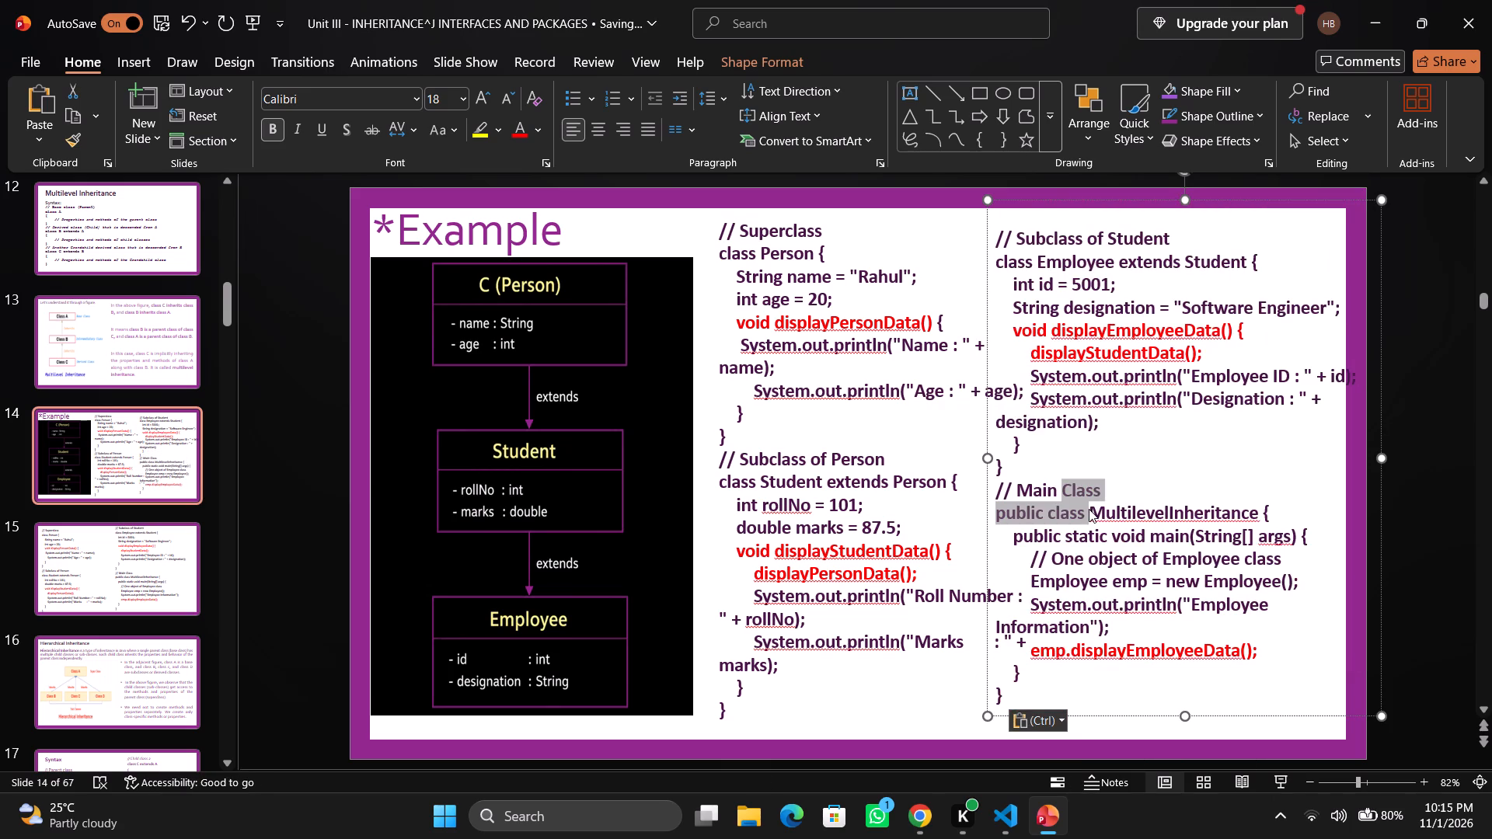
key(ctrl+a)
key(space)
Clear all the code from the Superclass and Subclass of Person box on slide 14, leaving the heading and diagram.
drag(773, 407, 796, 447)
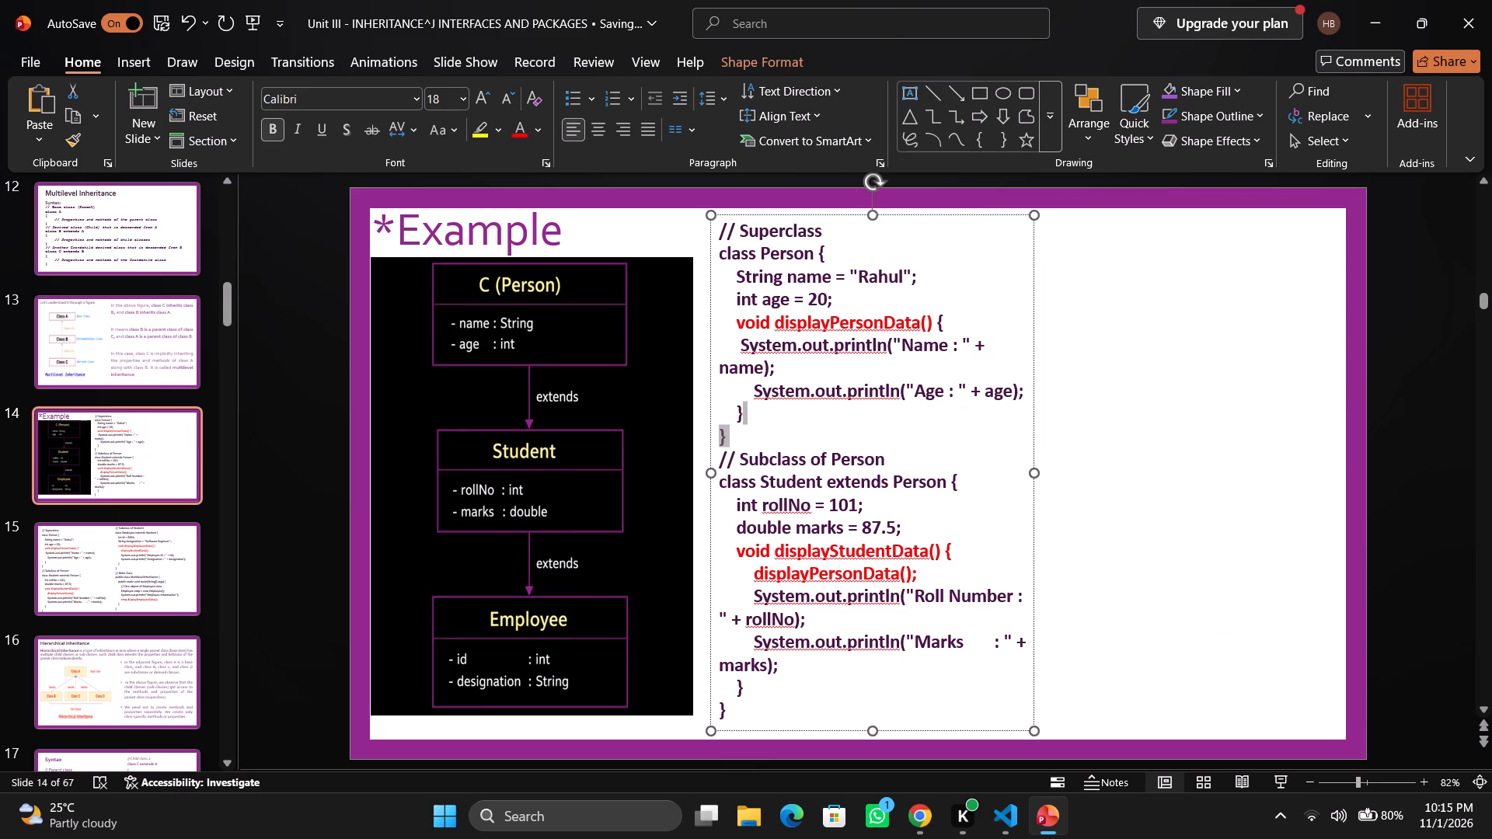
key(ctrl+a)
key(space)
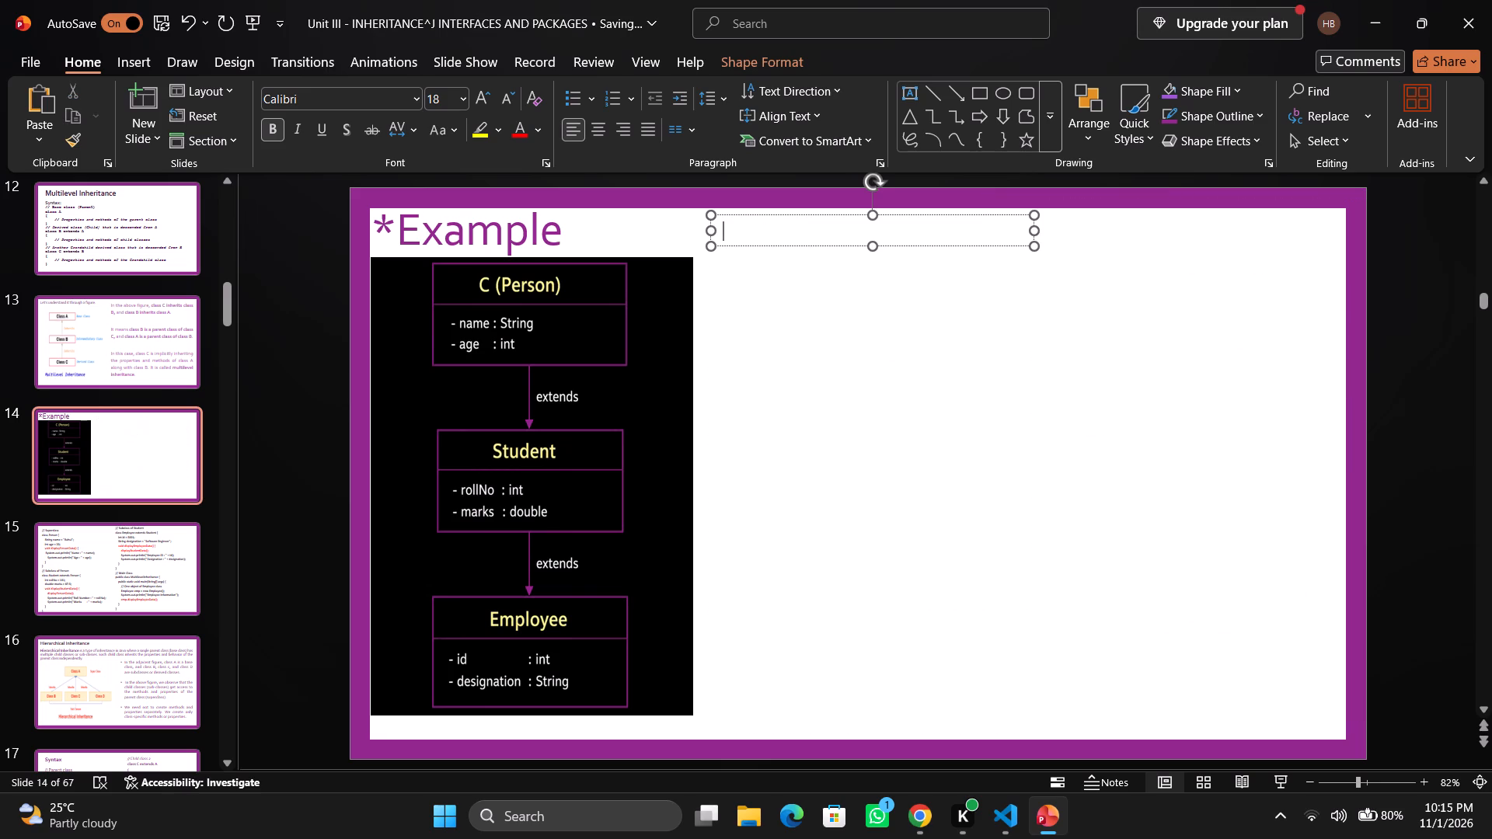
right_drag(894, 253, 893, 241)
click(810, 332)
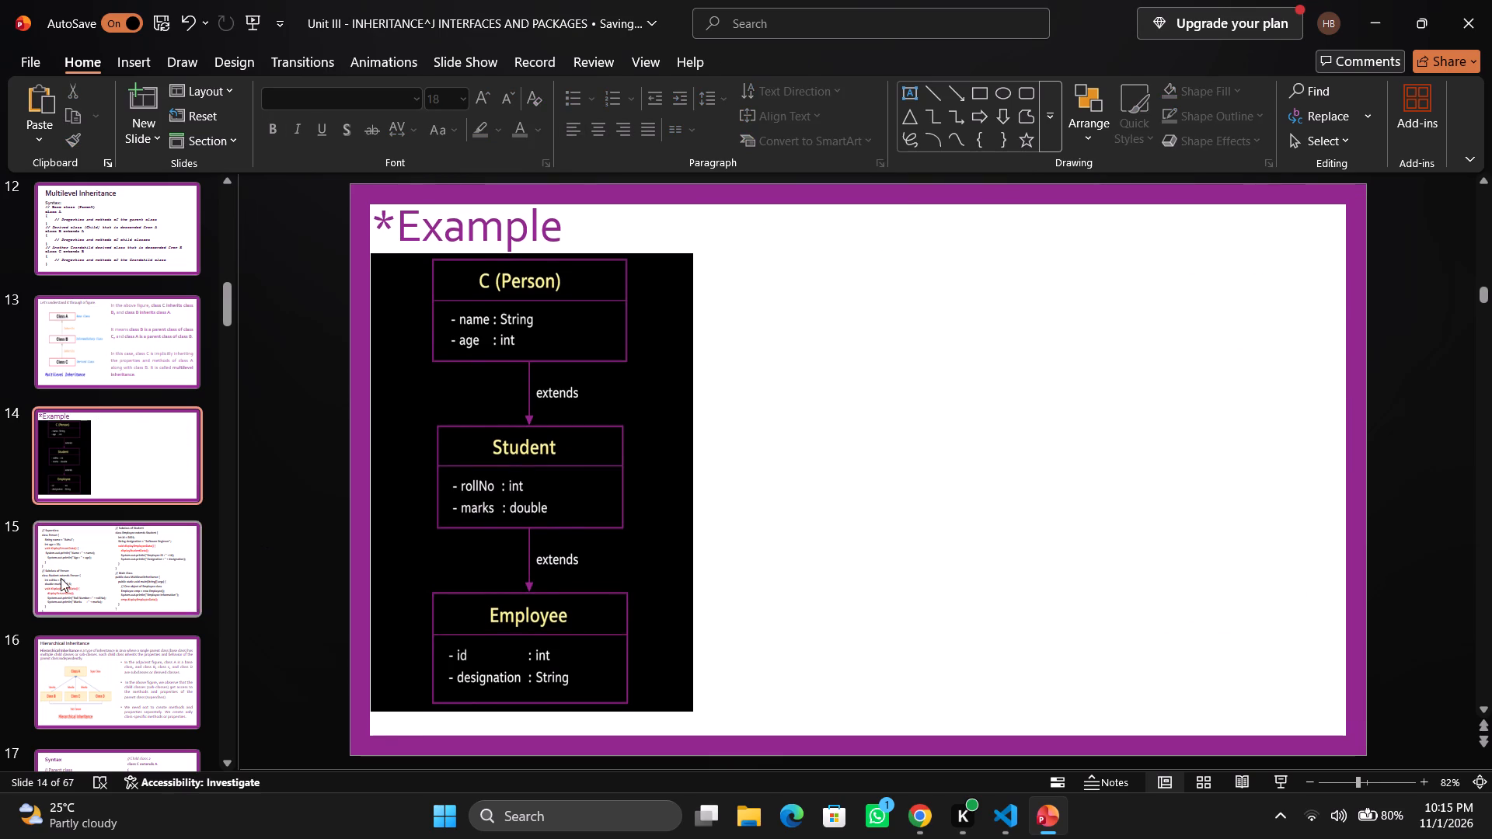
Look through slides 15 to 21 to examine how their diagrams, code and example headings are laid out.
click(61, 578)
scroll(132, 596, down, 1)
click(117, 623)
scroll(289, 661, down, 2)
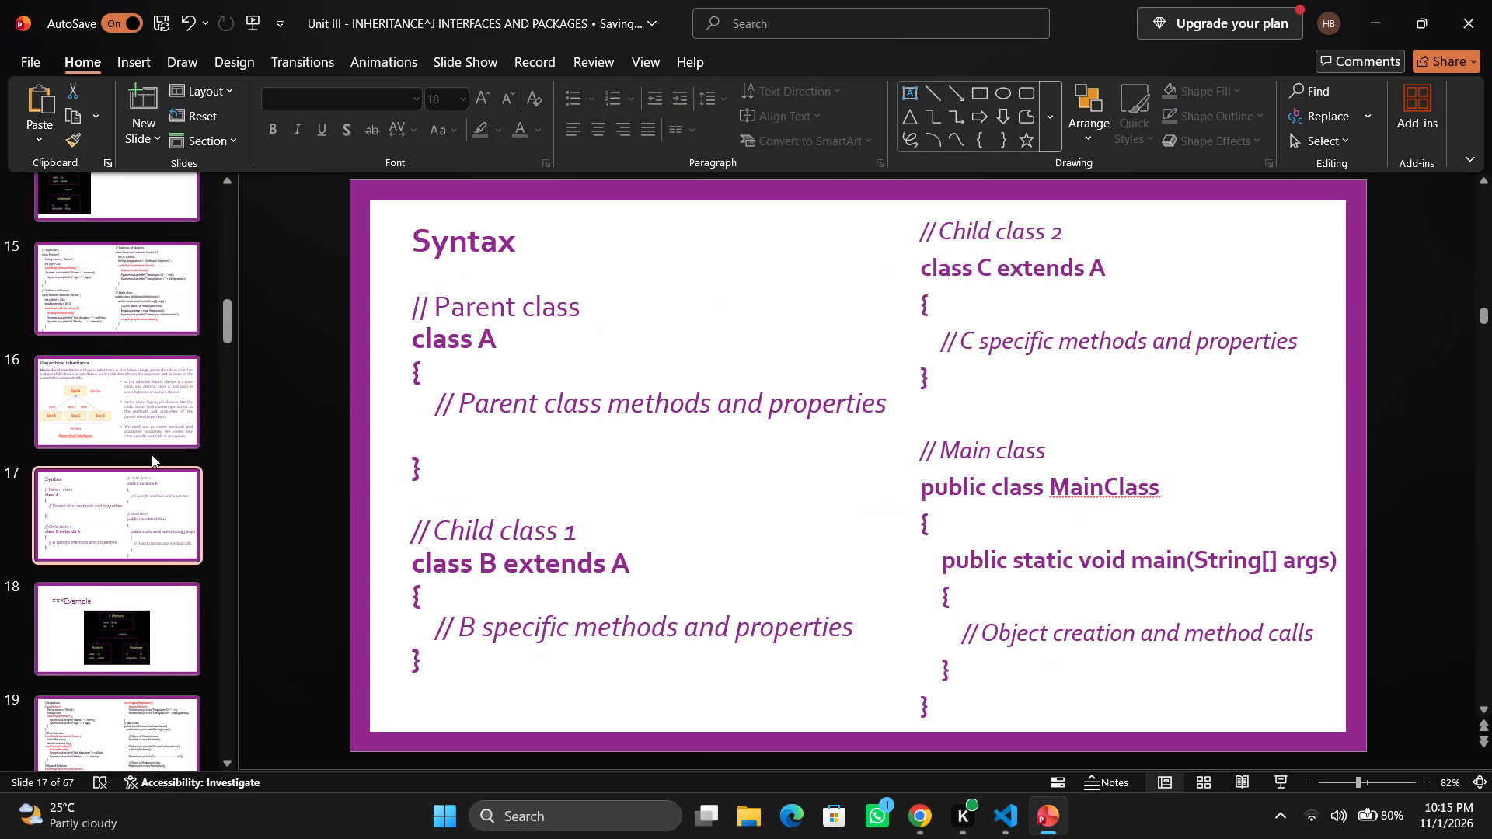
click(141, 629)
scroll(309, 585, down, 1)
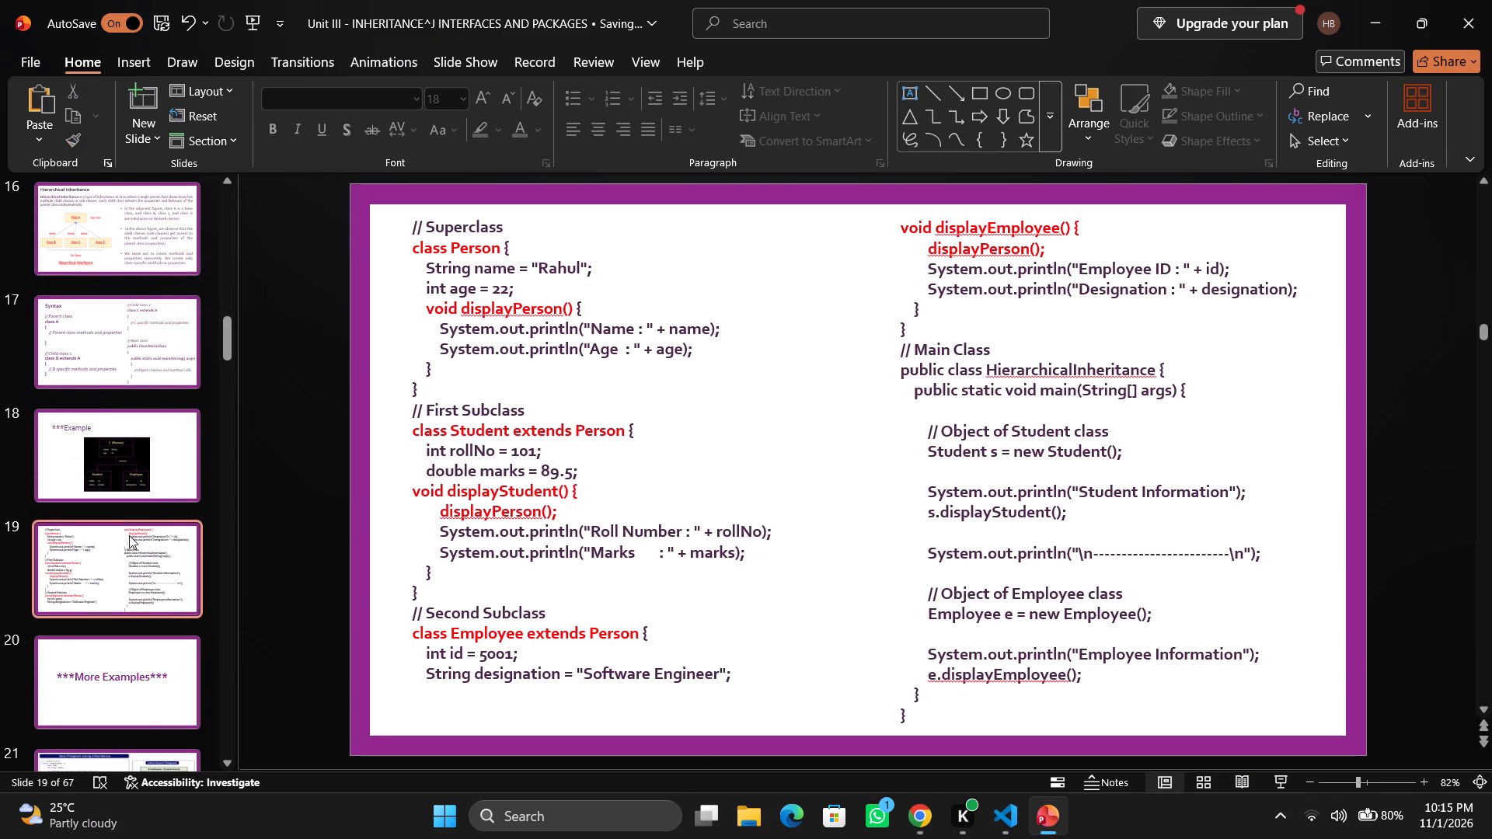
click(173, 471)
click(124, 559)
click(127, 506)
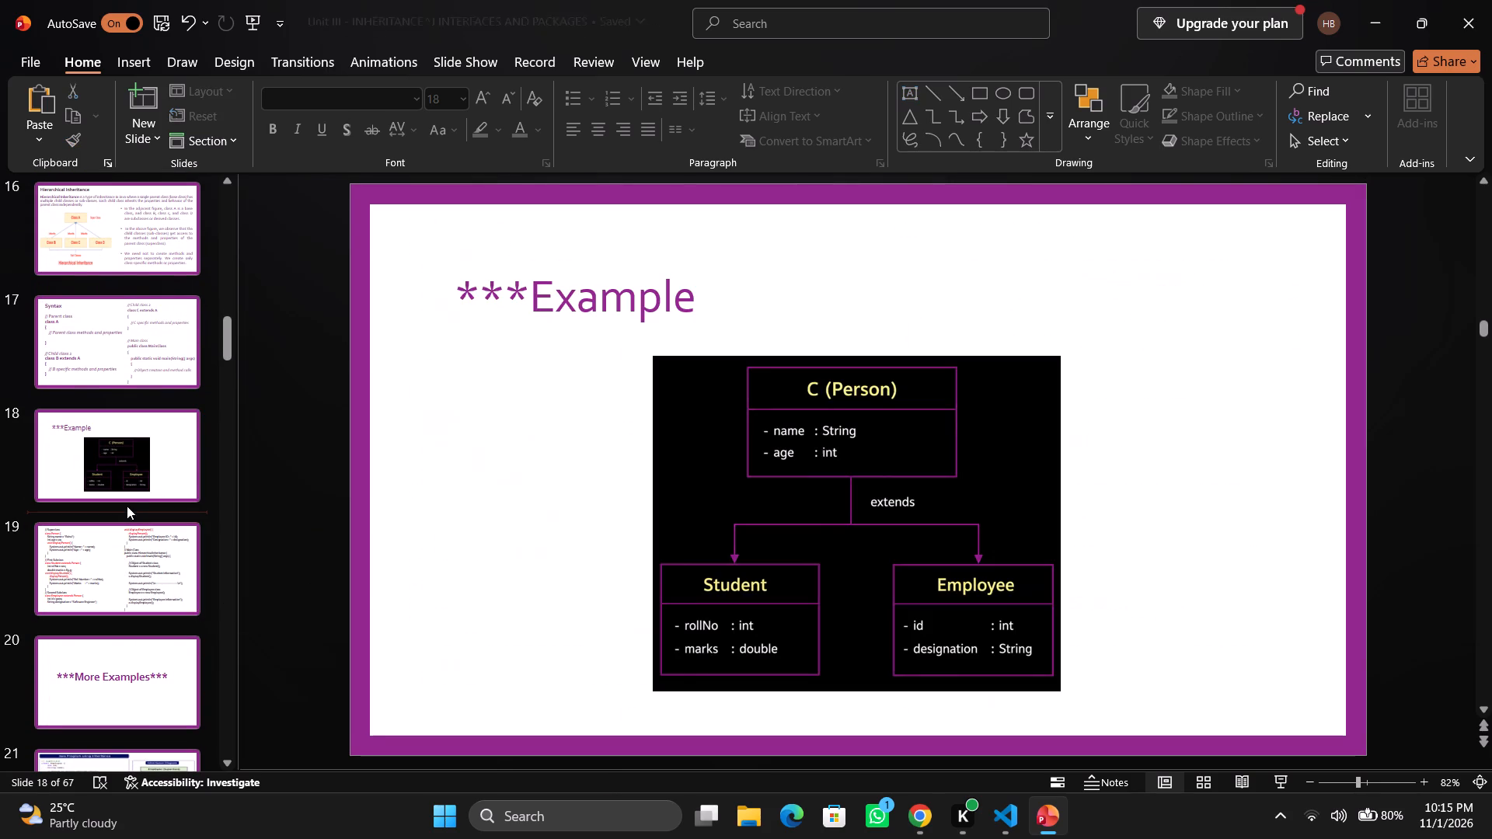
scroll(166, 566, down, 2)
click(159, 569)
scroll(166, 573, down, 2)
click(166, 576)
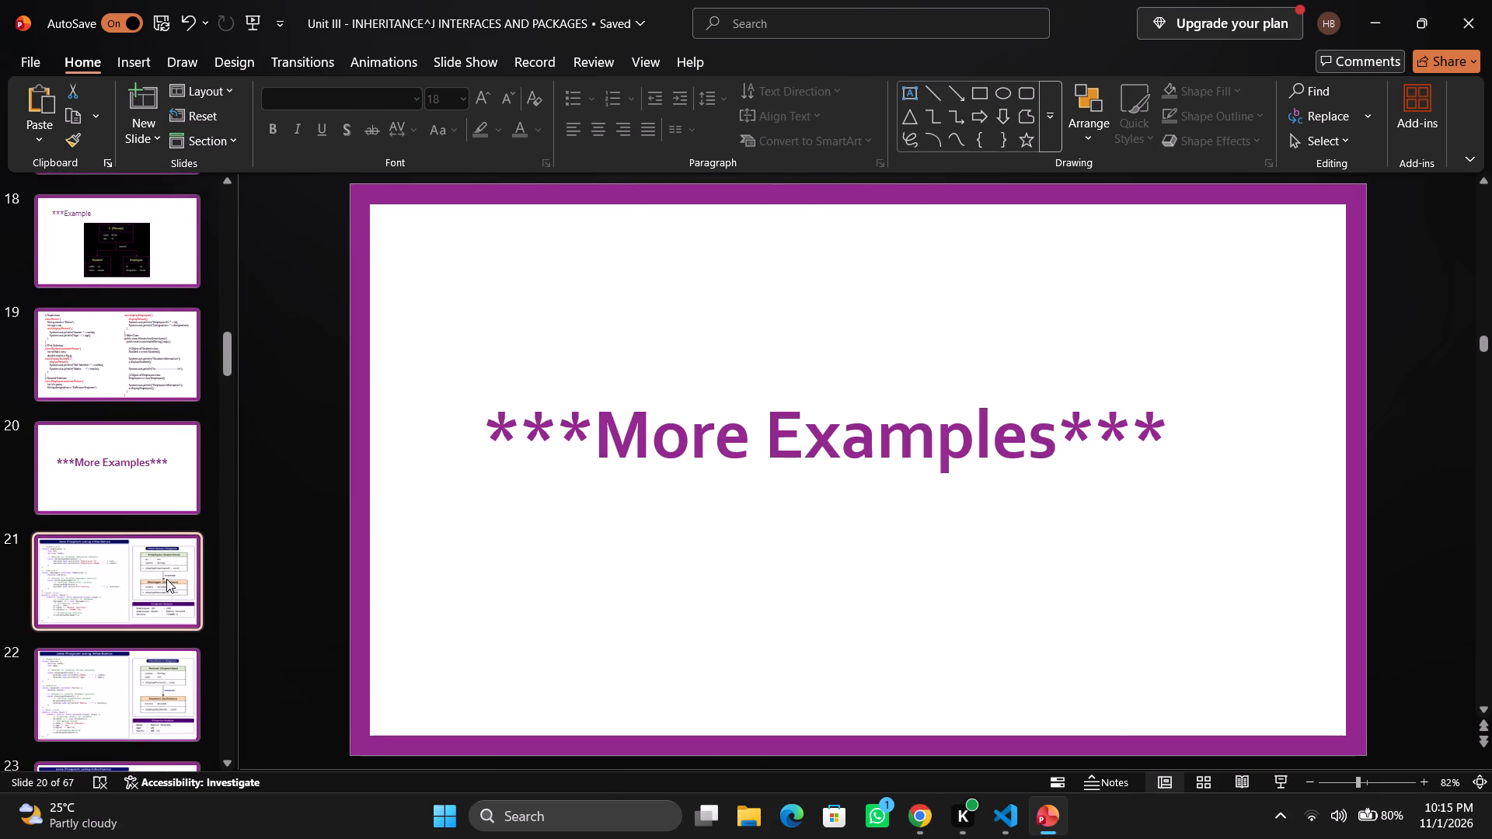
click(104, 460)
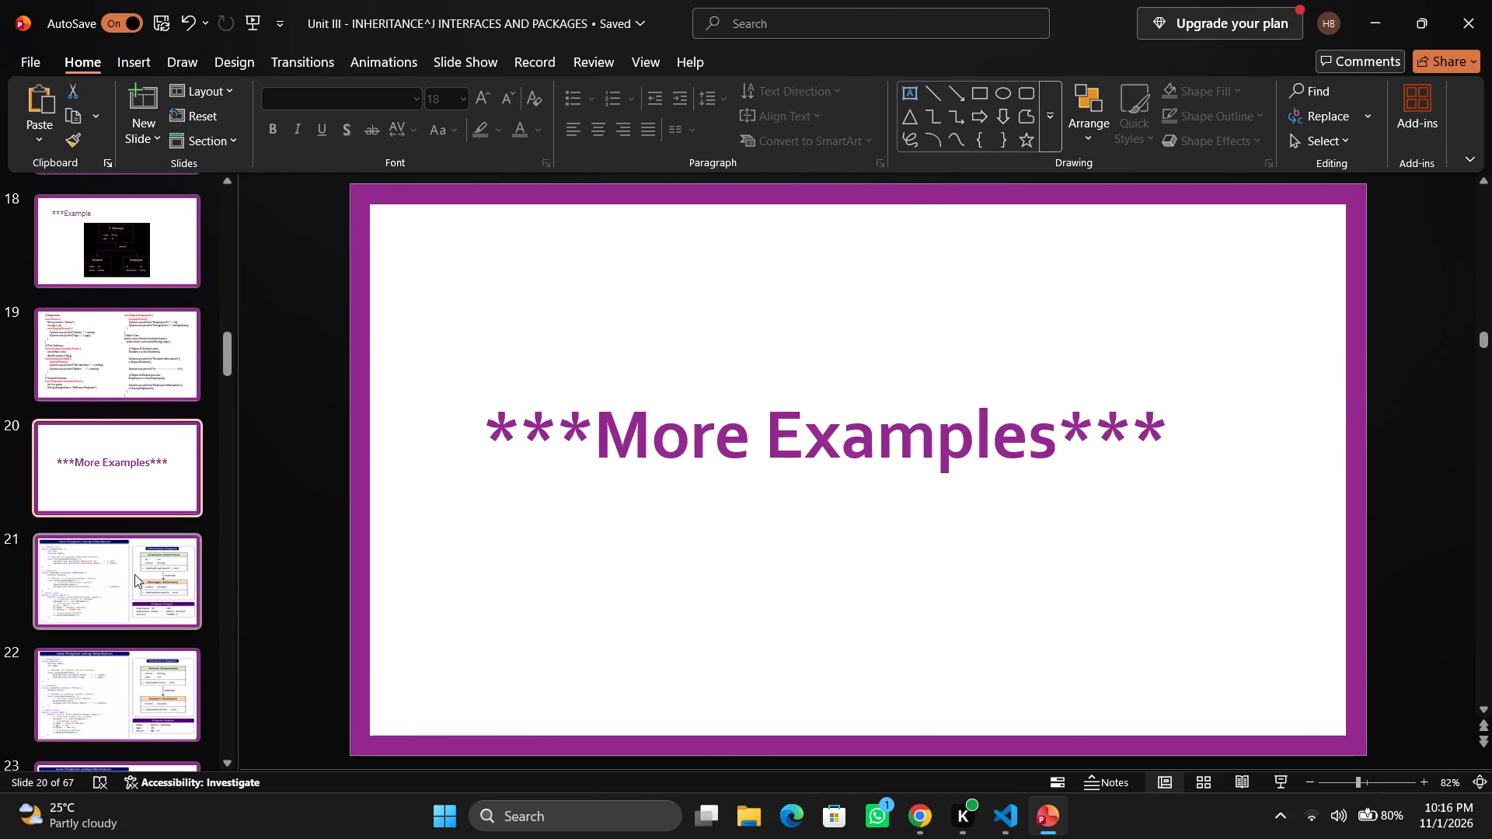
click(131, 590)
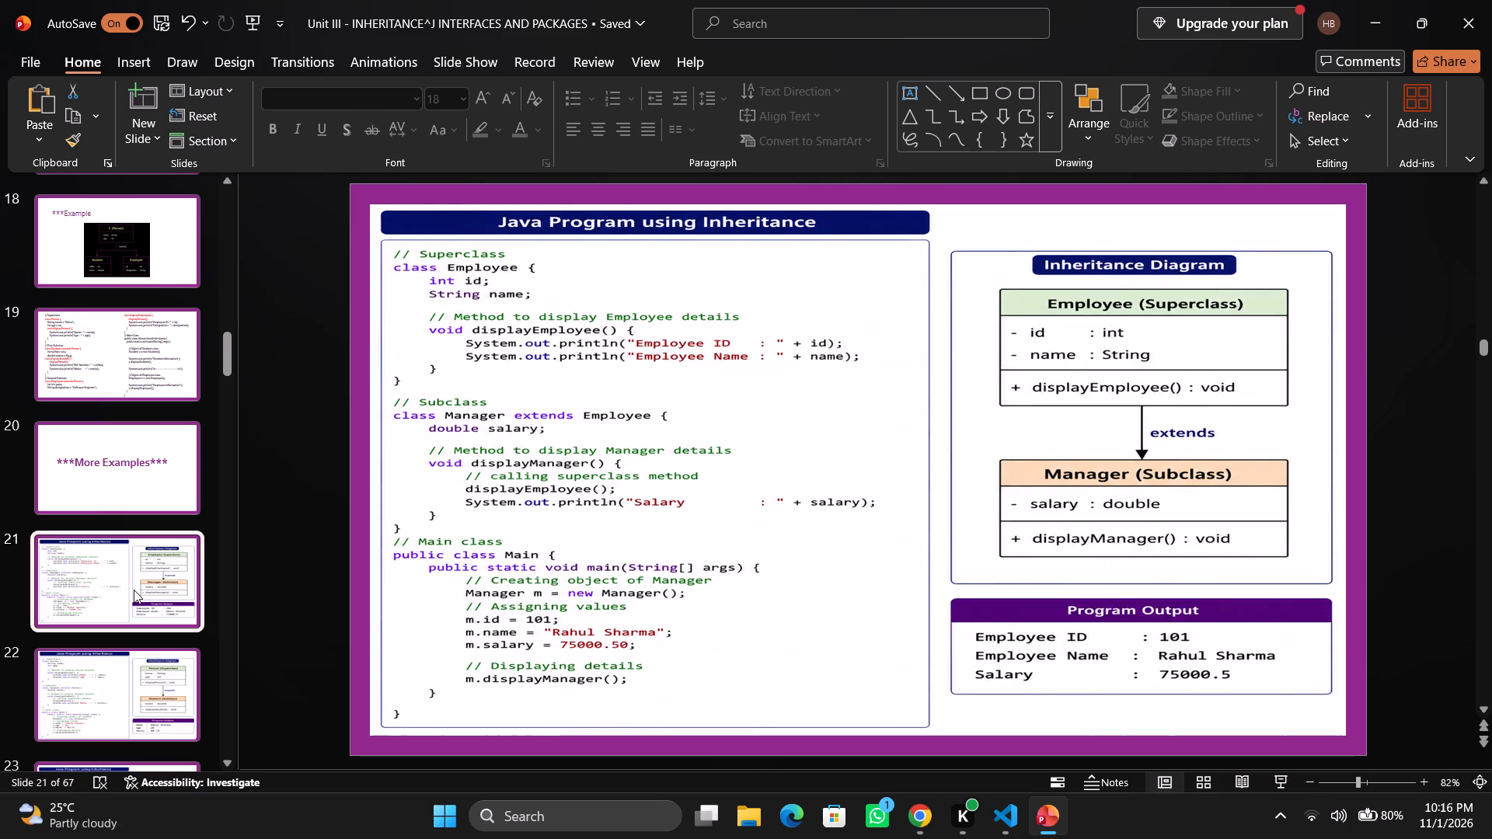
click(625, 235)
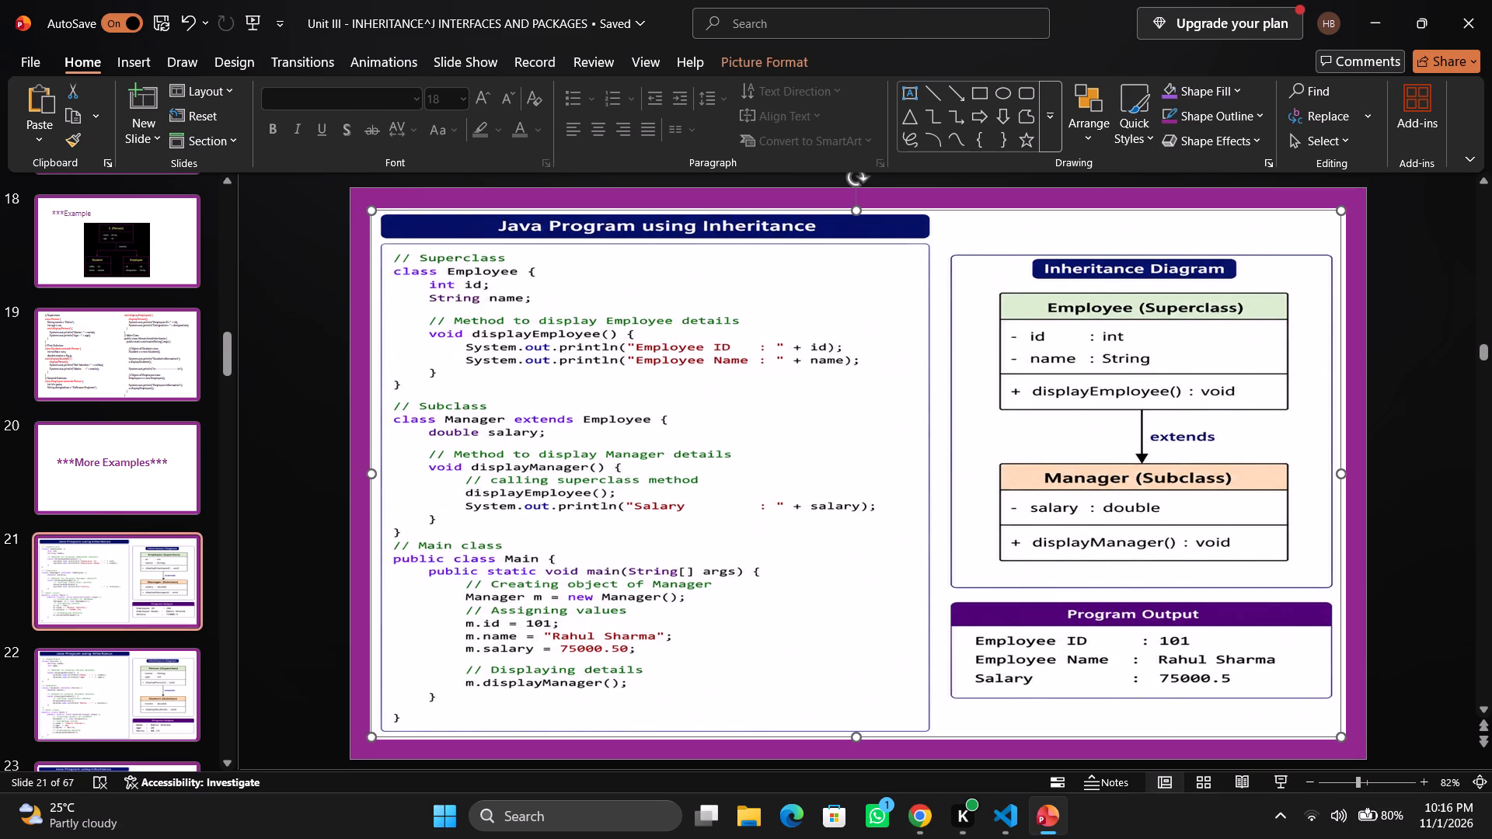
right_click(625, 273)
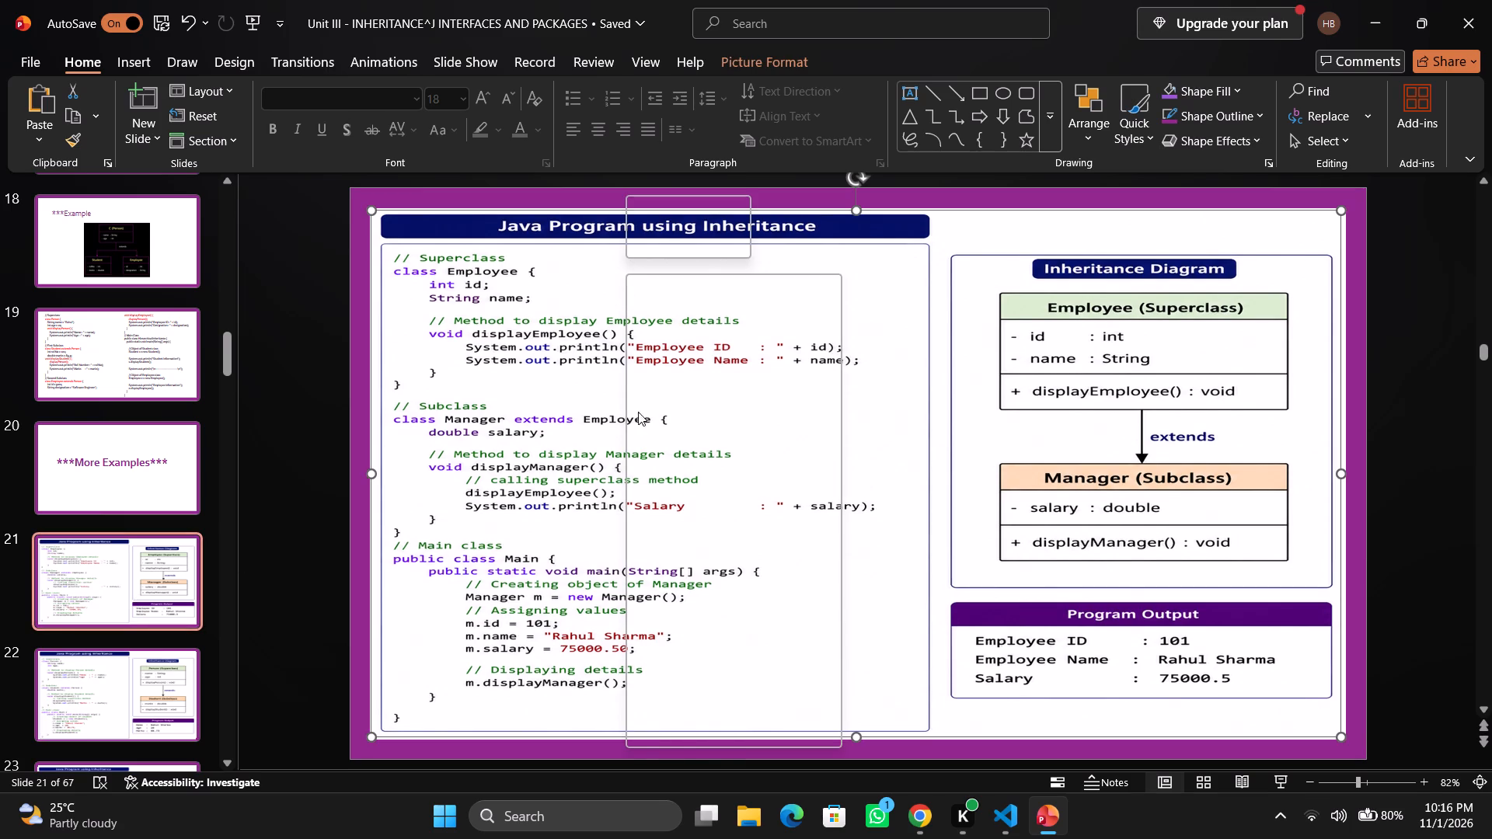
Resize the ***More Examples*** title box on slide 20 and move it to the slide's top-left corner.
click(68, 447)
click(189, 461)
click(517, 438)
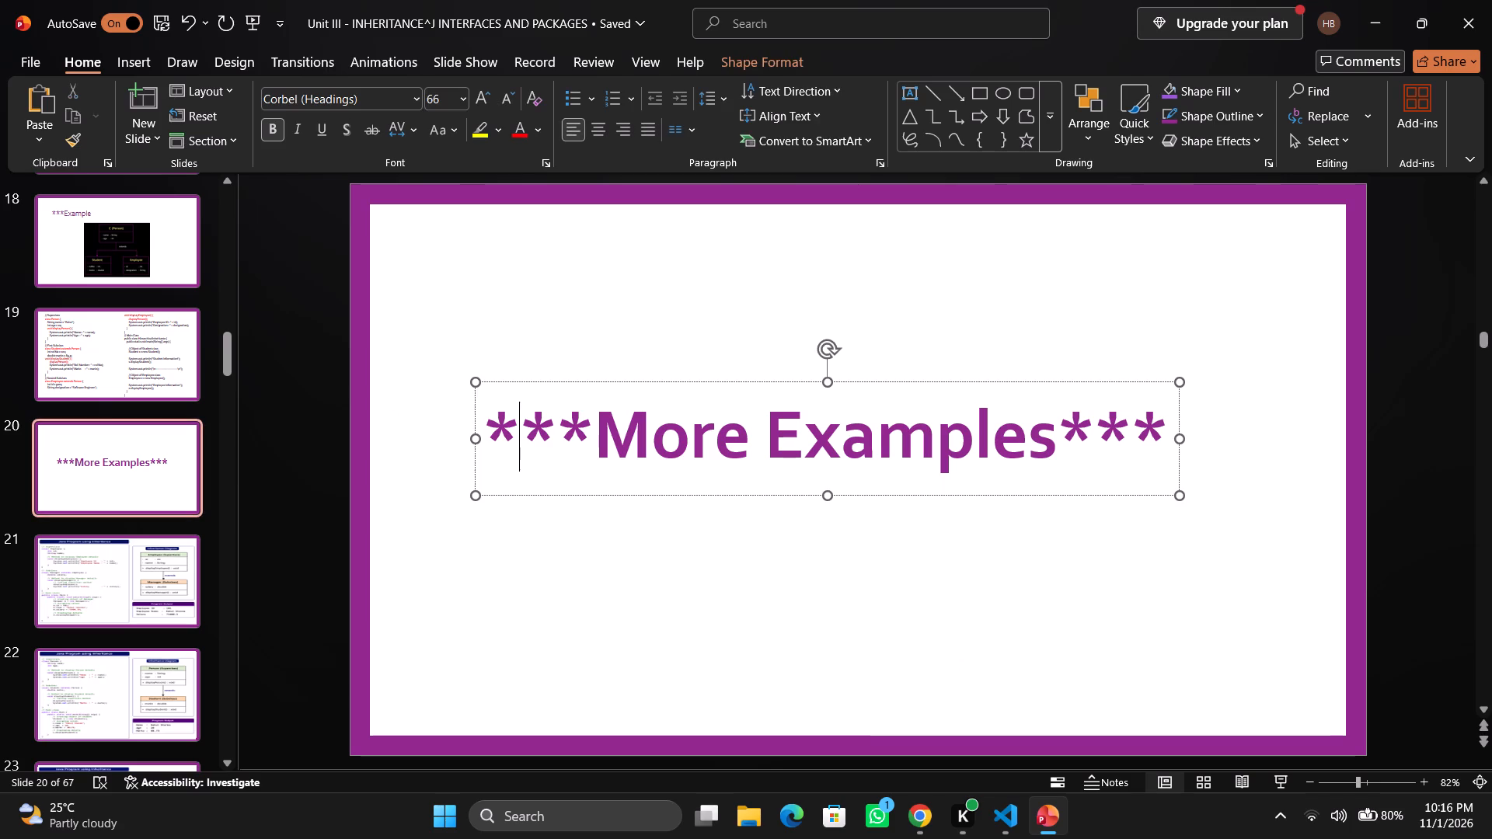
drag(1180, 500, 810, 374)
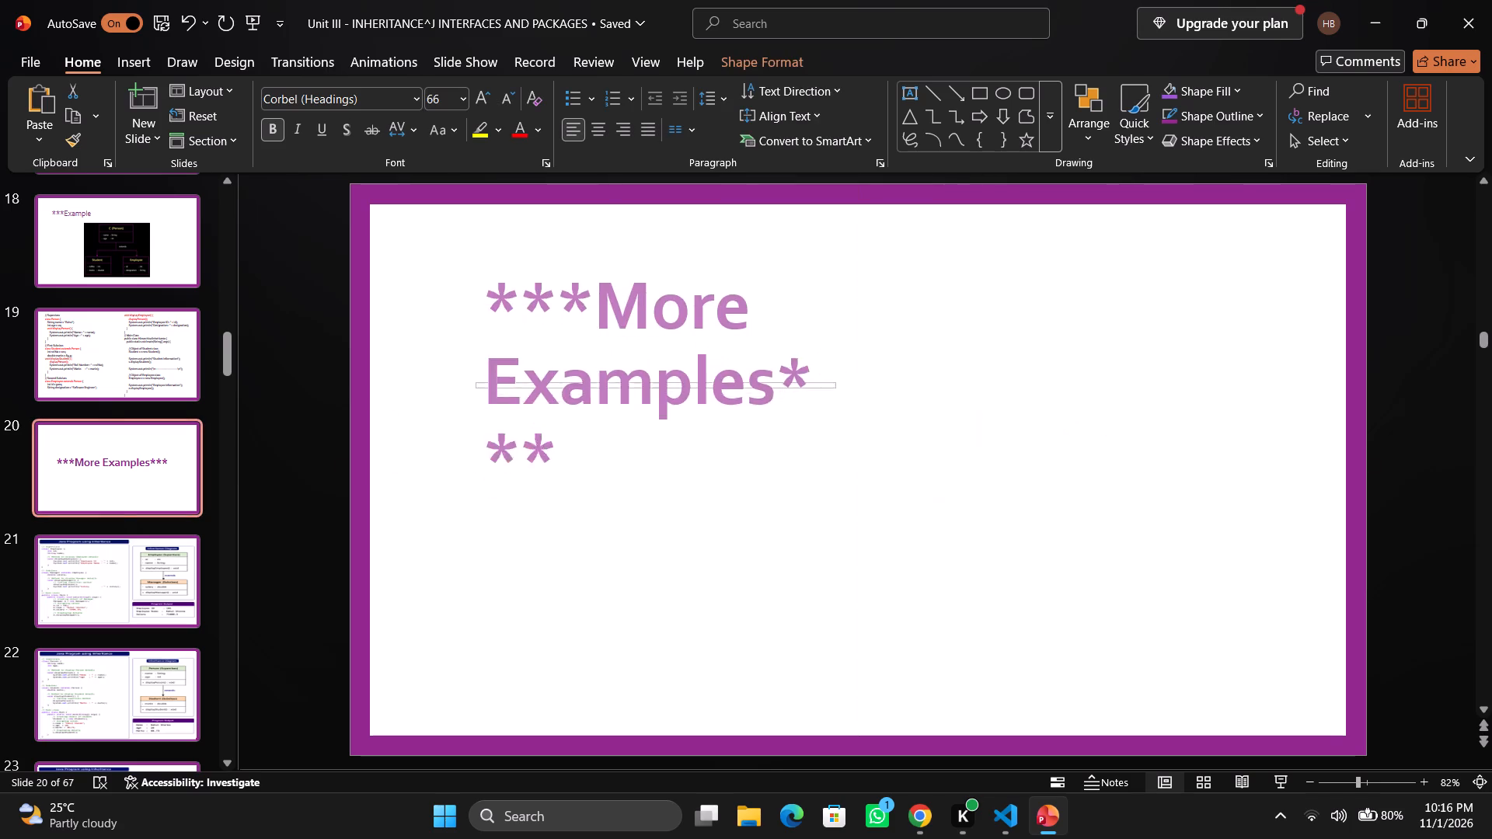
drag(810, 374, 1151, 550)
drag(1157, 388, 1055, 208)
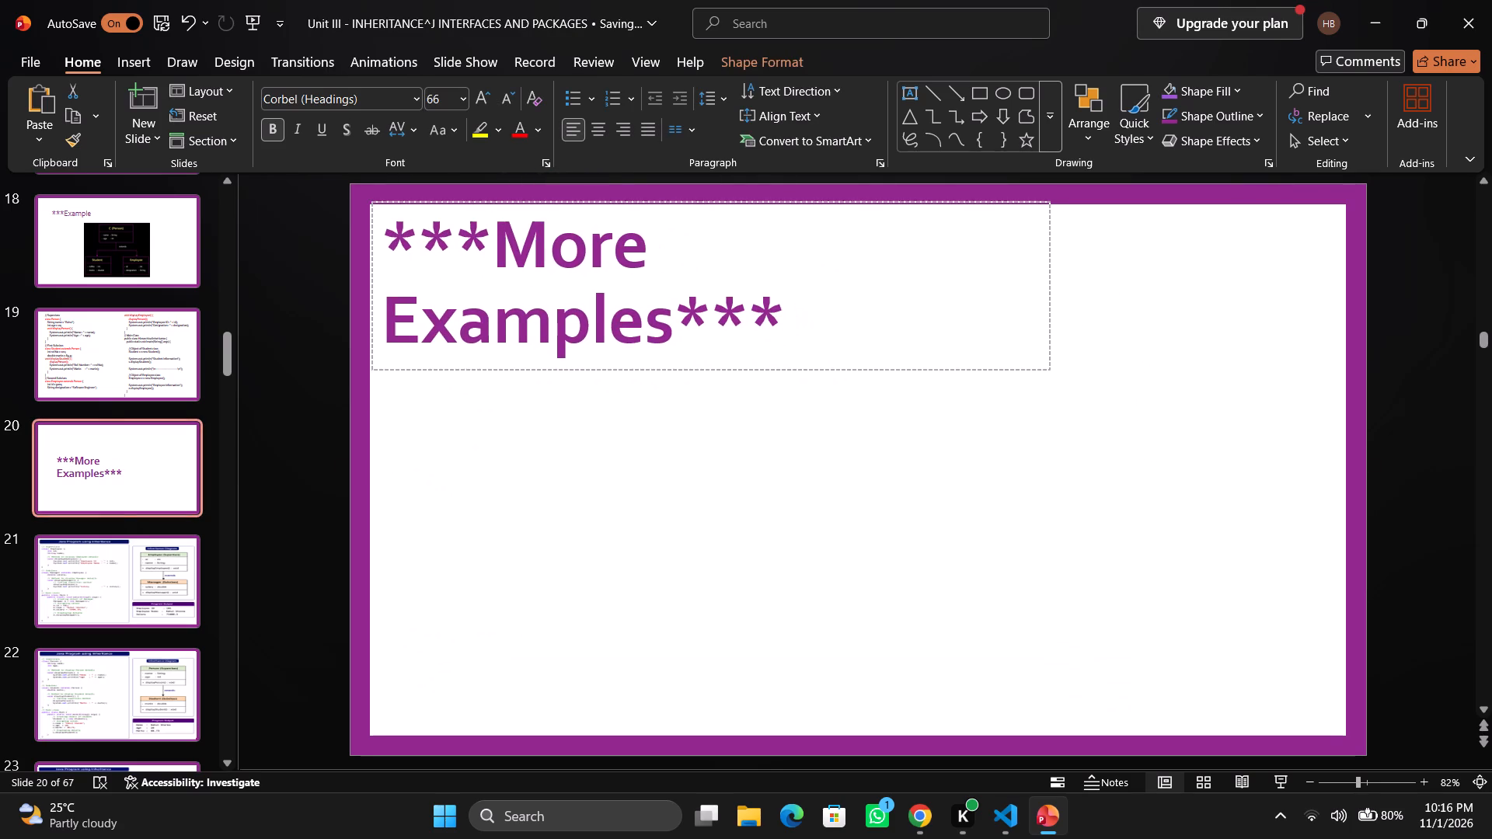
drag(1055, 208, 1051, 207)
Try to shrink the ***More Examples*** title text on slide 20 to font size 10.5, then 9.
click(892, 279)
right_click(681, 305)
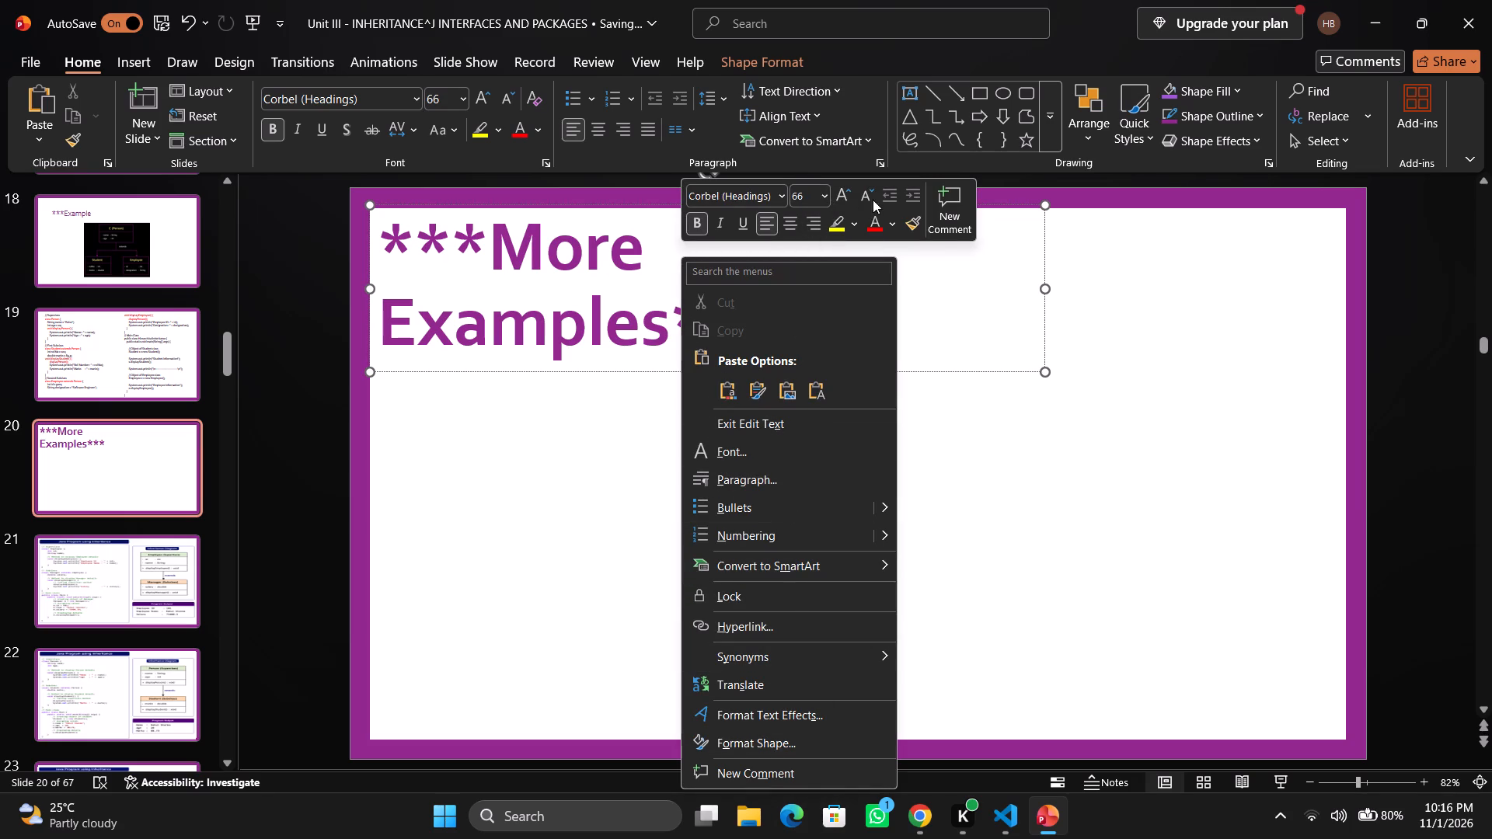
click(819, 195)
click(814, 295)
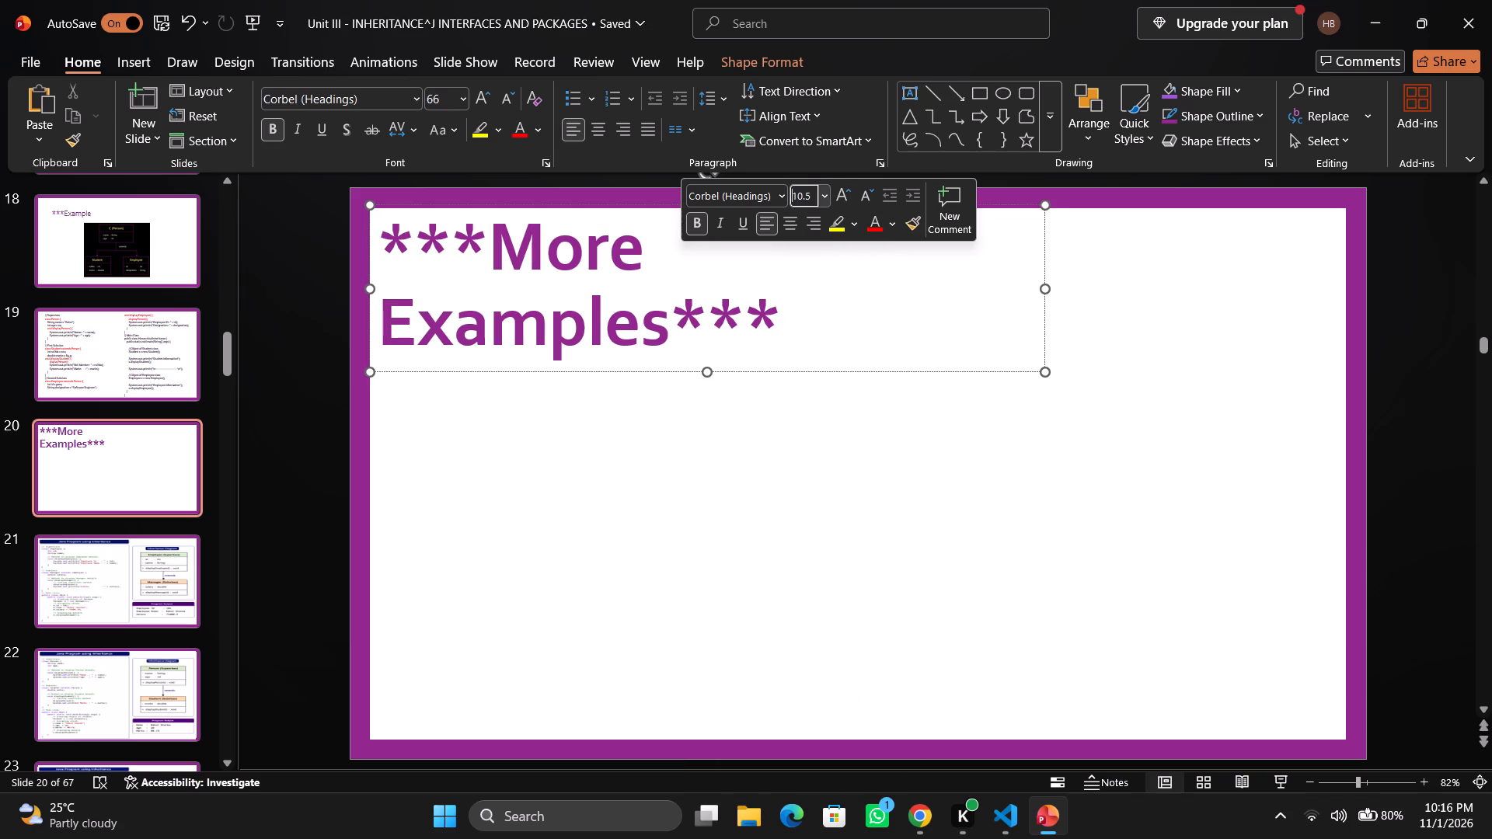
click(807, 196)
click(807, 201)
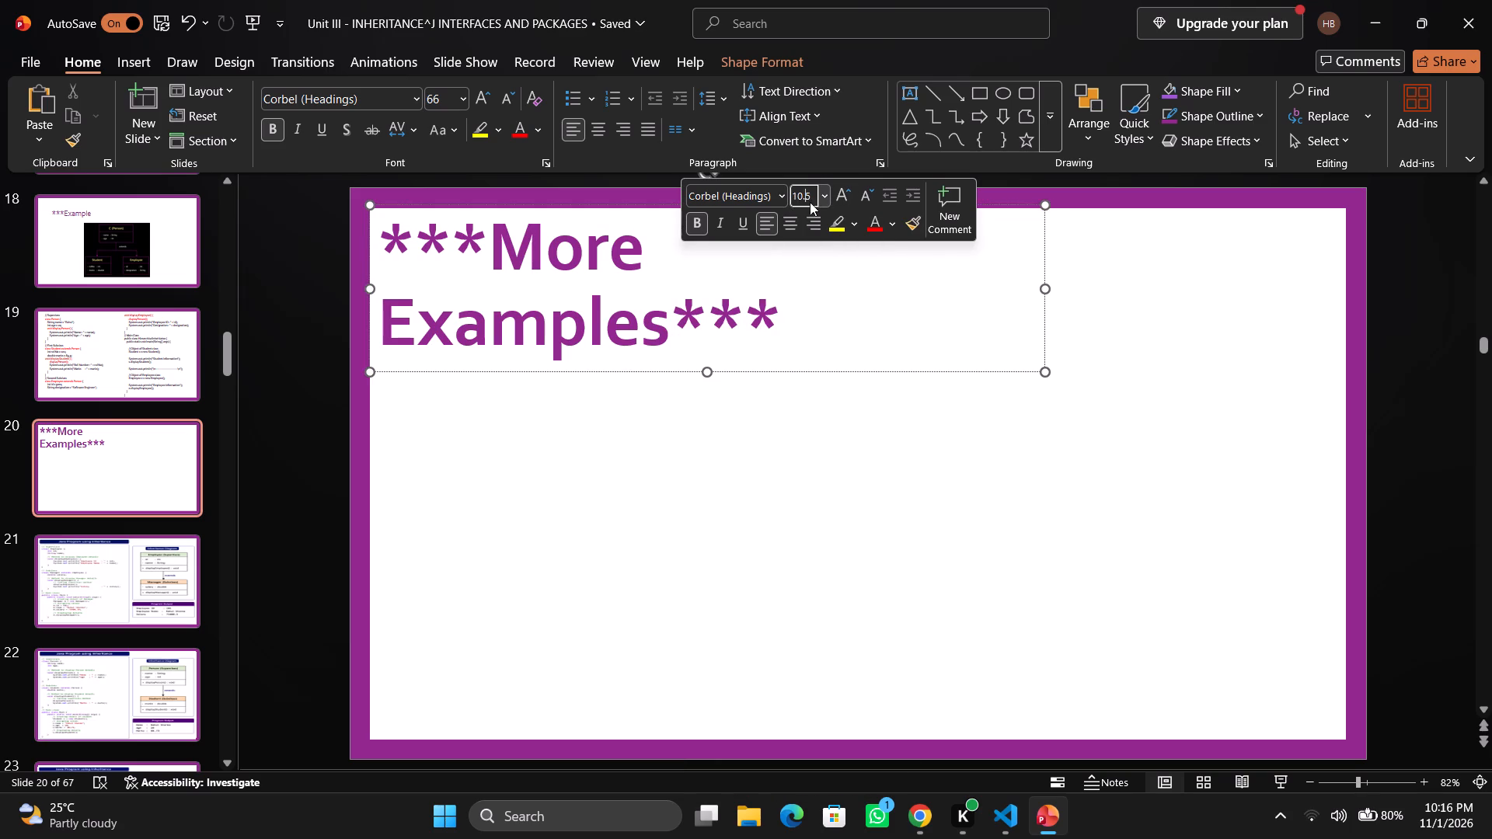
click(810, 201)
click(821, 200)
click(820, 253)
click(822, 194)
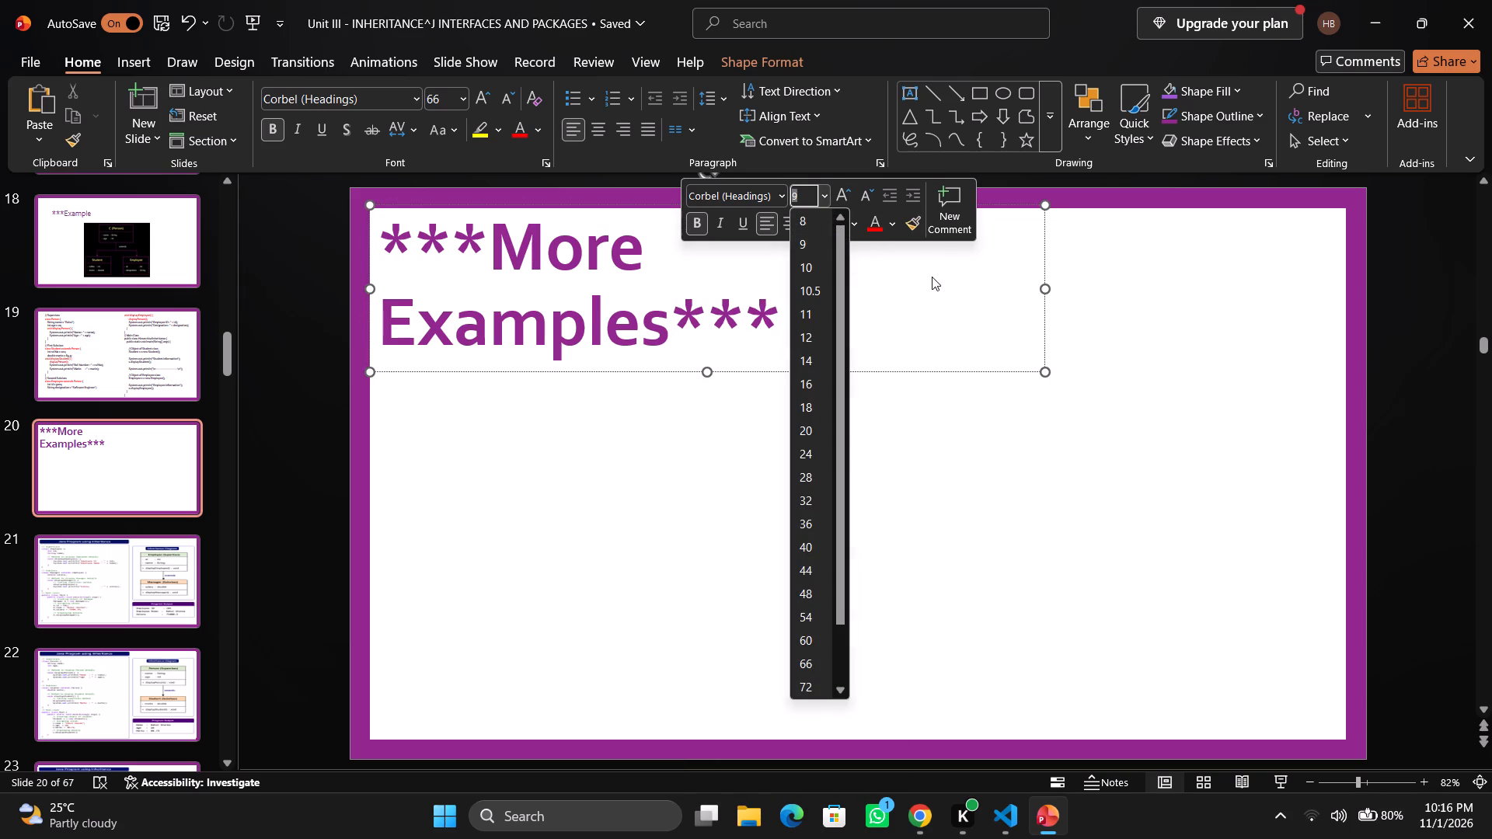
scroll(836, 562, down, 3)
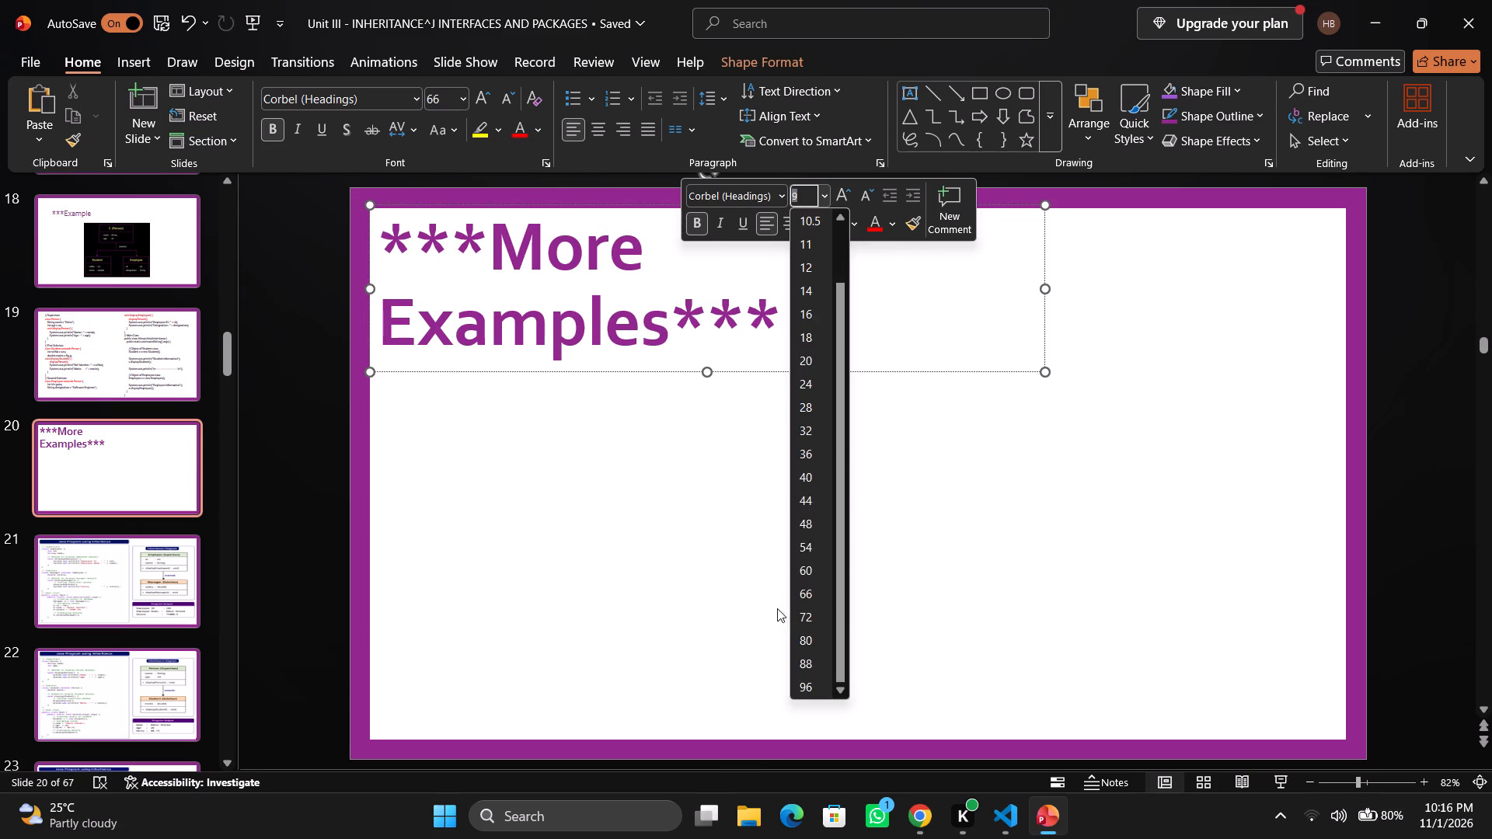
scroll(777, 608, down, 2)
Reposition the Employee and Manager inheritance picture on slide 21, keeping it inside the purple border.
click(60, 455)
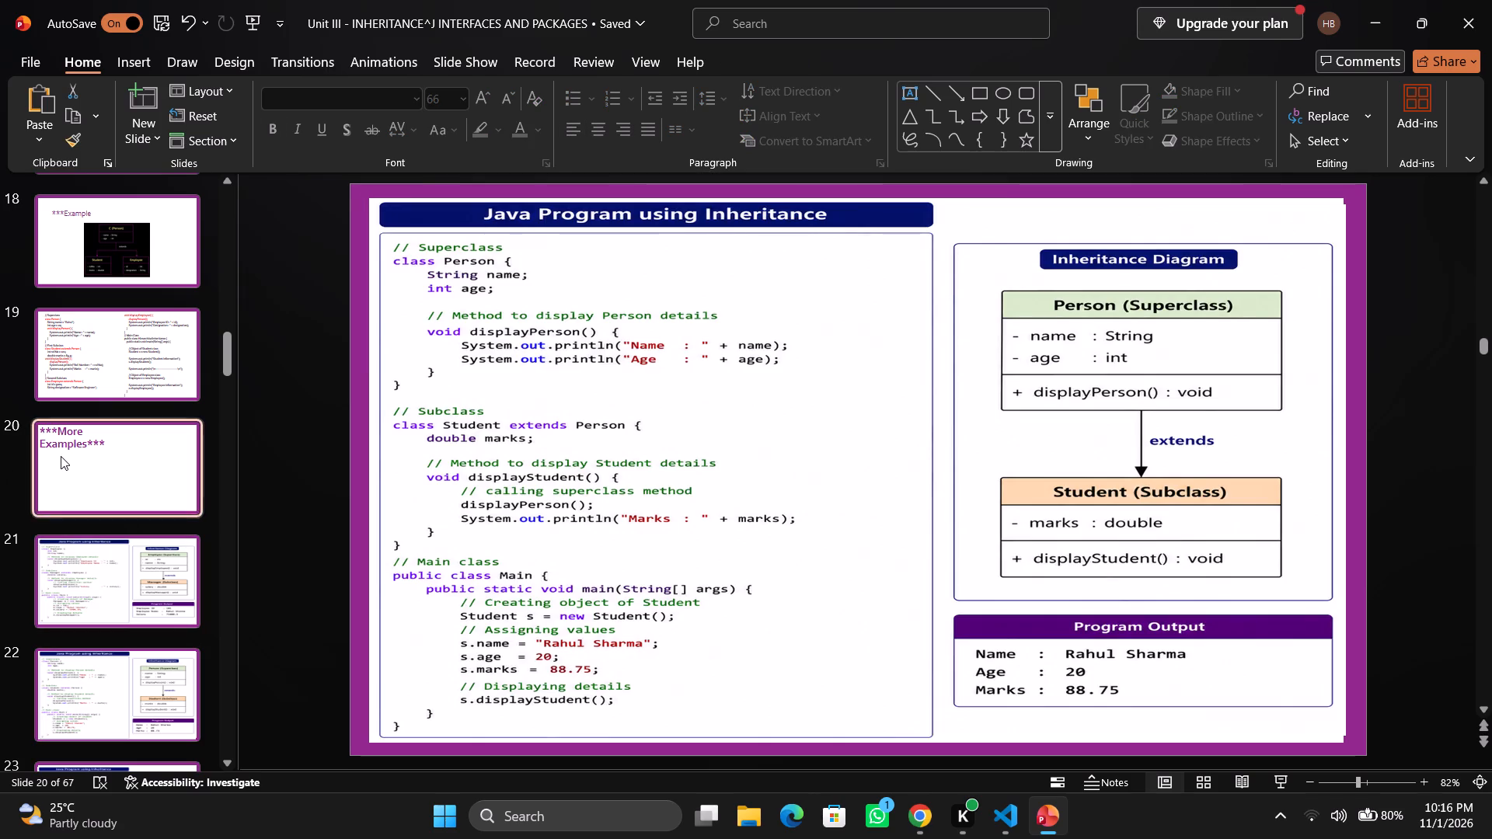
click(90, 558)
click(149, 467)
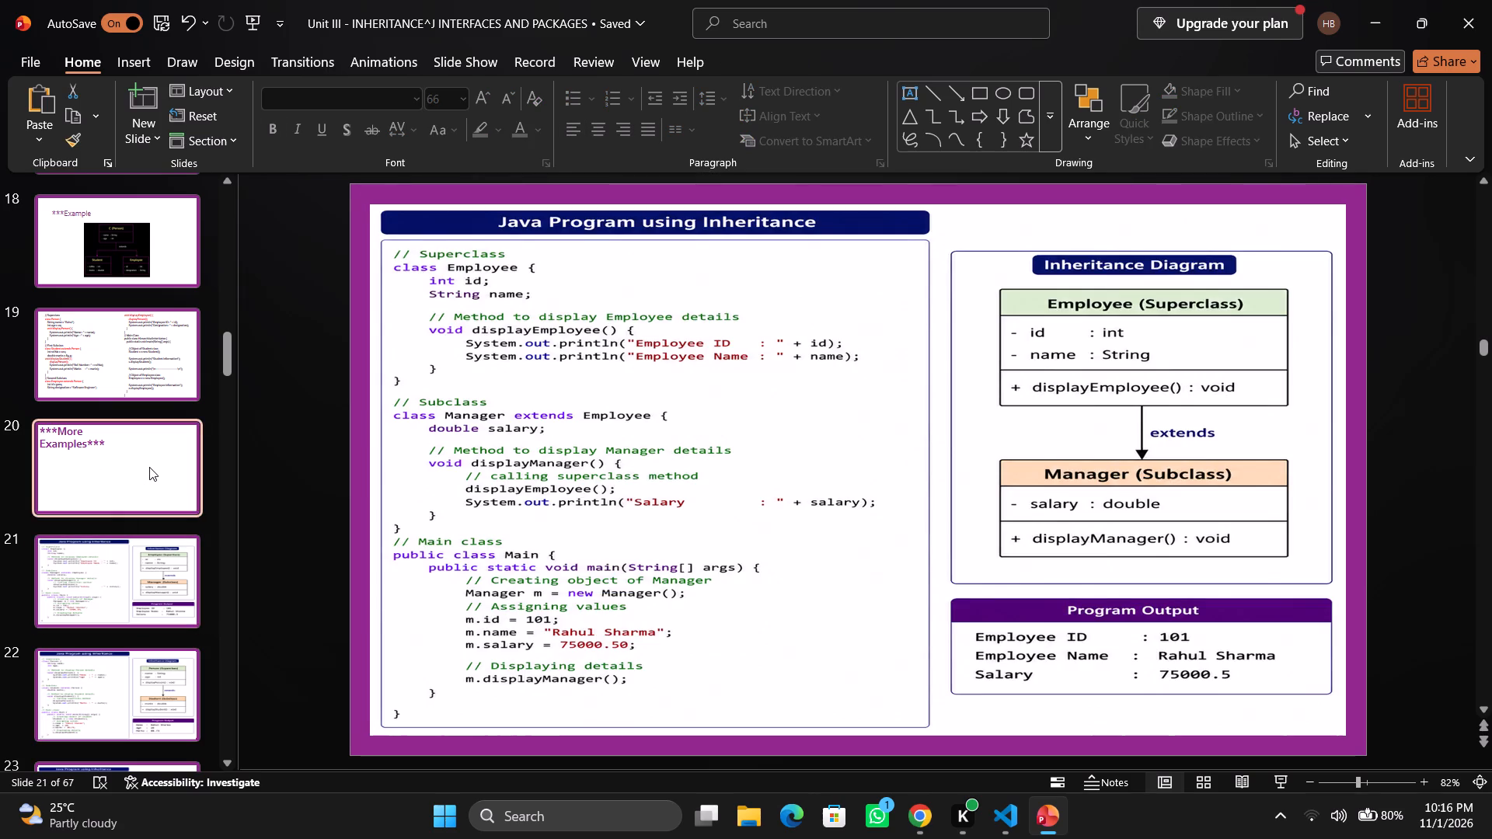
click(149, 593)
click(1107, 509)
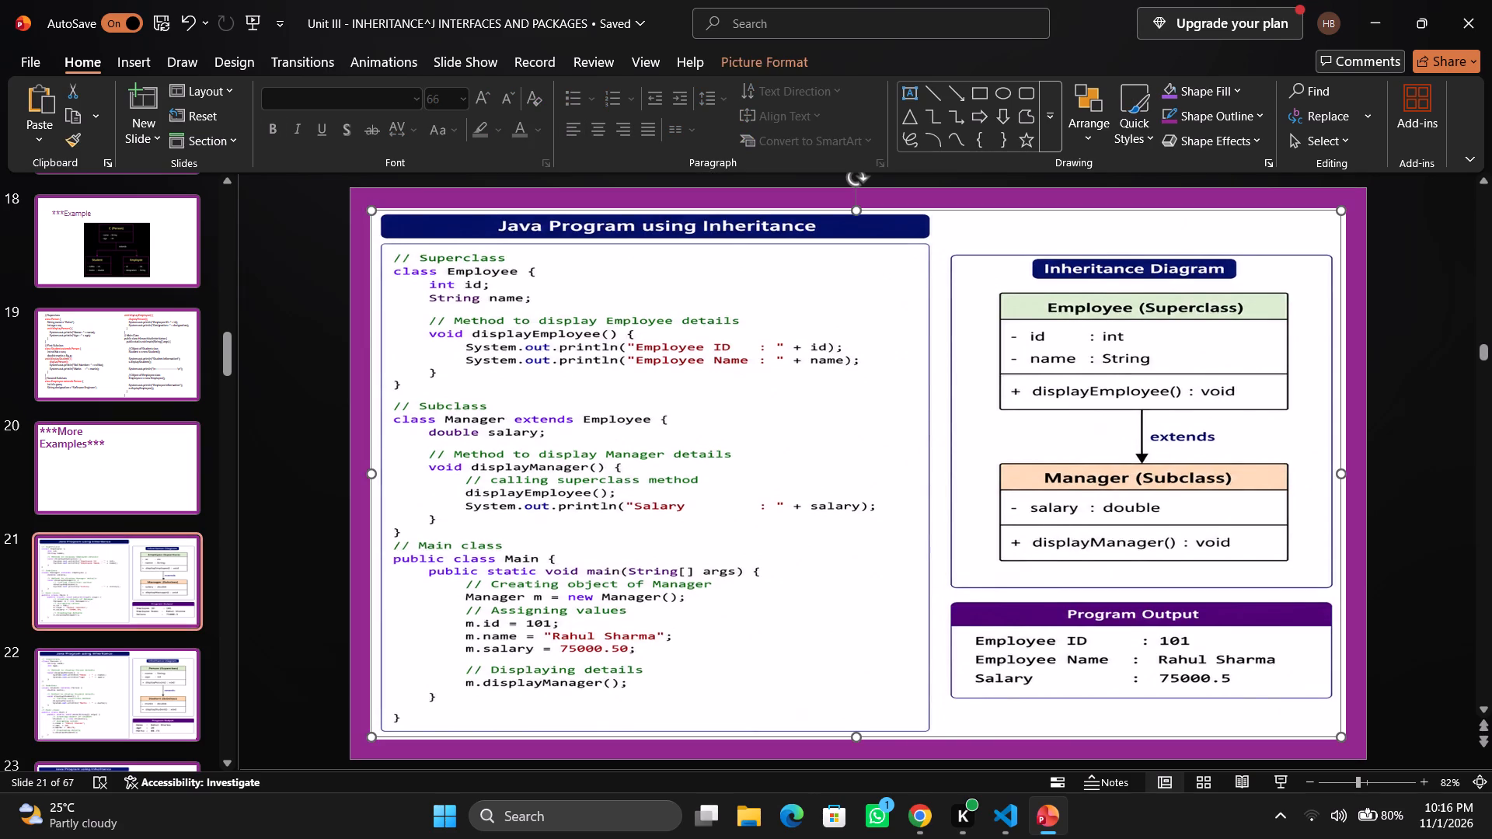
click(1111, 395)
click(1109, 353)
click(1081, 474)
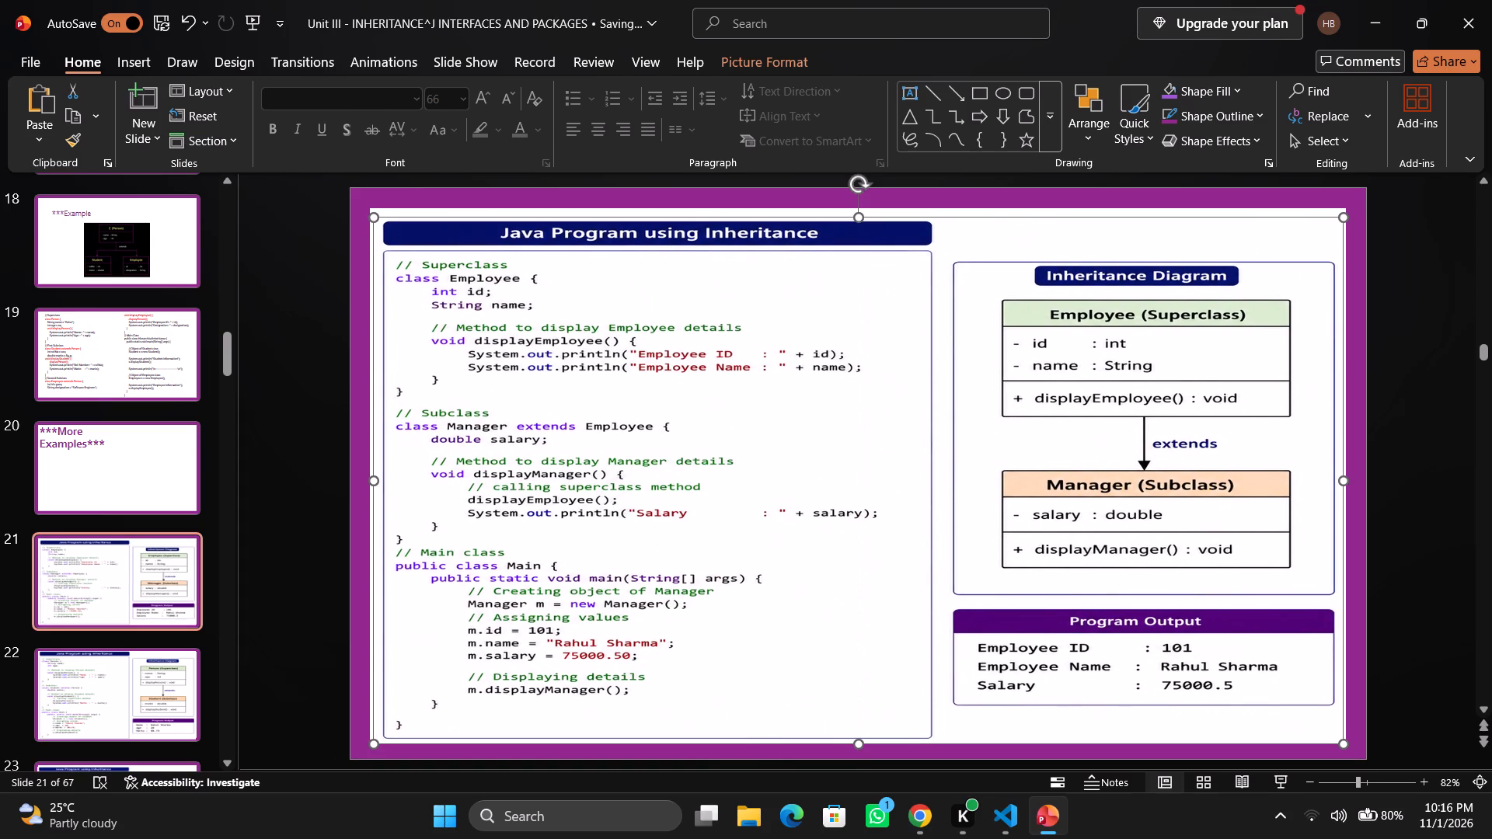
drag(404, 260, 426, 295)
drag(420, 285, 417, 282)
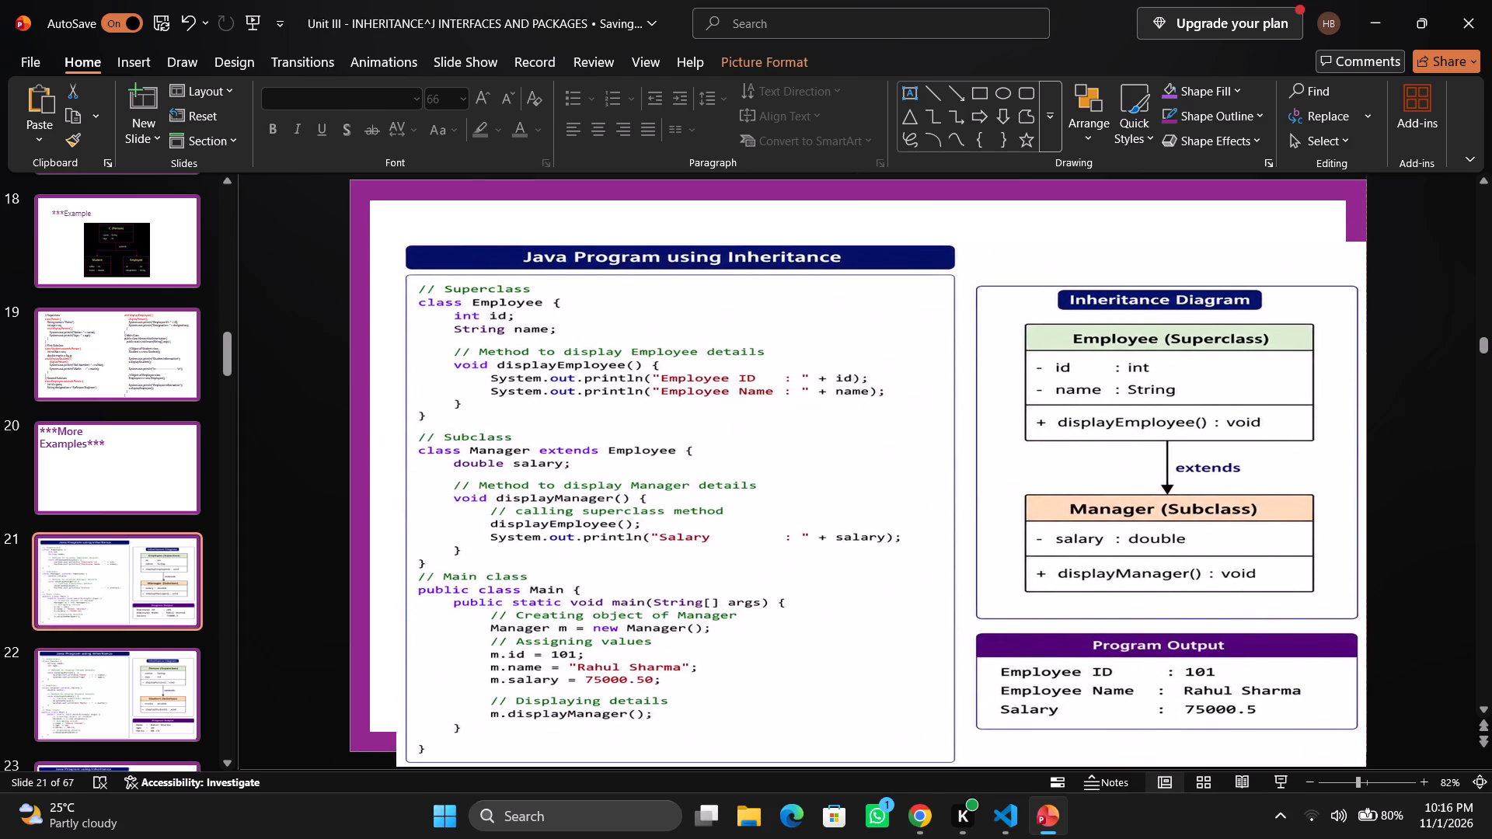
drag(417, 282, 397, 248)
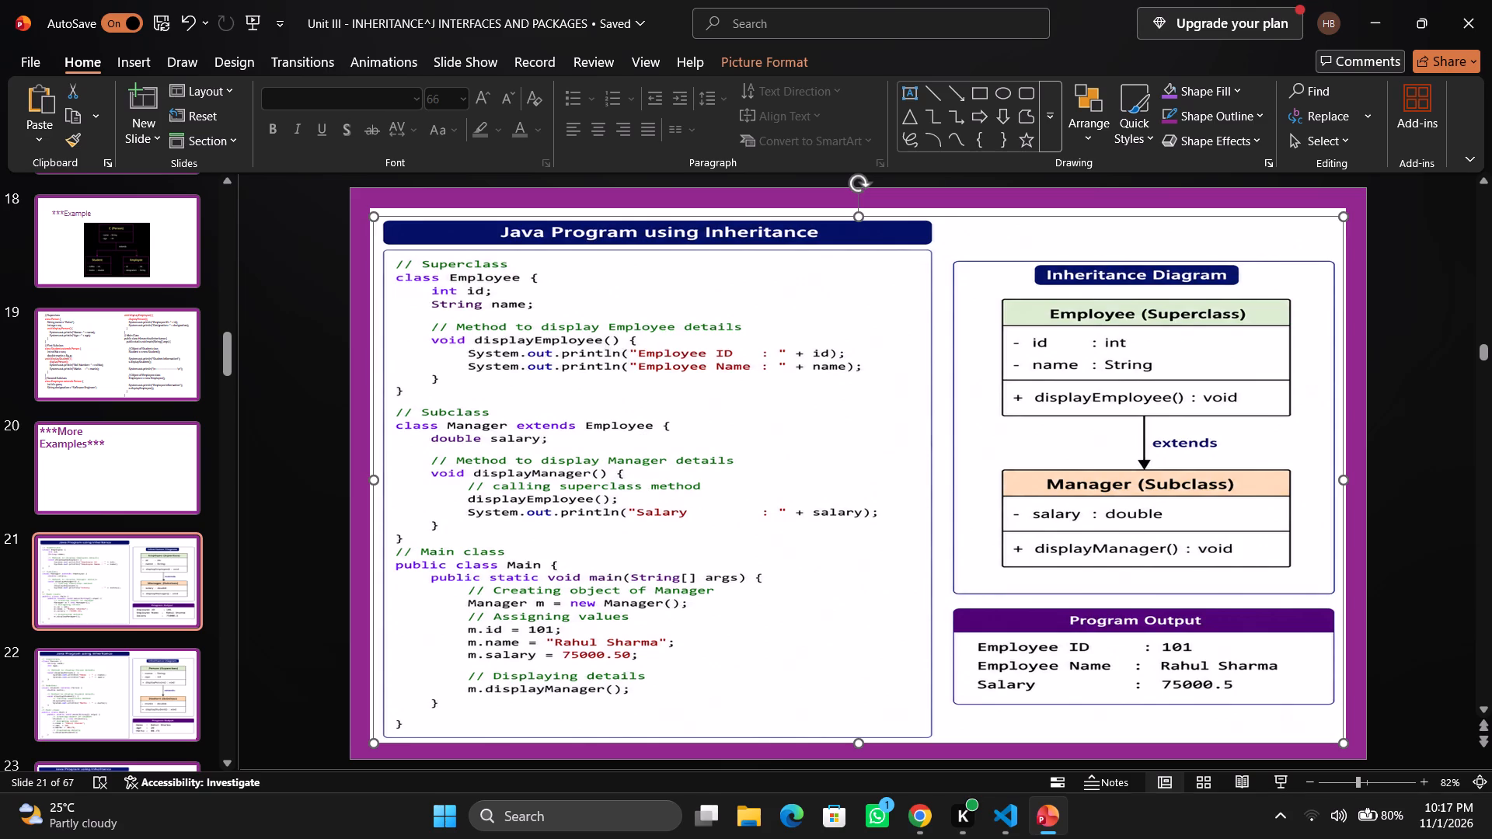
scroll(1167, 251, down, 1)
Look through slides 21 to 33 to examine the inheritance, polymorphism and method overriding content and its examples.
click(136, 579)
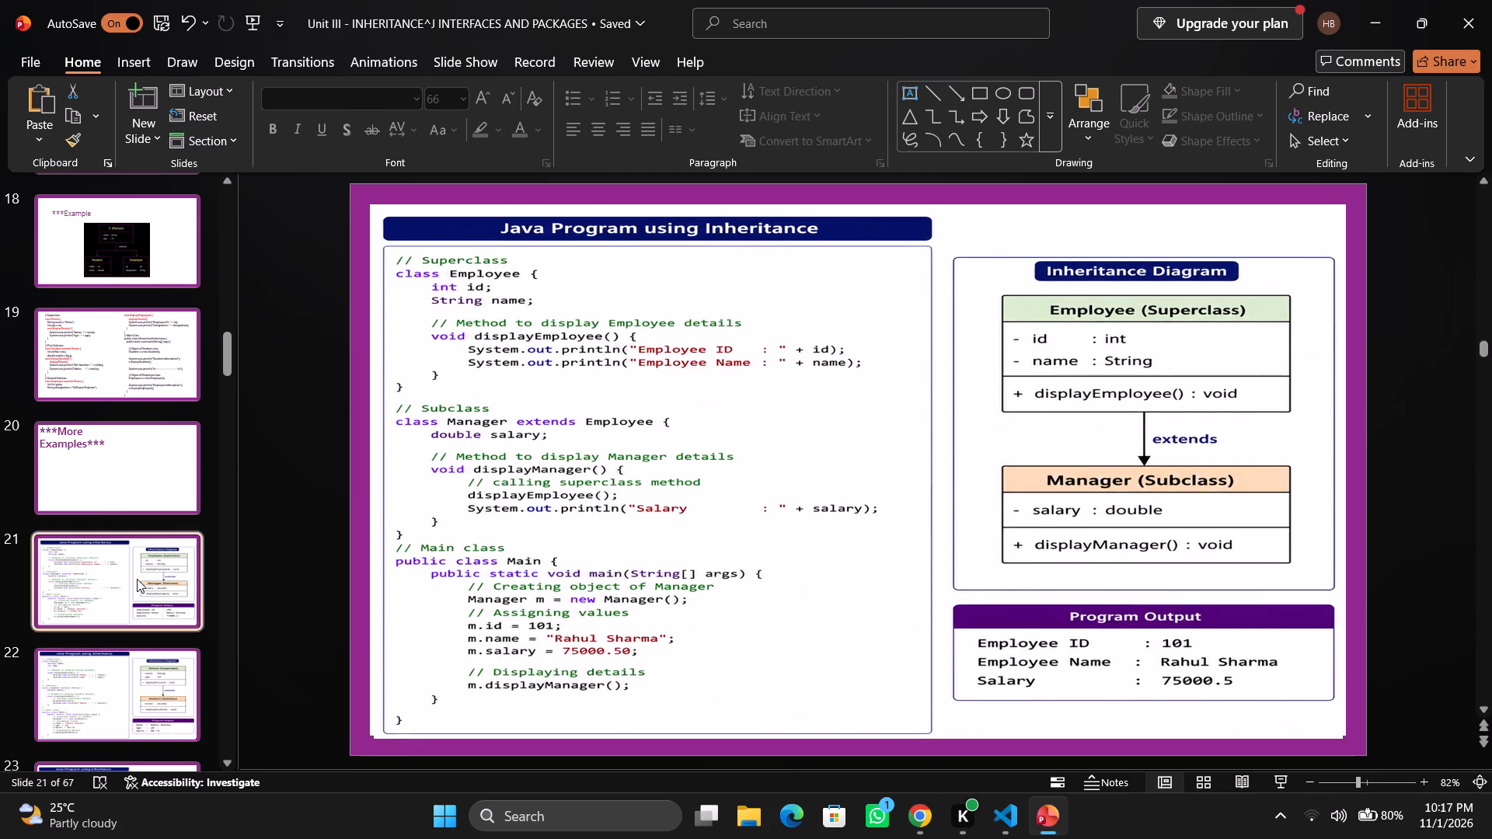
scroll(137, 579, down, 2)
click(124, 601)
click(123, 720)
scroll(405, 579, down, 3)
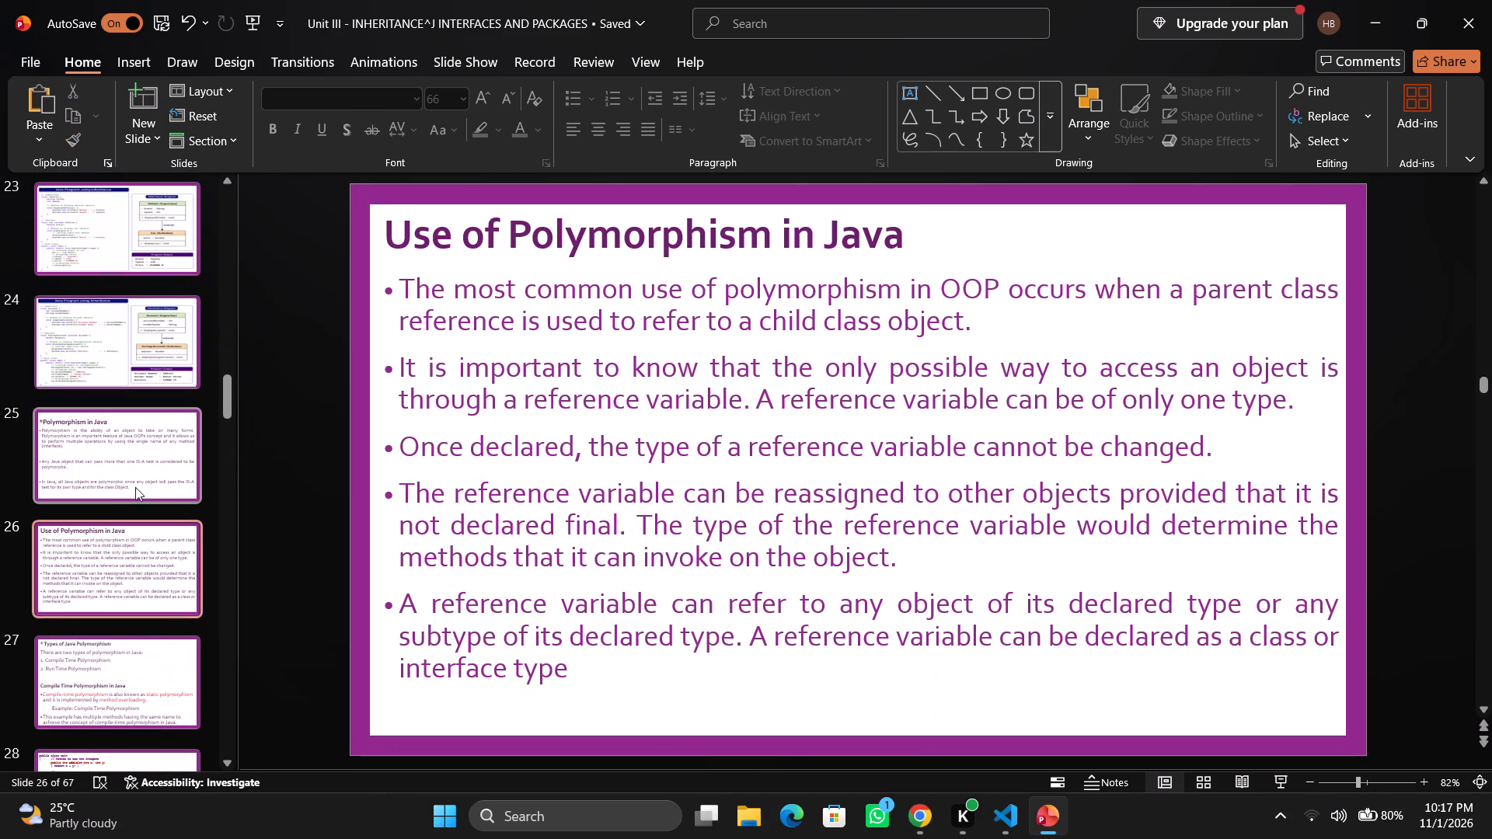
click(155, 451)
click(159, 587)
click(117, 674)
scroll(143, 643, down, 2)
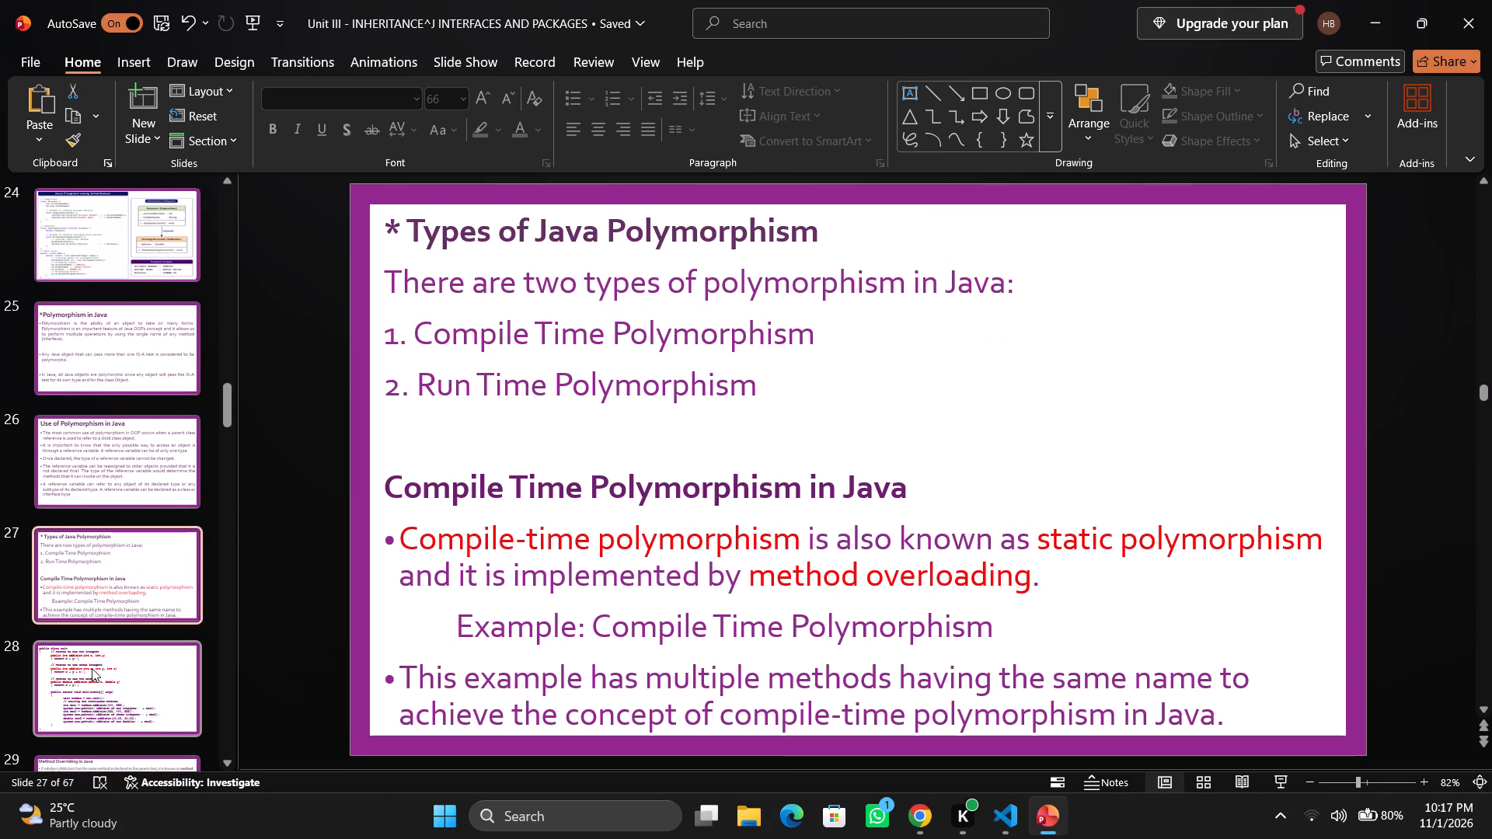
click(92, 668)
click(120, 565)
click(130, 684)
scroll(181, 660, down, 2)
click(106, 668)
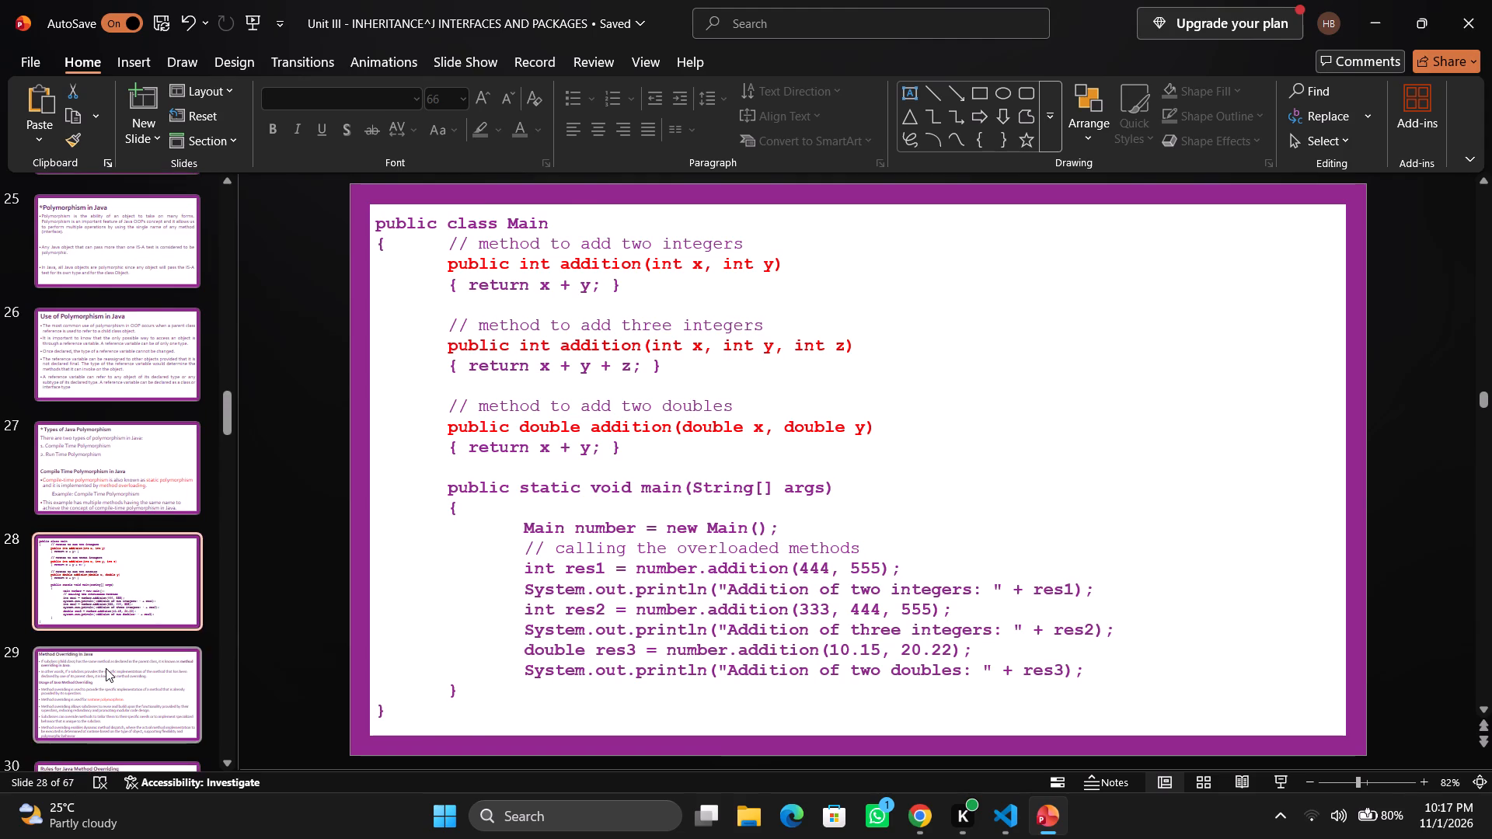
scroll(224, 648, down, 1)
click(121, 715)
scroll(138, 656, down, 1)
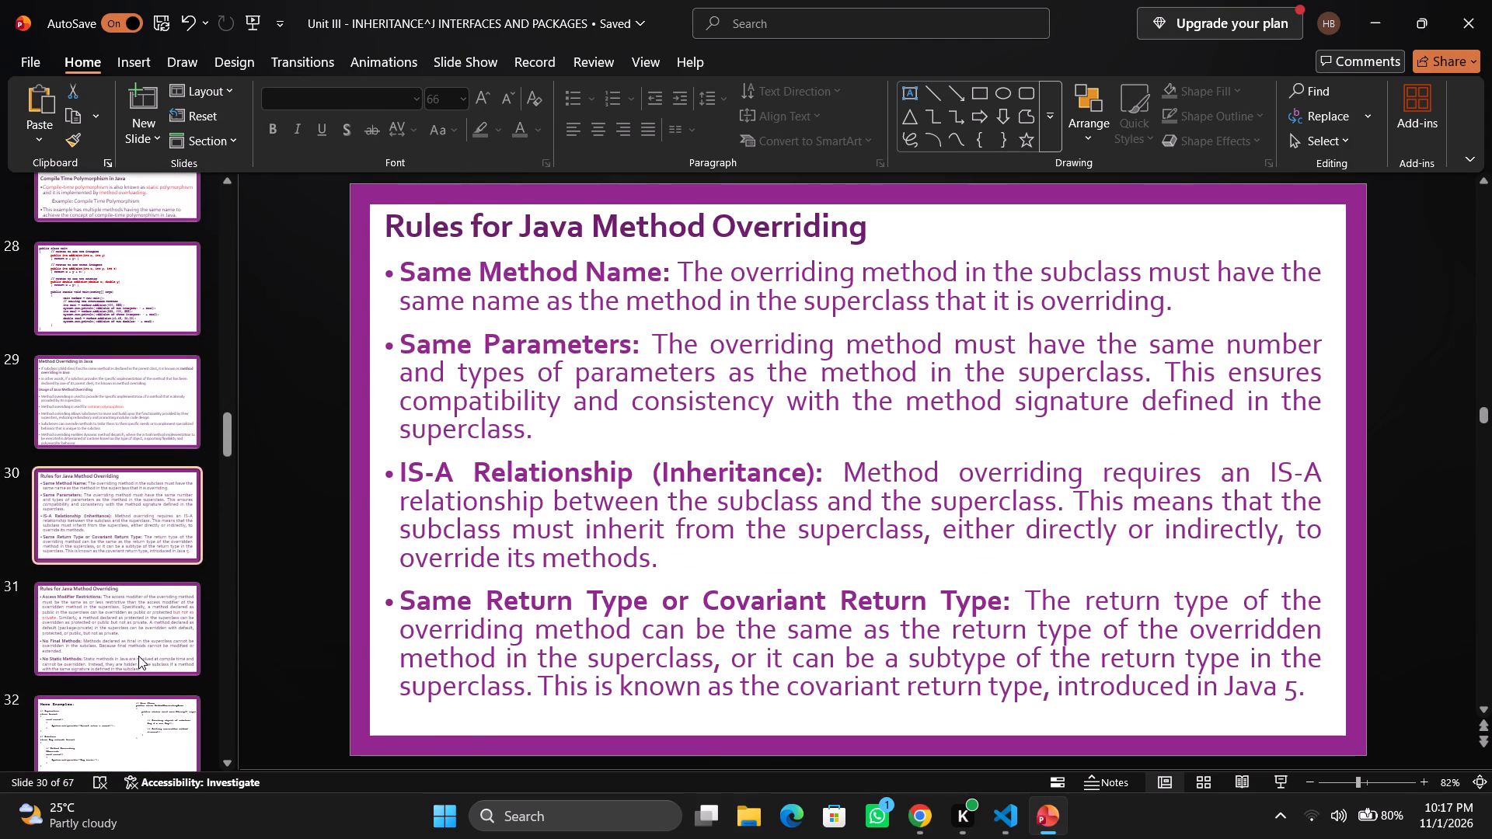
click(138, 656)
click(133, 719)
scroll(170, 667, down, 2)
click(114, 644)
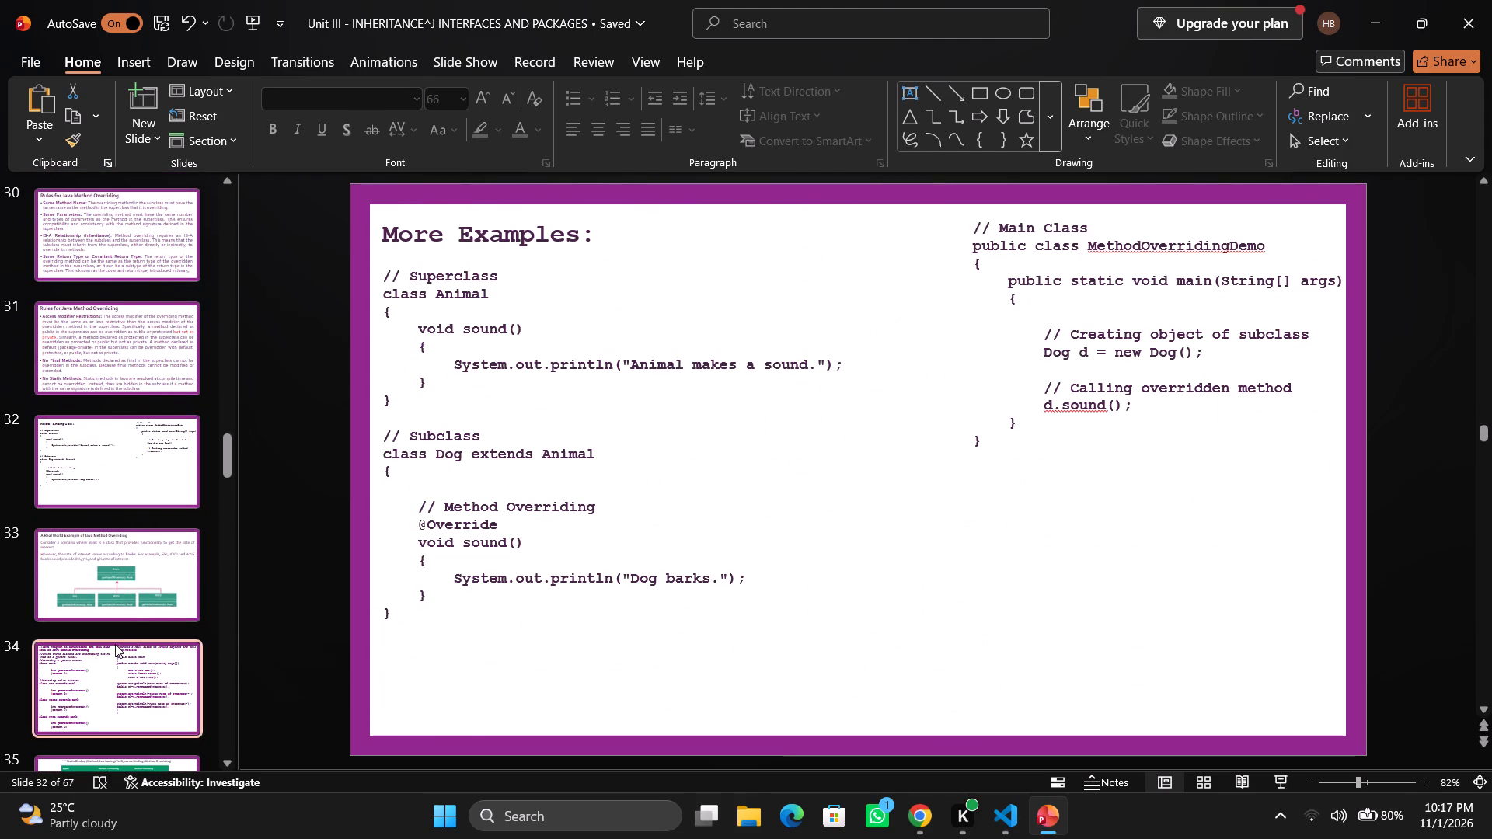
click(139, 586)
scroll(92, 613, up, 18)
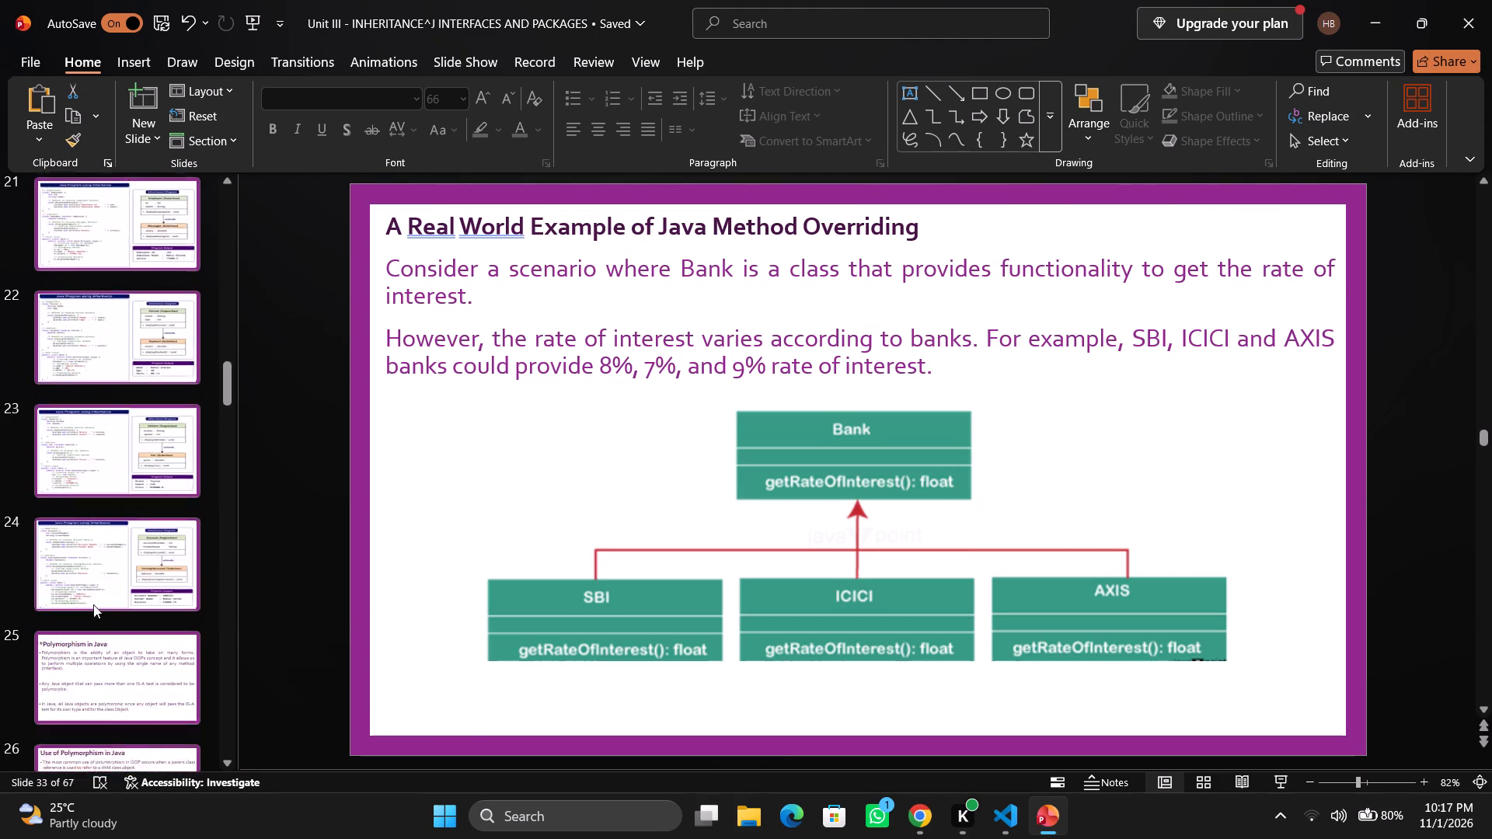
scroll(93, 604, up, 4)
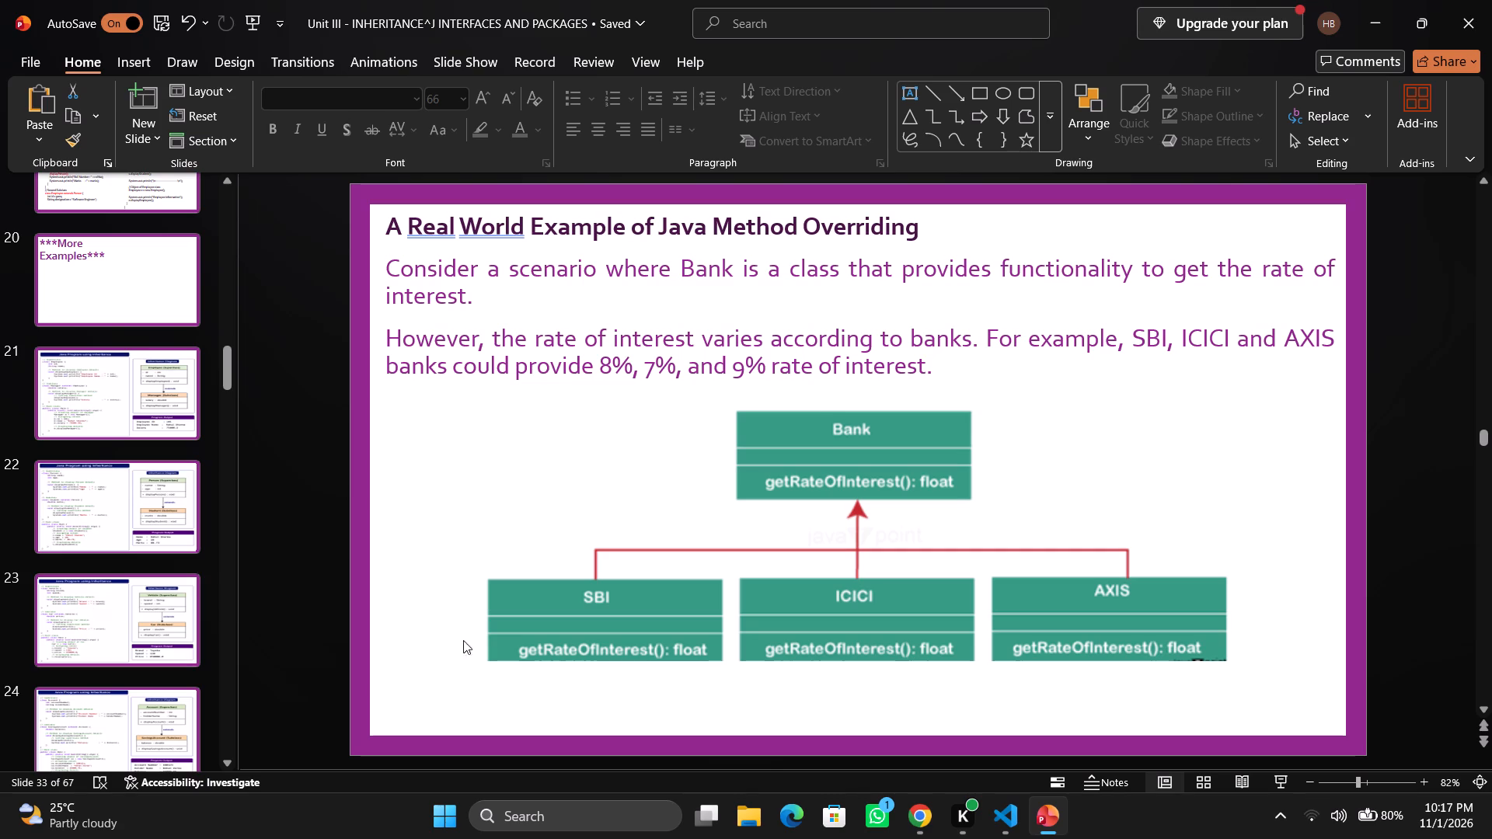
scroll(162, 576, down, 6)
scroll(153, 647, down, 10)
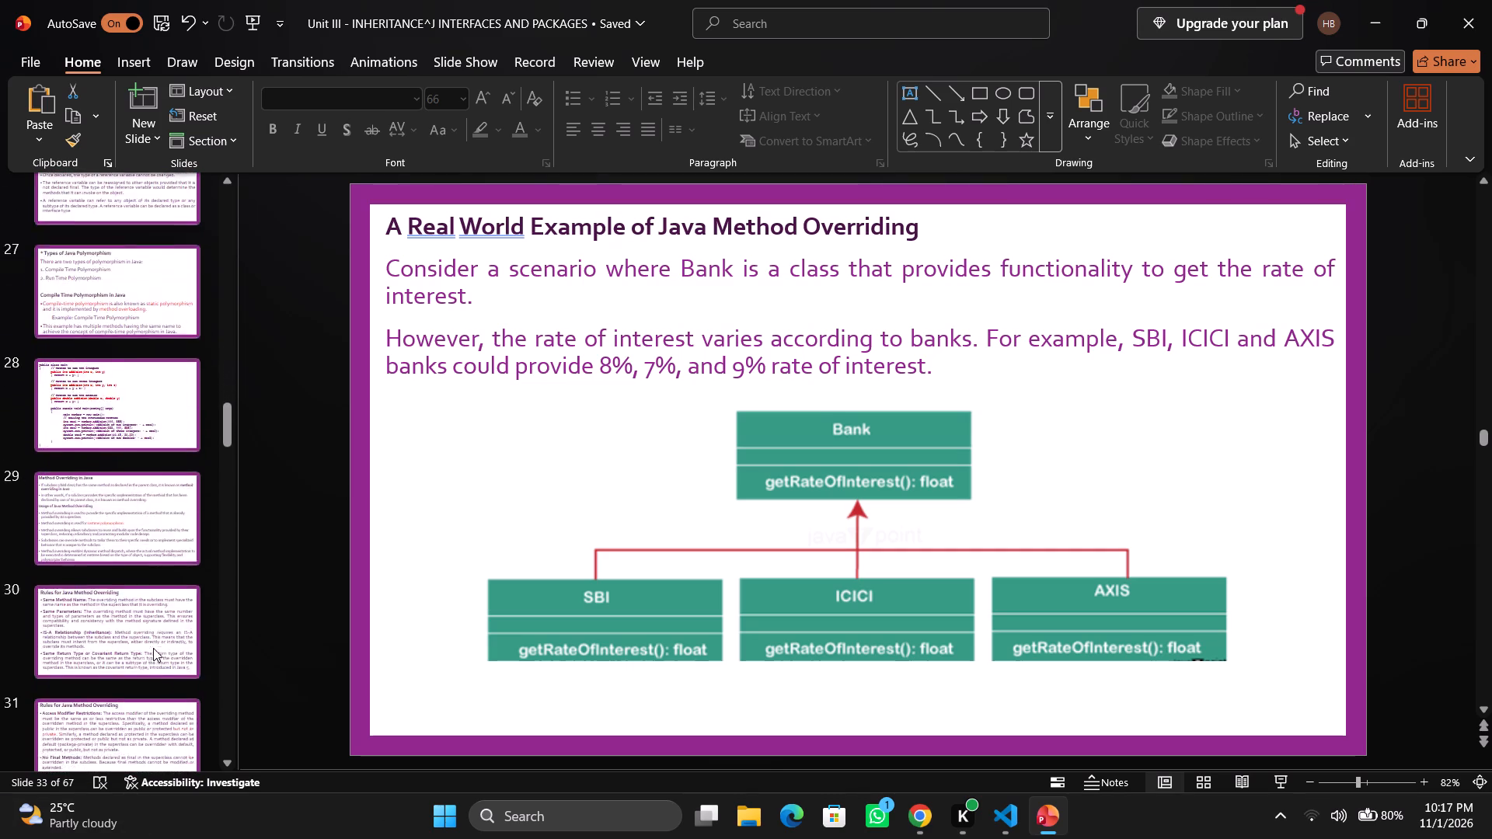
scroll(153, 648, down, 3)
scroll(153, 648, up, 11)
Return to the start of the presentation and delete slide 2, ***Inheritance in Java.
drag(234, 435, 242, 266)
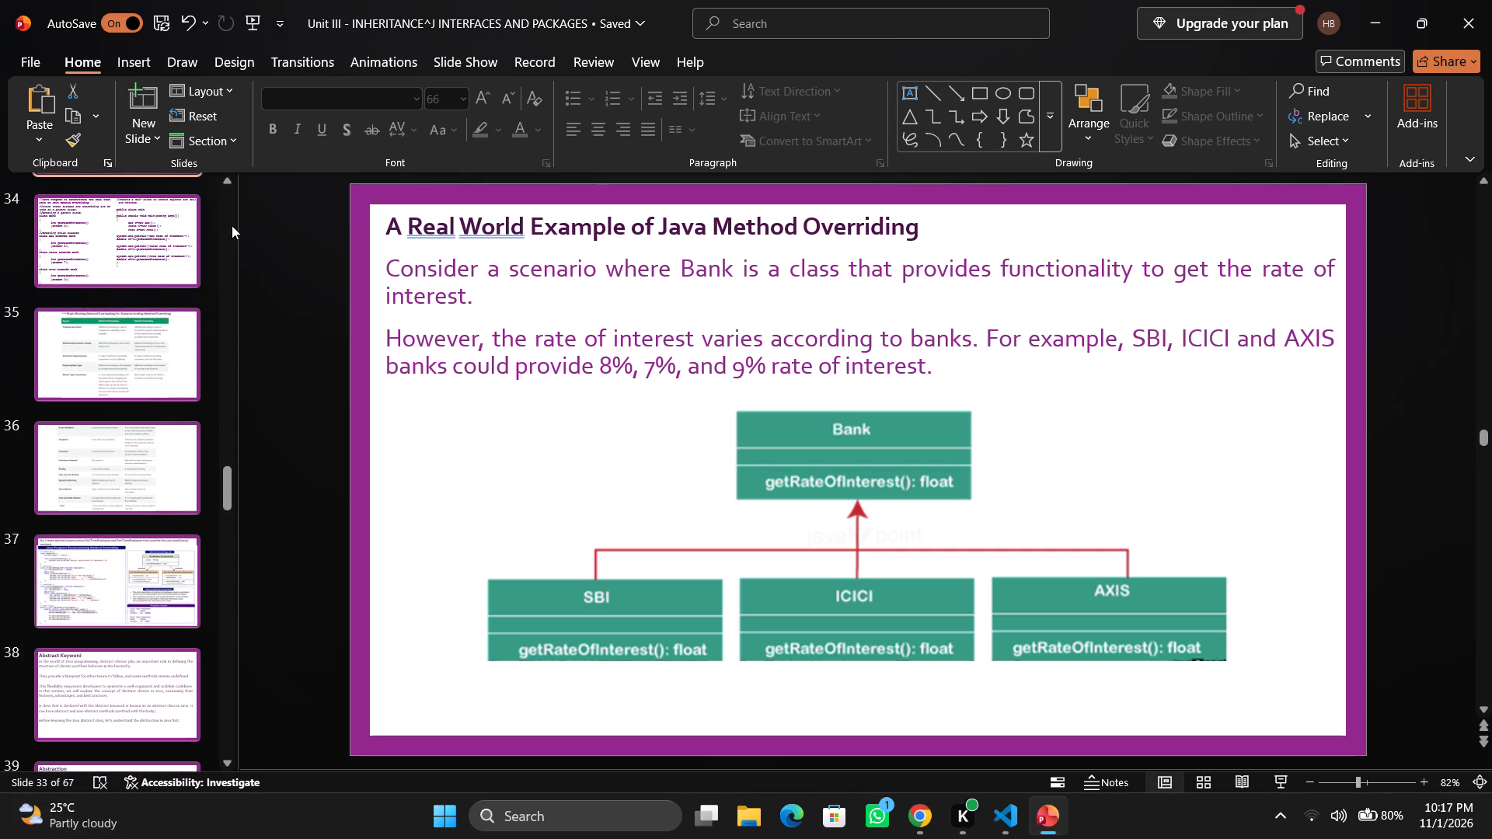
click(231, 216)
drag(228, 210, 228, 193)
double_click(226, 182)
triple_click(225, 204)
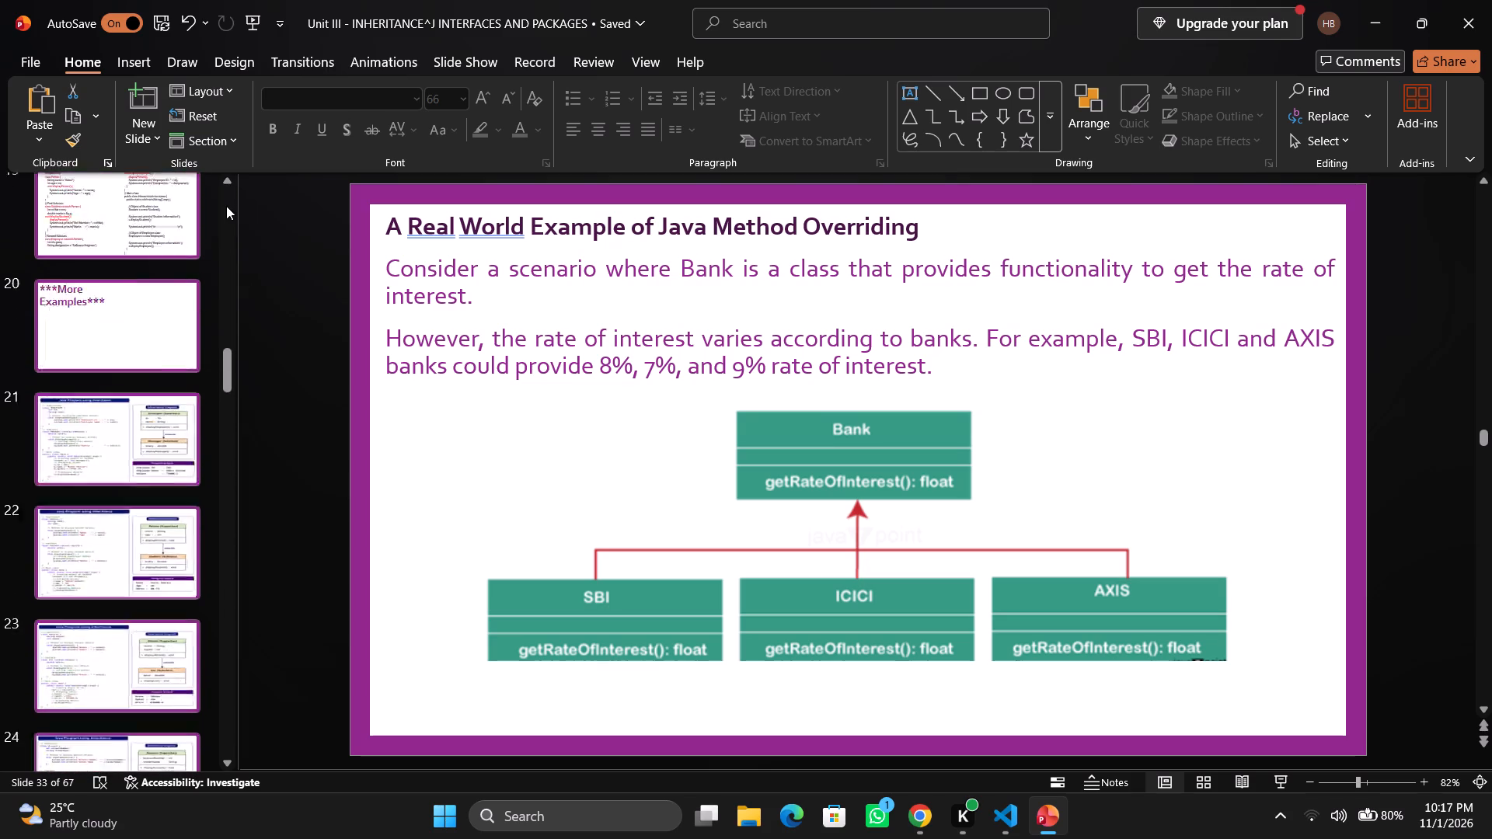
triple_click(226, 206)
click(128, 317)
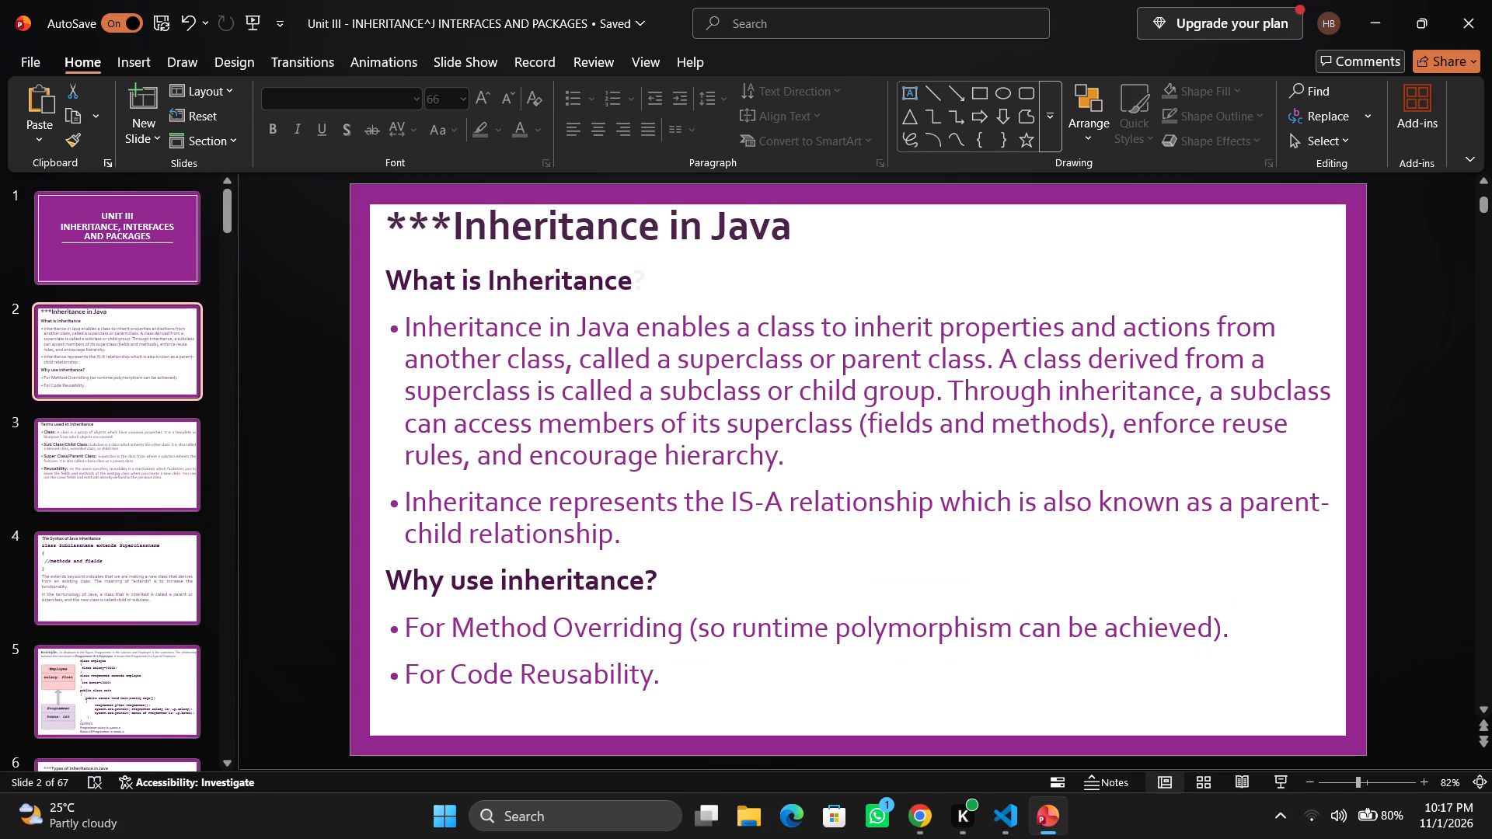
drag(1002, 683, 1013, 691)
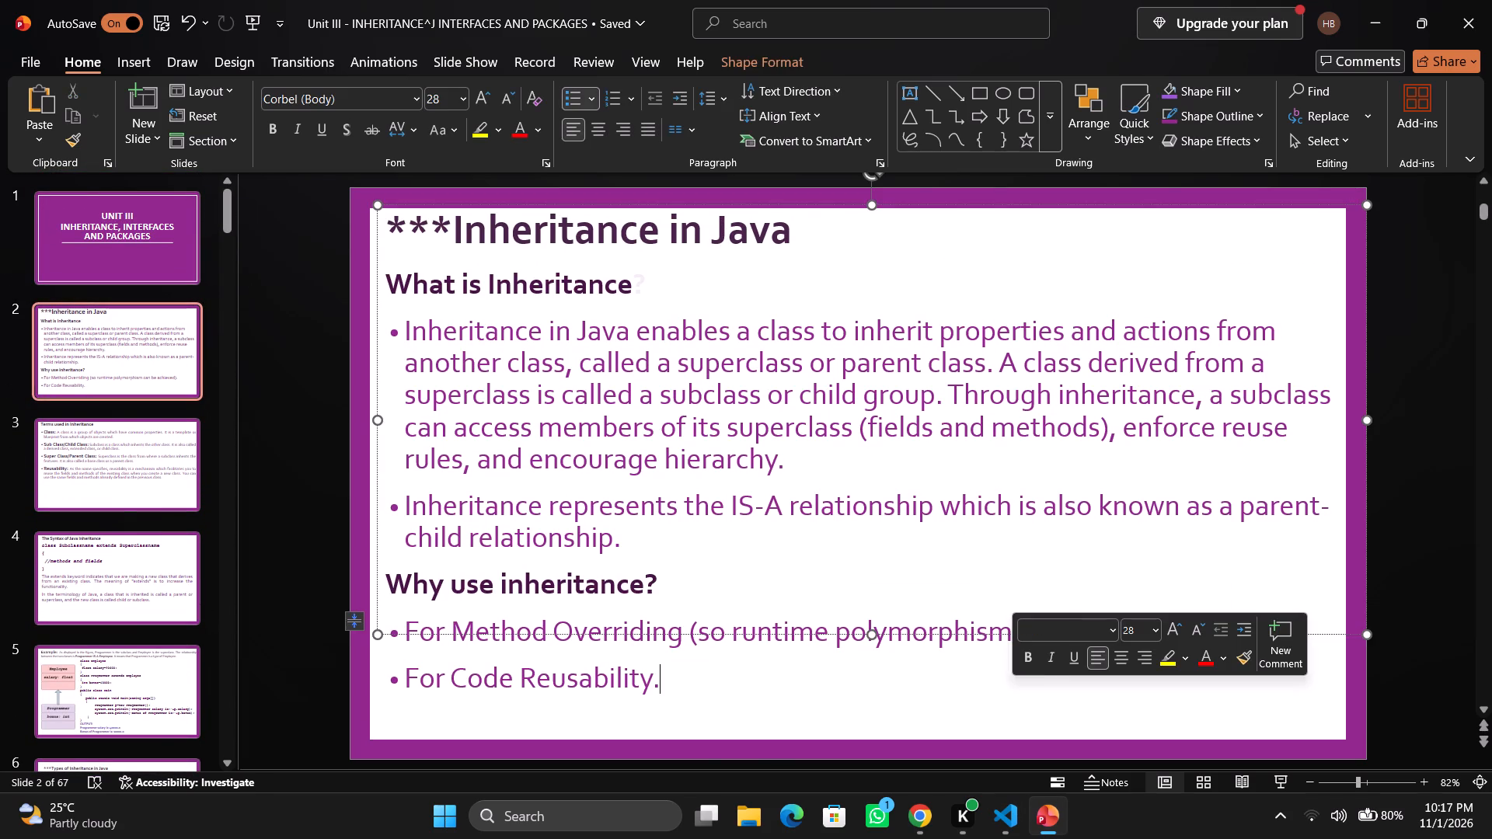
right_click(113, 342)
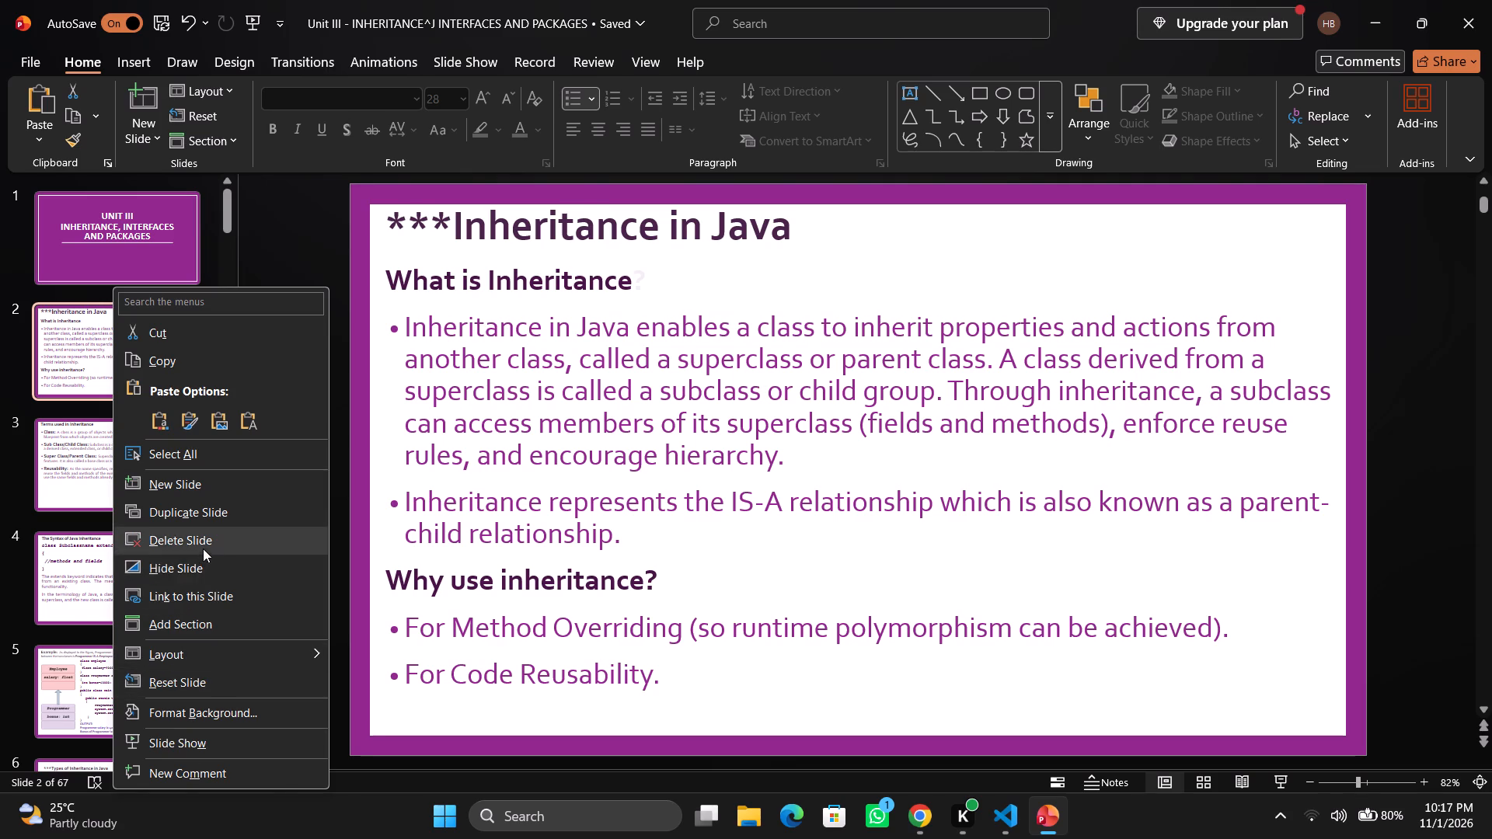
click(203, 548)
Delete the Terms used in Inheritance slide.
right_click(161, 378)
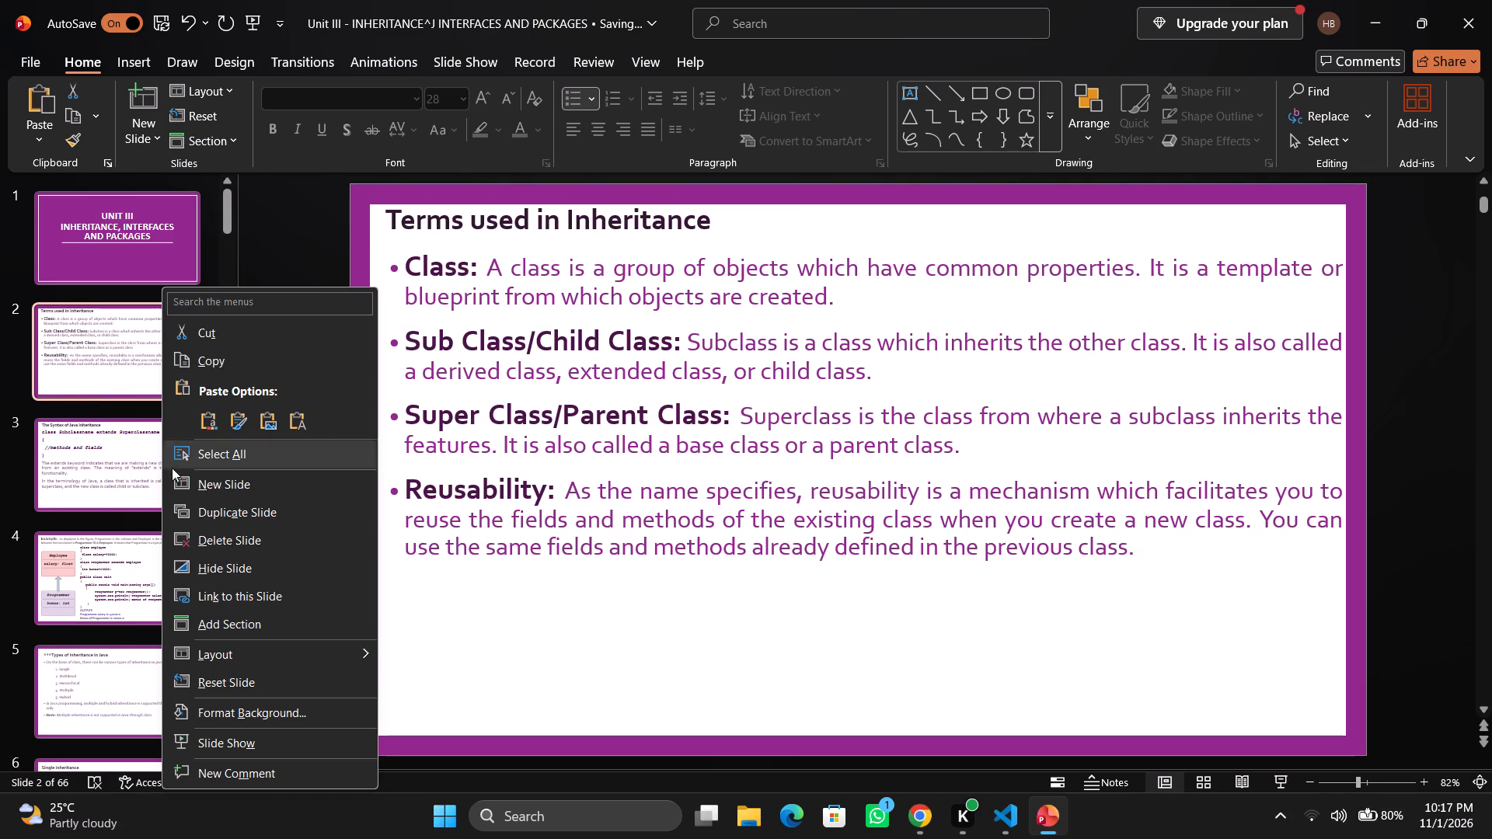
click(211, 548)
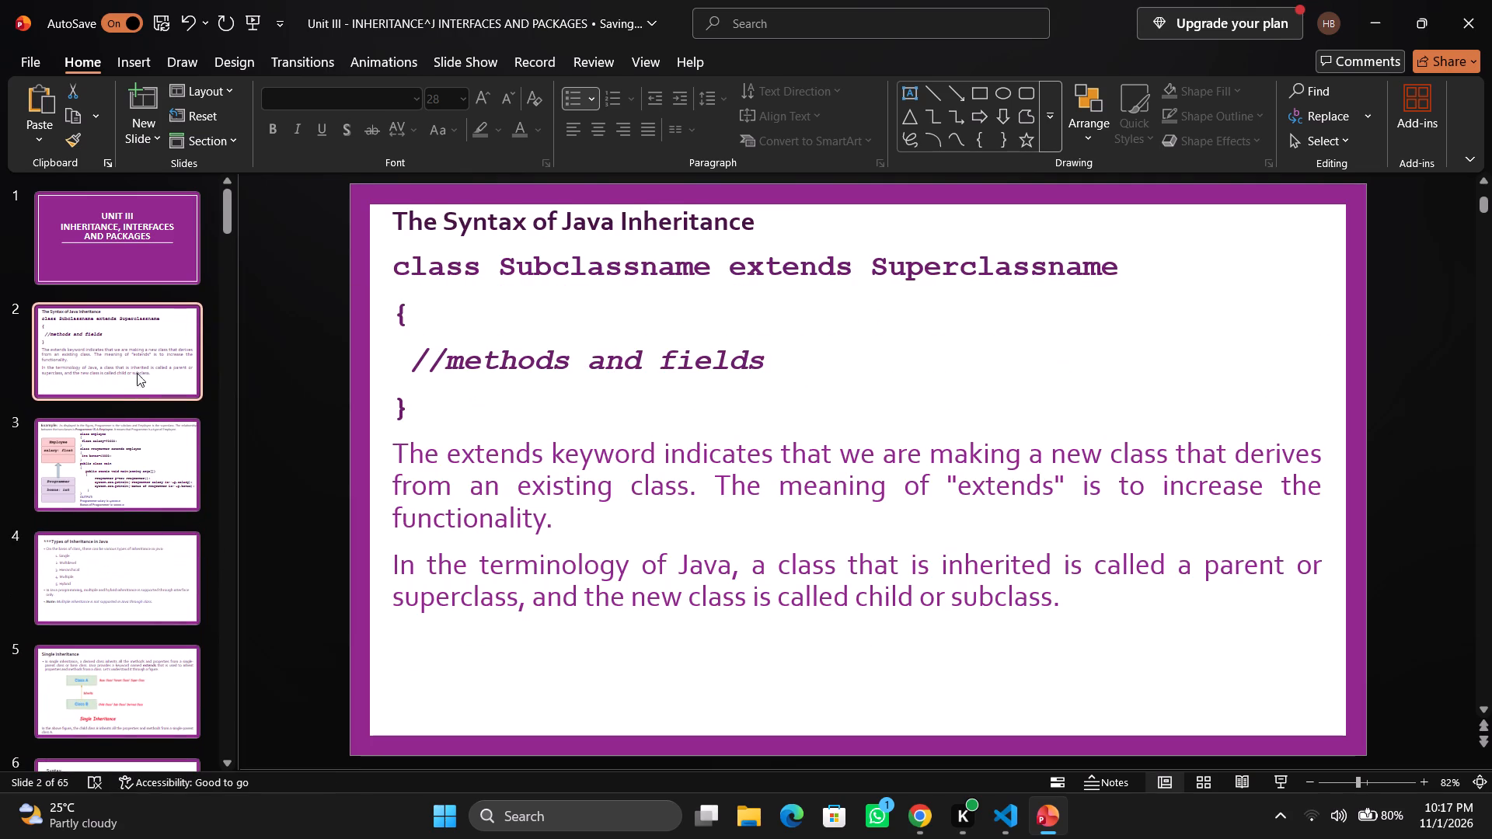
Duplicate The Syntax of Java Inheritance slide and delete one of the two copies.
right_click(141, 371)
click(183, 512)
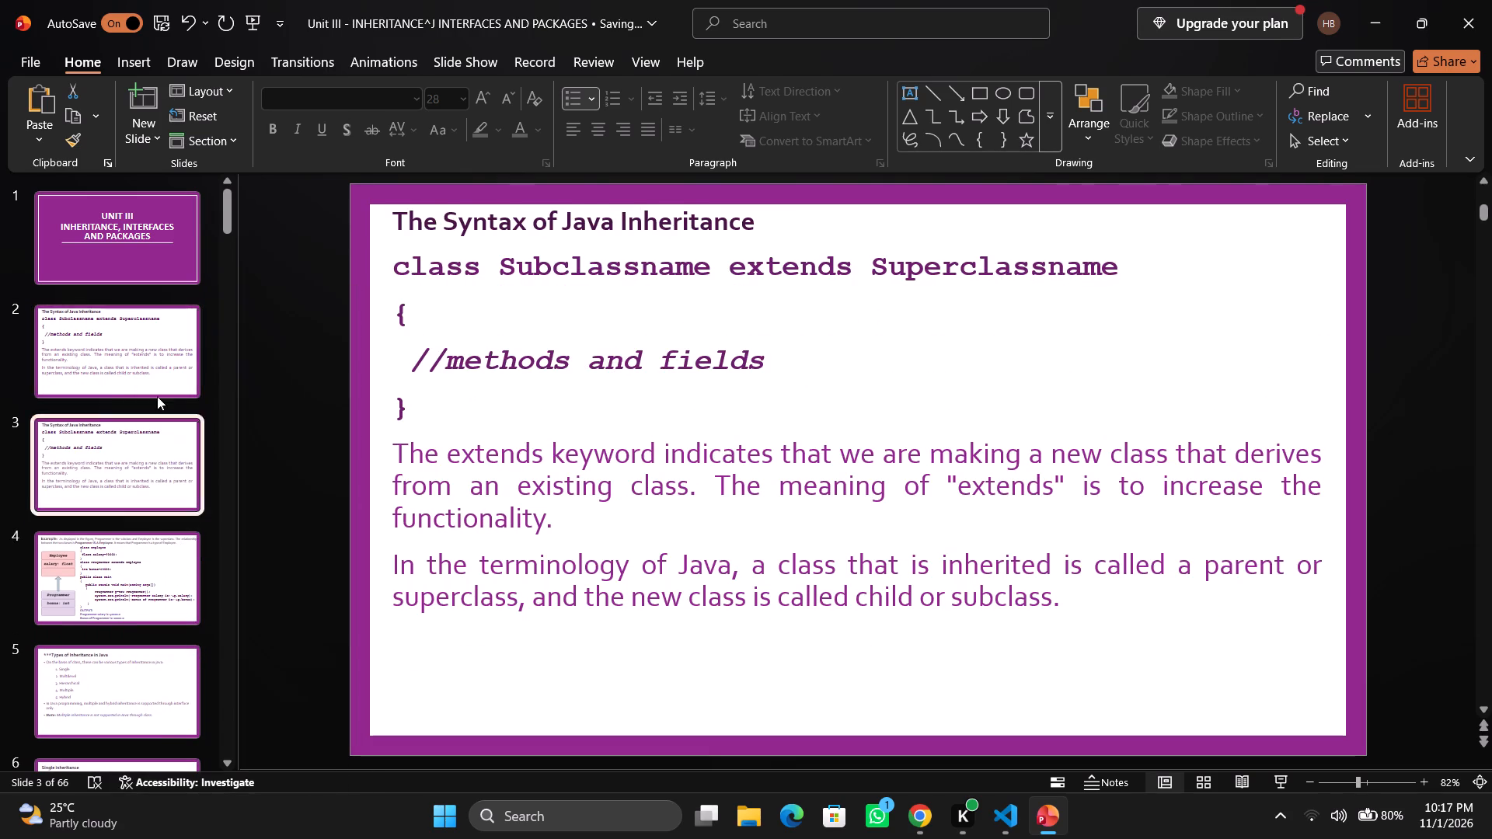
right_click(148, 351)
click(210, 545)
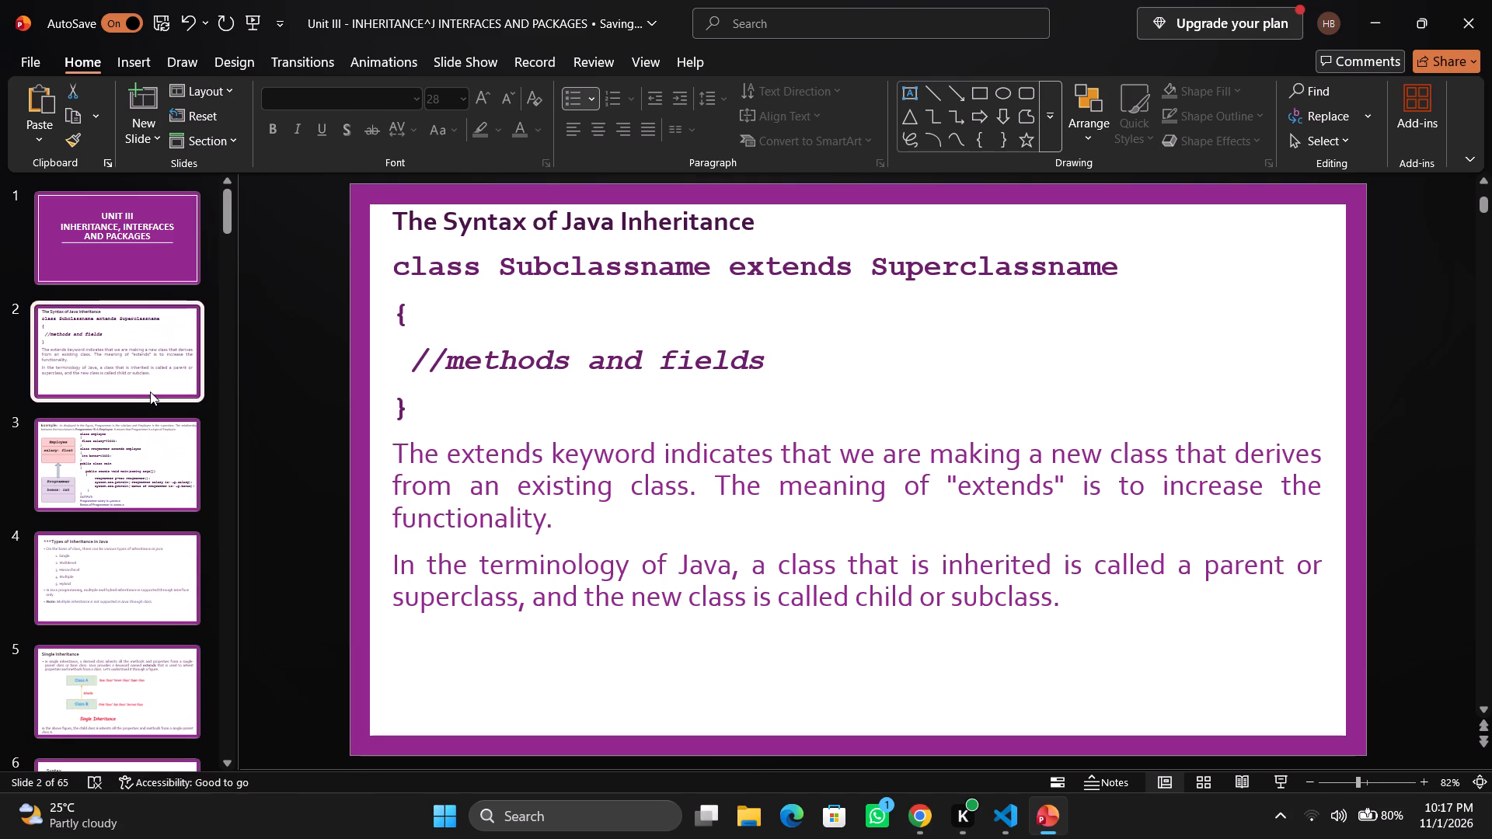
Delete the remaining The Syntax of Java Inheritance slide.
right_click(148, 391)
click(204, 545)
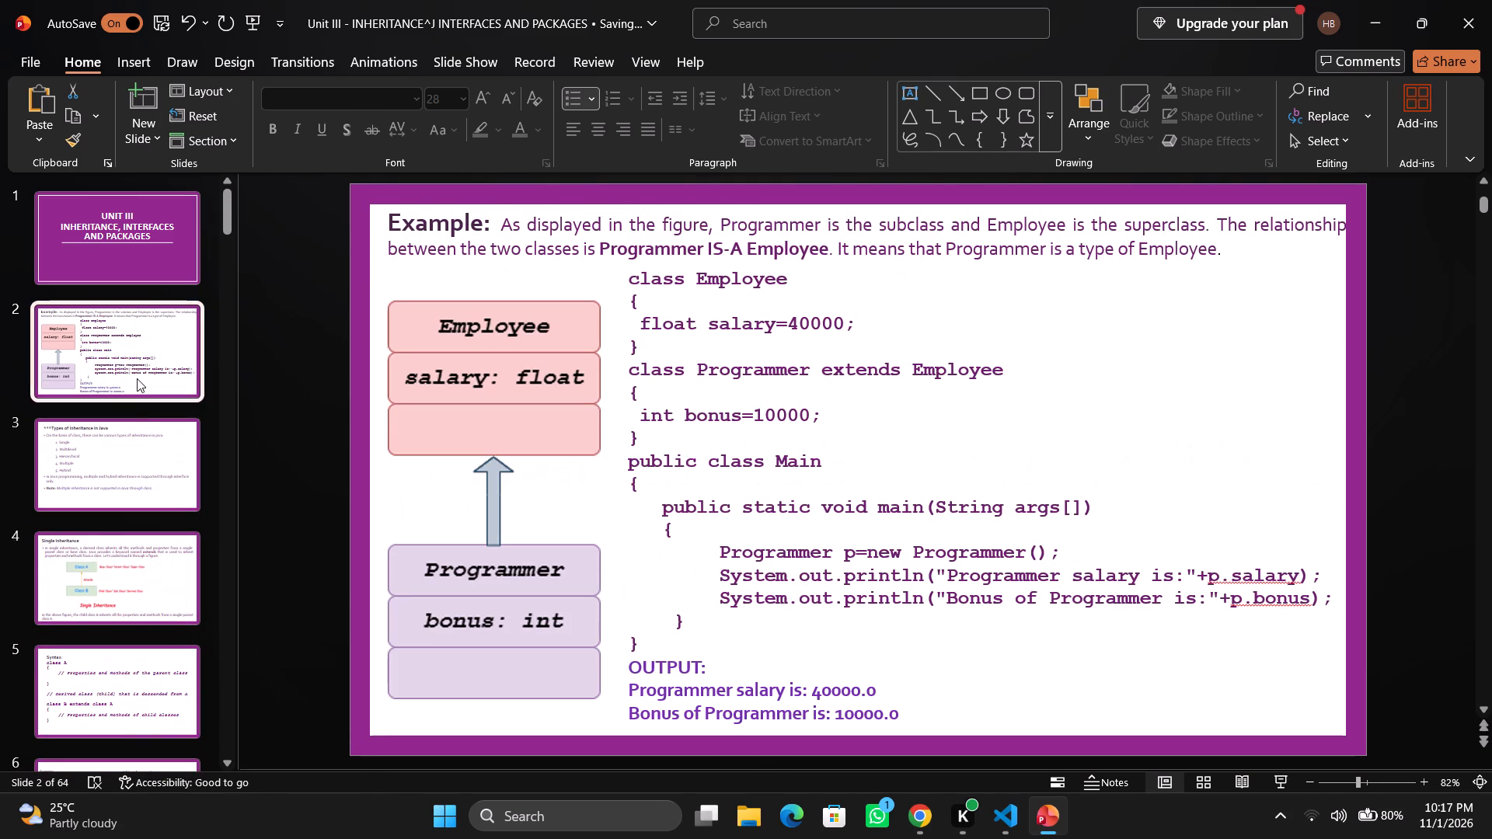
Hide slide 2 with the Employee and Programmer inheritance example.
click(127, 444)
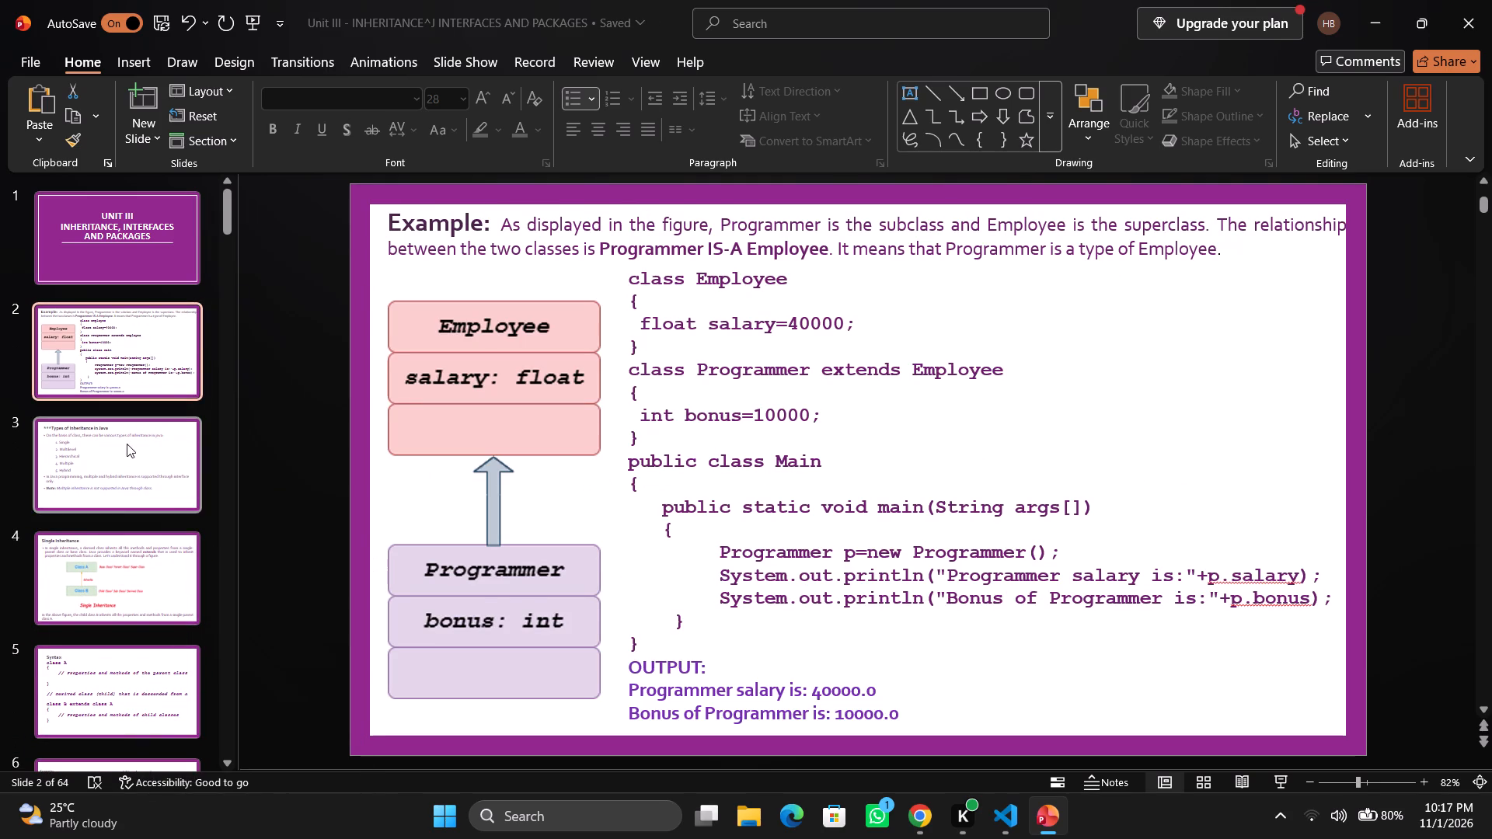
click(140, 353)
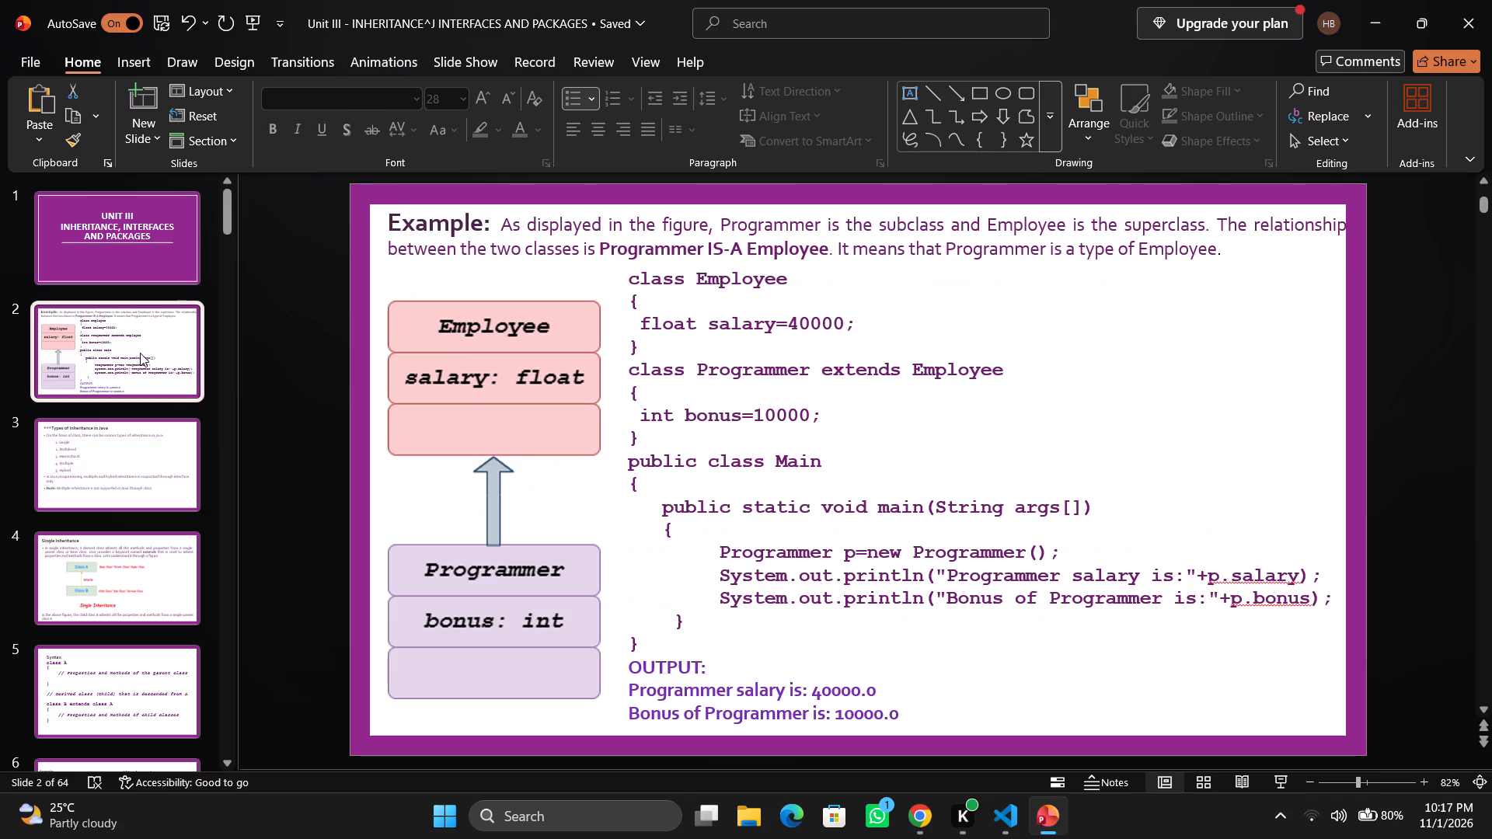
right_click(139, 331)
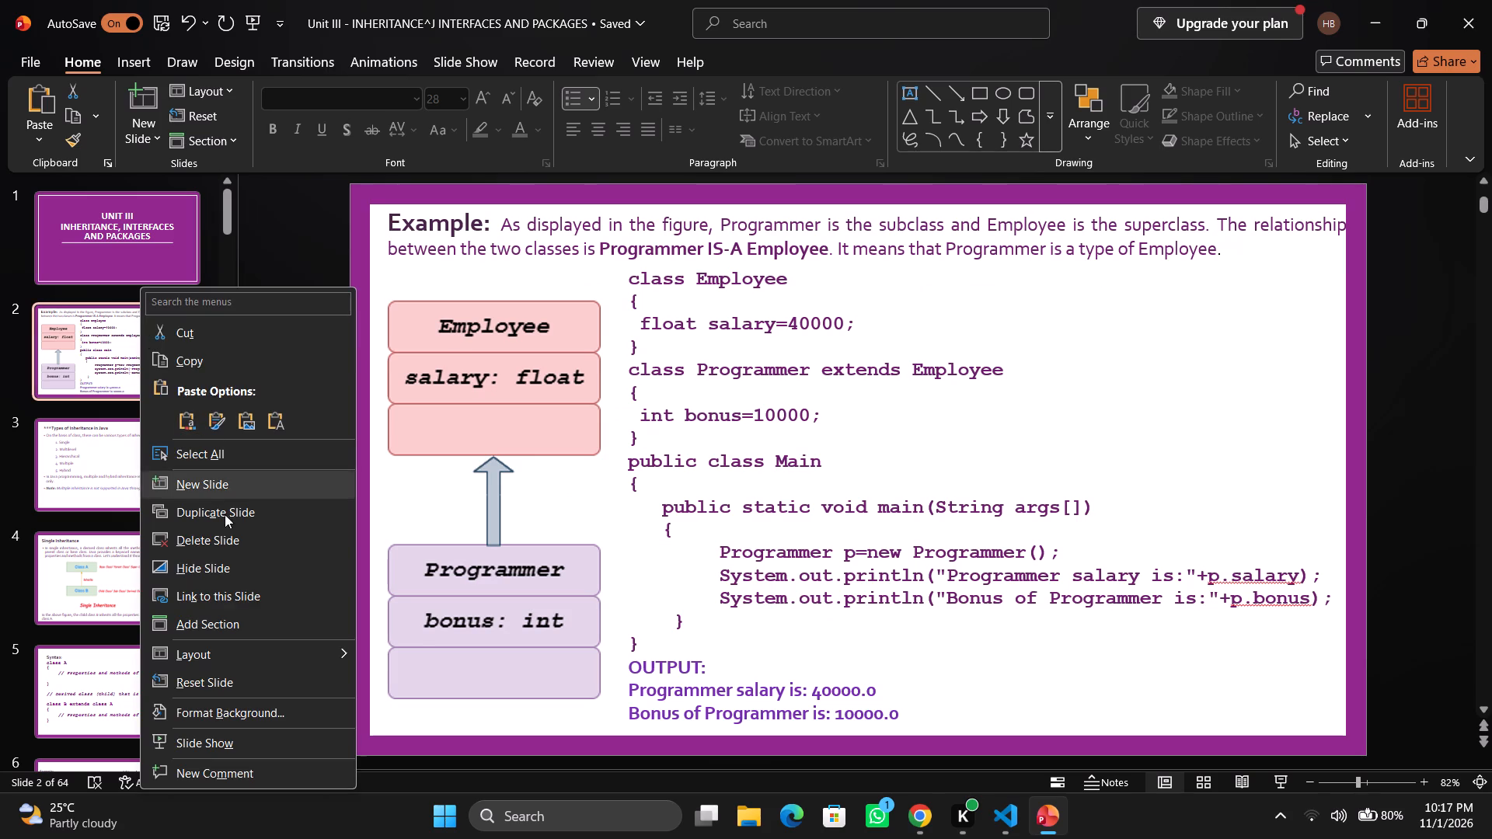
click(222, 563)
Delete the hidden Employee and Programmer example slide and the Types of Inheritance in Java slide.
right_click(160, 360)
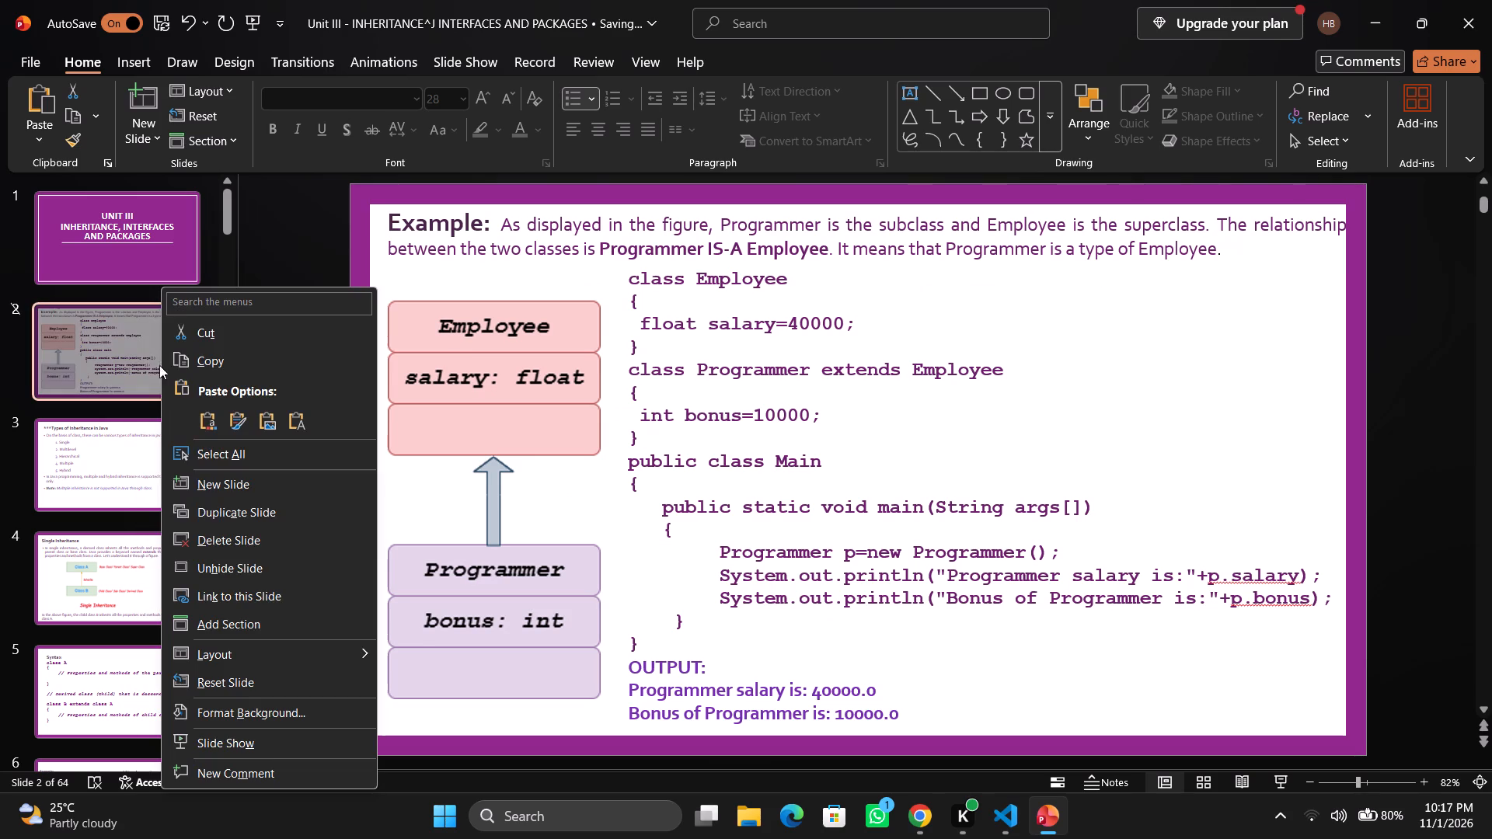
click(218, 541)
right_click(148, 378)
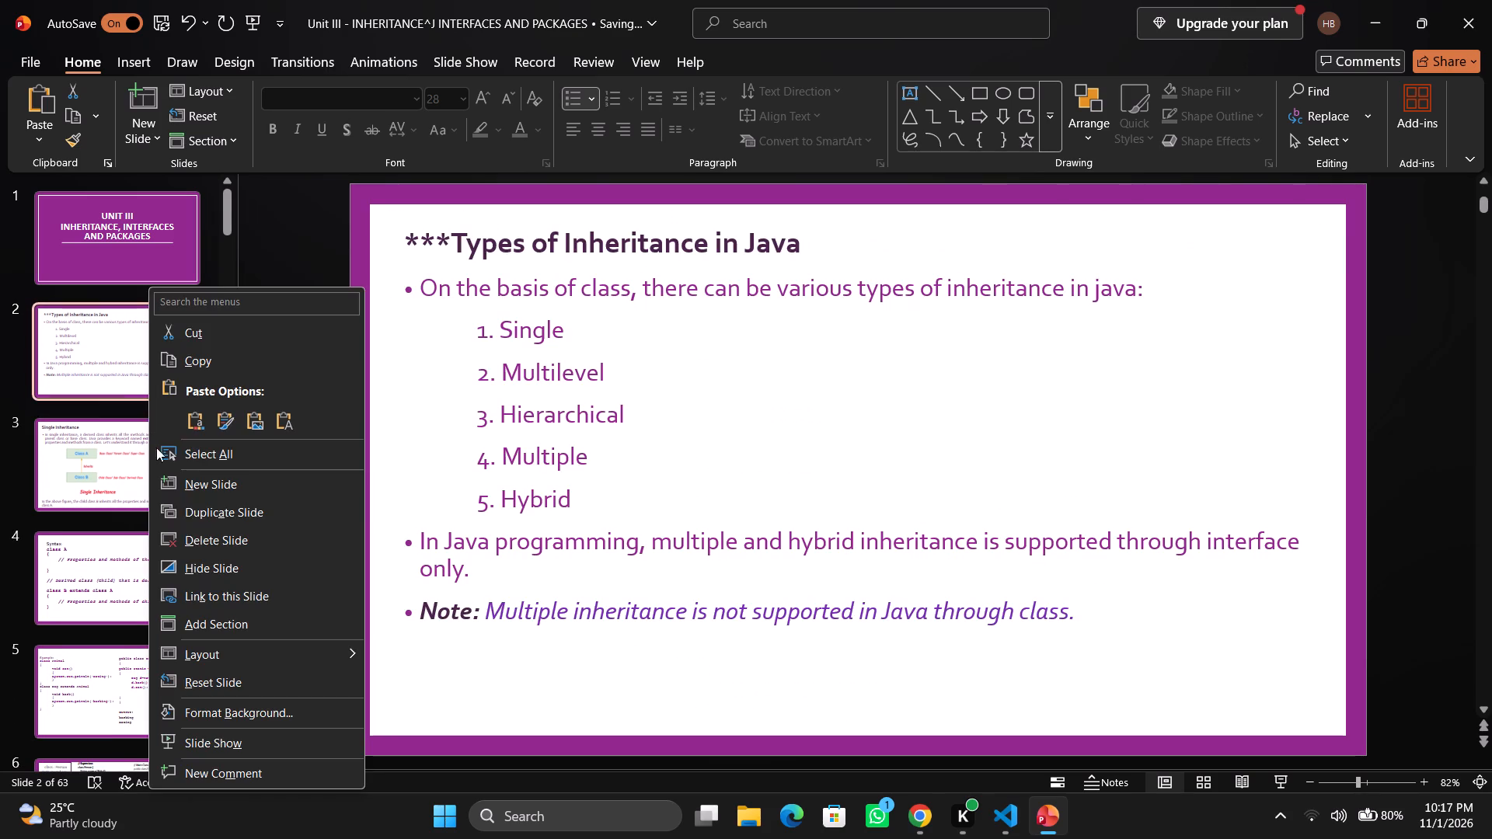
click(190, 546)
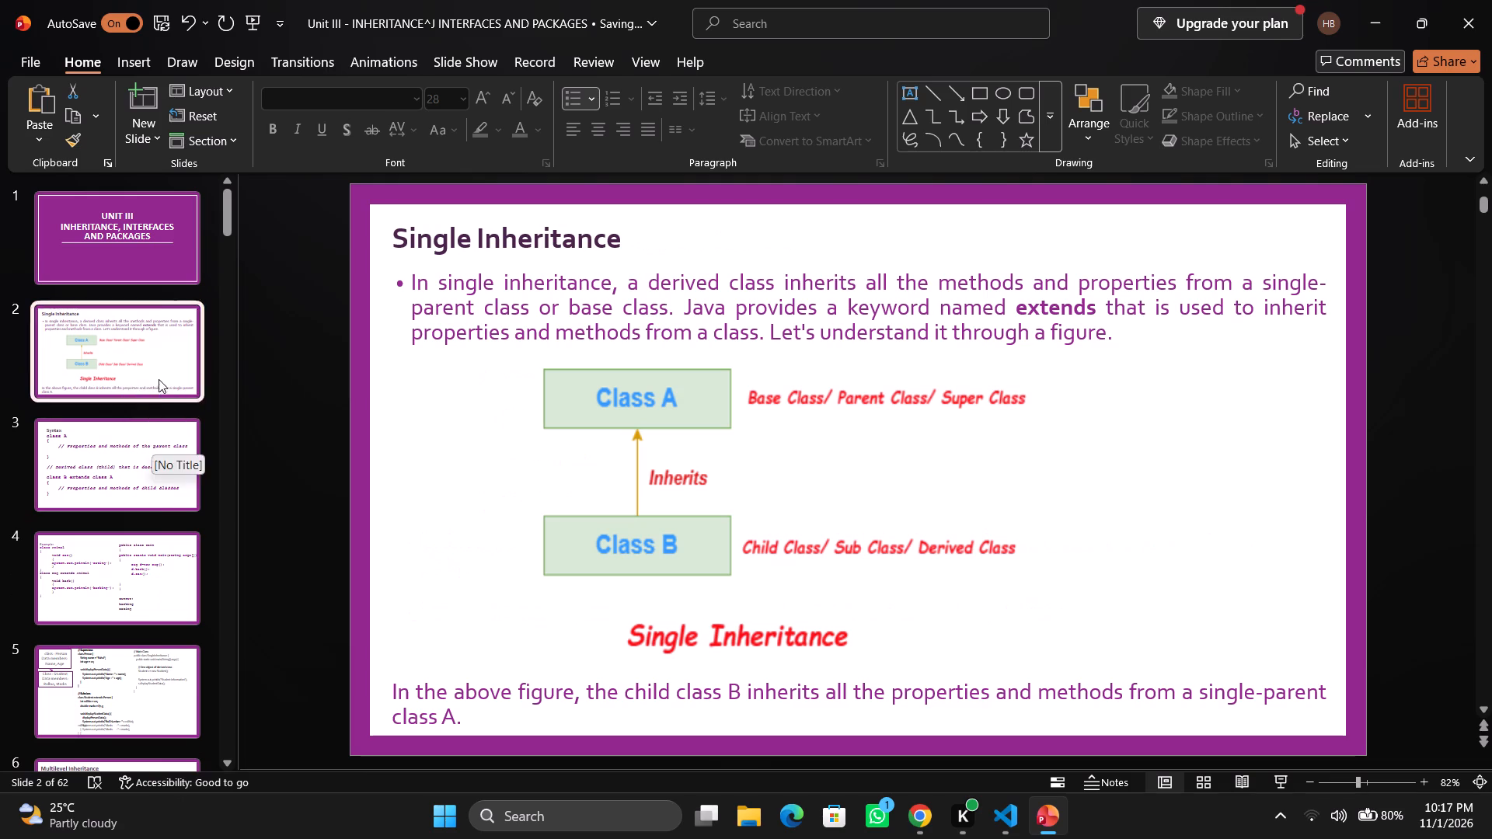
Review the single inheritance and multilevel inheritance slides, including their syntax, diagrams and code examples.
right_click(159, 372)
click(137, 463)
click(116, 364)
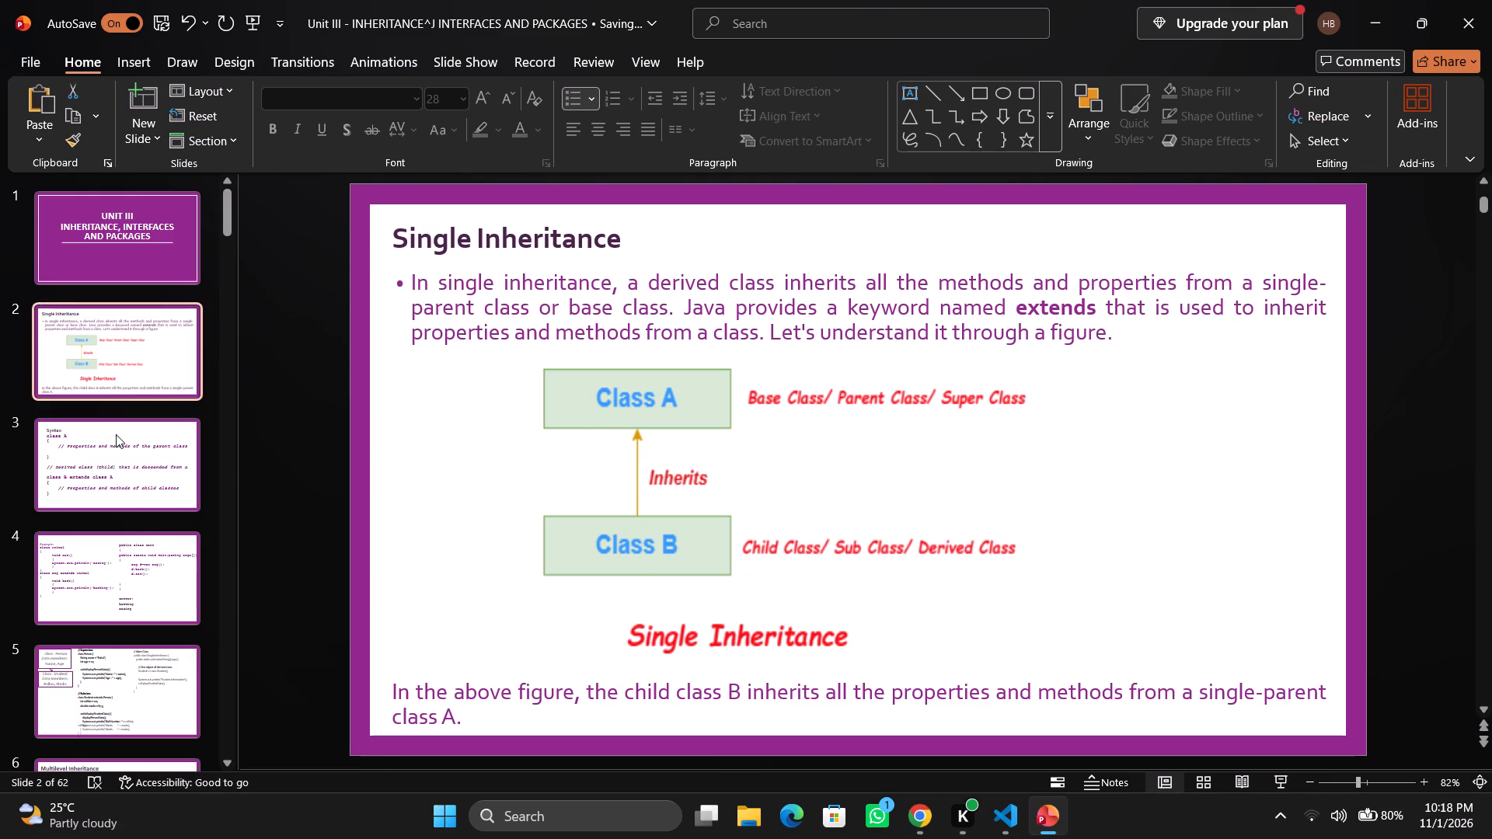
click(116, 437)
click(146, 587)
scroll(150, 590, down, 2)
click(145, 576)
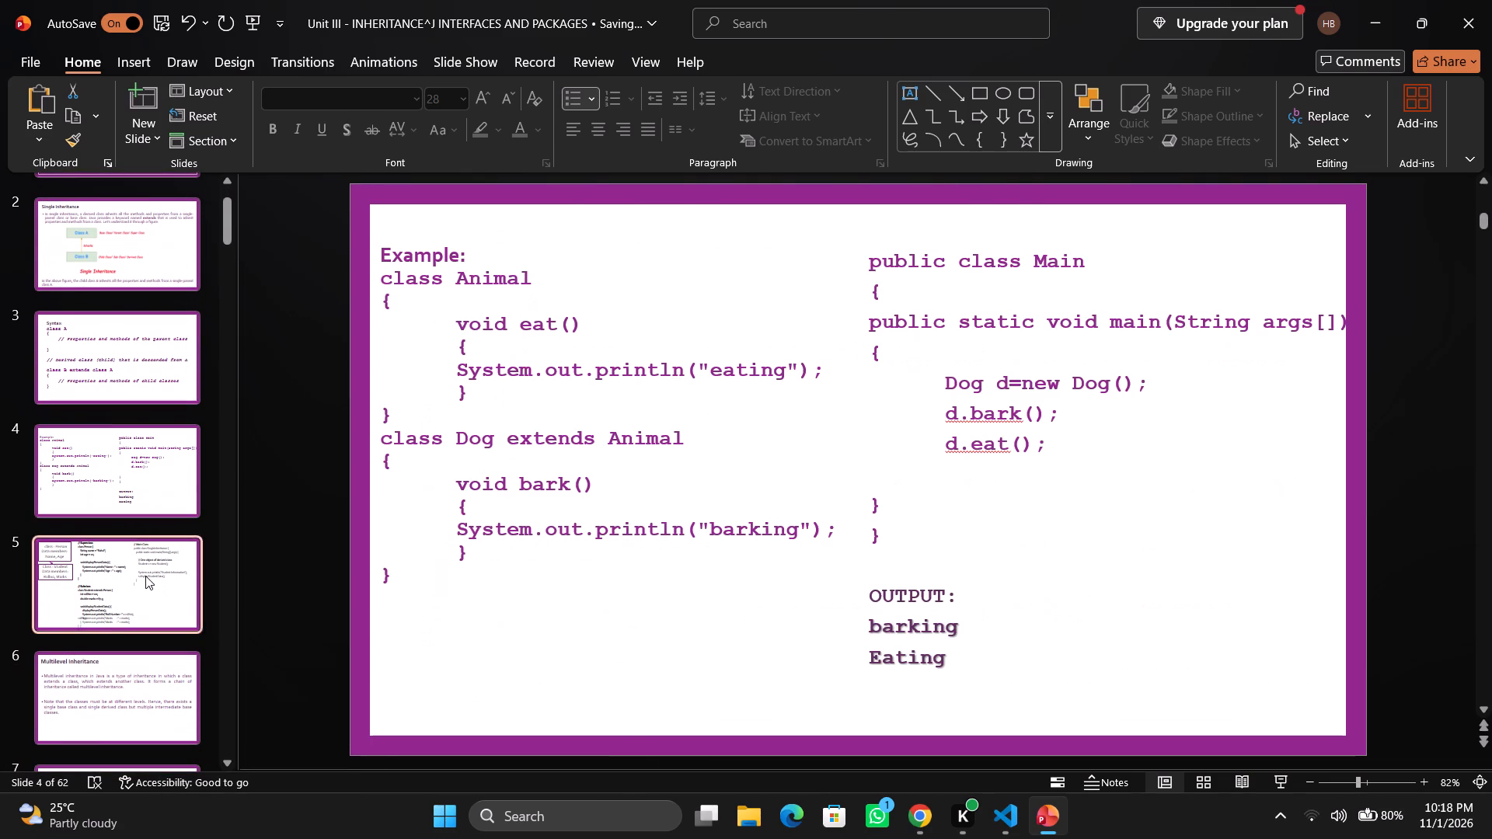
scroll(146, 576, down, 3)
click(145, 535)
right_click(145, 539)
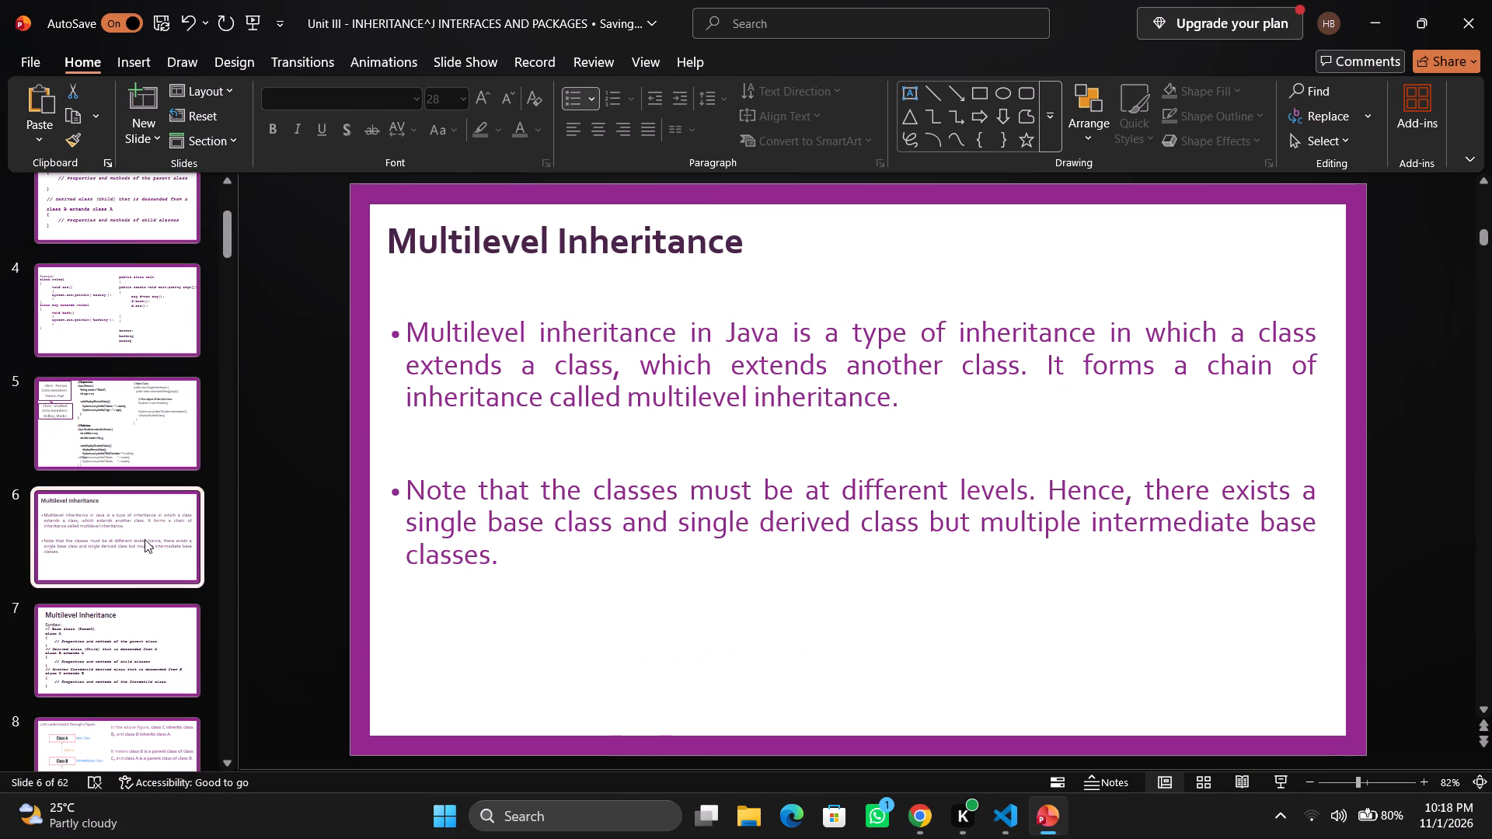
drag(127, 569, 129, 589)
click(147, 663)
scroll(149, 657, down, 1)
click(152, 651)
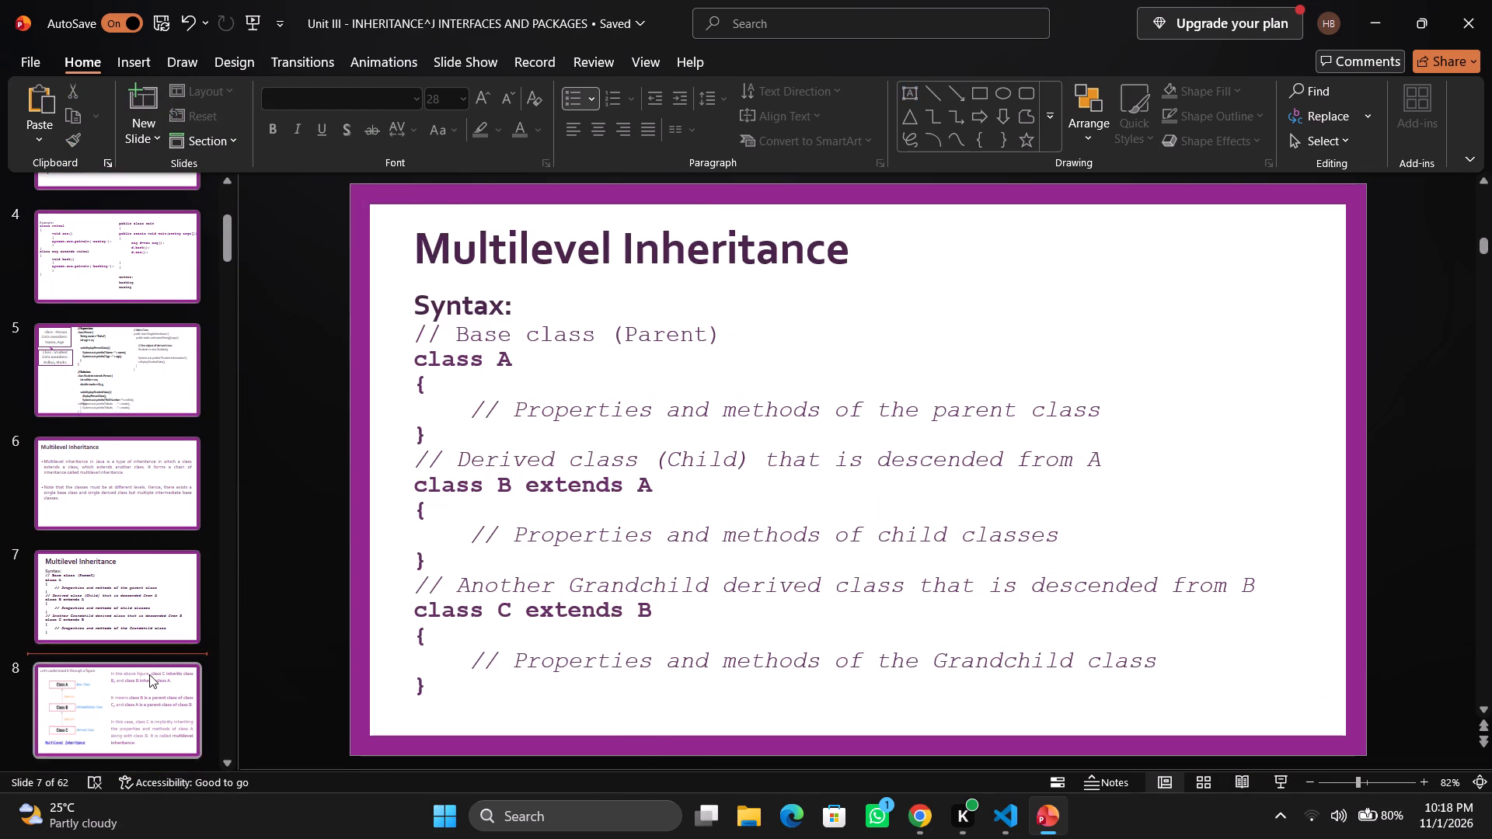
click(149, 674)
scroll(153, 669, down, 2)
click(154, 683)
scroll(154, 684, down, 3)
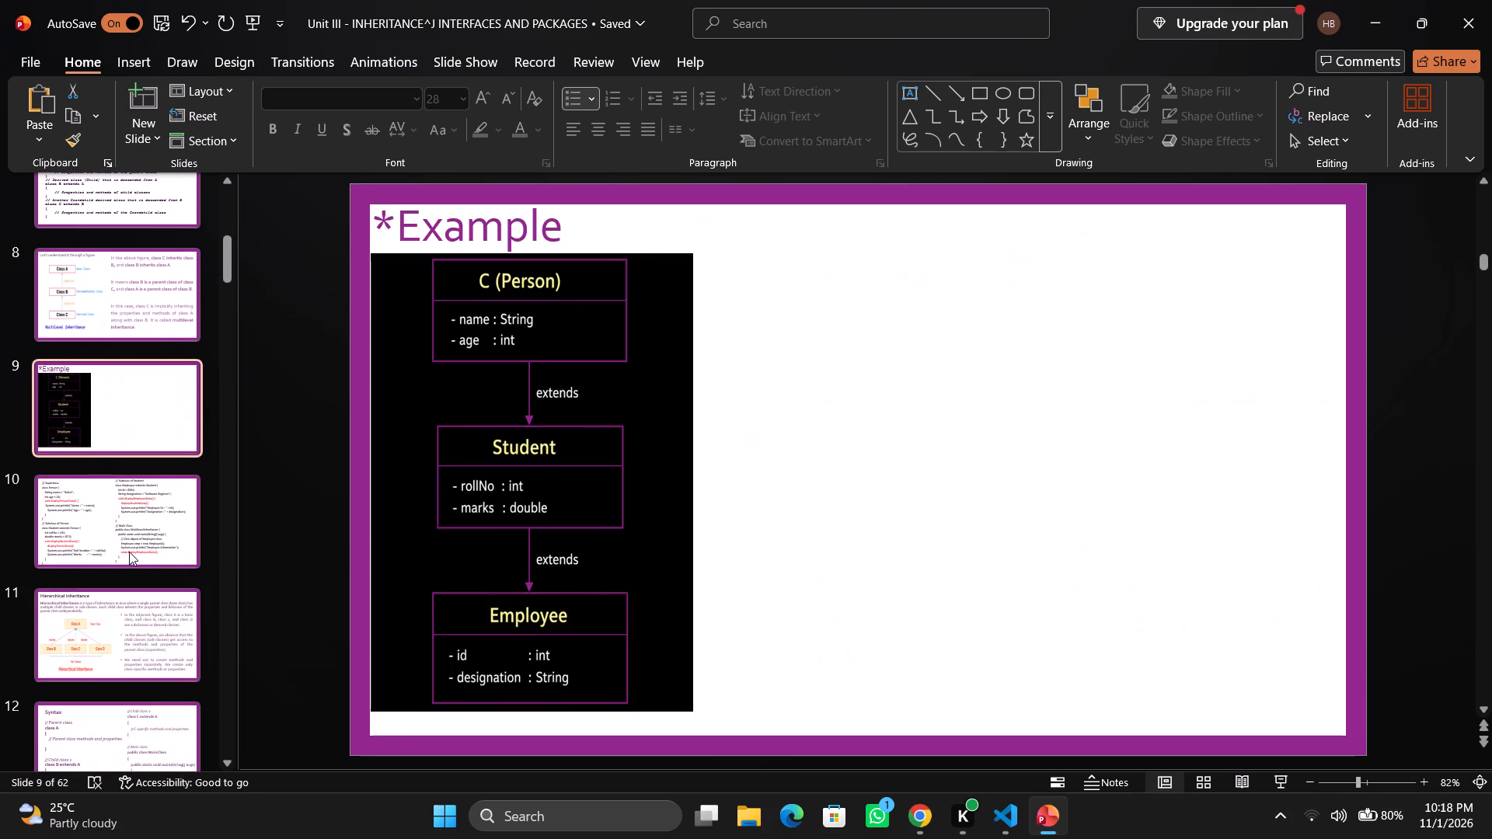
click(129, 552)
Review the hierarchical inheritance slides, the More Examples programs and the first polymorphism slides.
click(166, 641)
scroll(166, 643, down, 2)
click(162, 651)
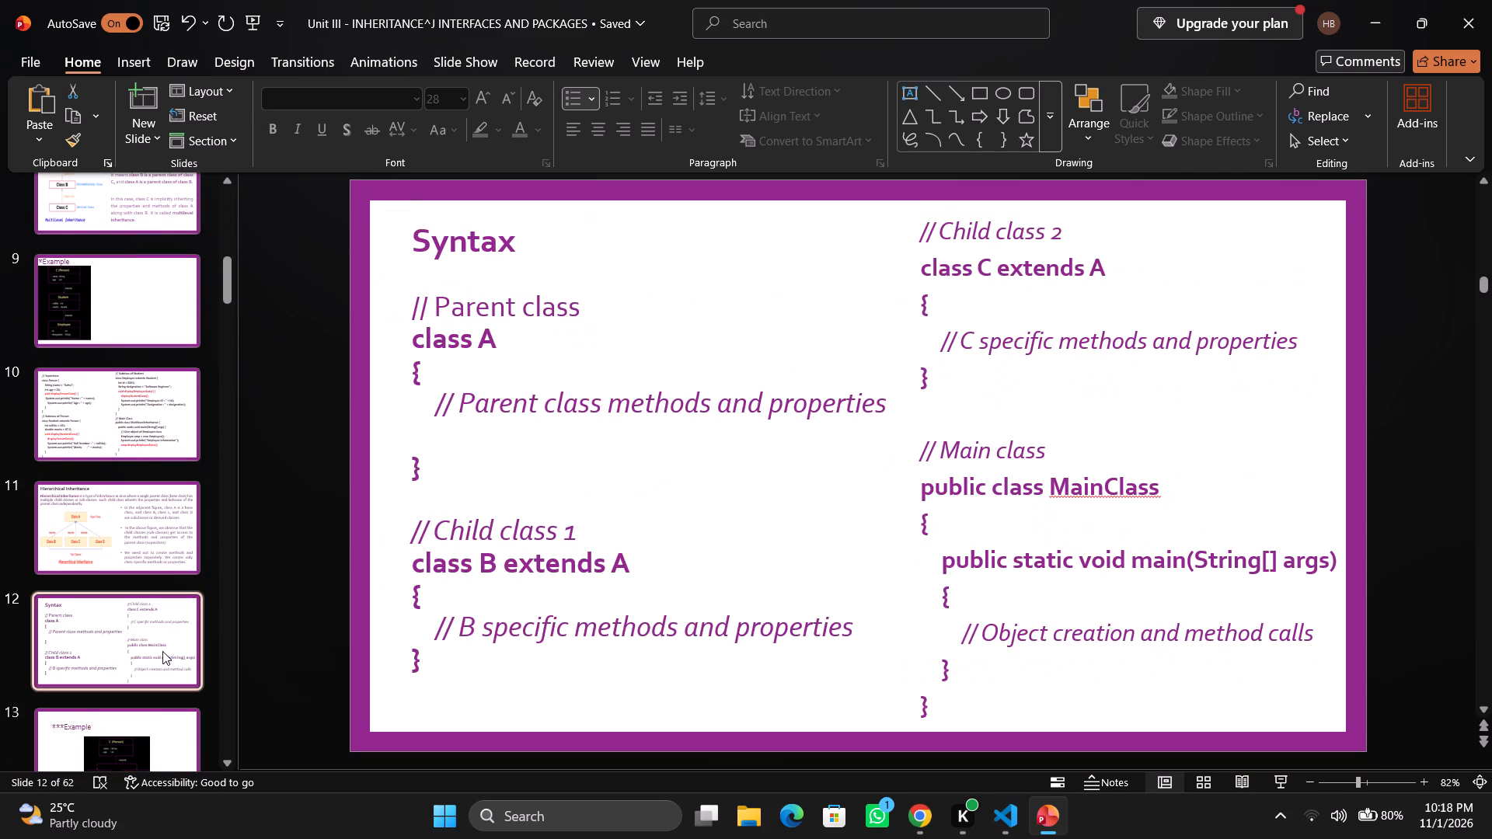
scroll(162, 651, down, 2)
click(154, 639)
scroll(170, 653, down, 2)
click(155, 649)
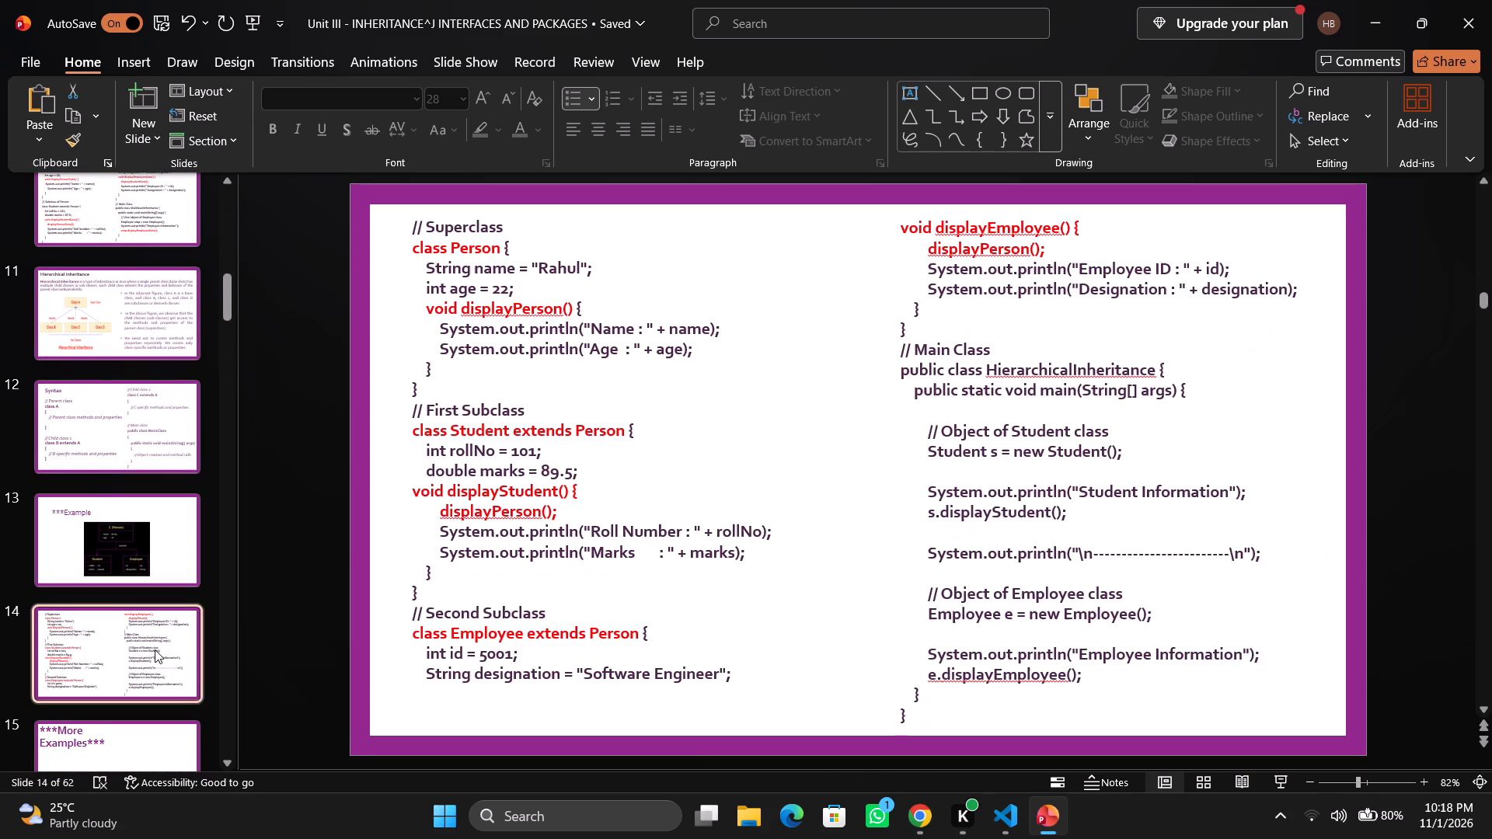
scroll(155, 649, down, 3)
click(143, 621)
click(145, 695)
scroll(146, 692, down, 2)
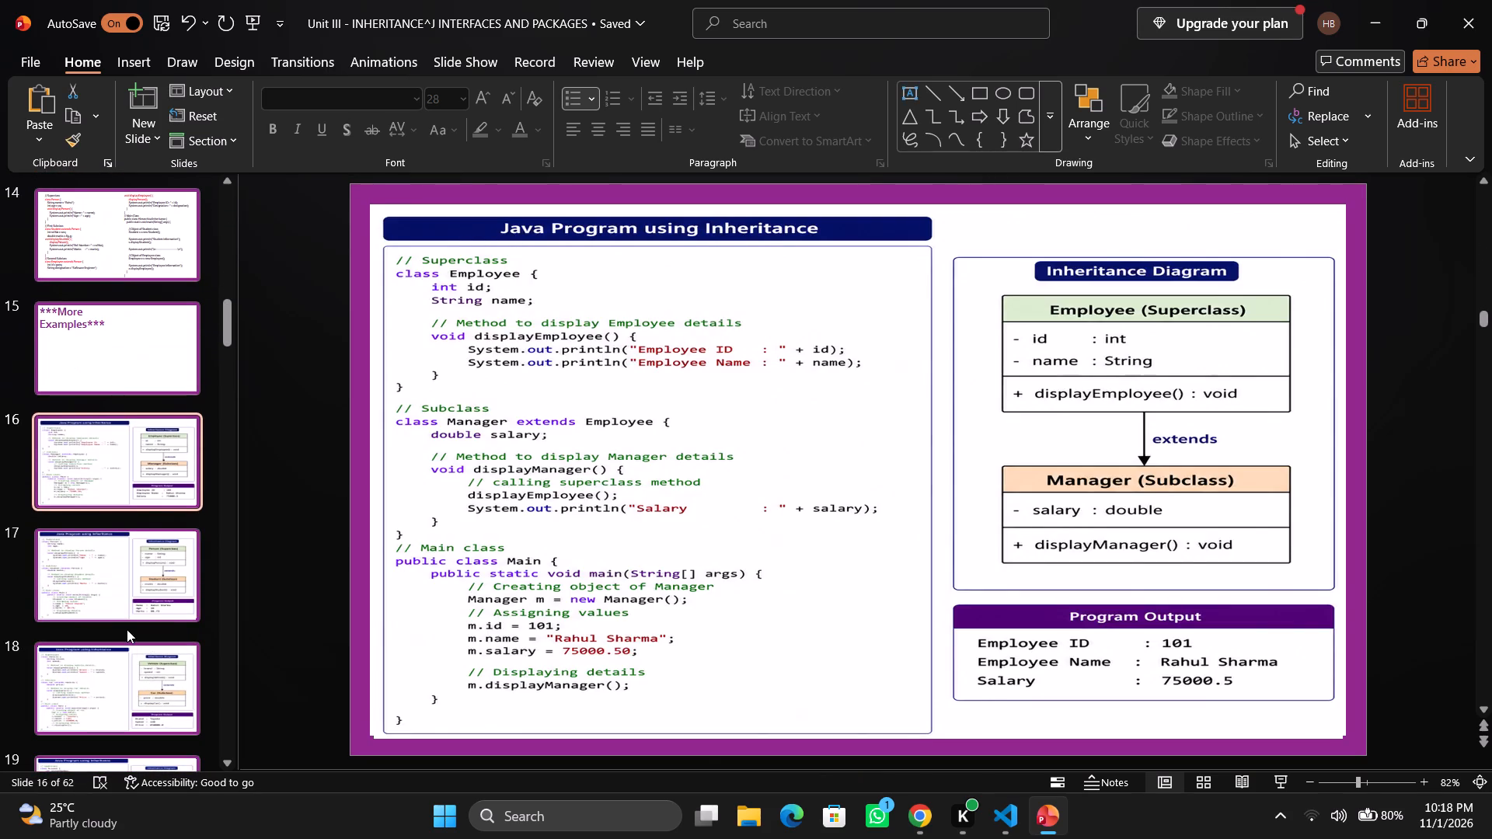
click(127, 629)
click(153, 562)
click(134, 655)
scroll(141, 661, down, 2)
click(141, 661)
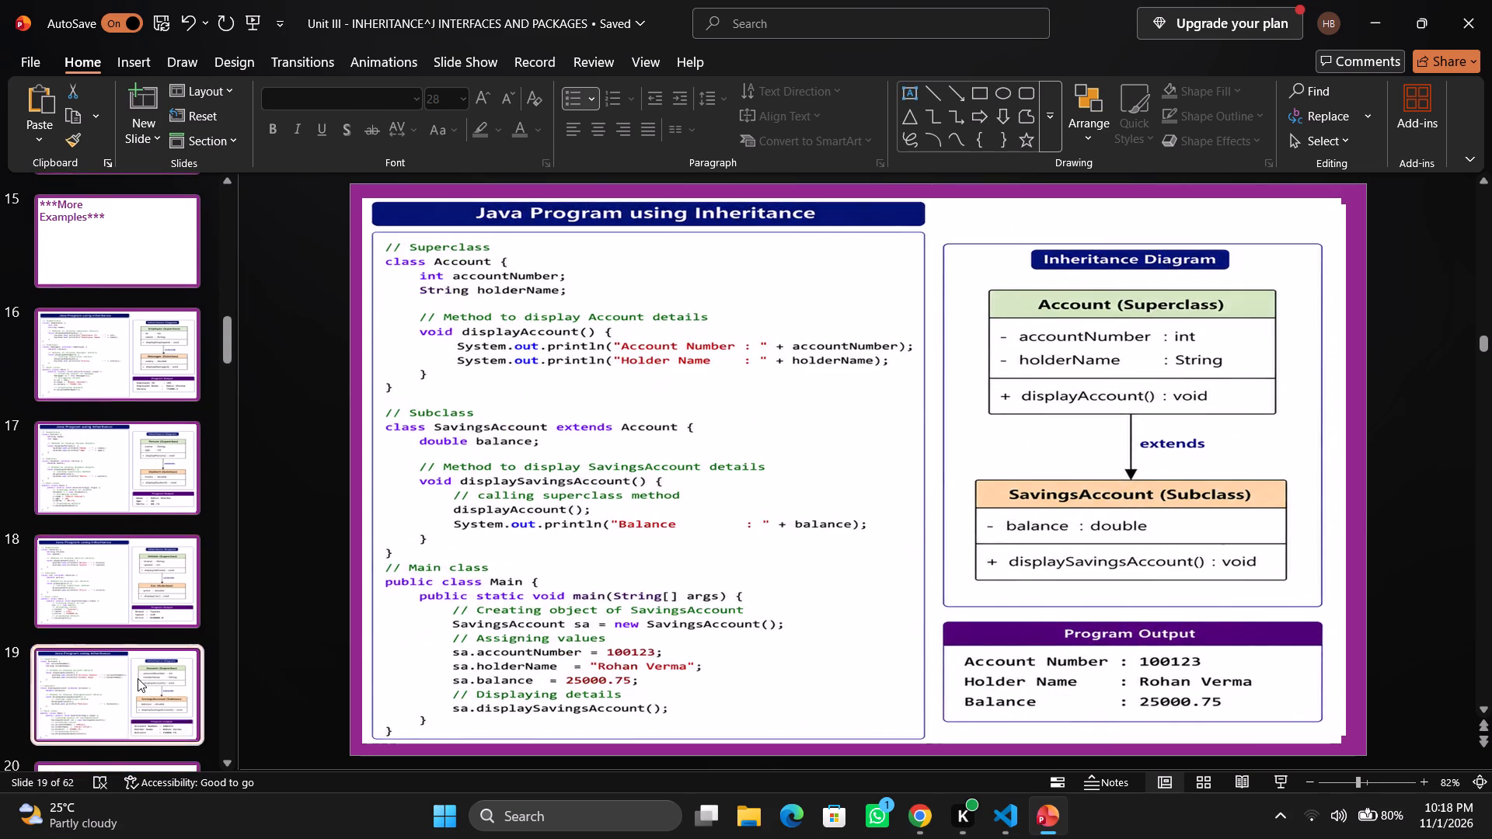
scroll(138, 678, down, 2)
click(129, 679)
scroll(120, 708, down, 3)
click(127, 649)
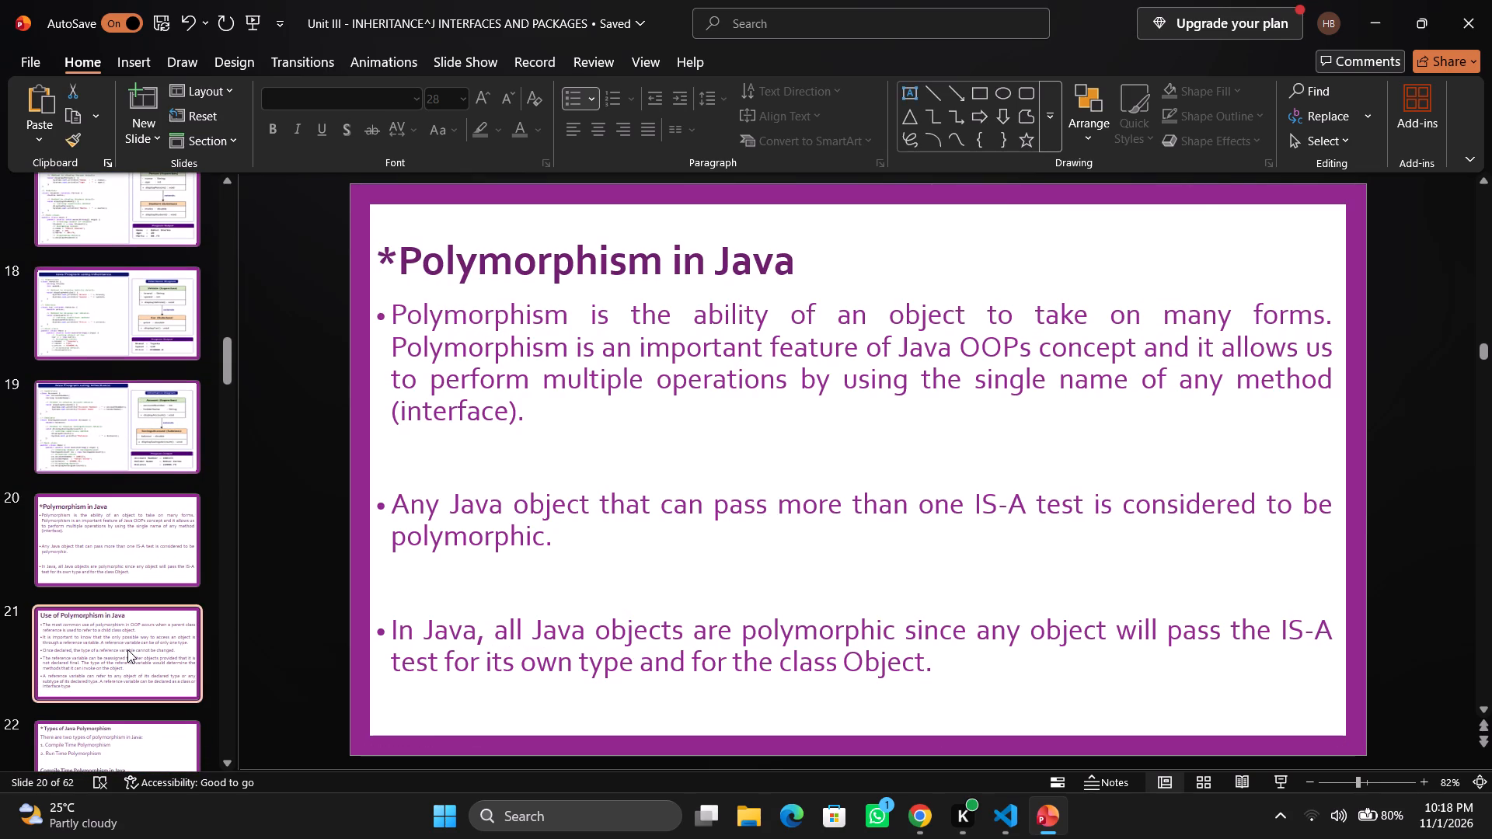
Delete the four consecutive polymorphism slides, from Polymorphism in Java through the overloaded addition code example.
click(141, 542)
right_click(183, 517)
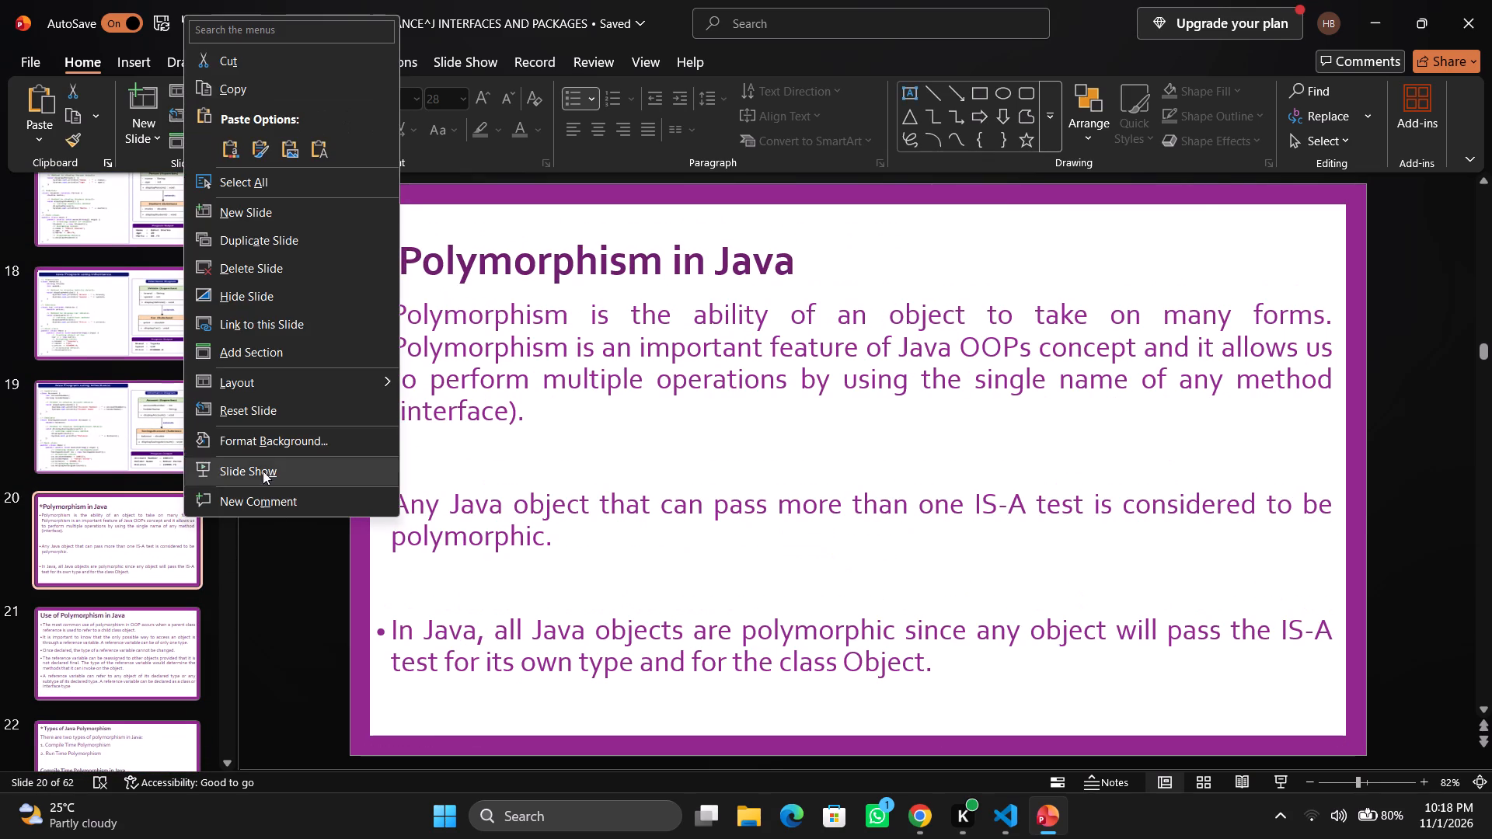
click(259, 275)
right_click(131, 583)
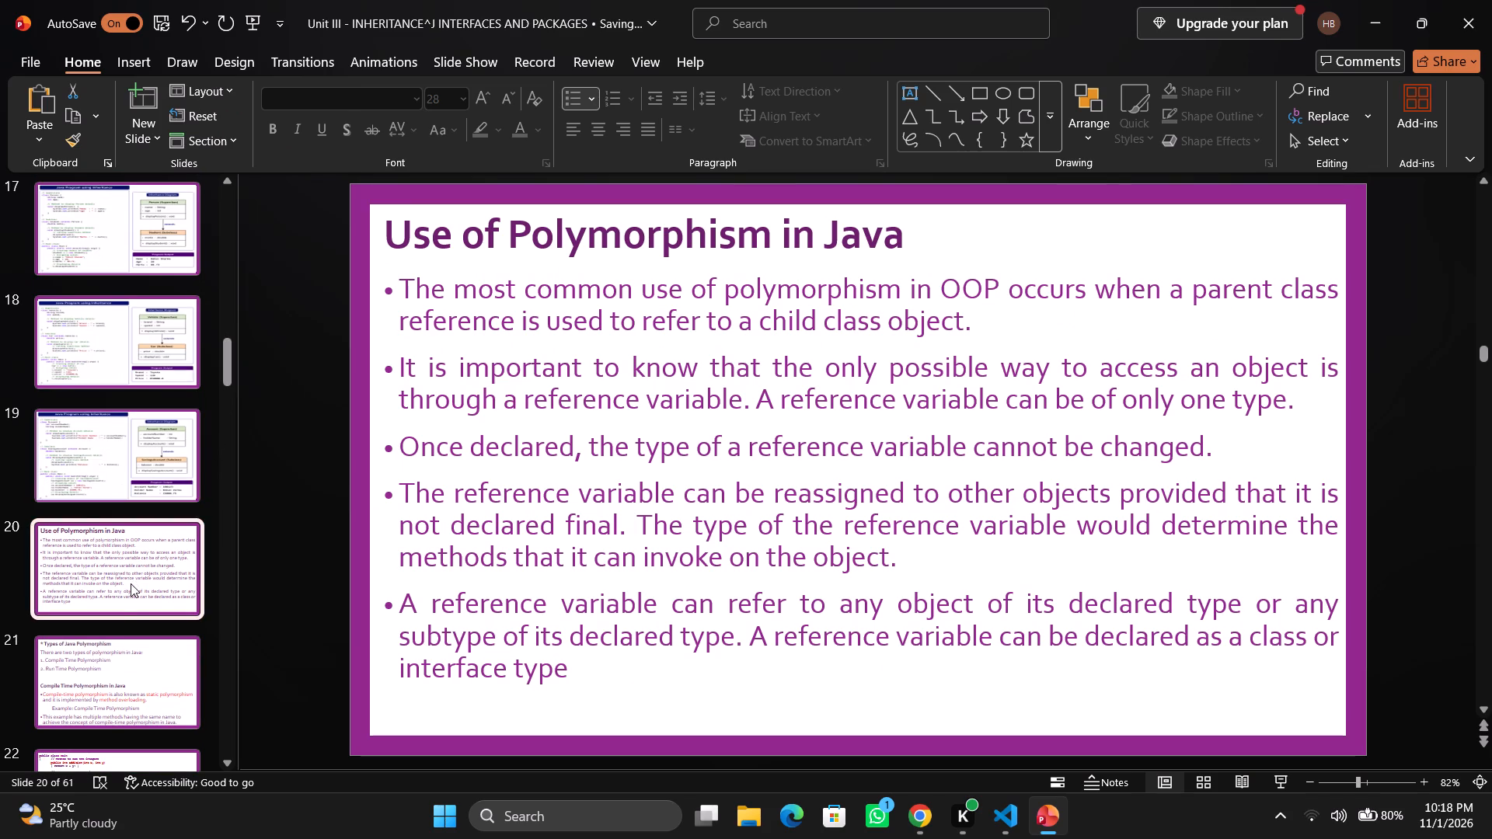
click(214, 343)
scroll(106, 639, down, 1)
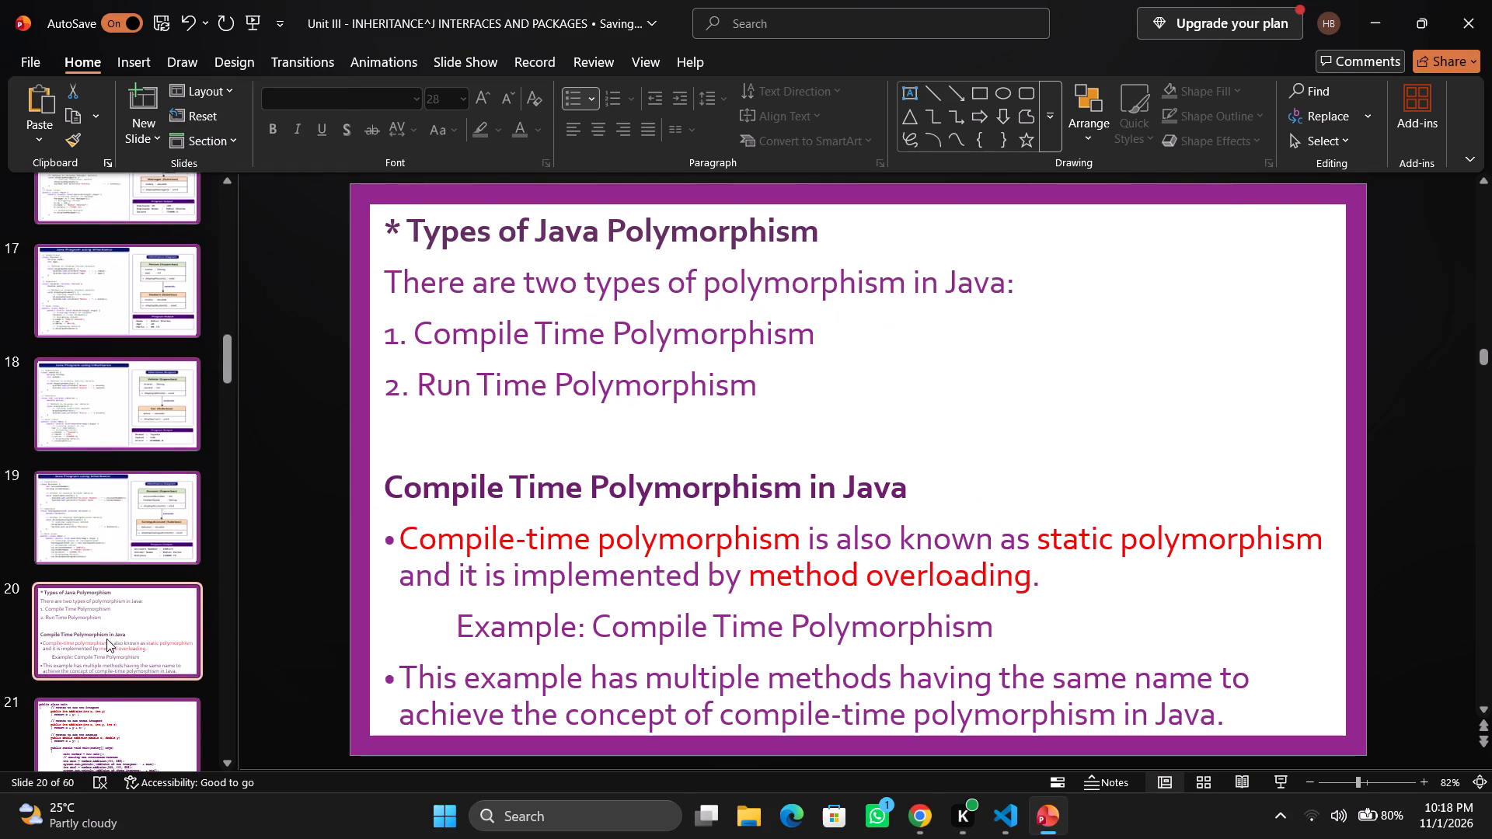
right_click(106, 639)
click(210, 399)
scroll(146, 594, down, 2)
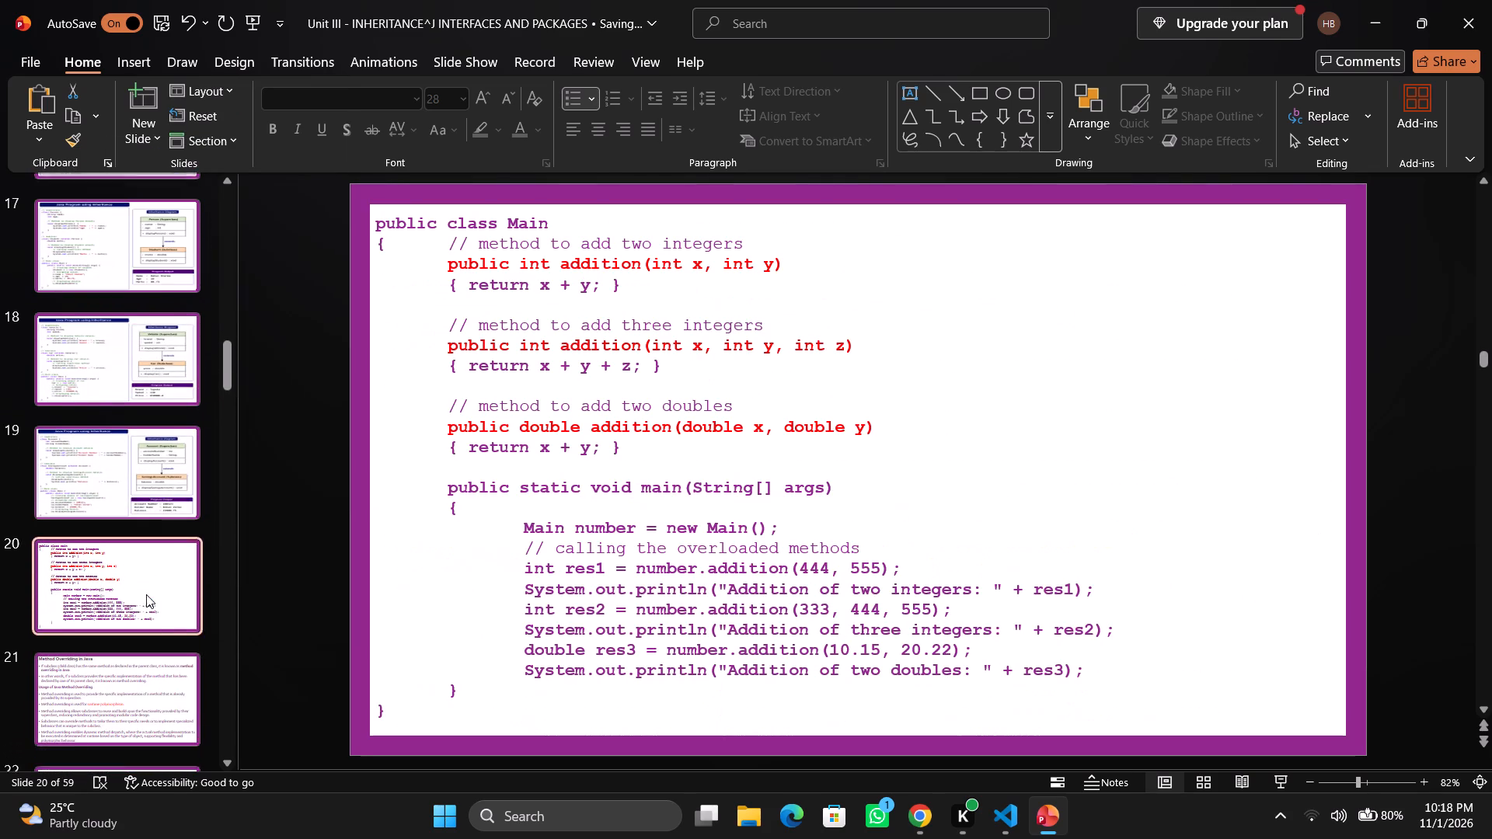
right_click(141, 589)
click(227, 347)
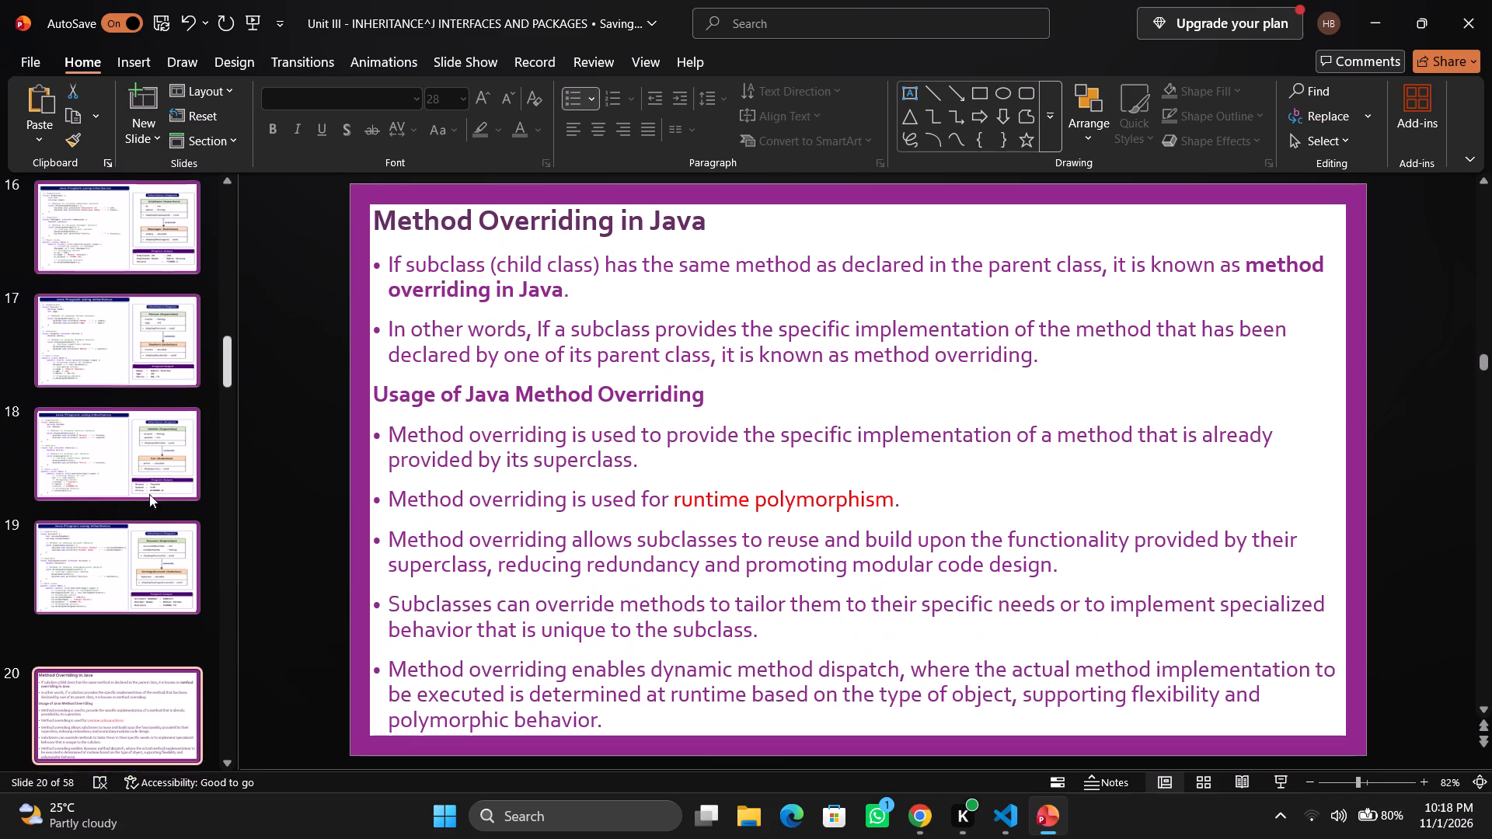
Delete the Method Overriding in Java slide and both Rules for Java Method Overriding slides.
scroll(89, 569, down, 2)
right_click(82, 587)
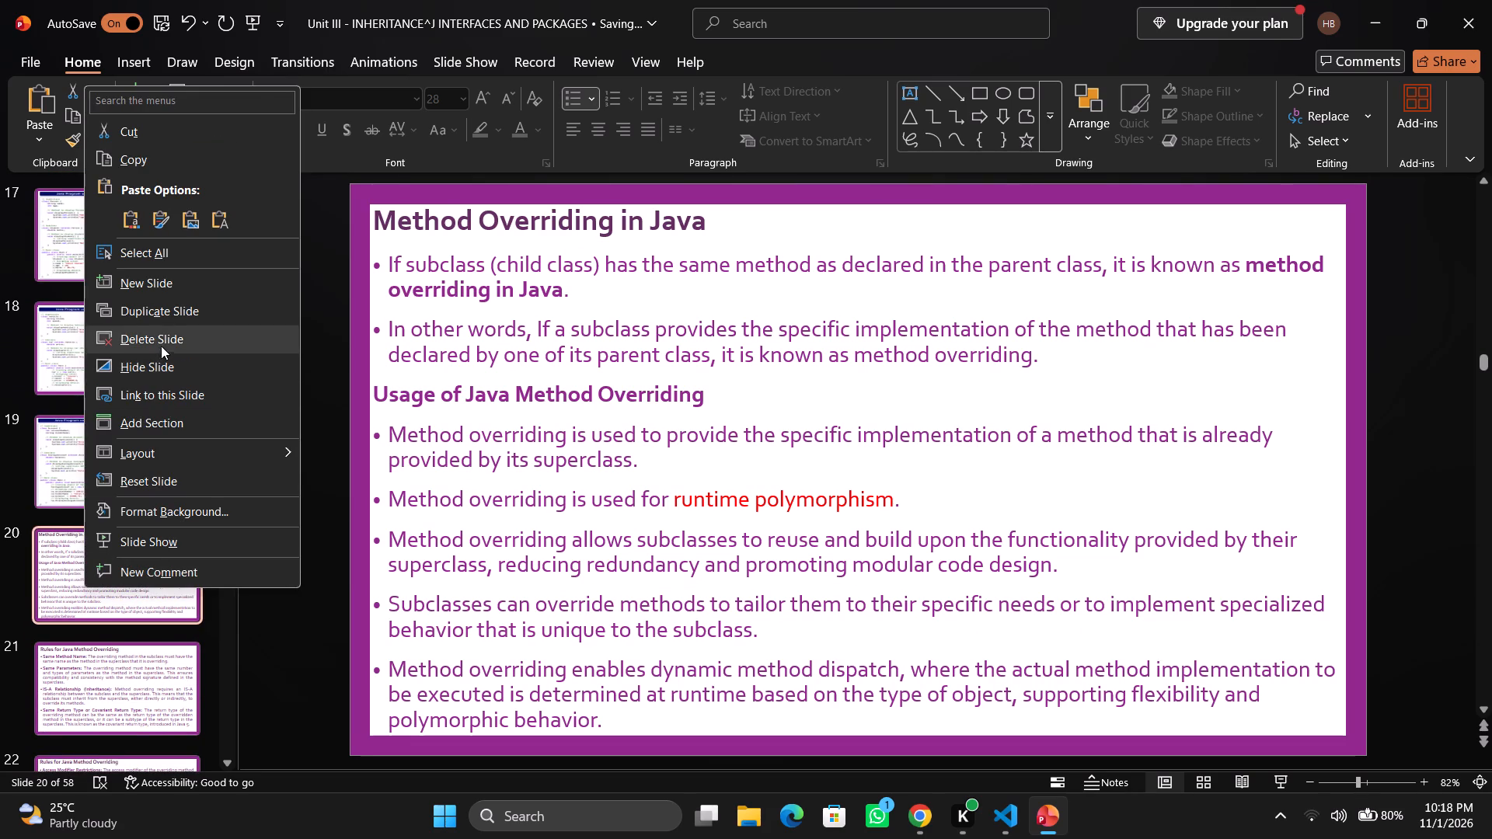
click(161, 346)
scroll(130, 562, down, 1)
right_click(117, 635)
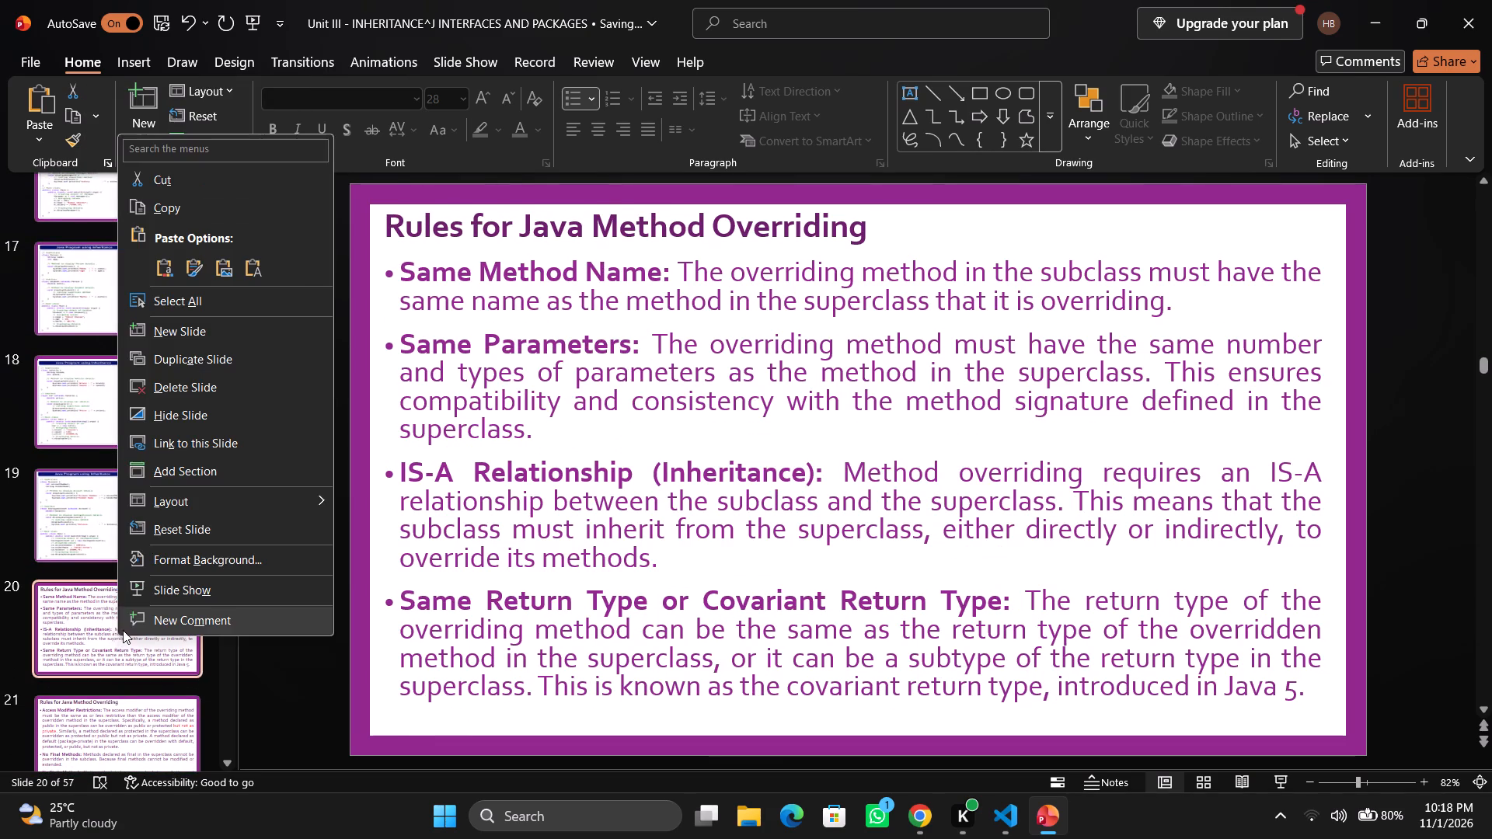
click(228, 384)
scroll(186, 555, down, 1)
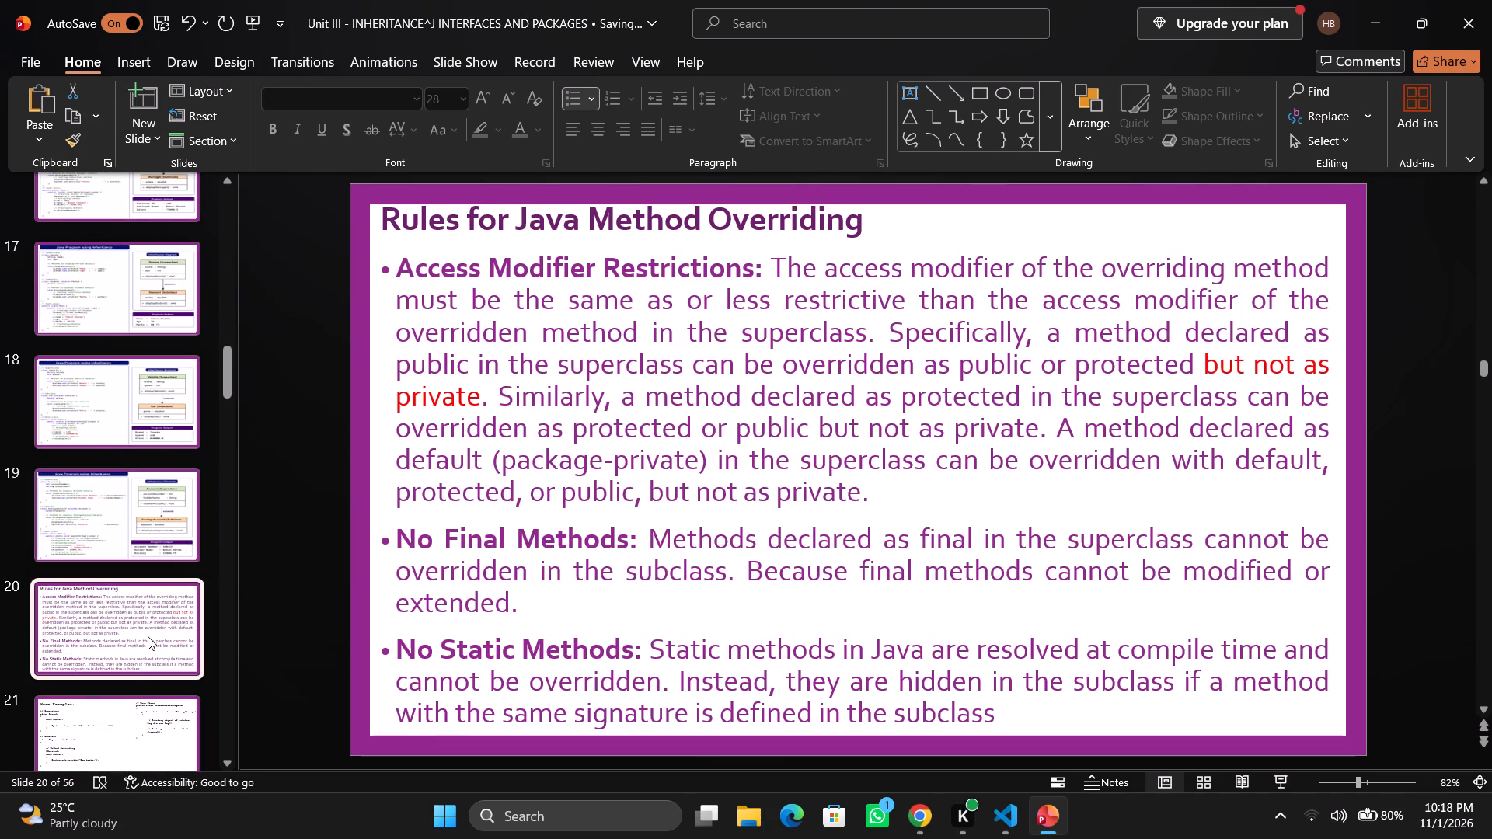
right_click(148, 636)
click(233, 387)
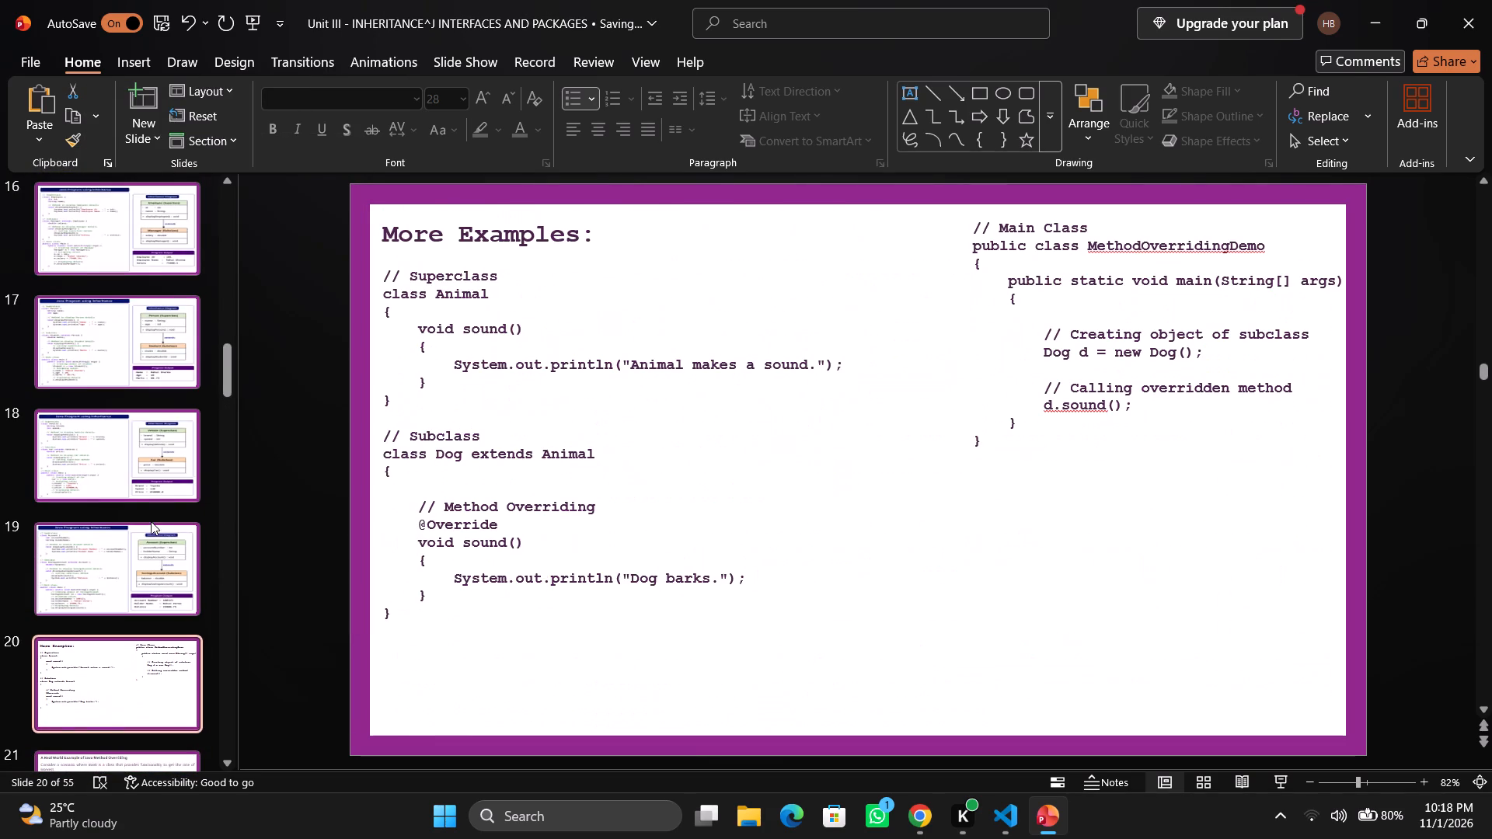
Delete the three method overriding example slides: the Animal and Dog code, the real-world Bank diagram, and the Bank interest program.
scroll(151, 526, down, 1)
right_click(141, 634)
click(208, 399)
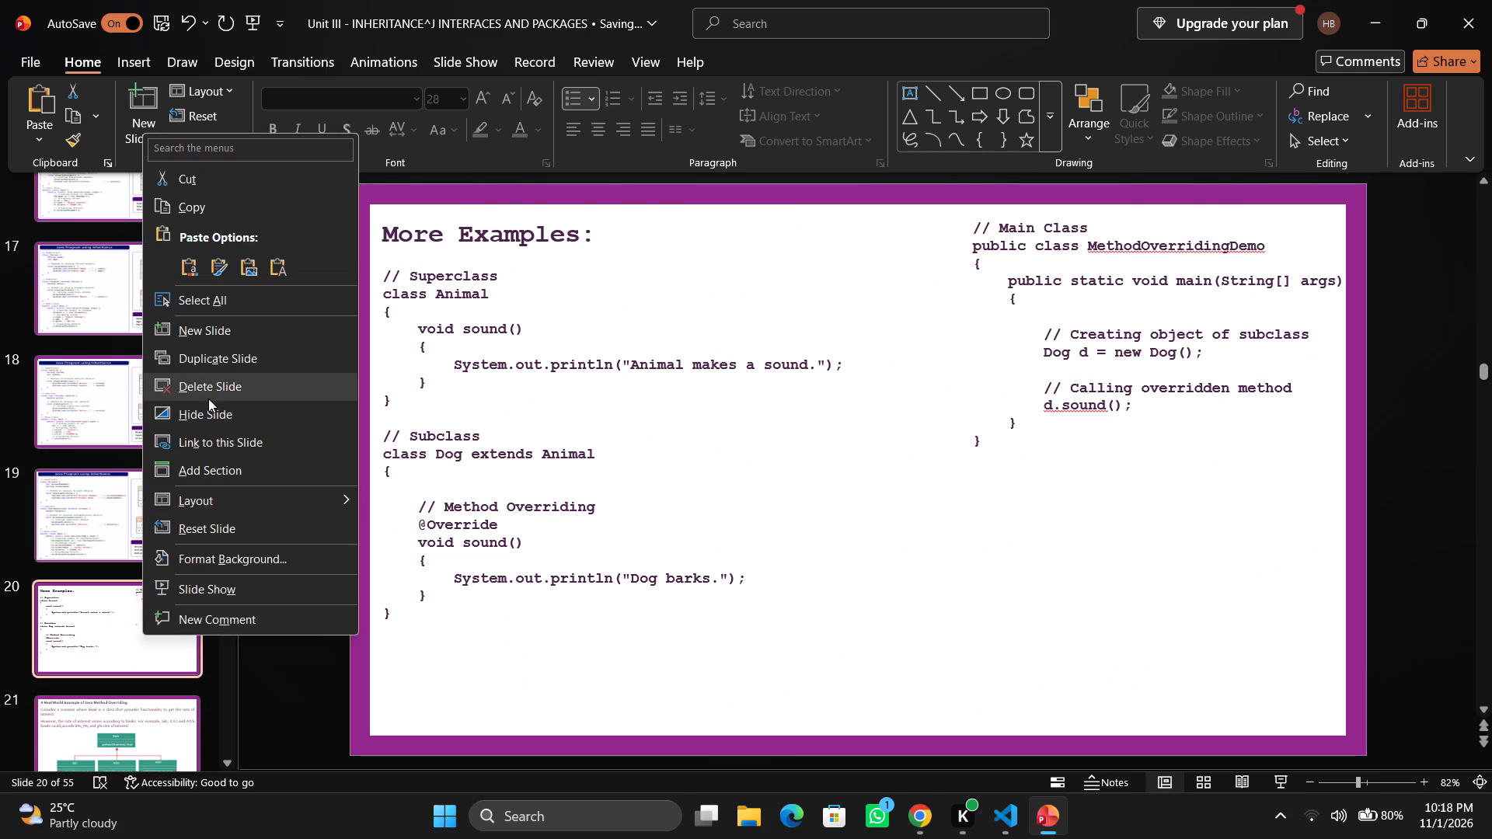
scroll(166, 505, down, 1)
right_click(133, 607)
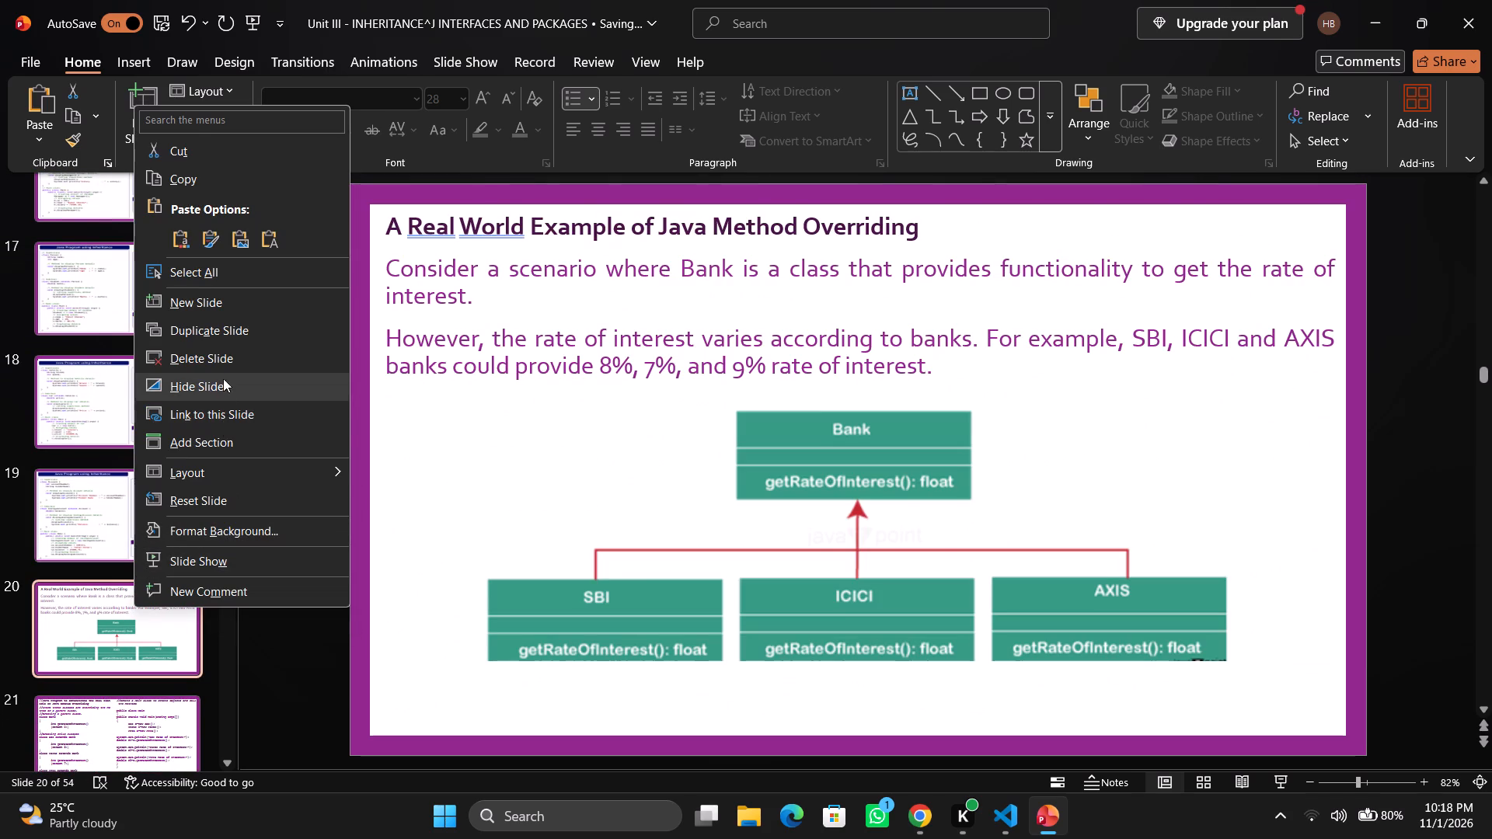
click(223, 369)
right_click(127, 680)
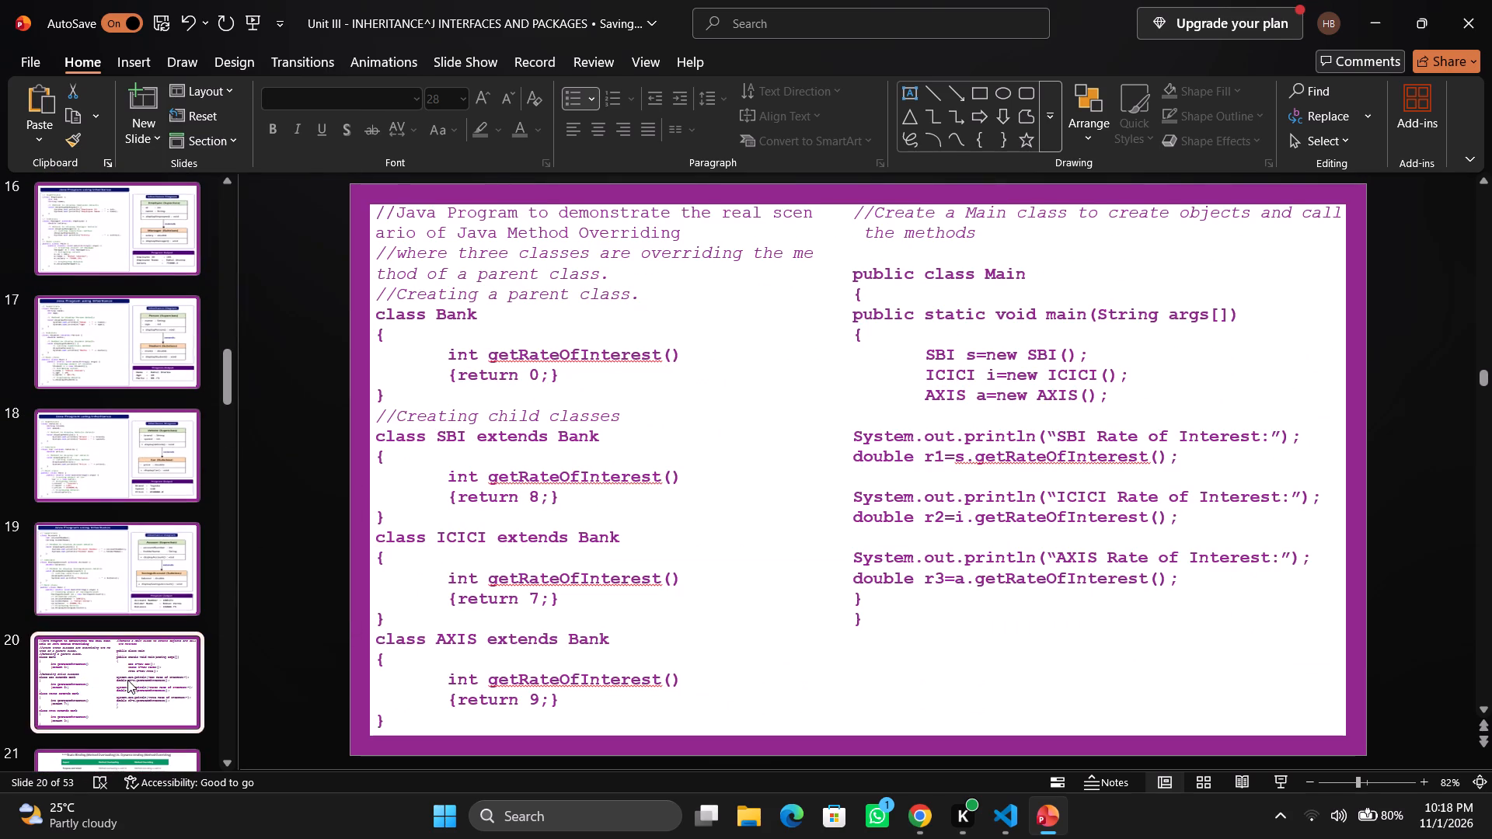
click(221, 438)
Review the last inheritance program slides and the Static Binding Vs. Dynamic binding comparison slide.
click(120, 504)
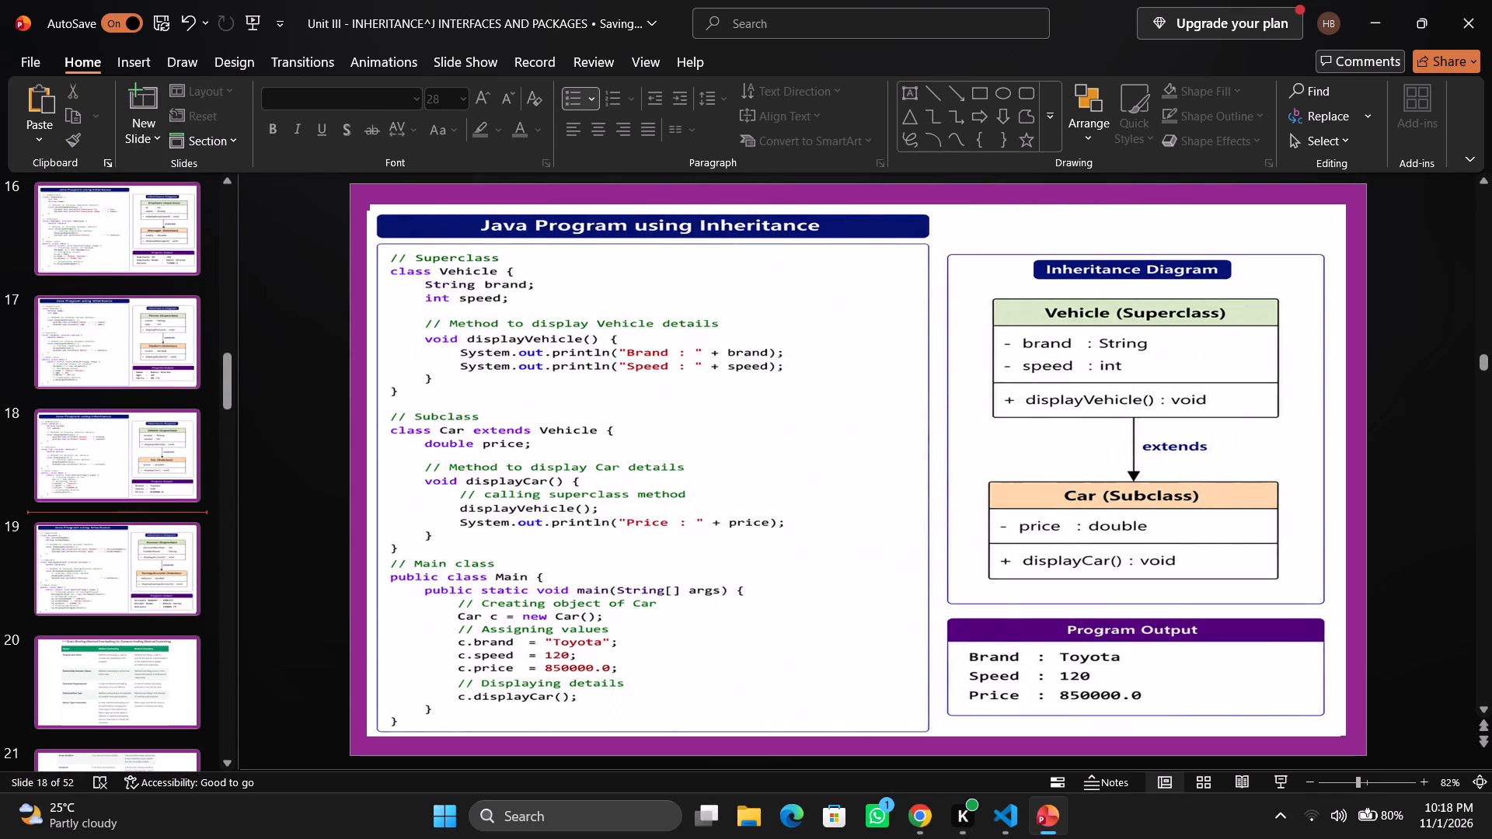